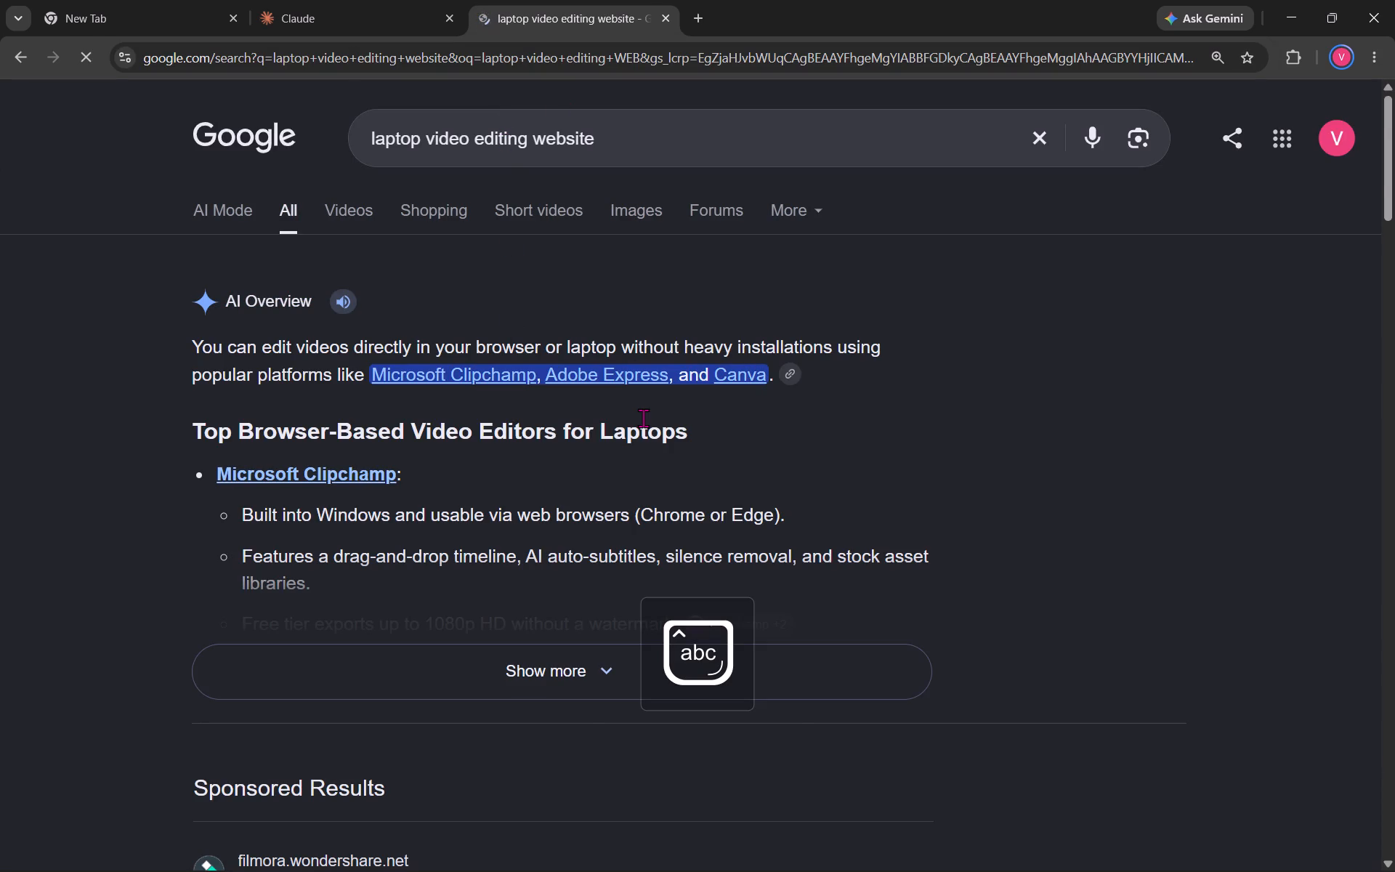
scroll(643, 418, down, 6)
scroll(643, 418, up, 4)
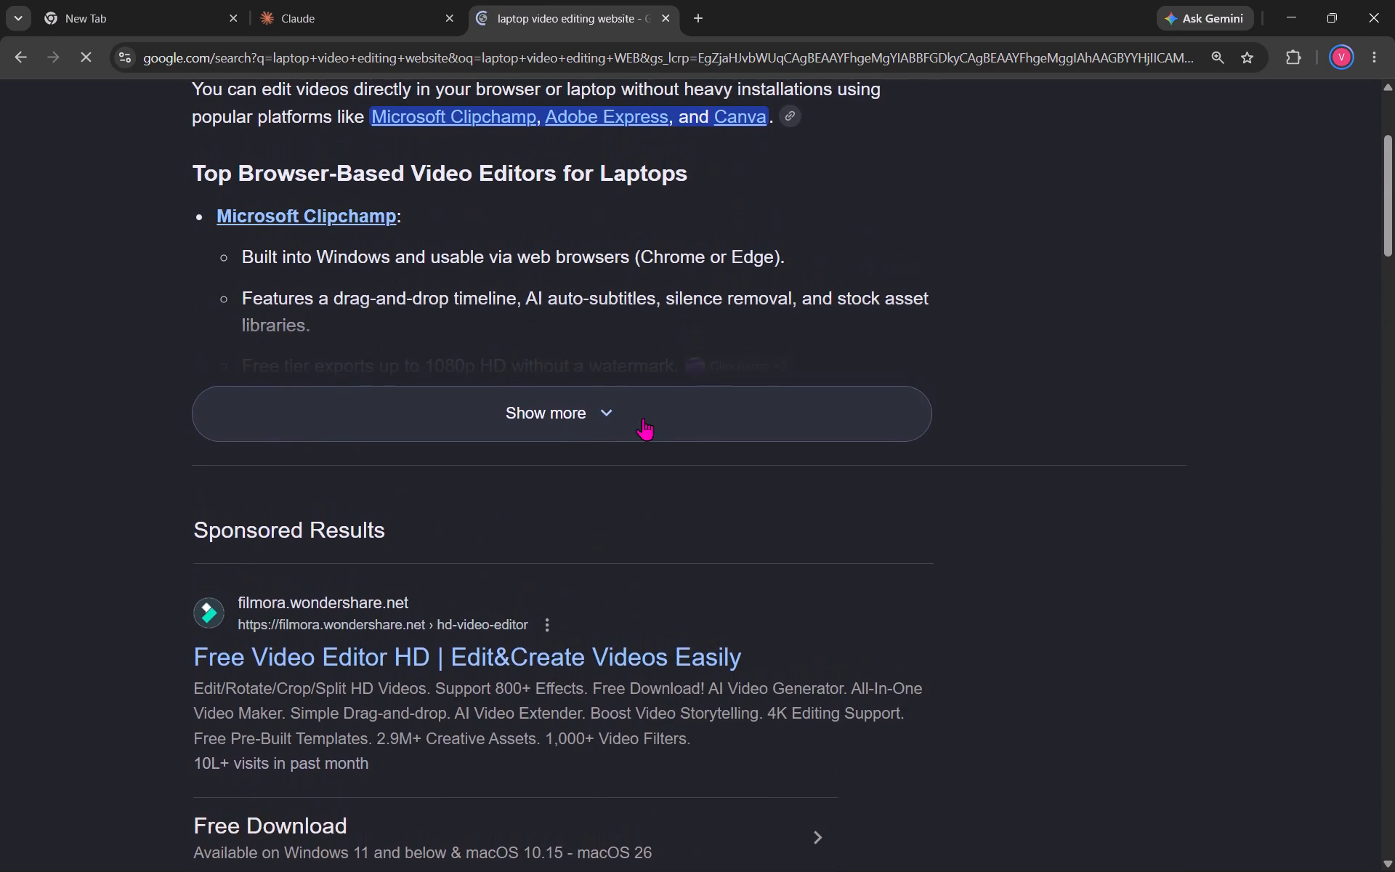
scroll(643, 418, up, 3)
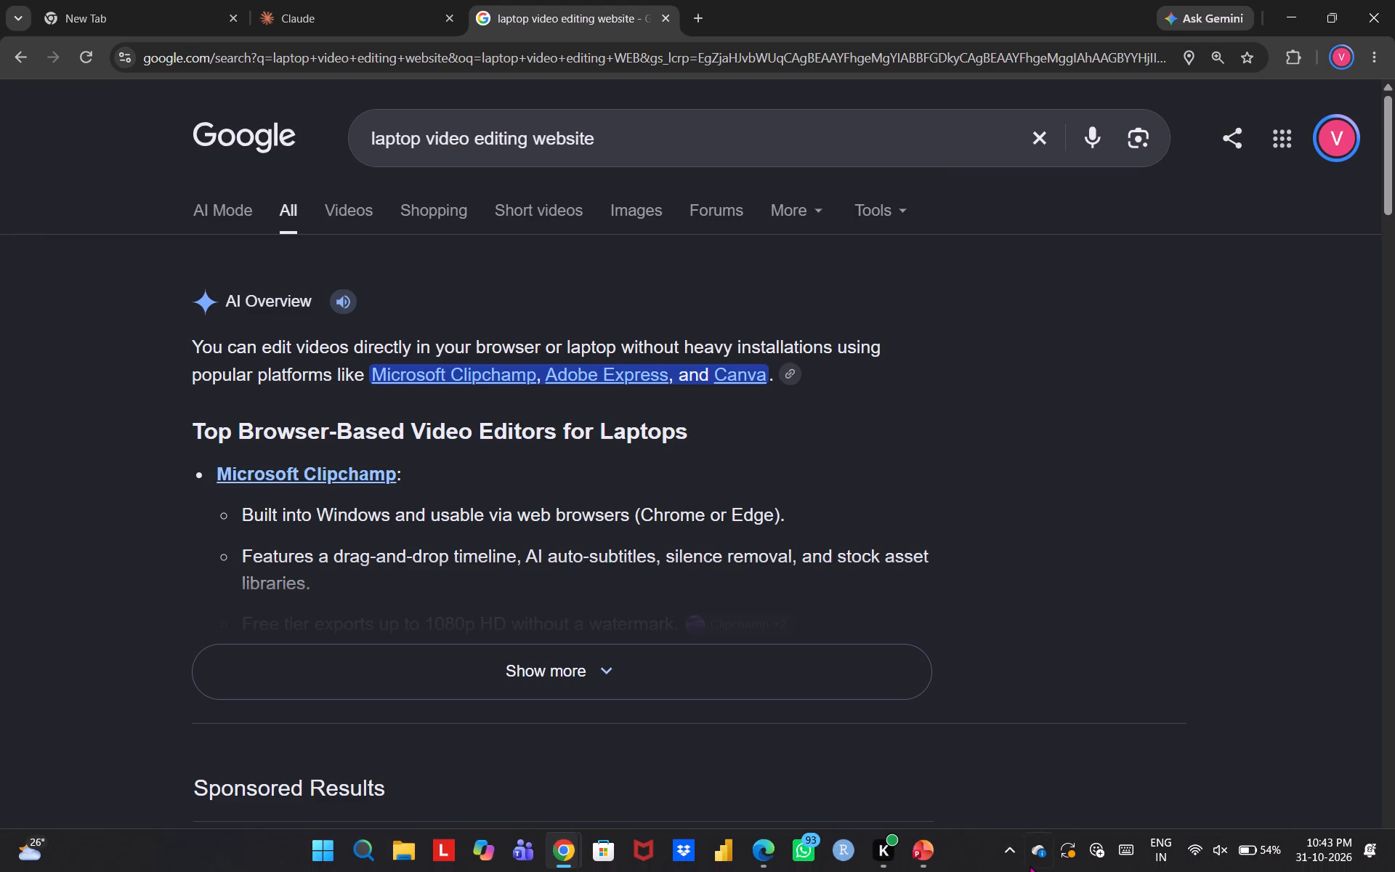
Switch to PowerPoint and close both recovered Seva Innovation Challenge 2026 presentations without saving changes.
click(927, 833)
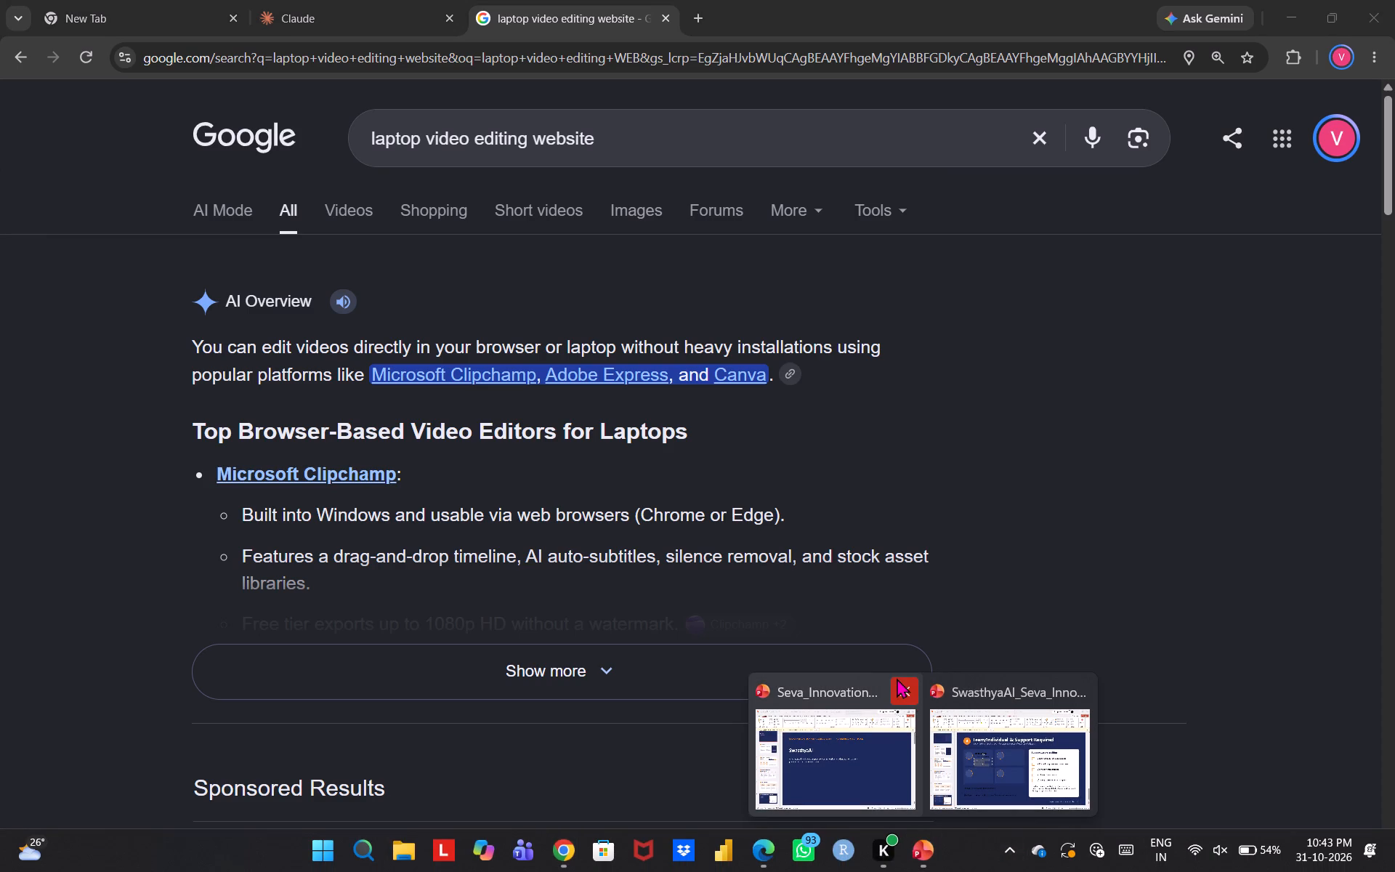
click(897, 678)
click(1080, 684)
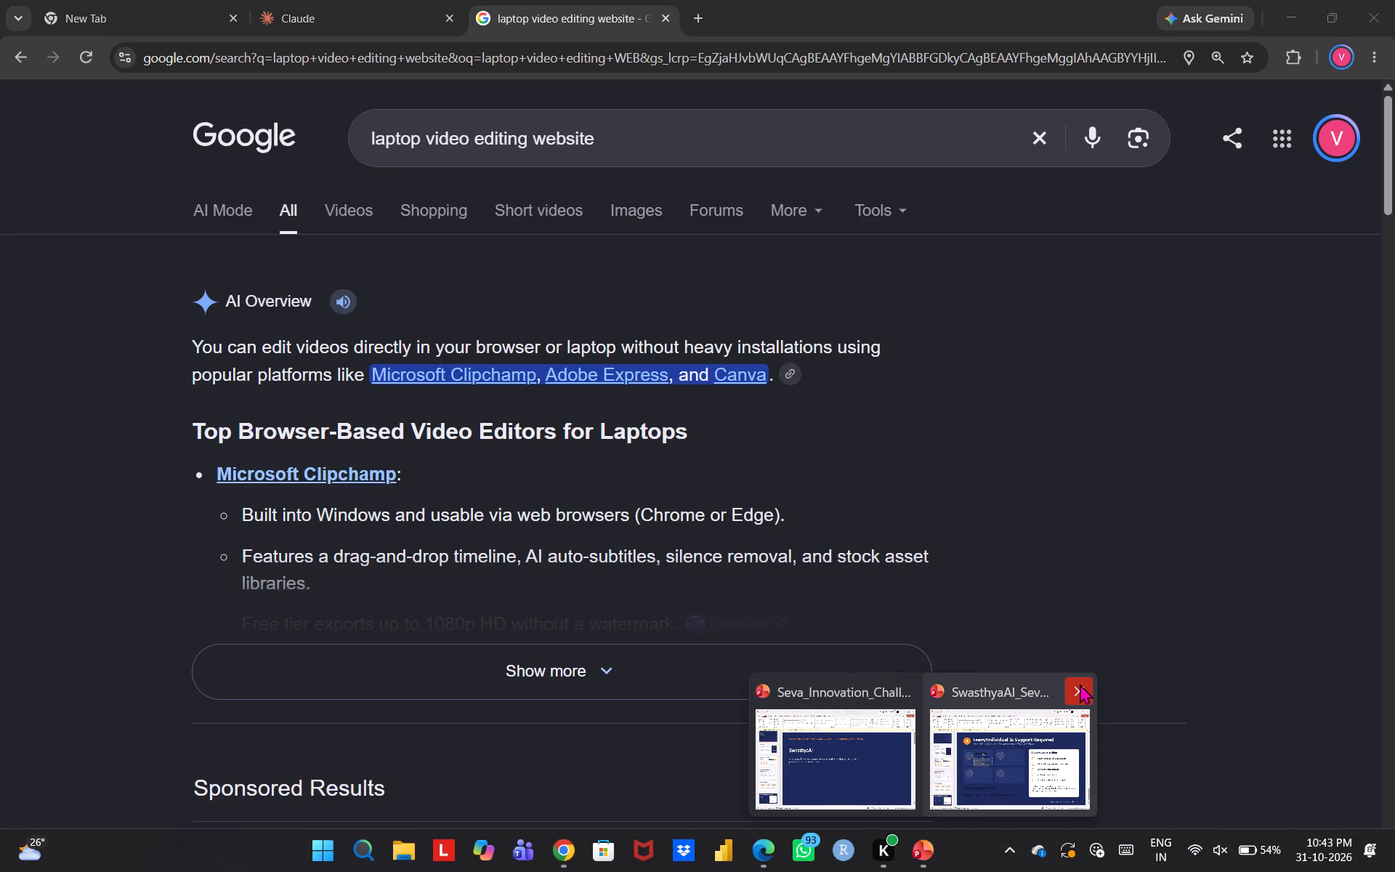
click(1080, 684)
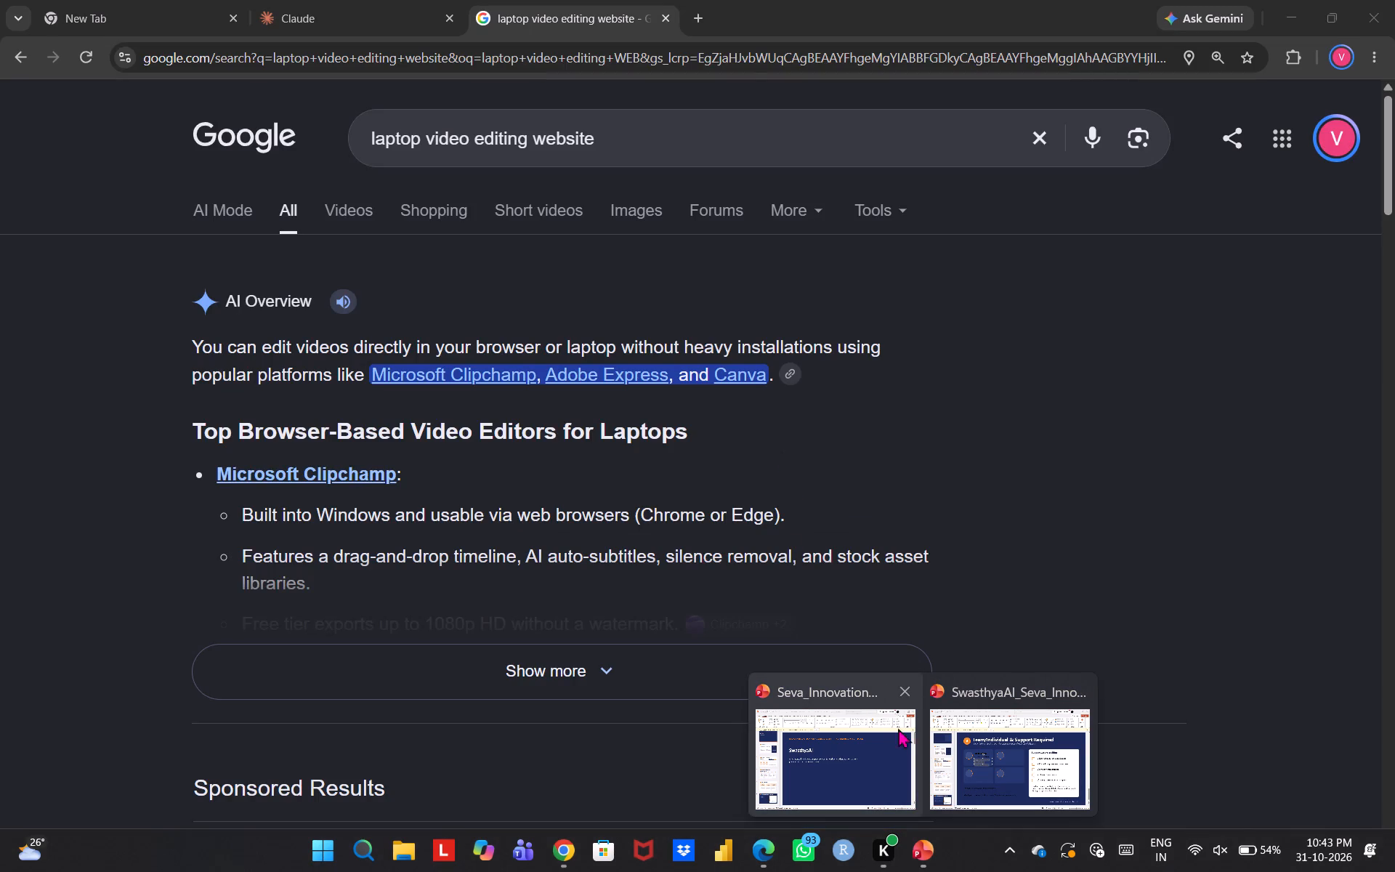
click(976, 772)
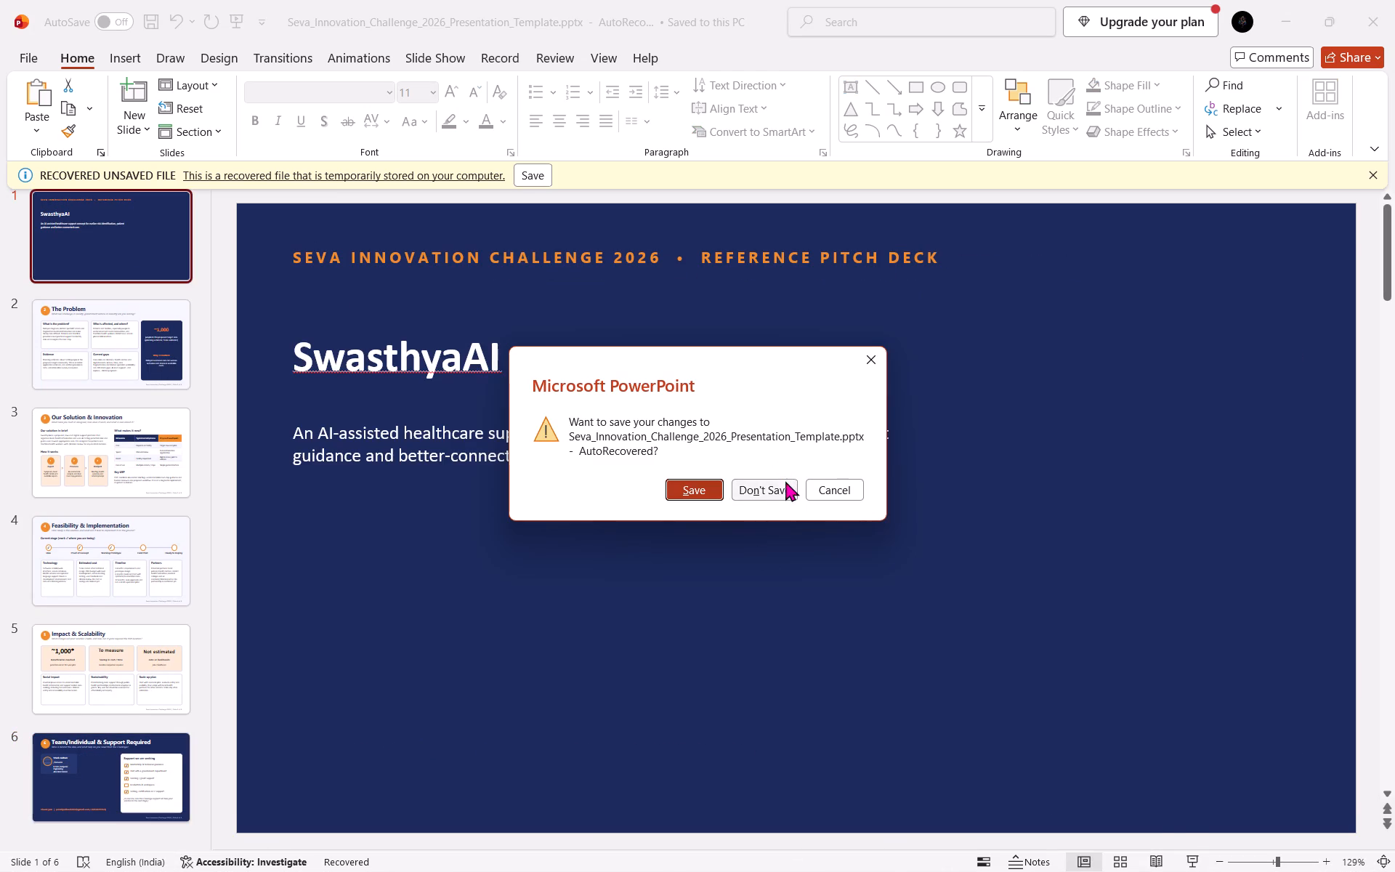
click(787, 483)
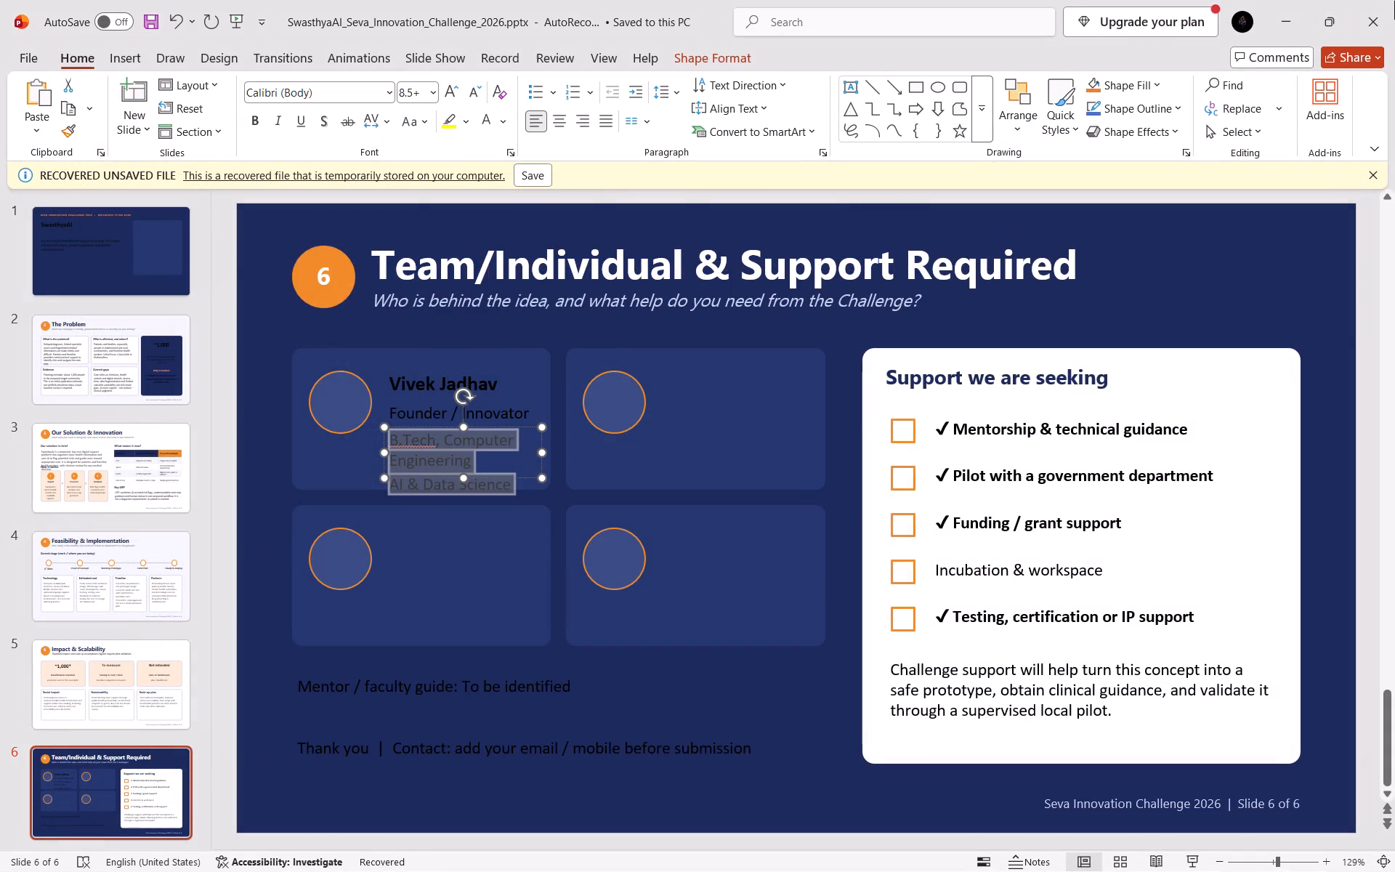
click(1394, 0)
click(735, 483)
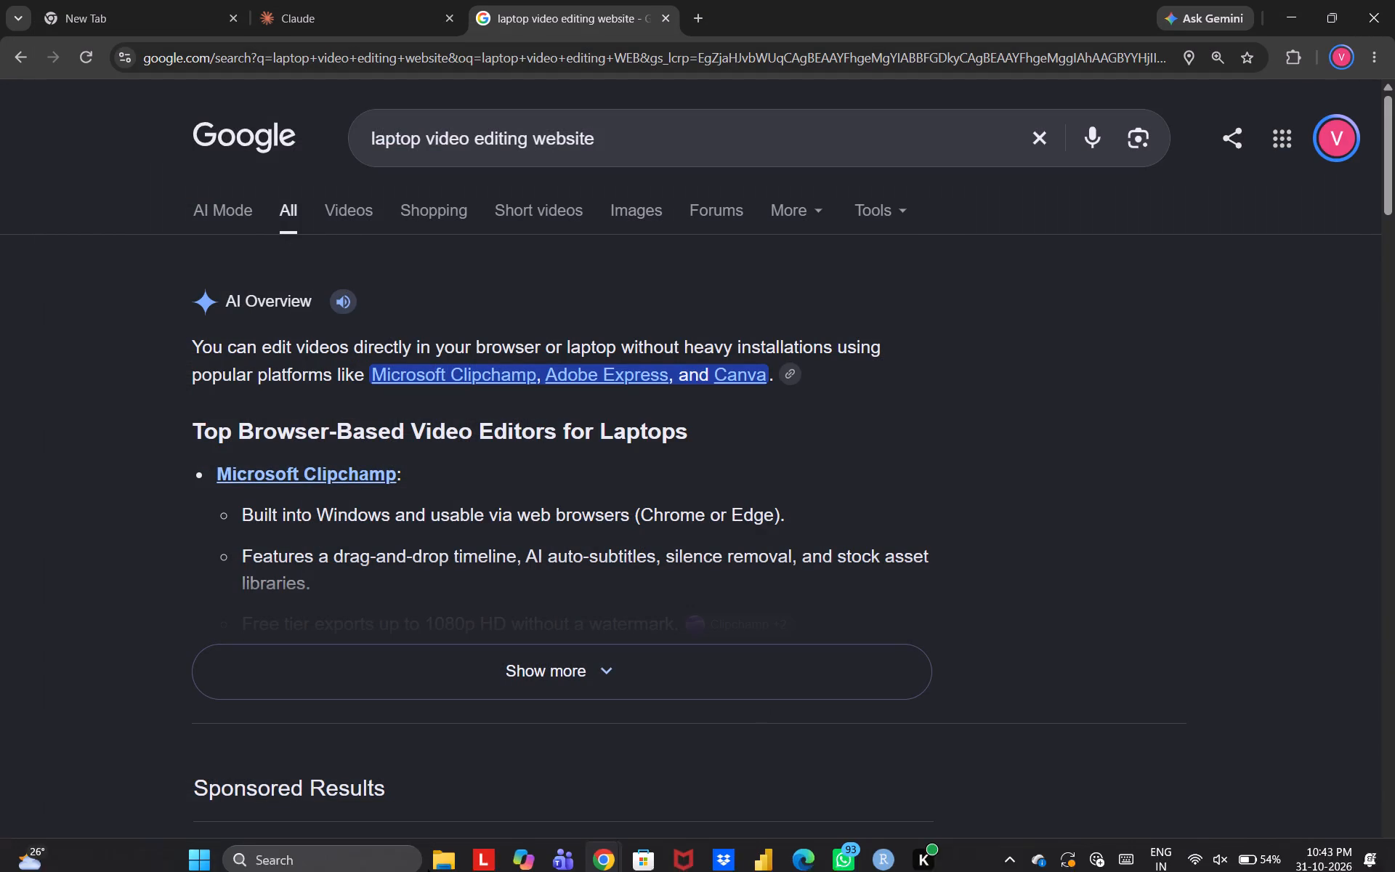
In File Explorer's Downloads folder, permanently delete today's two presentations, SwasthyaAI_Seva_Innovation_Challenge_2026 and Seva_Innovation_Challenge_2026_Presentation_Template.
double_click(399, 839)
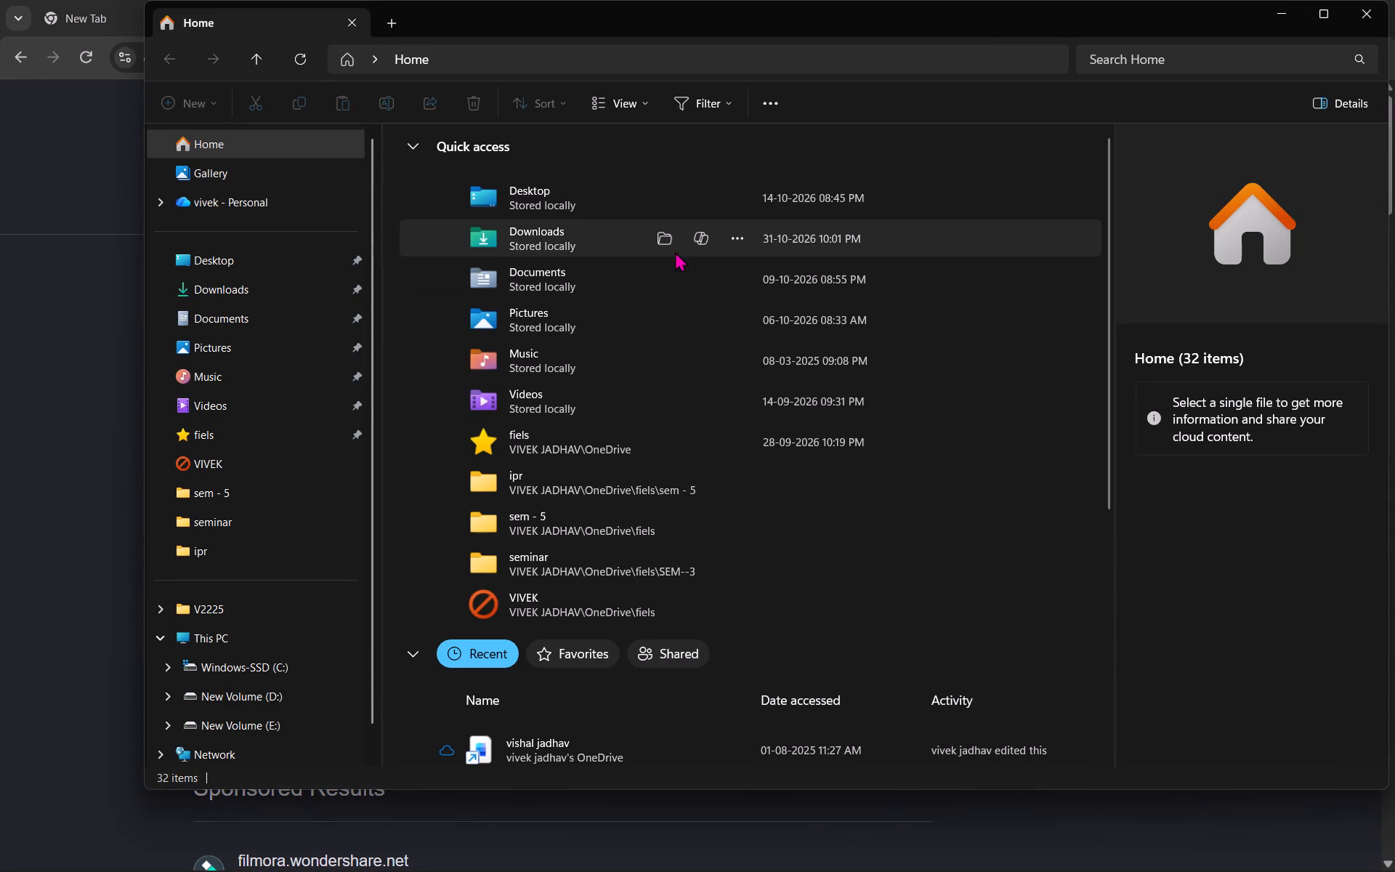
click(600, 243)
double_click(600, 243)
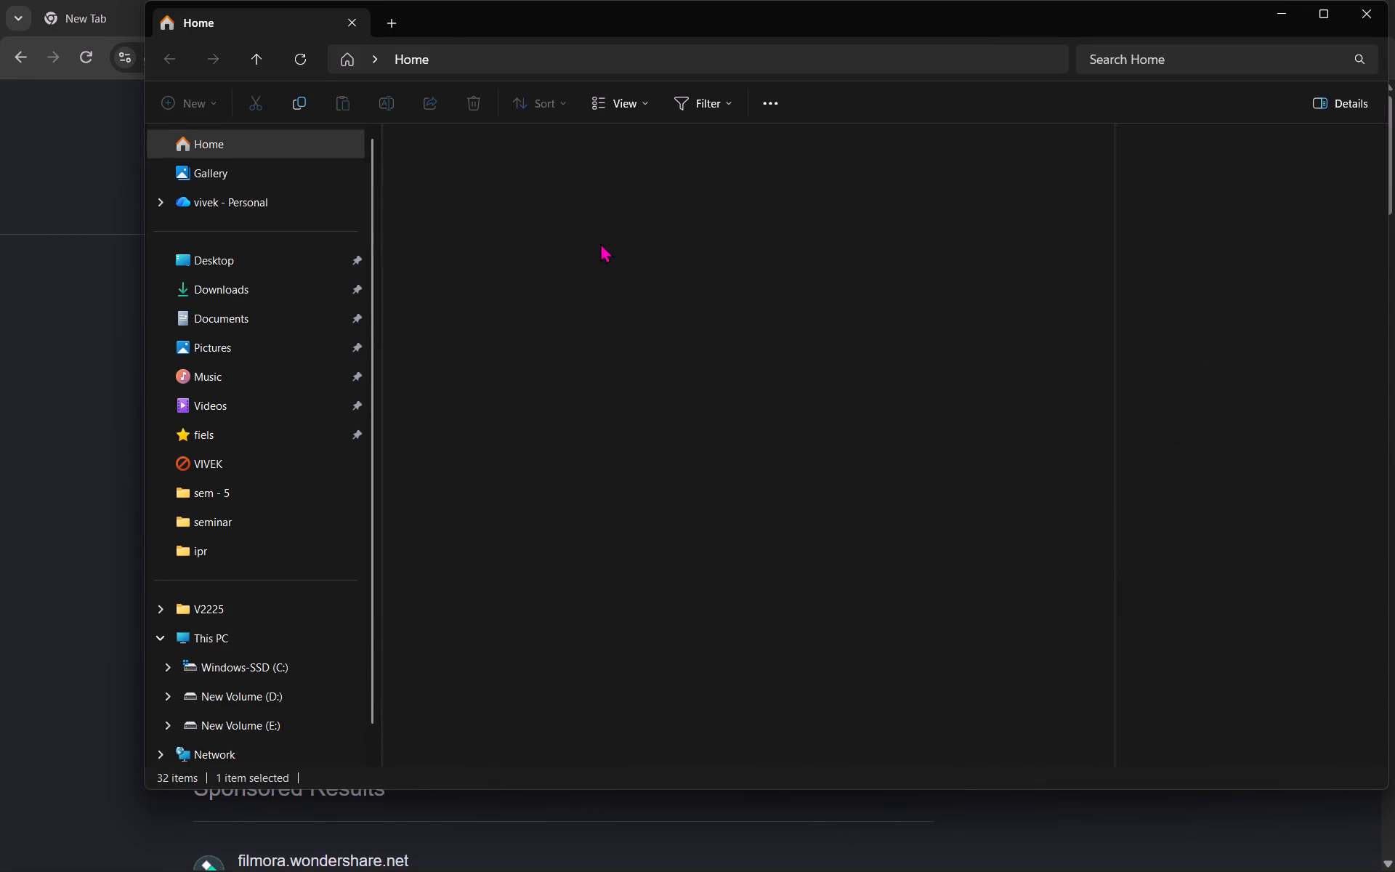
click(883, 241)
drag(883, 241, 367, 249)
key(shift+Delete)
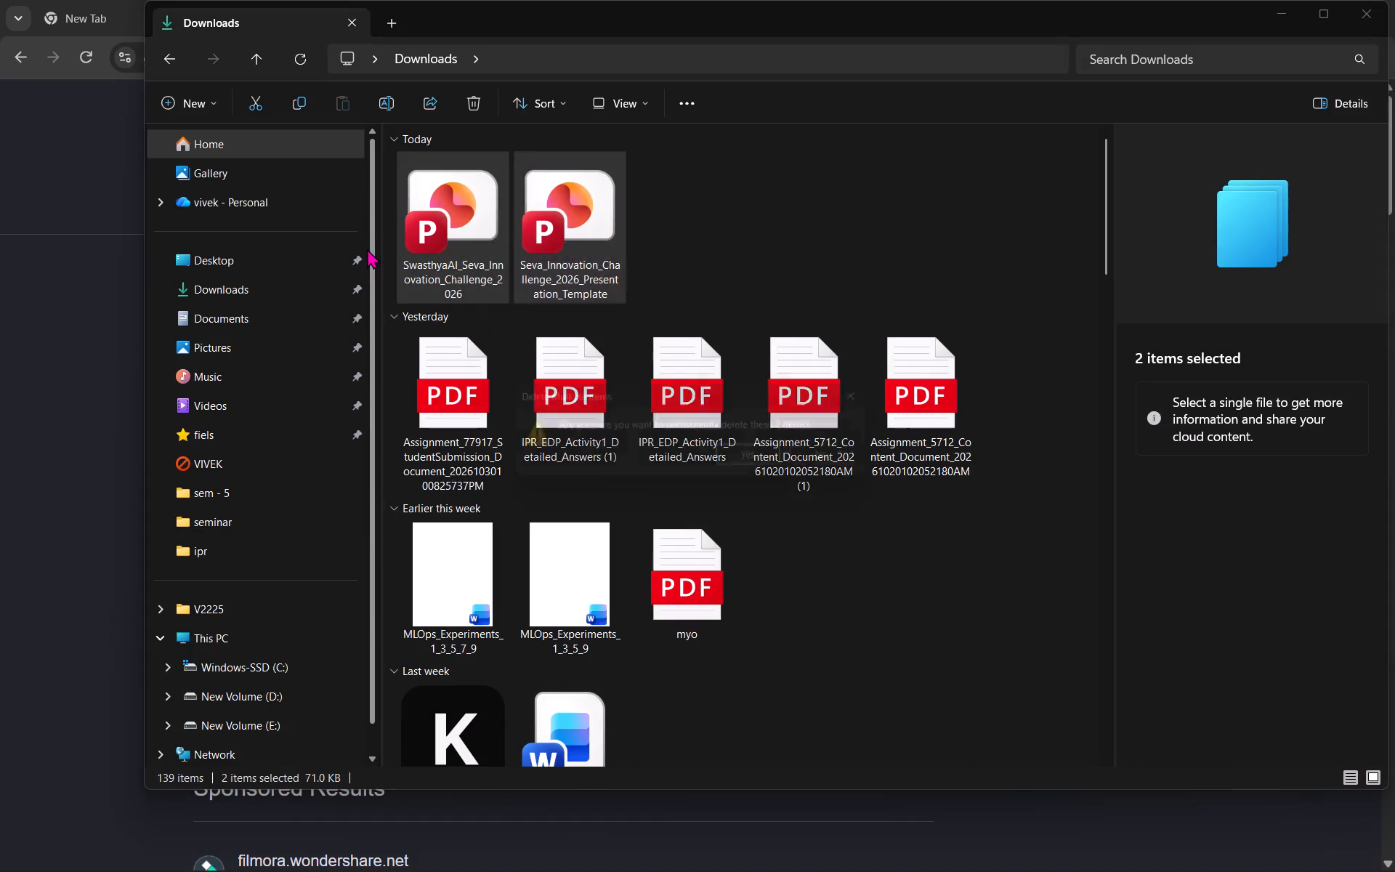
key(Return)
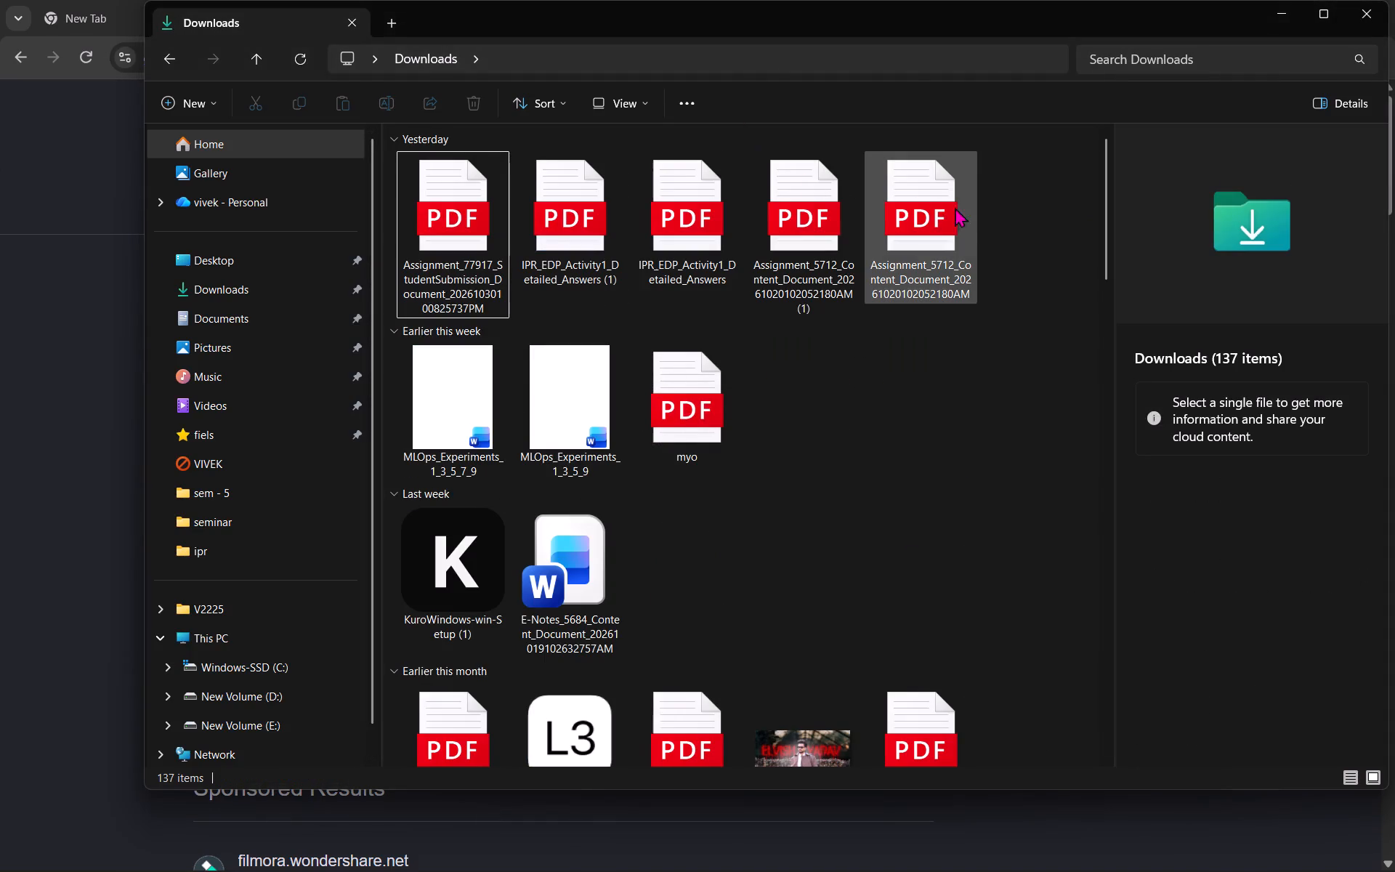
Permanently delete yesterday's two IPR_EDP_Activity1_Detailed_Answers PDFs and two Assignment_5712_Content_Document PDFs, and close File Explorer.
drag(1035, 236, 550, 258)
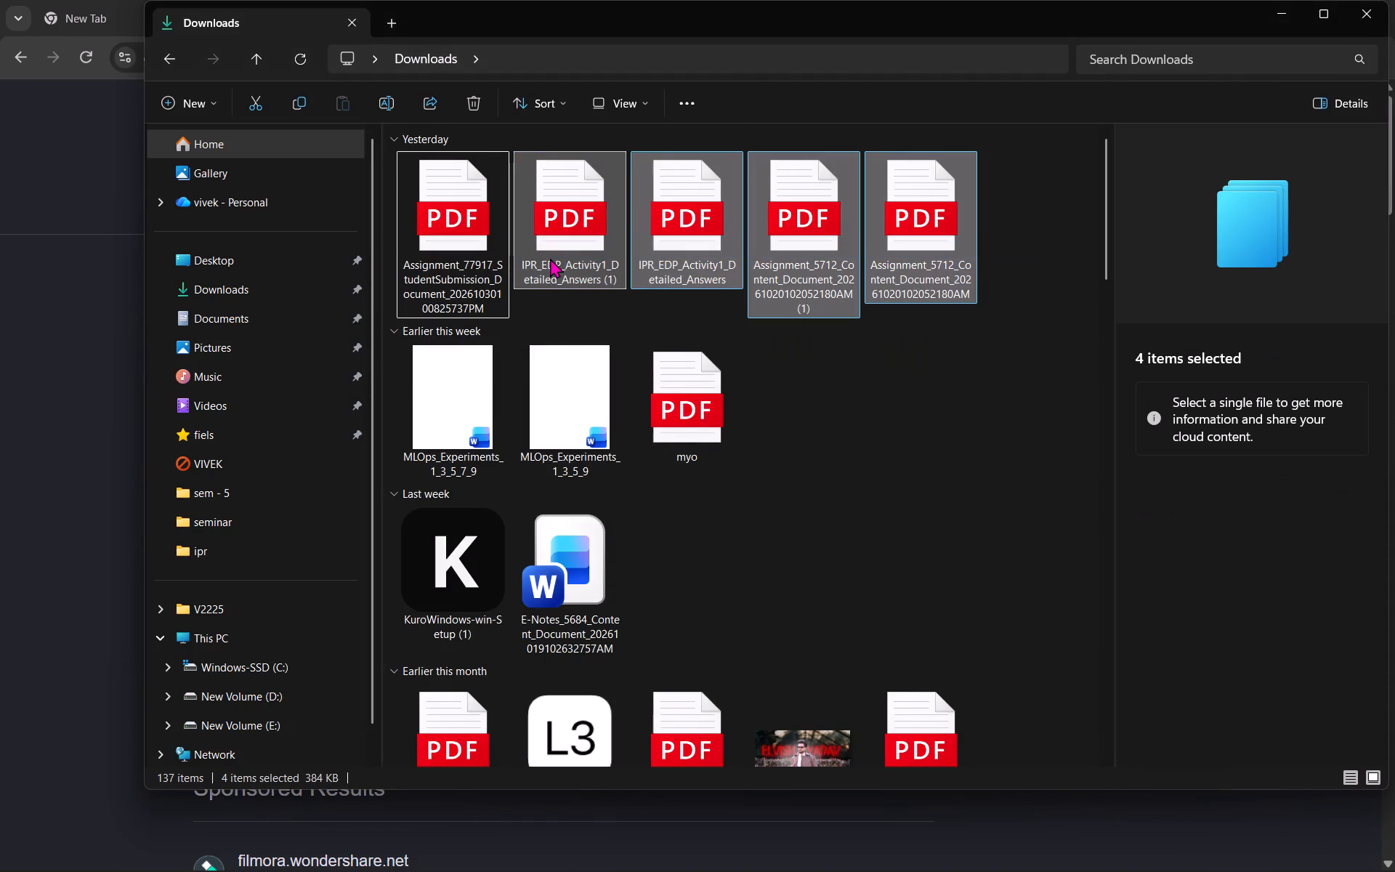
click(927, 268)
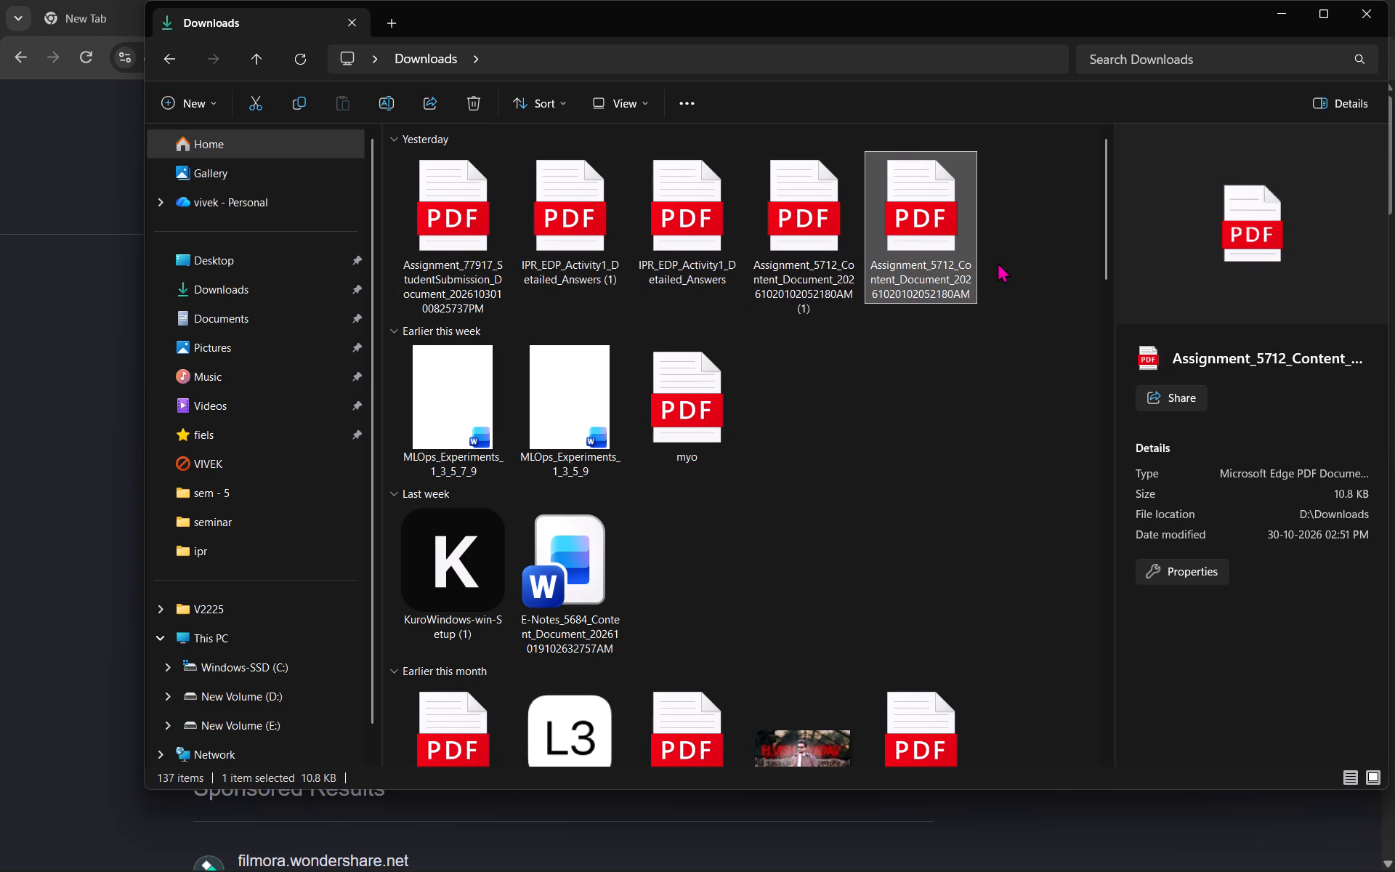
drag(1008, 259, 596, 275)
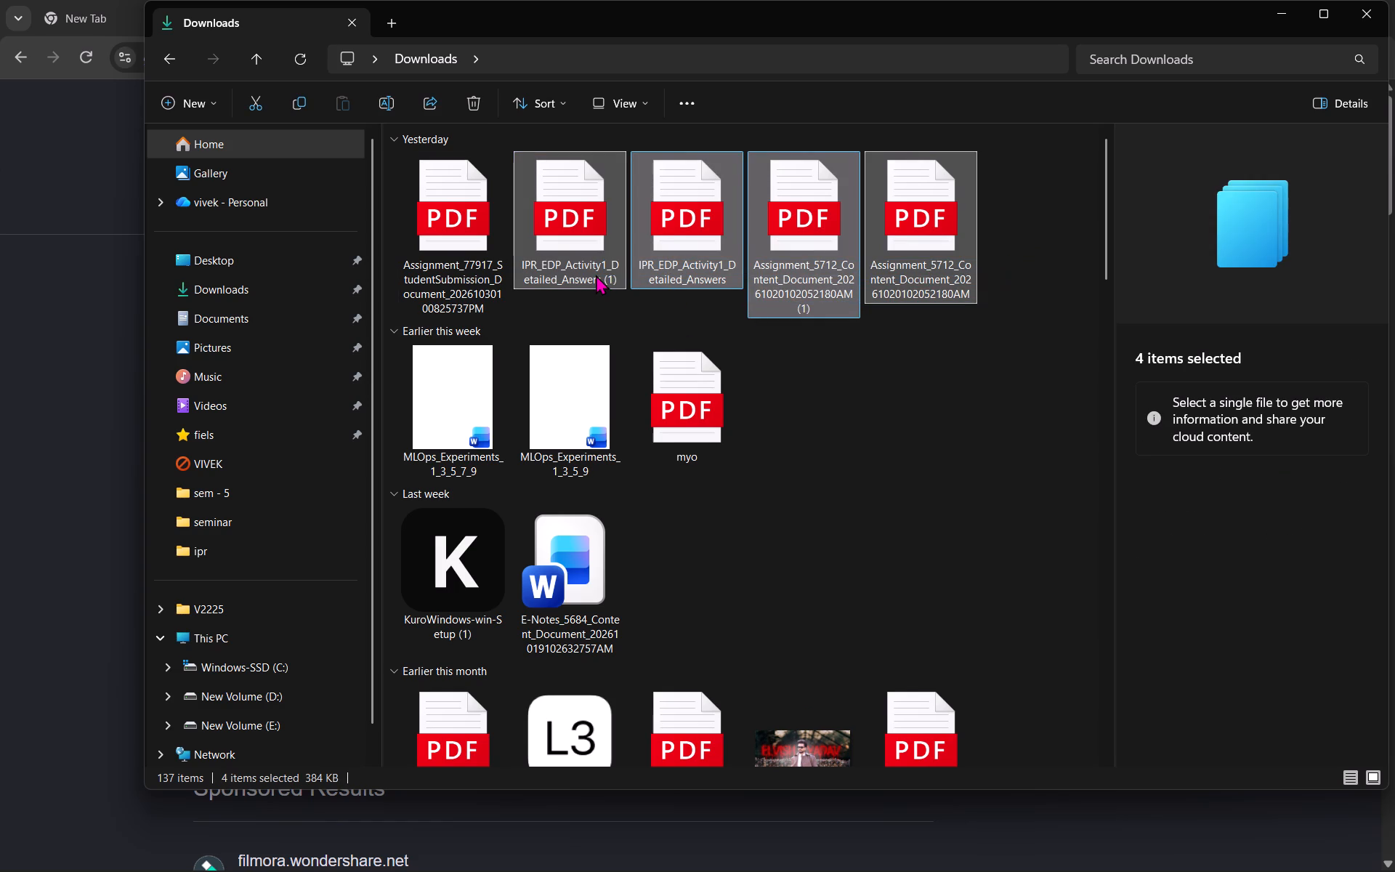
key(shift+Delete)
key(Return)
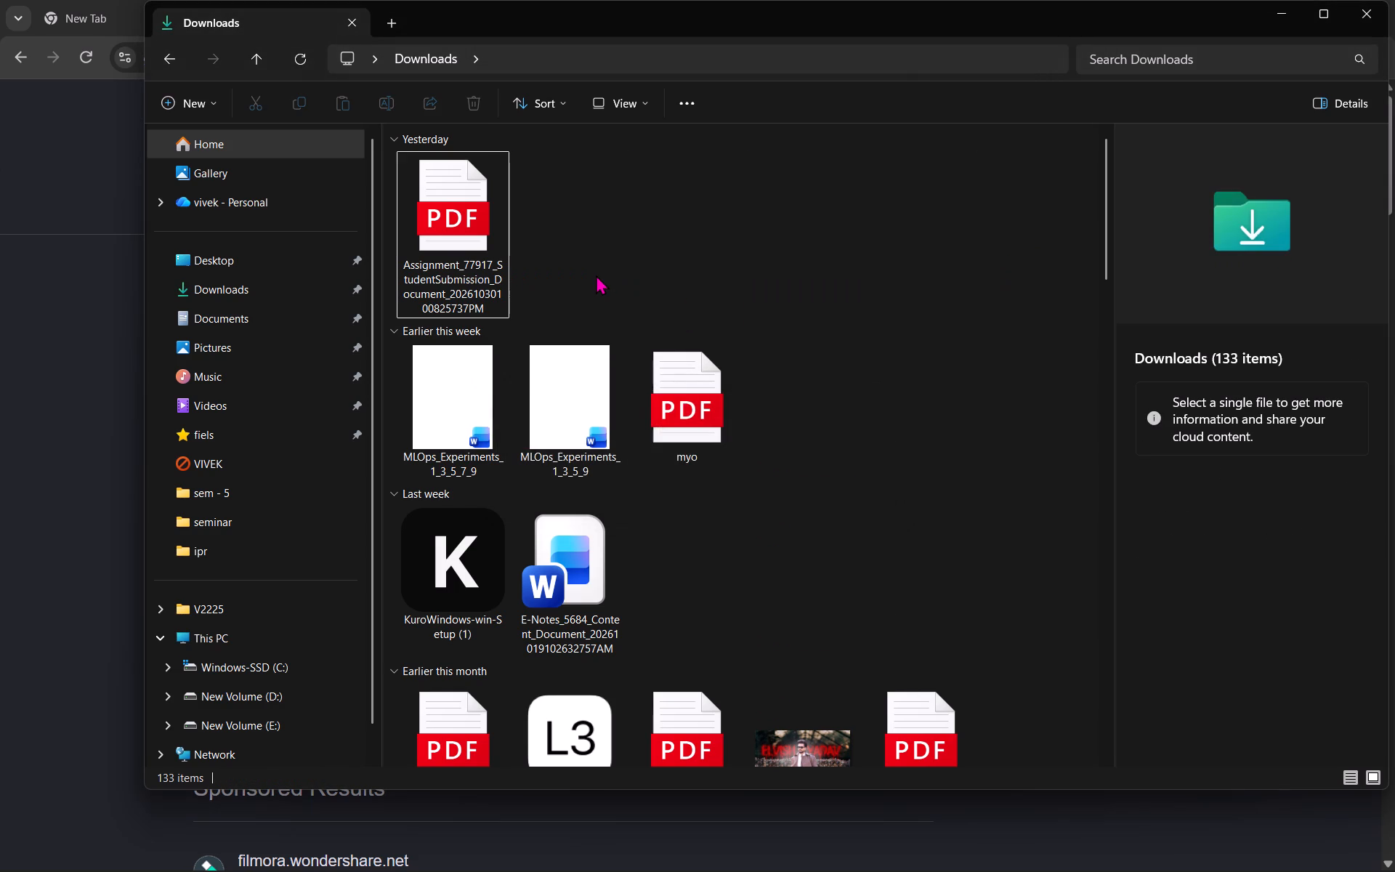
click(1370, 12)
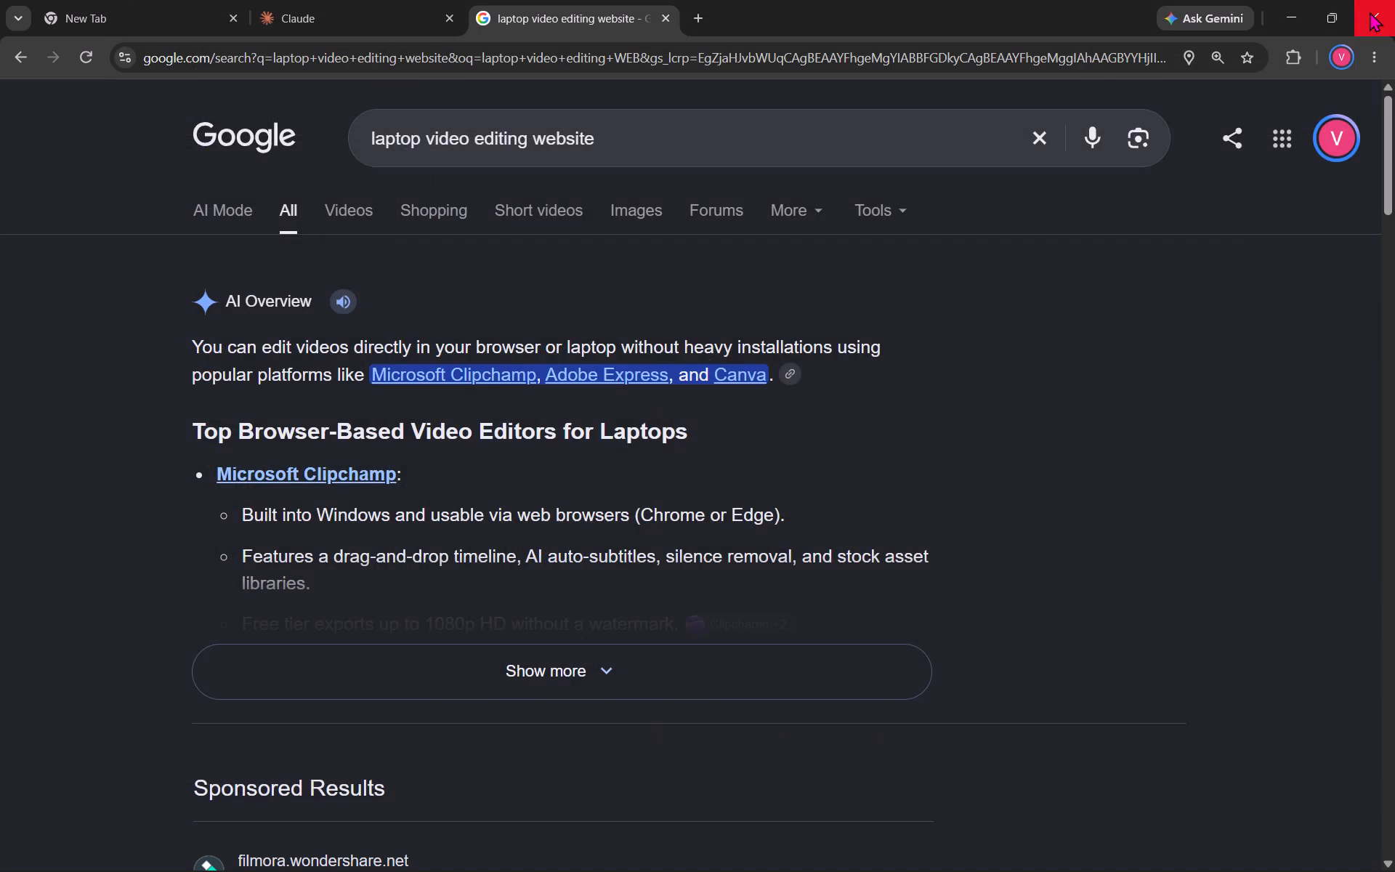
In Chrome, open Microsoft Clipchamp's online video editor page from the AI overview and start its free sign-up.
click(725, 402)
scroll(725, 402, down, 1)
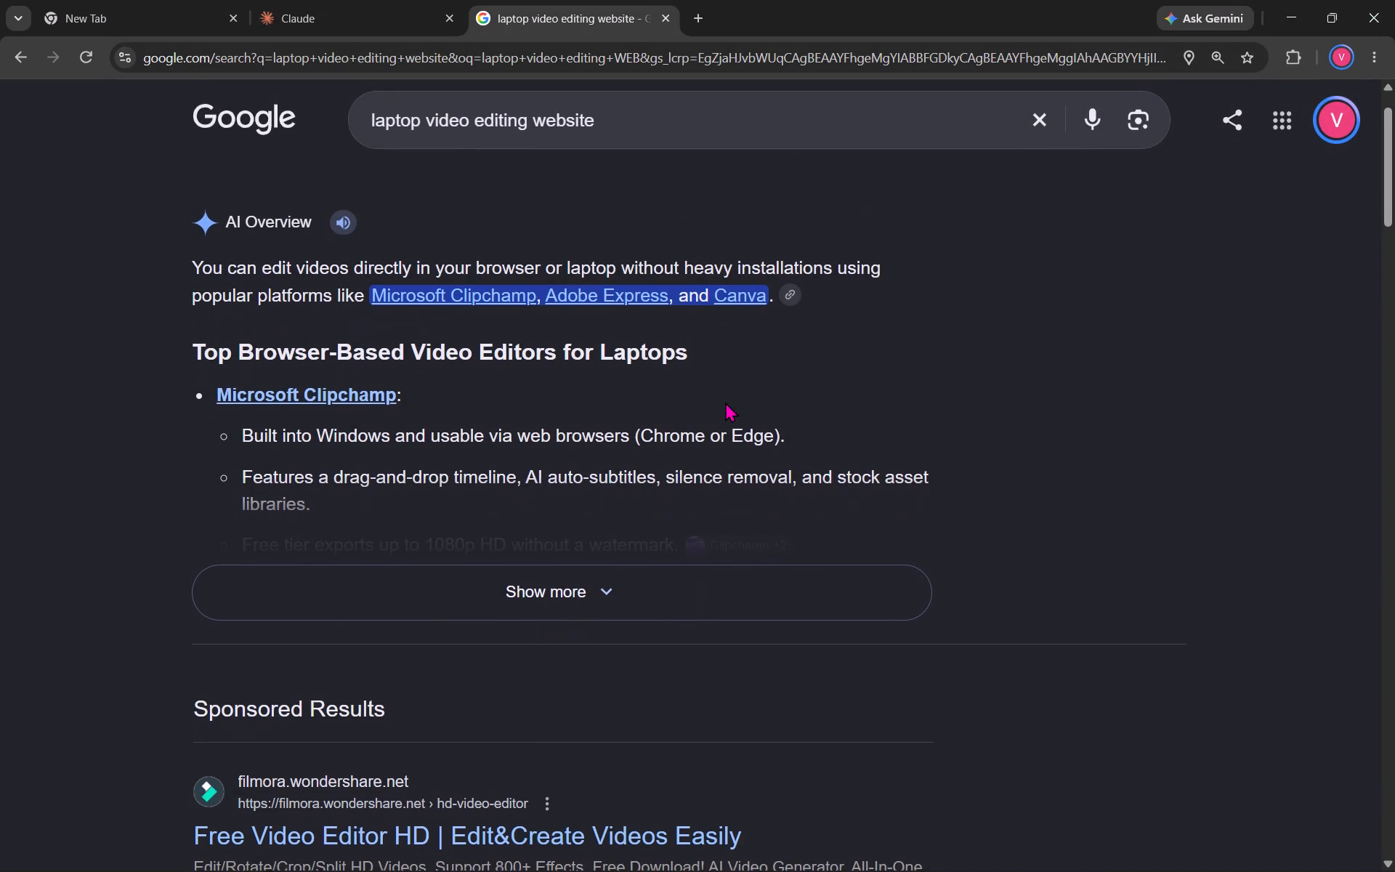
scroll(725, 402, down, 1)
click(501, 300)
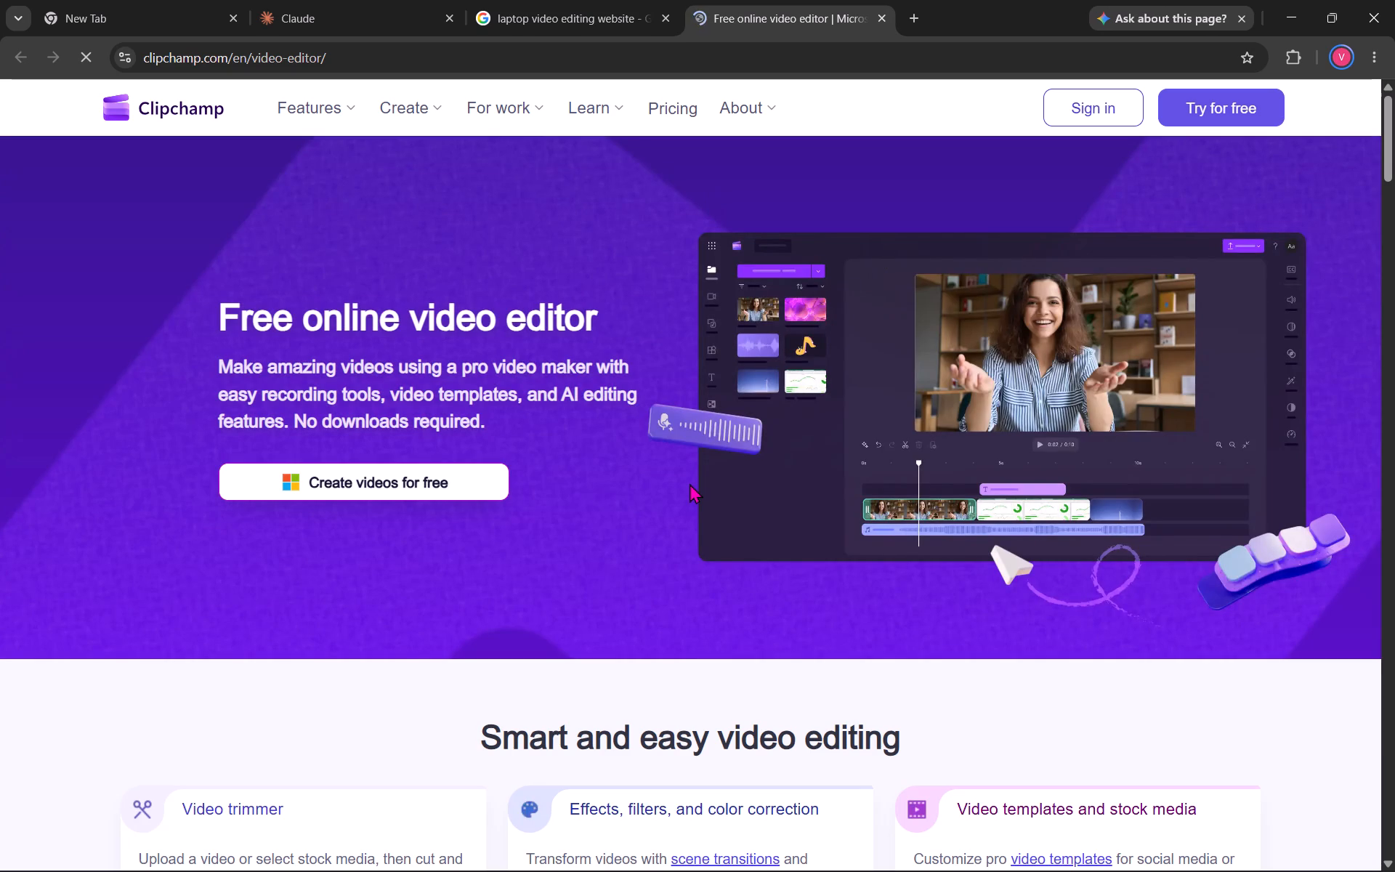
scroll(690, 483, down, 1)
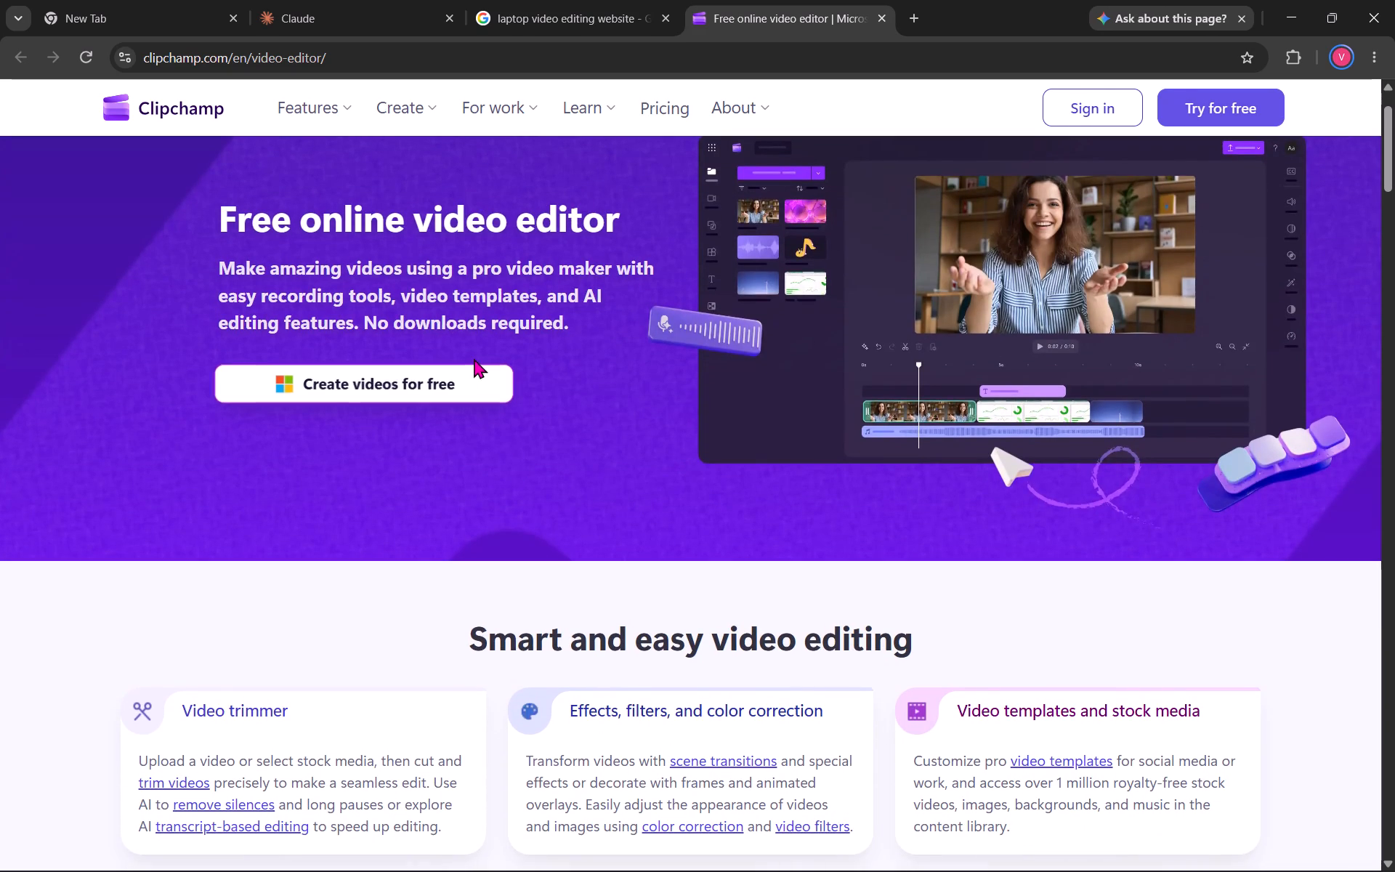
scroll(743, 508, up, 2)
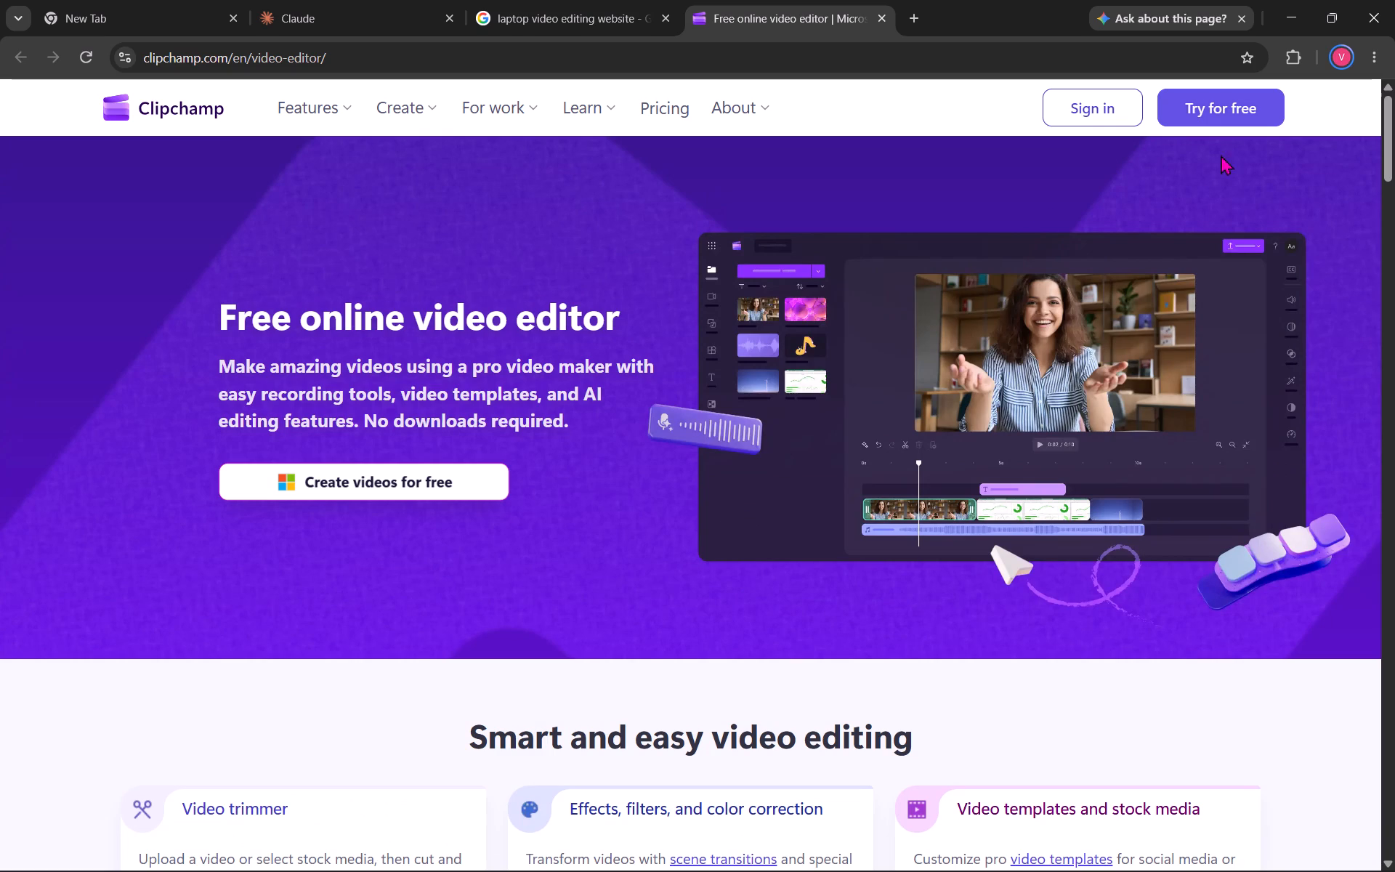
click(1215, 116)
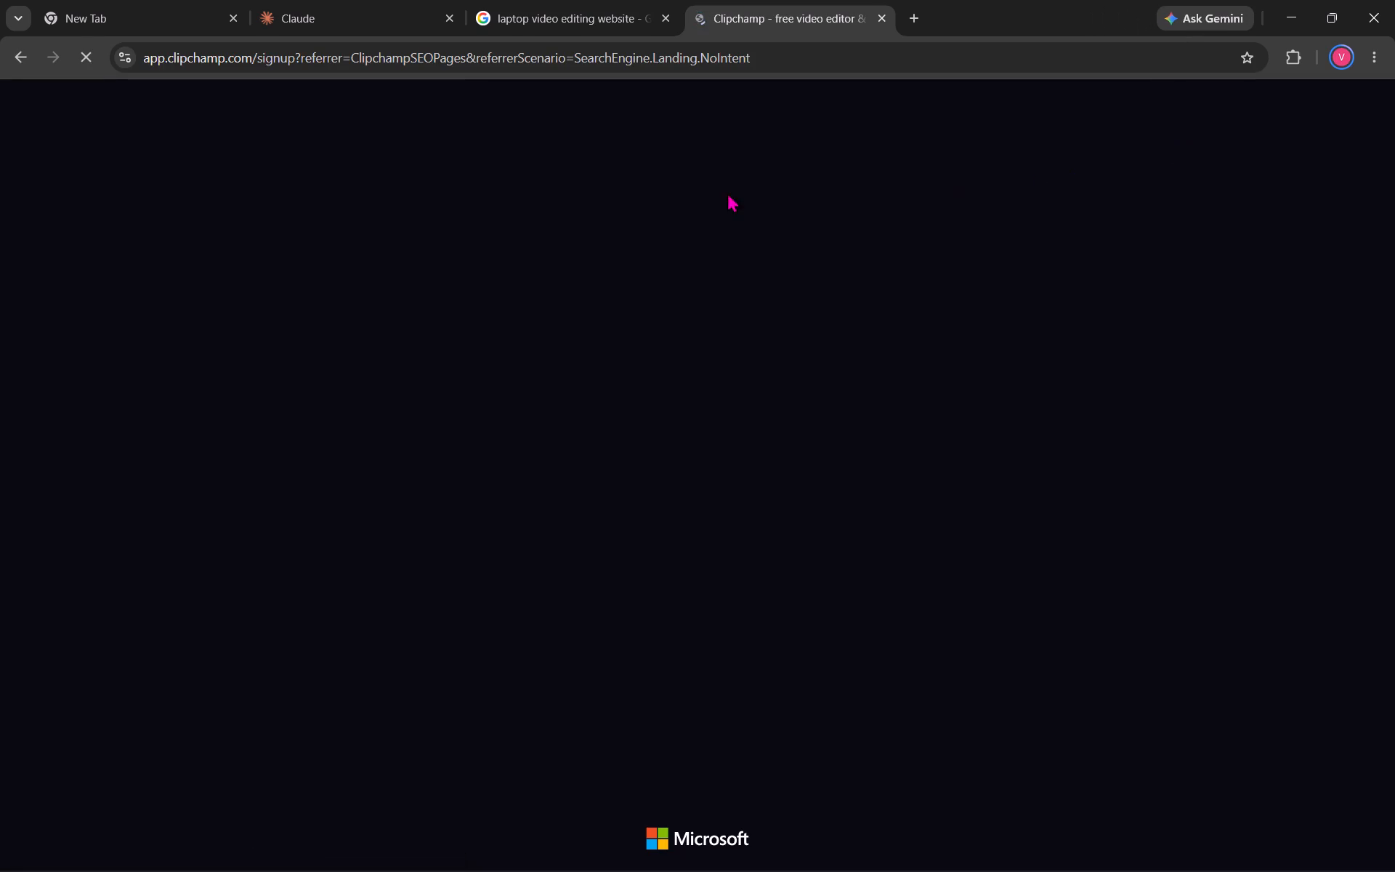
Return to the search results and open Canva's Free Online Video Editor & Maker page, checking Clipchamp while it loads.
click(544, 8)
scroll(605, 522, down, 2)
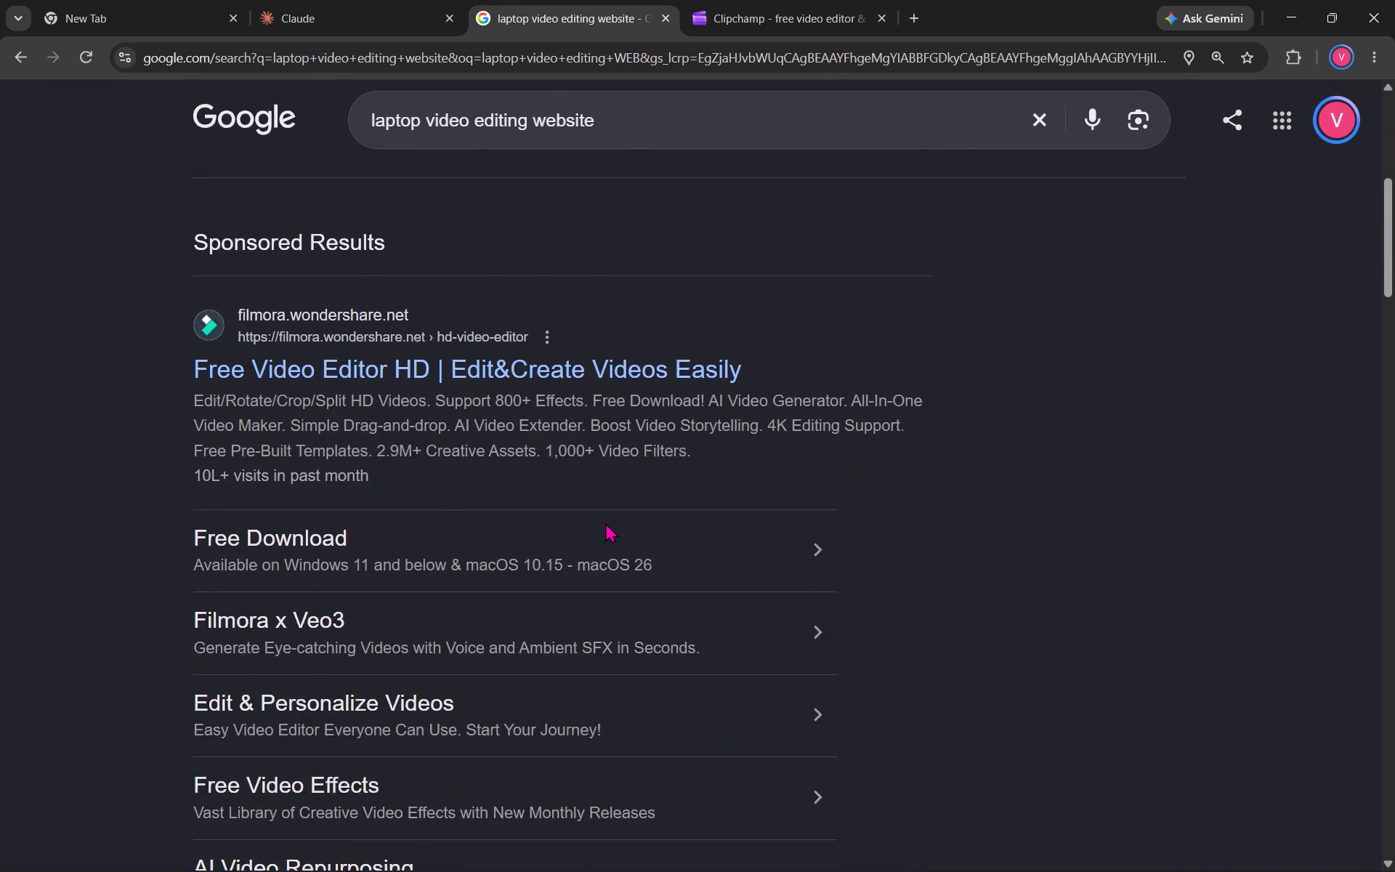
scroll(605, 522, down, 1)
scroll(605, 522, up, 2)
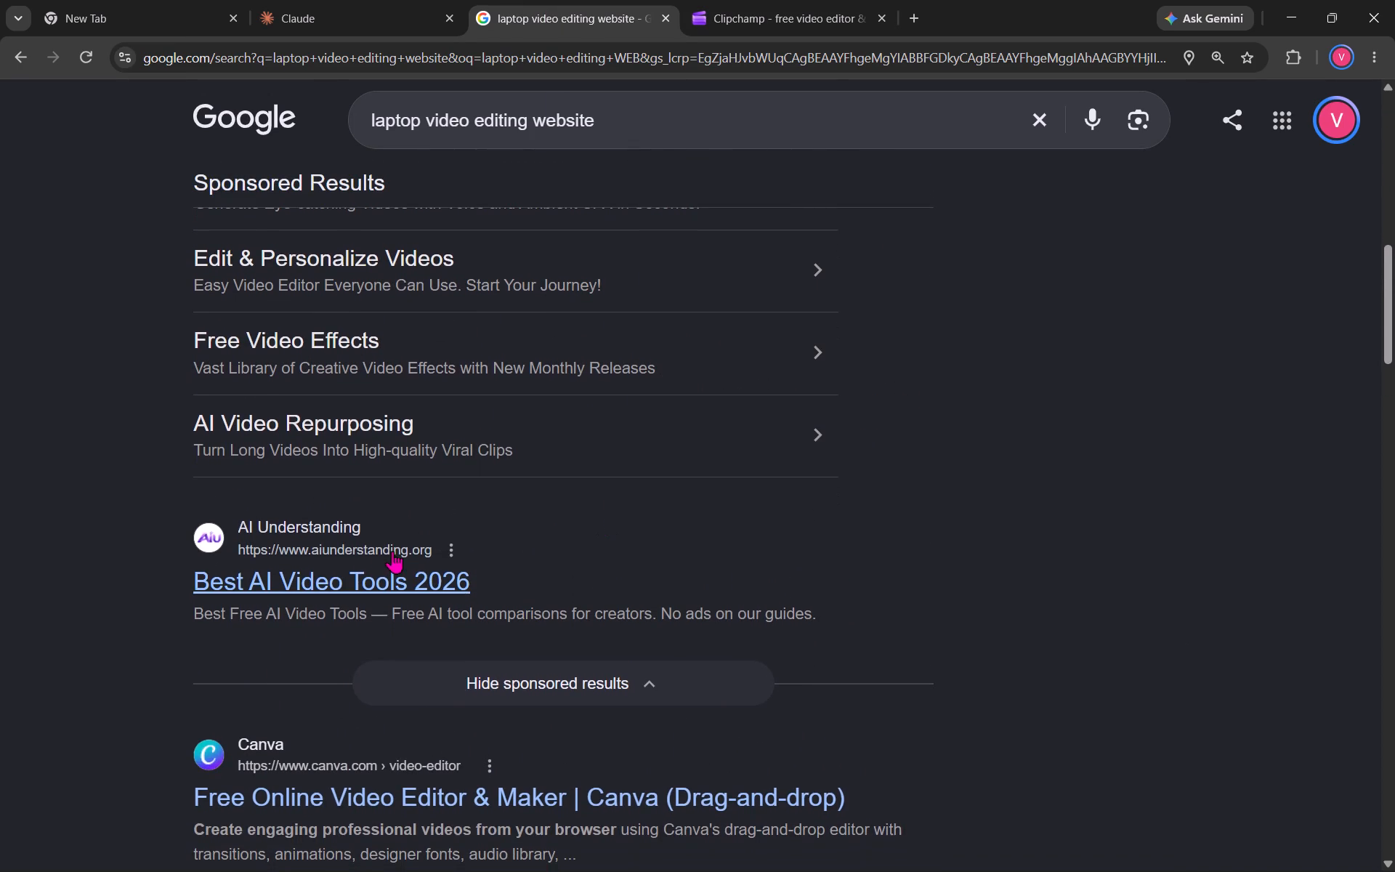
scroll(385, 652, down, 4)
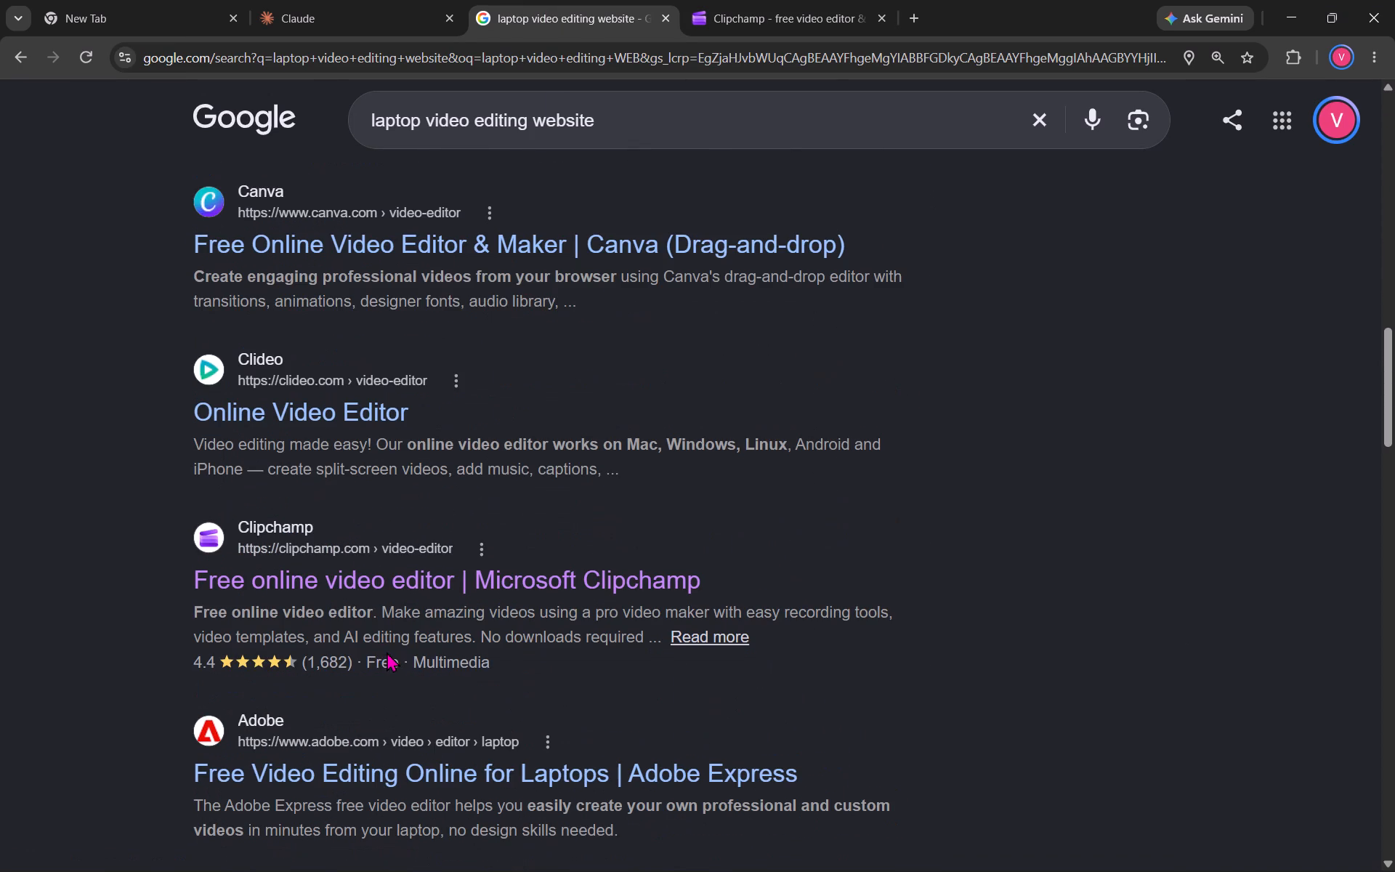
scroll(387, 652, up, 1)
click(550, 255)
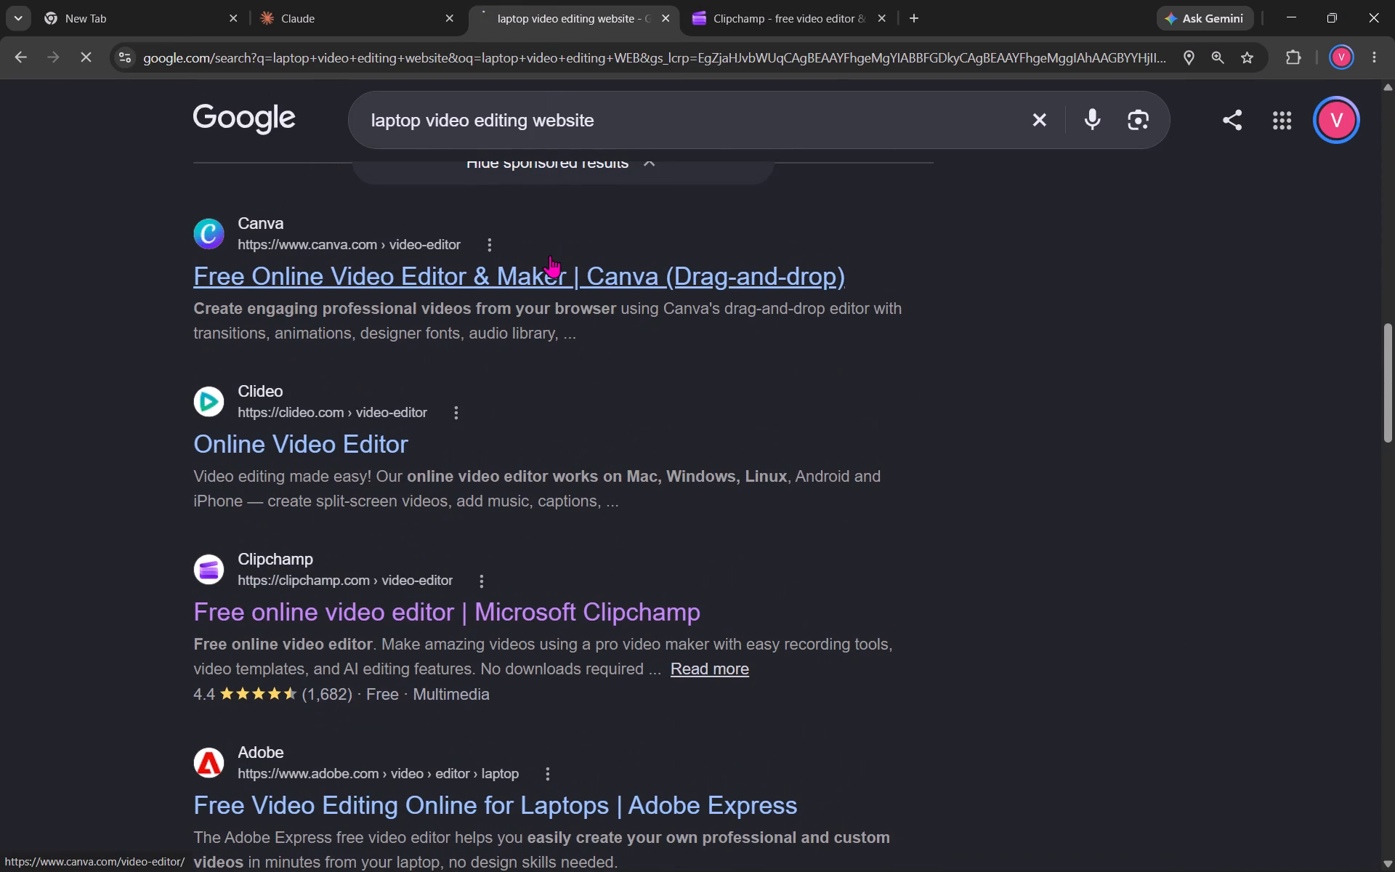
click(769, 0)
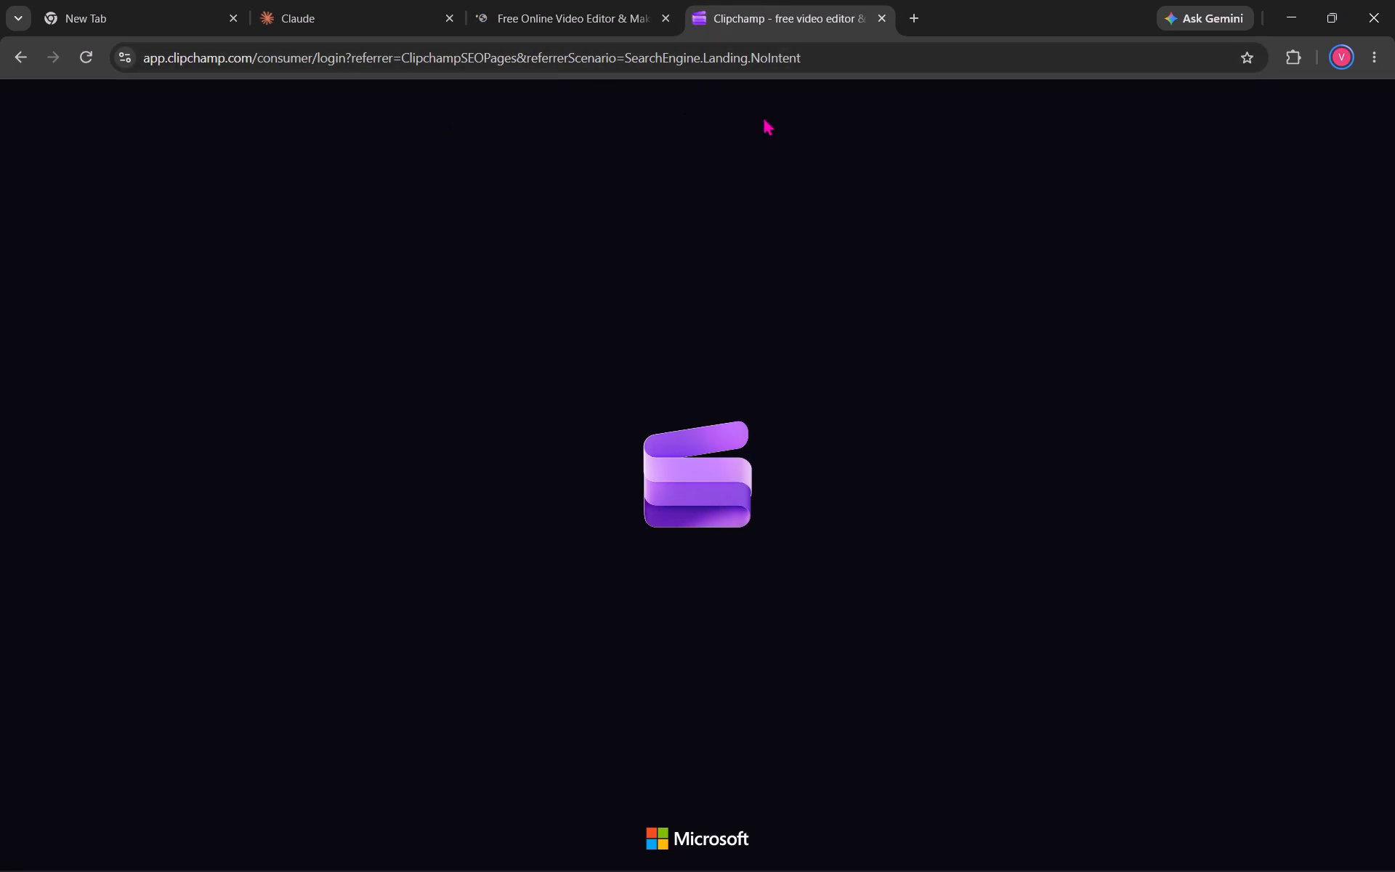
click(581, 2)
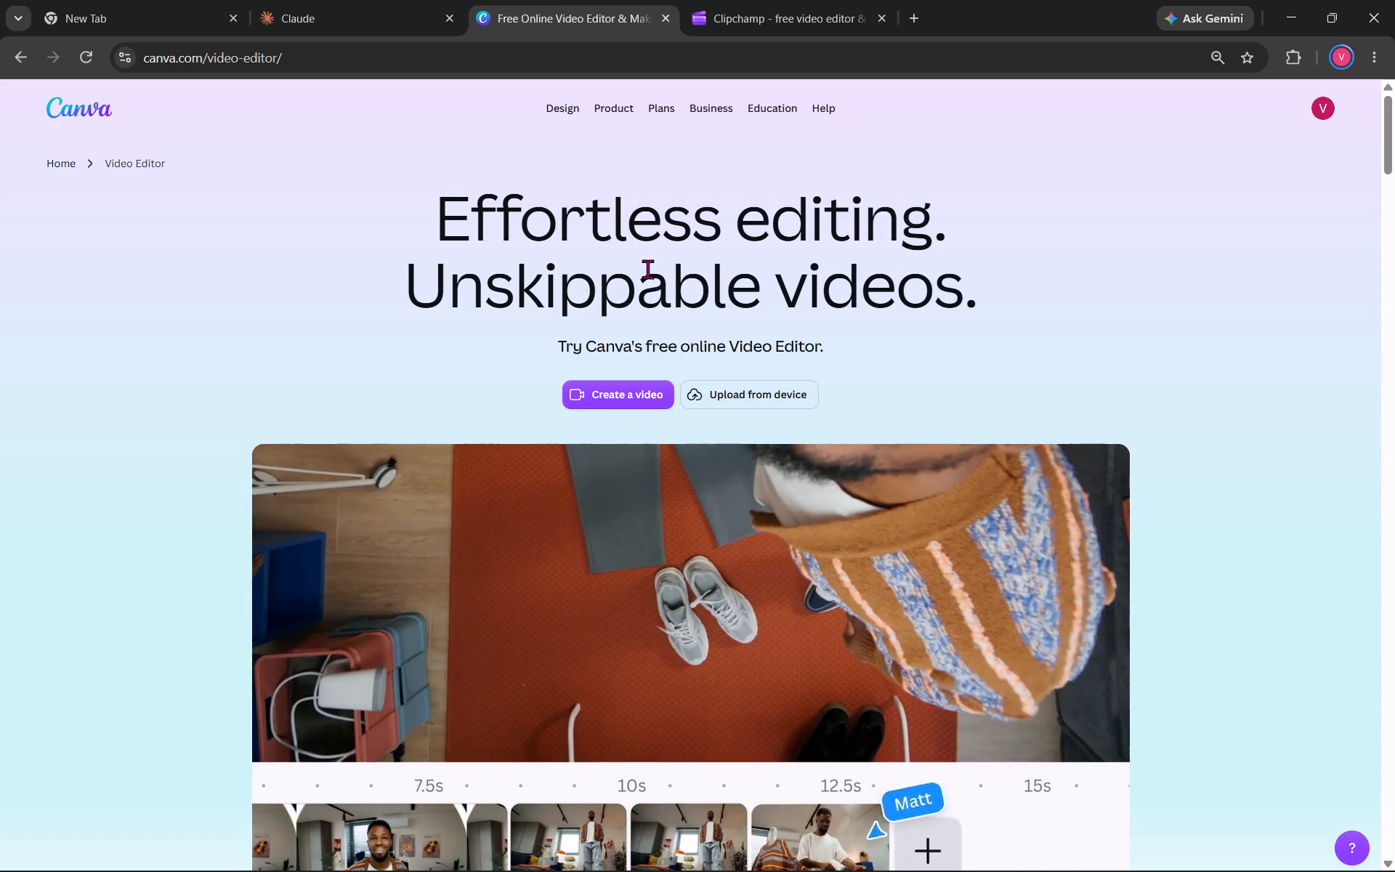
Create a new blank video design from Canva's online video editor page.
scroll(647, 269, down, 1)
click(618, 352)
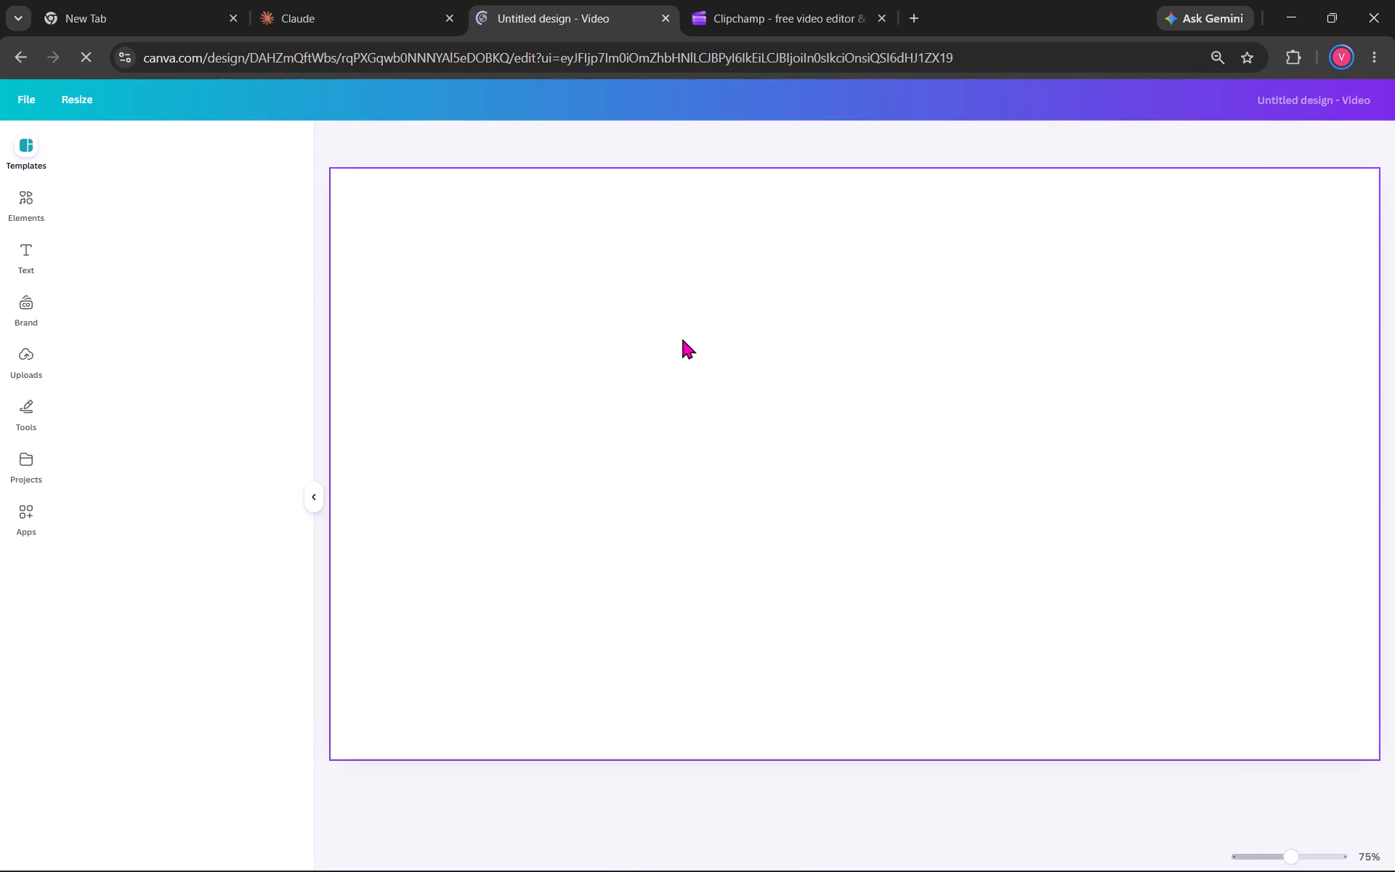
scroll(682, 339, up, 1)
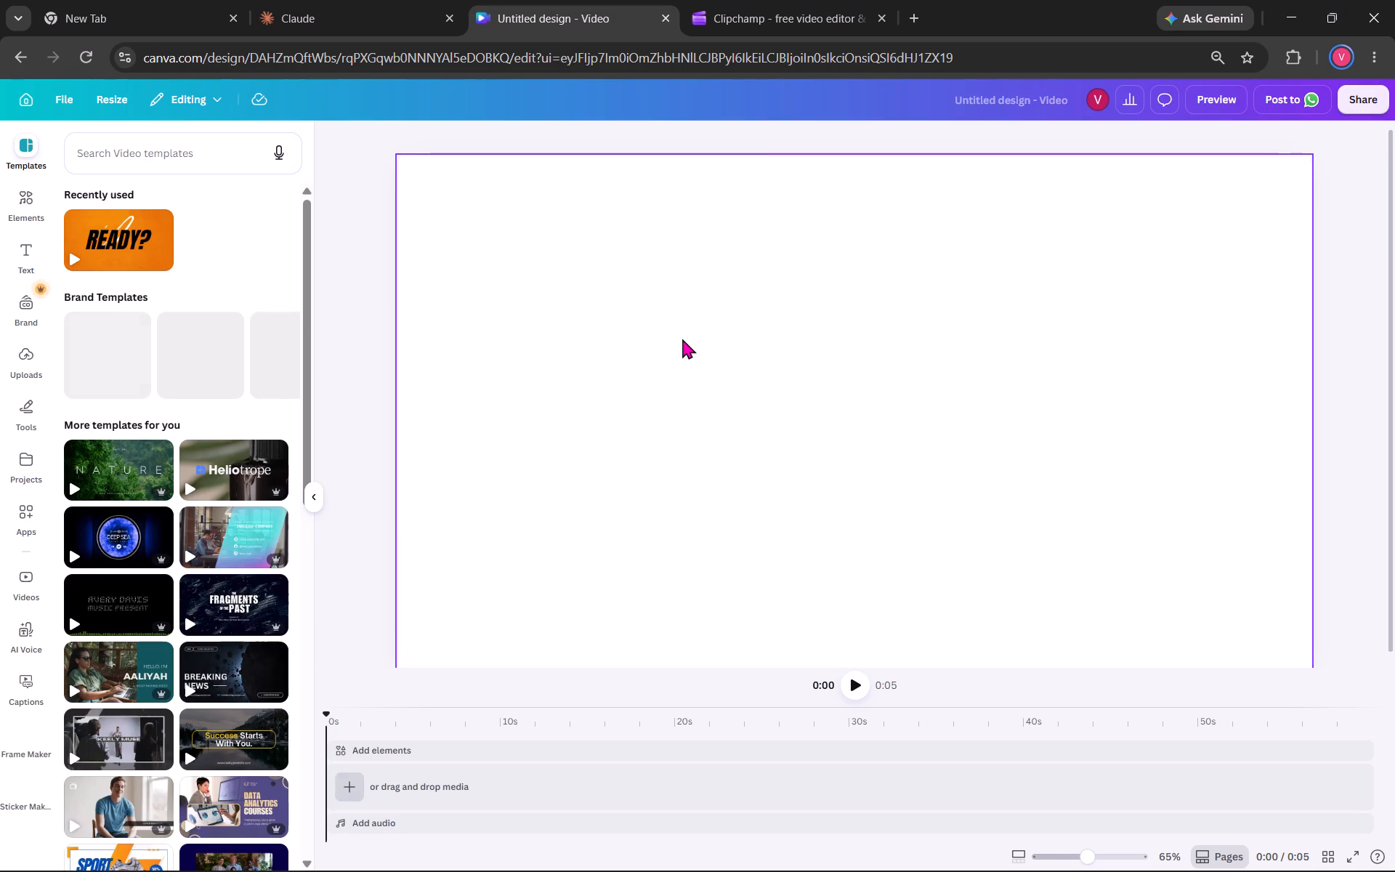
In a new browser tab, search Google for "elvish yadav new photo bigg boss".
click(907, 16)
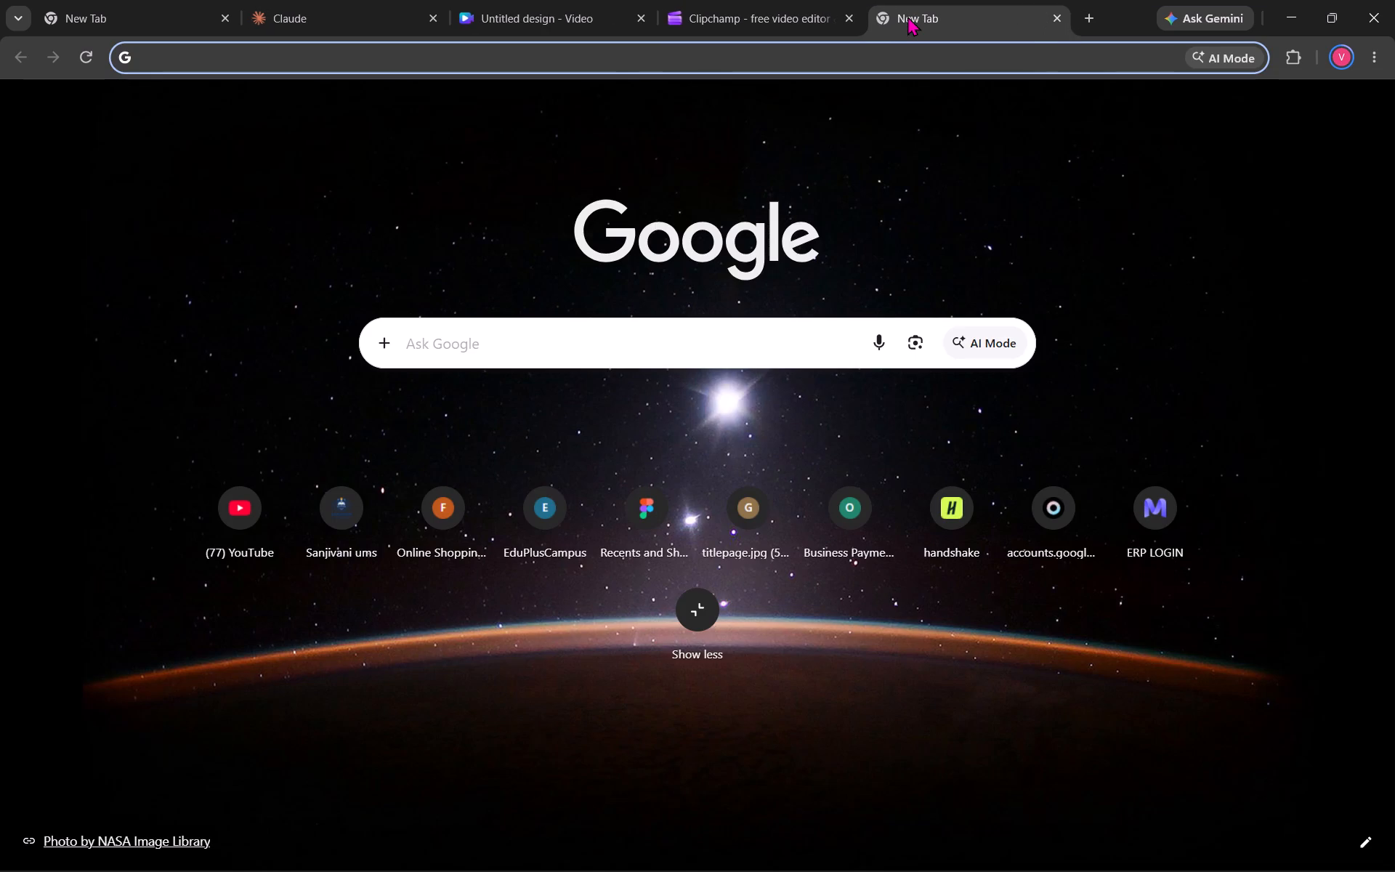
text(eli)
key(v)
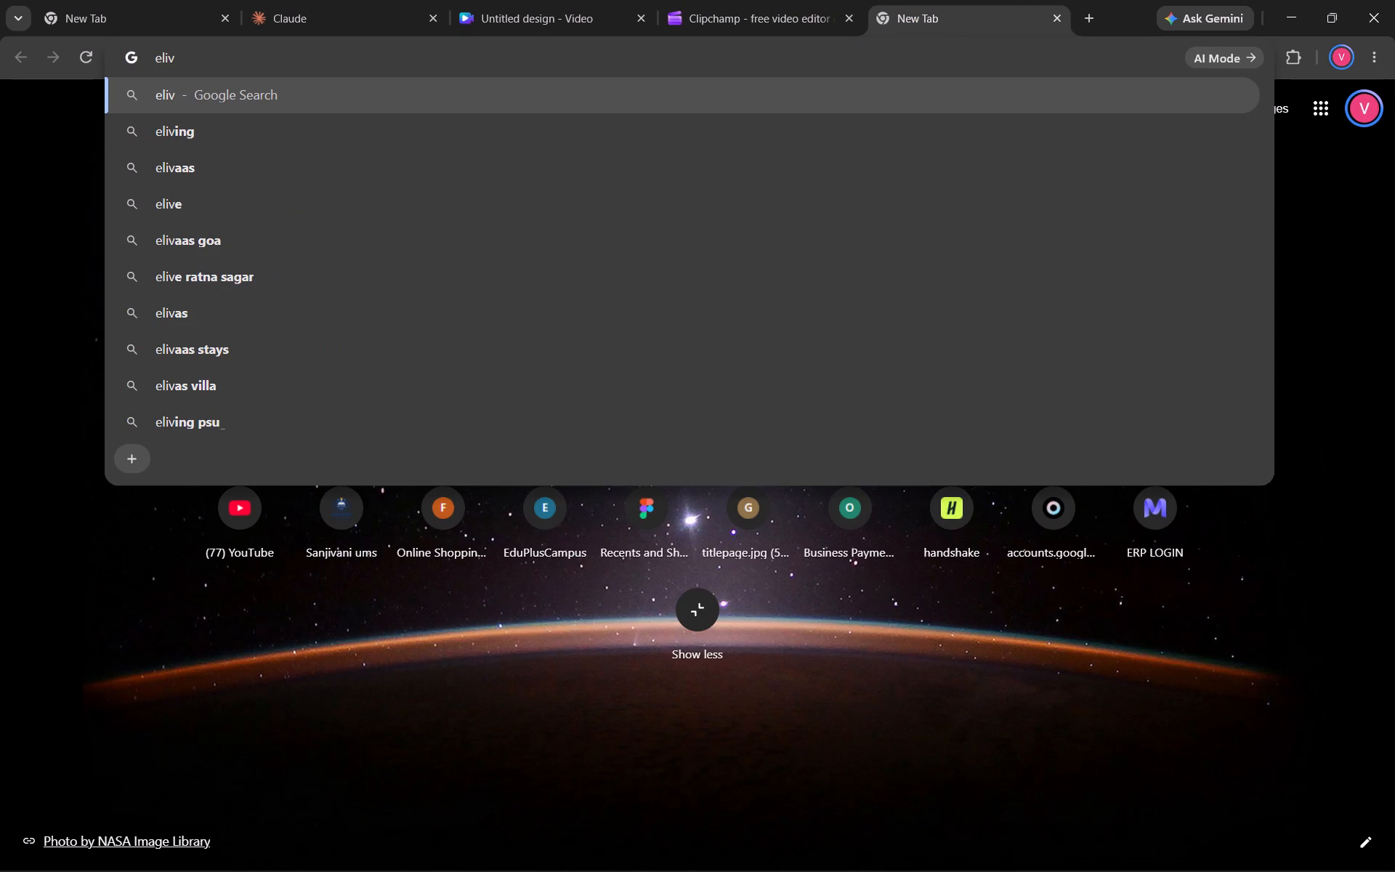
text(ish)
key(space)
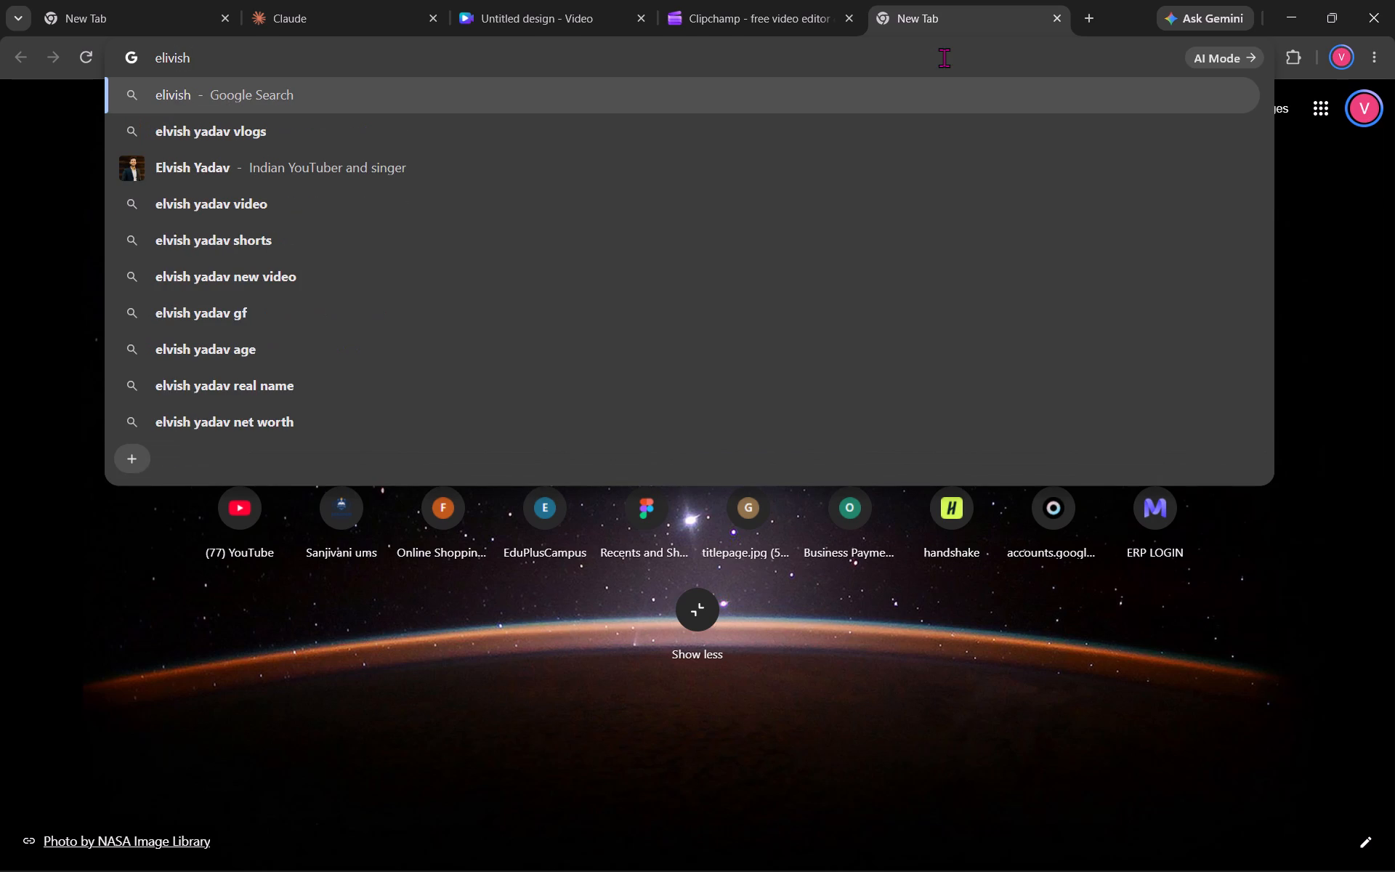
key(Down)
key(Down)
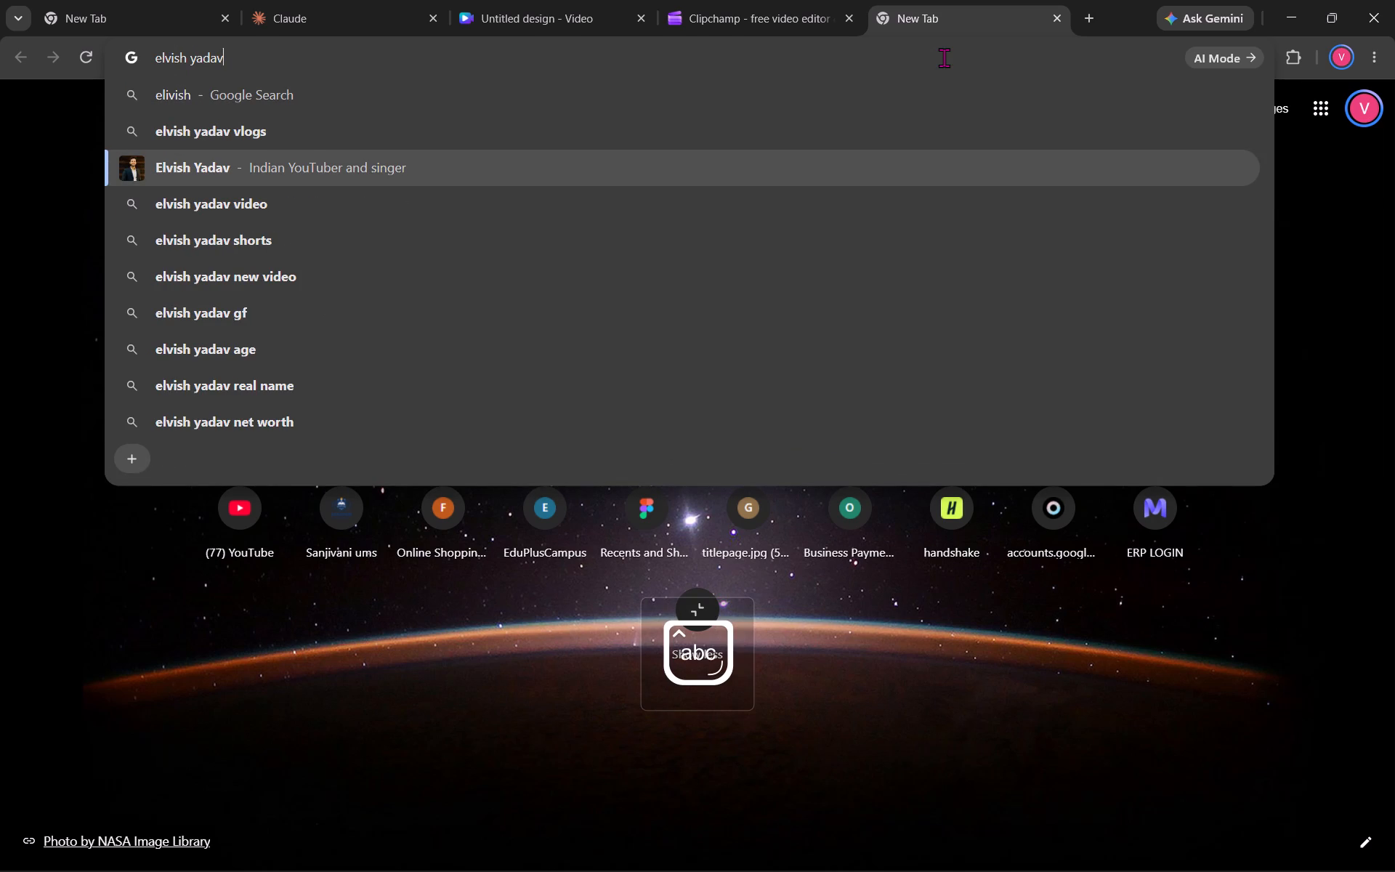
key(Tab)
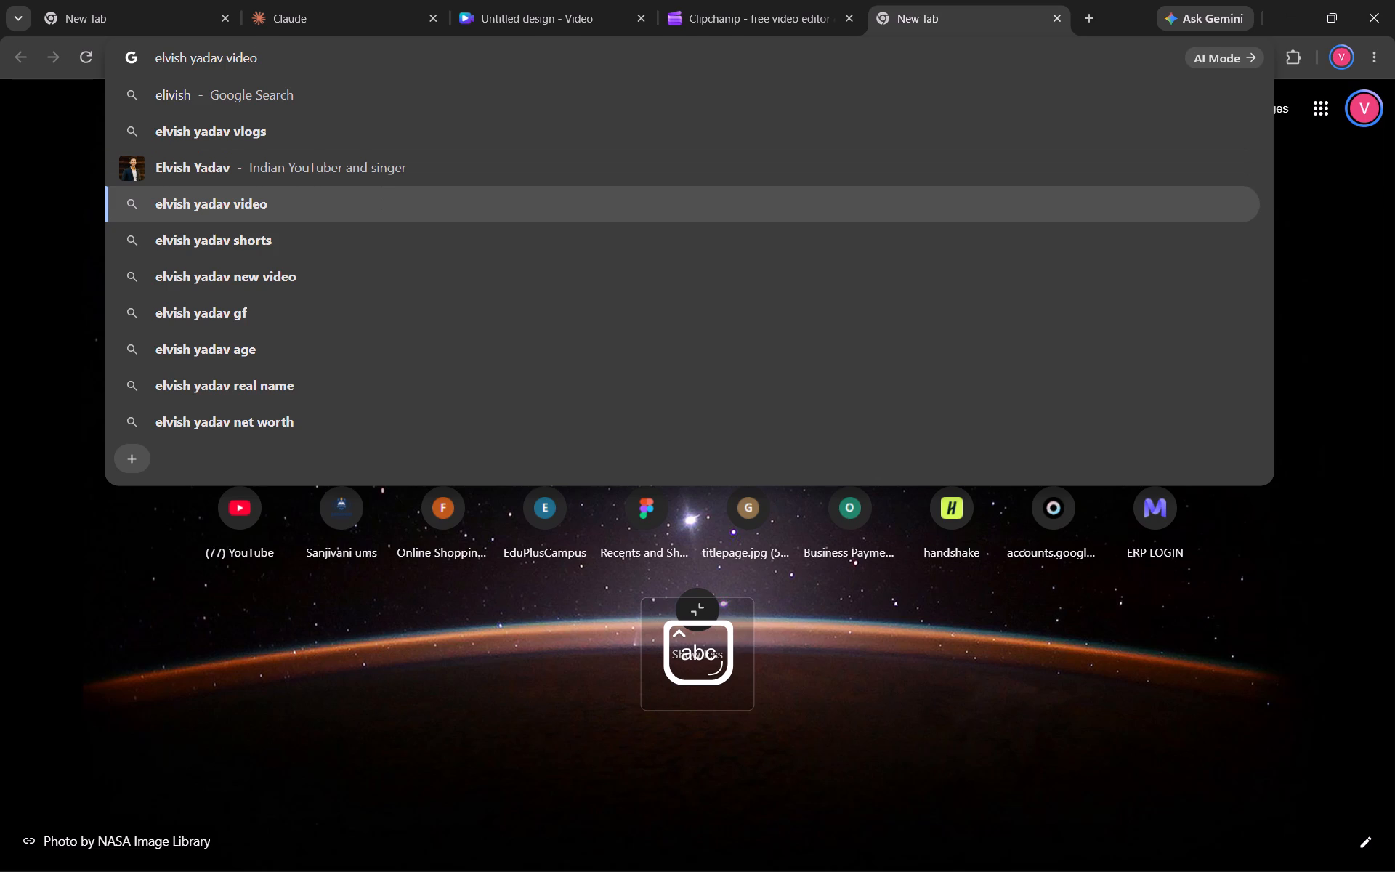
key(BackSpace)
key(BackSpace)
key(BackSpace)
key(BackSpace)
key(BackSpace)
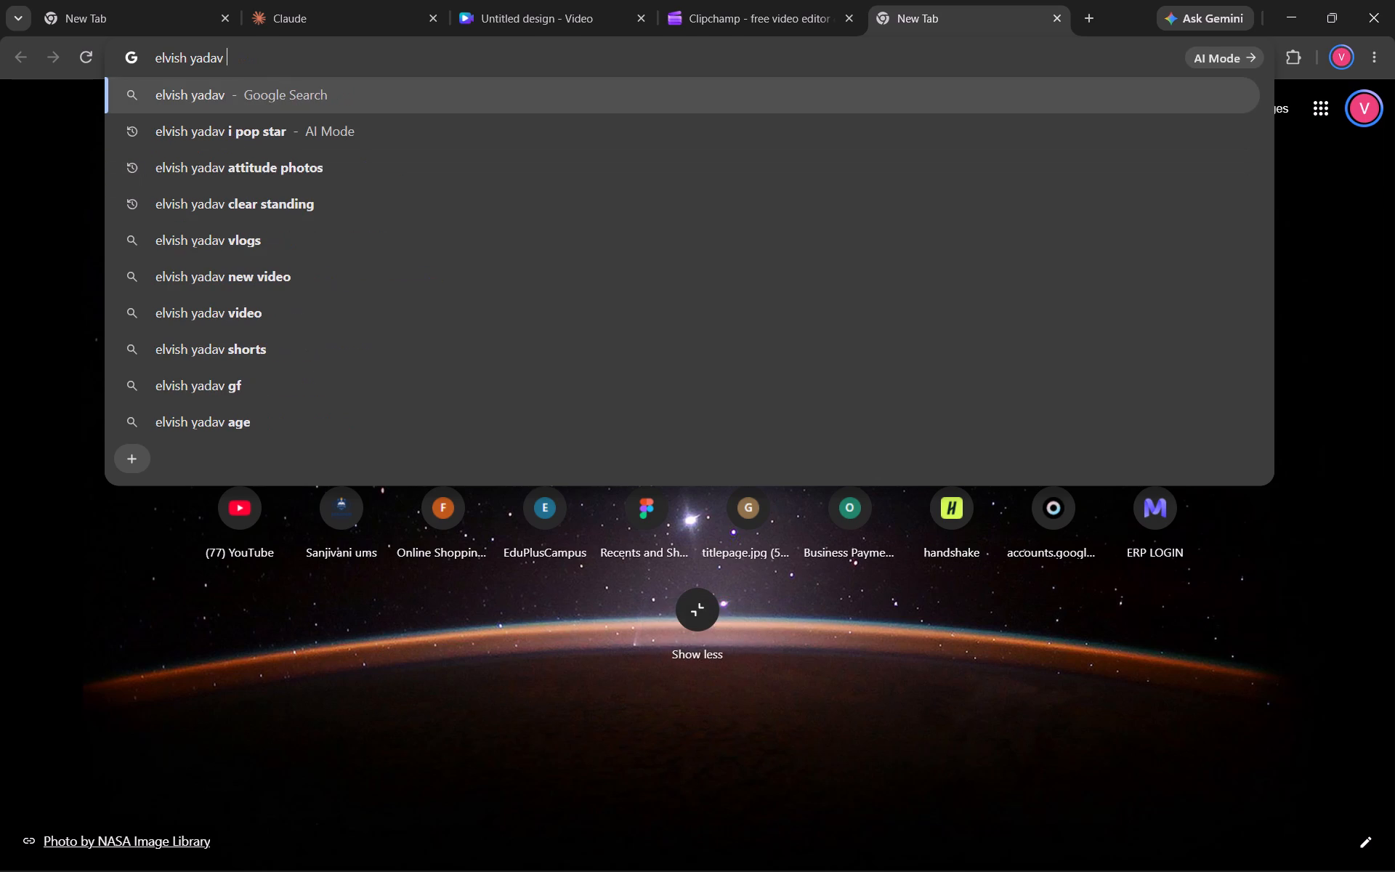
text(late)
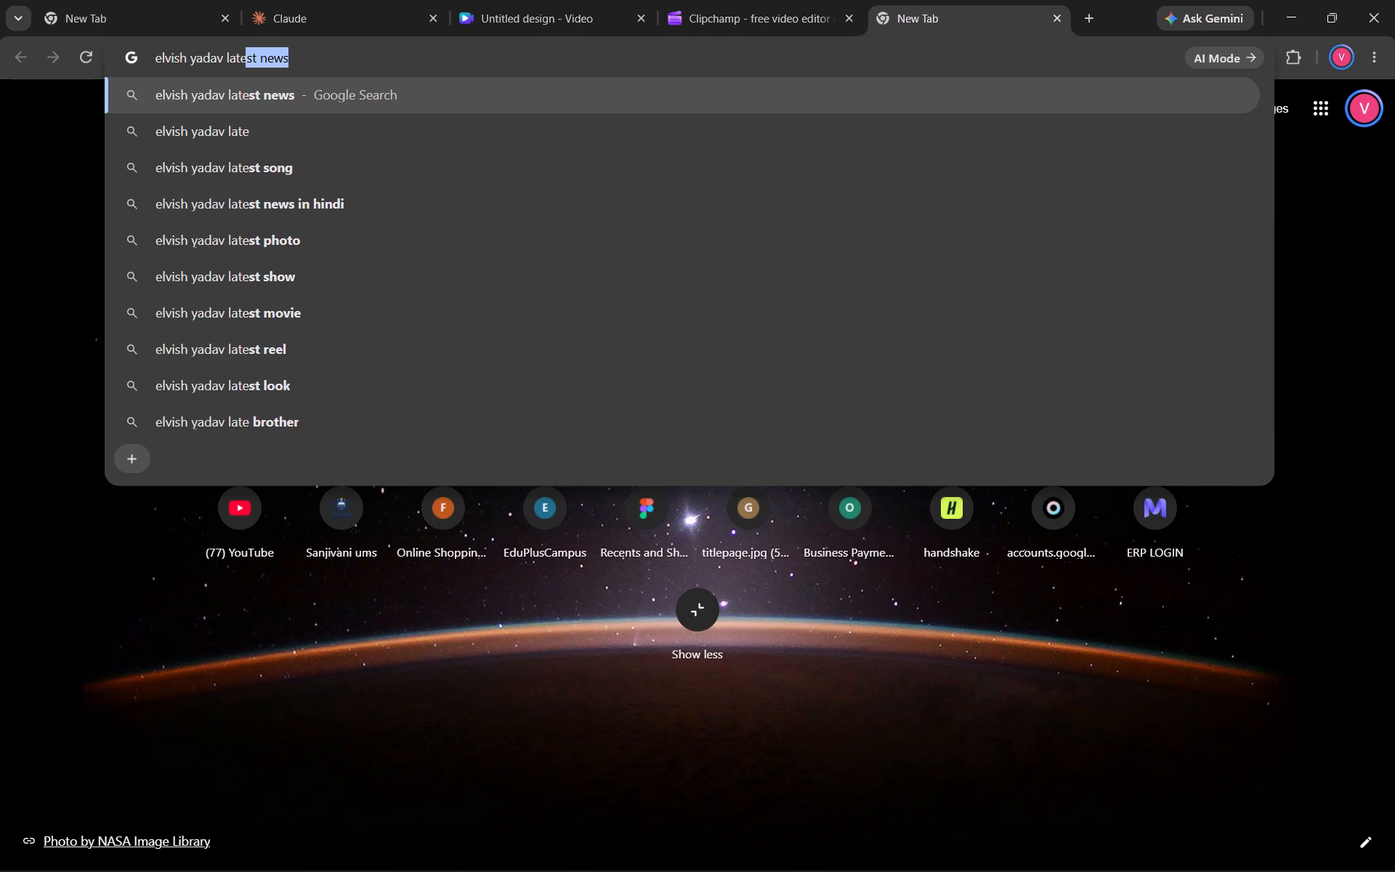
key(Tab)
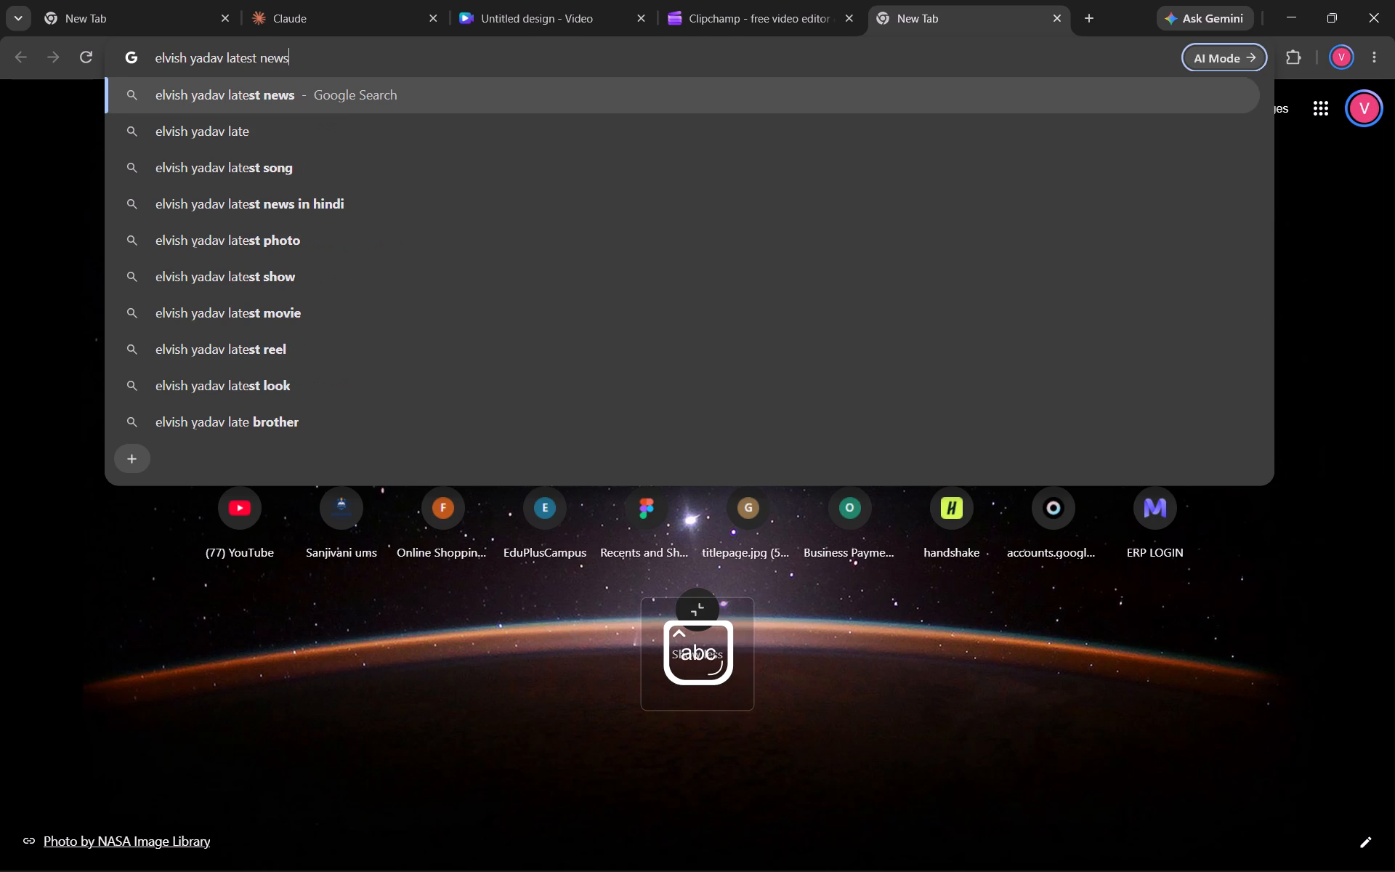
key(BackSpace)
key(BackSpace)
key(BackSpace)
key(BackSpace)
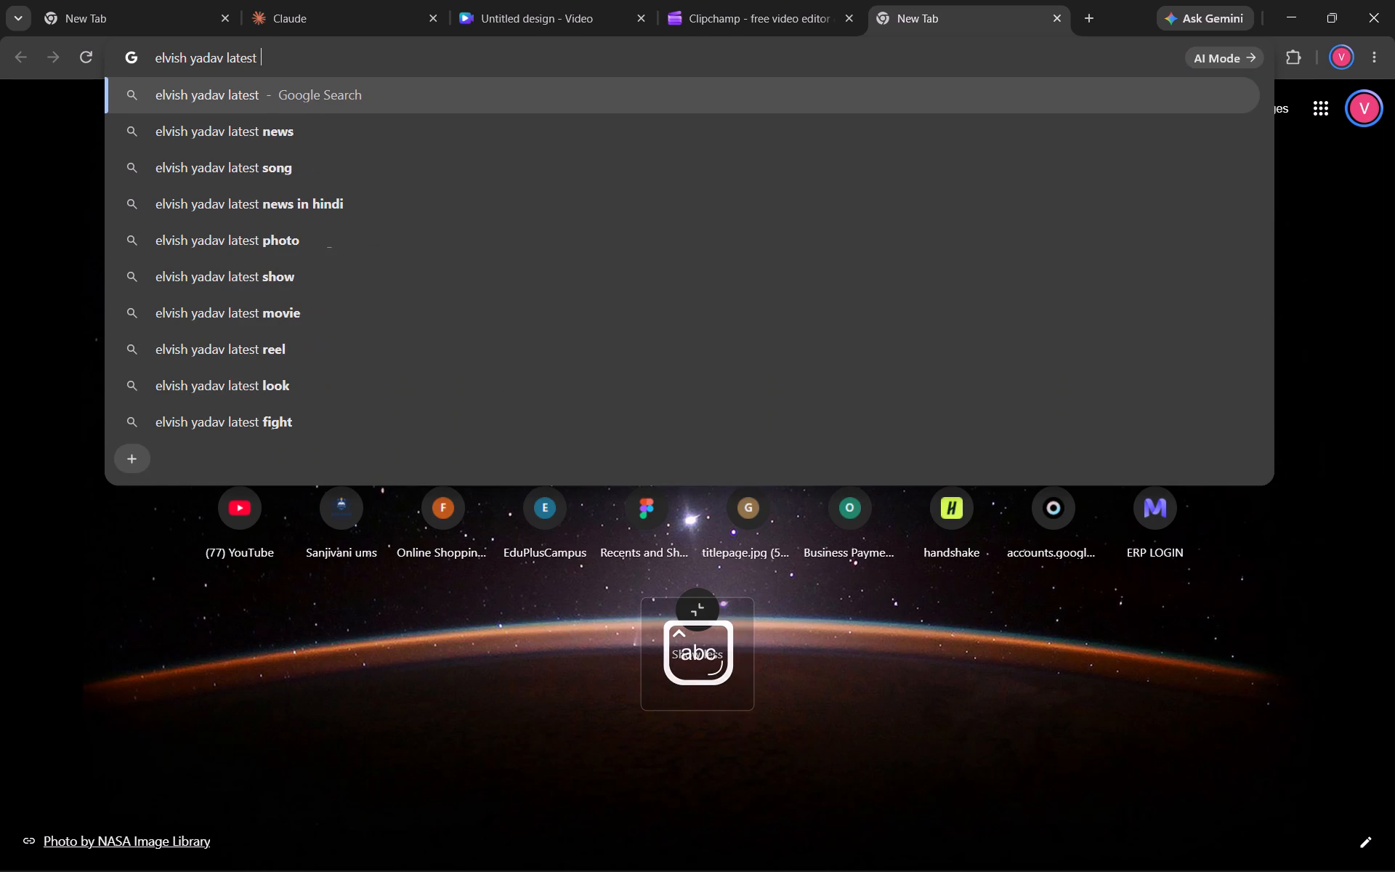
text(big)
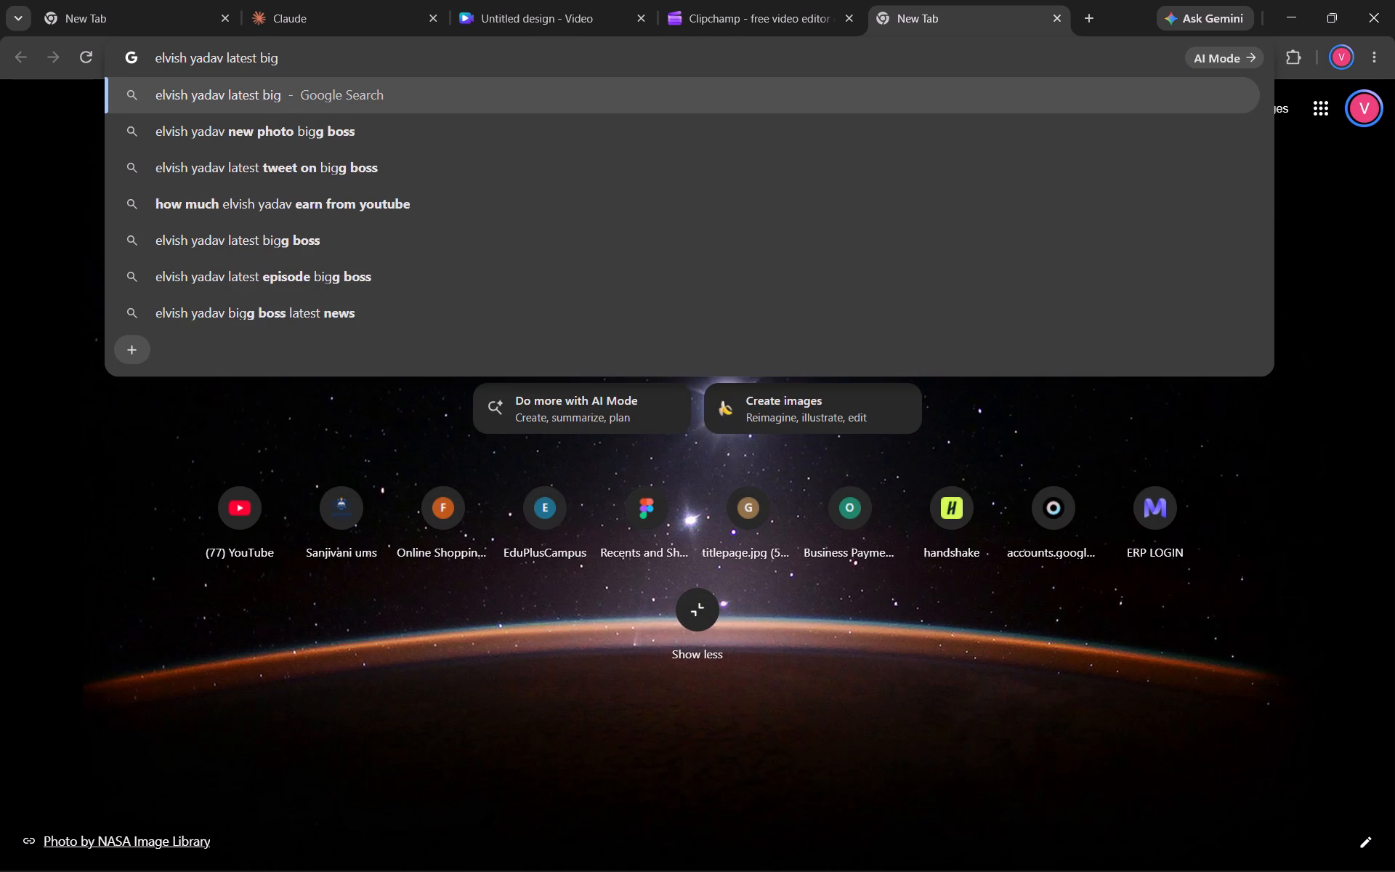
key(Down)
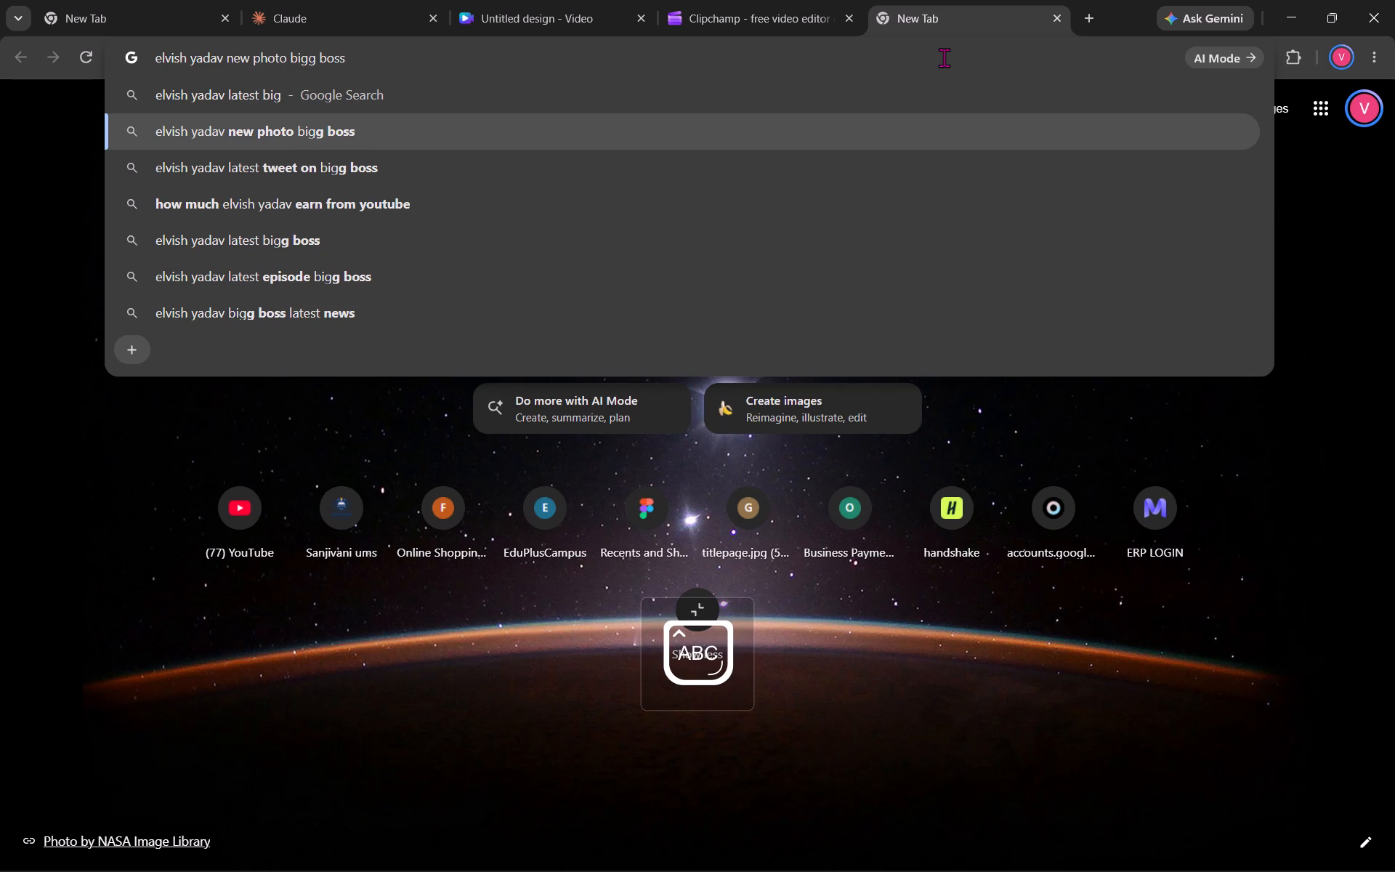
key(Return)
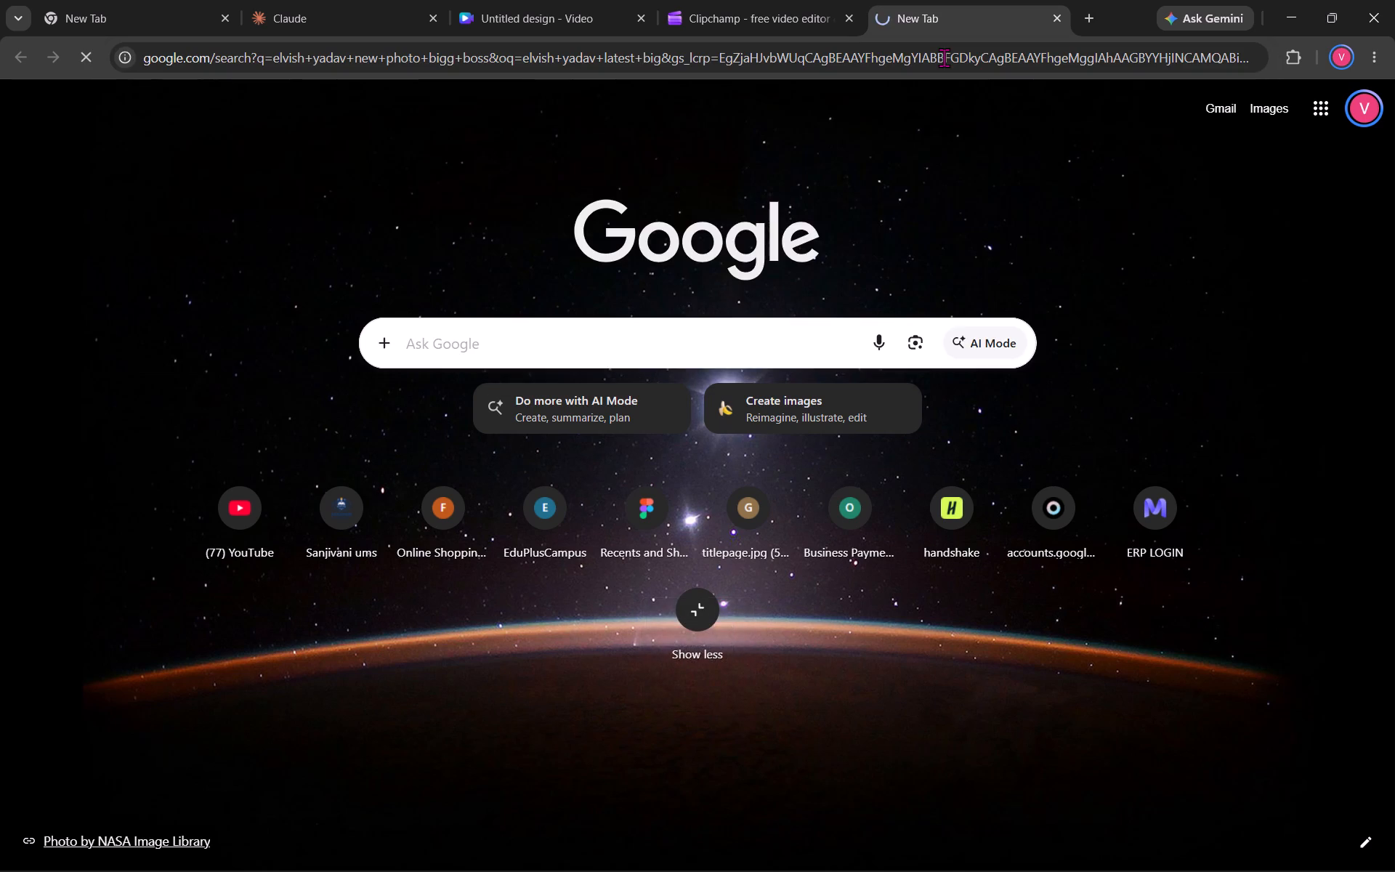
Switch to the image results and open the preview of the BIGG BOSS 20 Weekend Ka Vaar orange-suit video.
scroll(541, 546, down, 2)
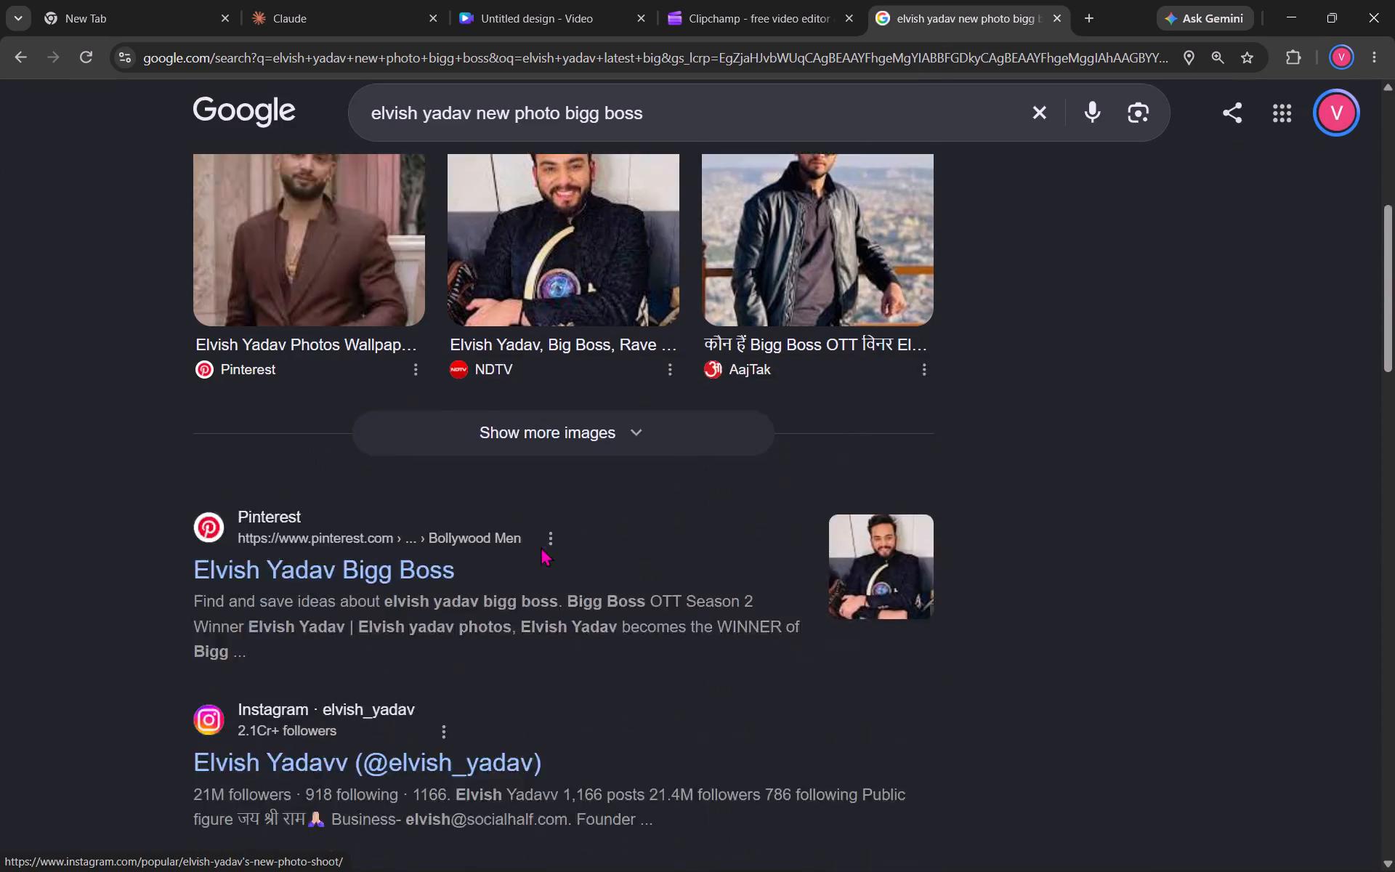
scroll(541, 546, down, 2)
scroll(541, 546, up, 6)
click(327, 200)
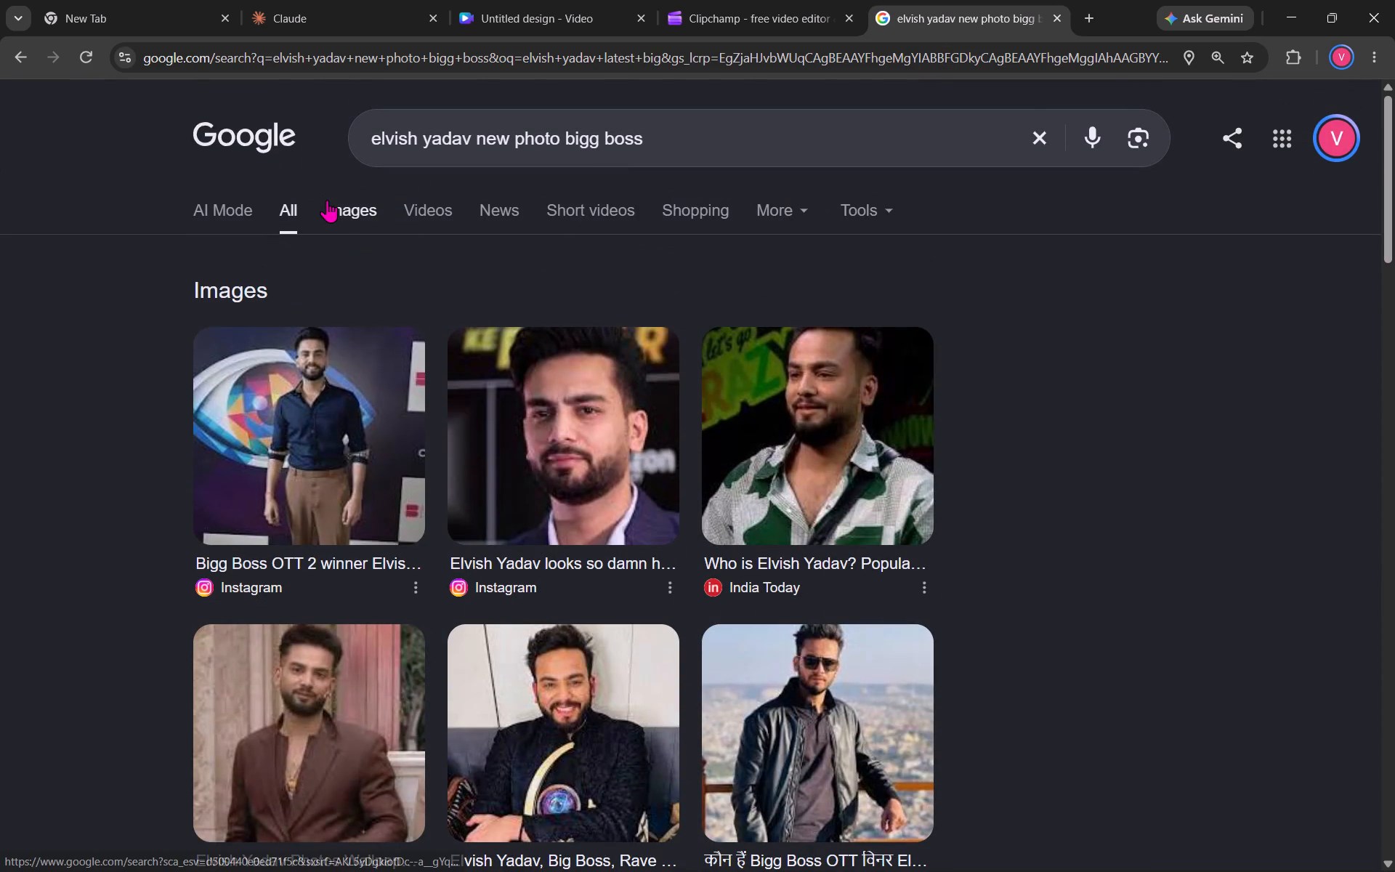
scroll(349, 515, down, 1)
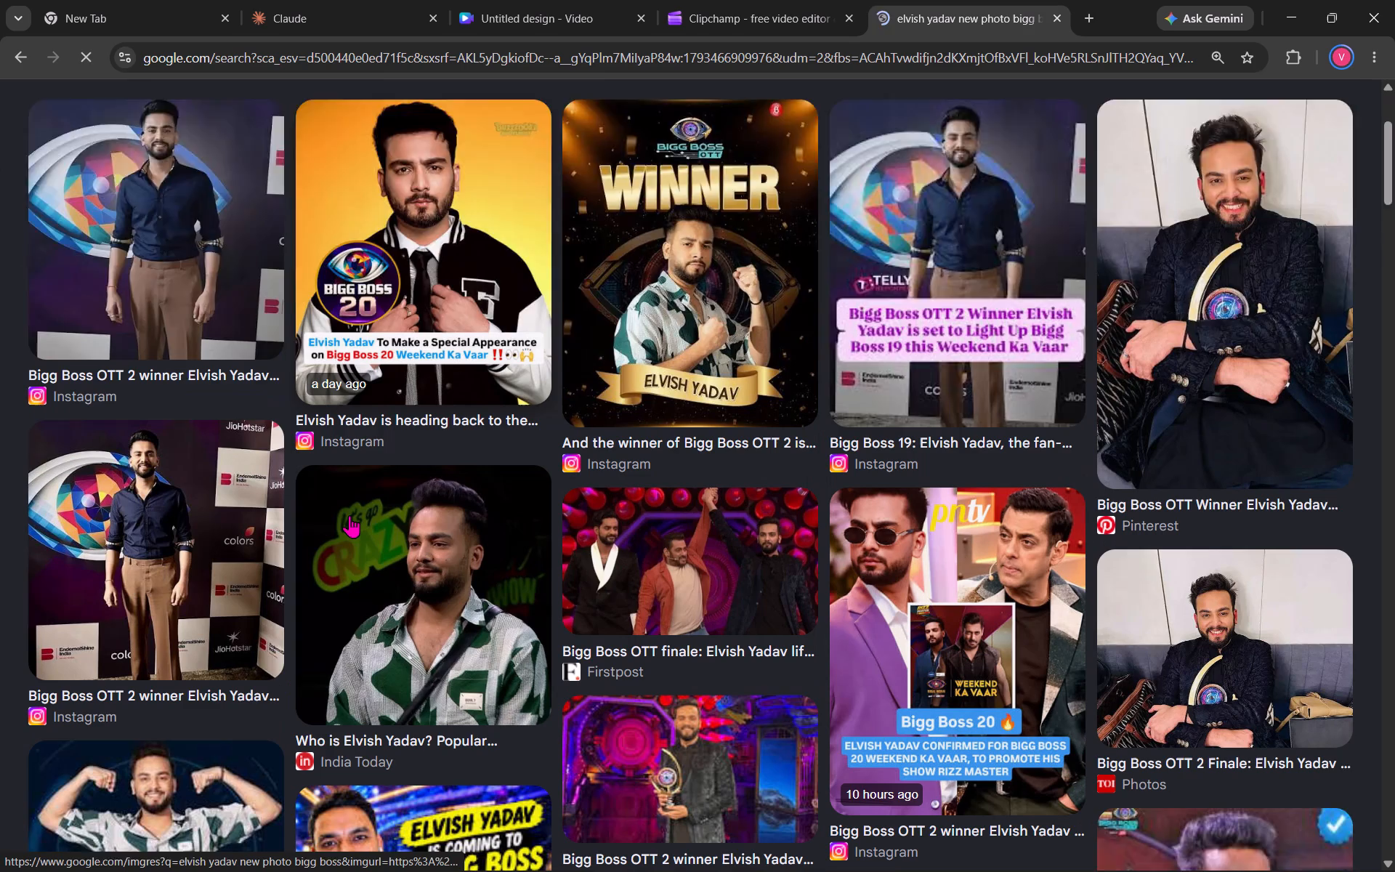
scroll(349, 515, down, 11)
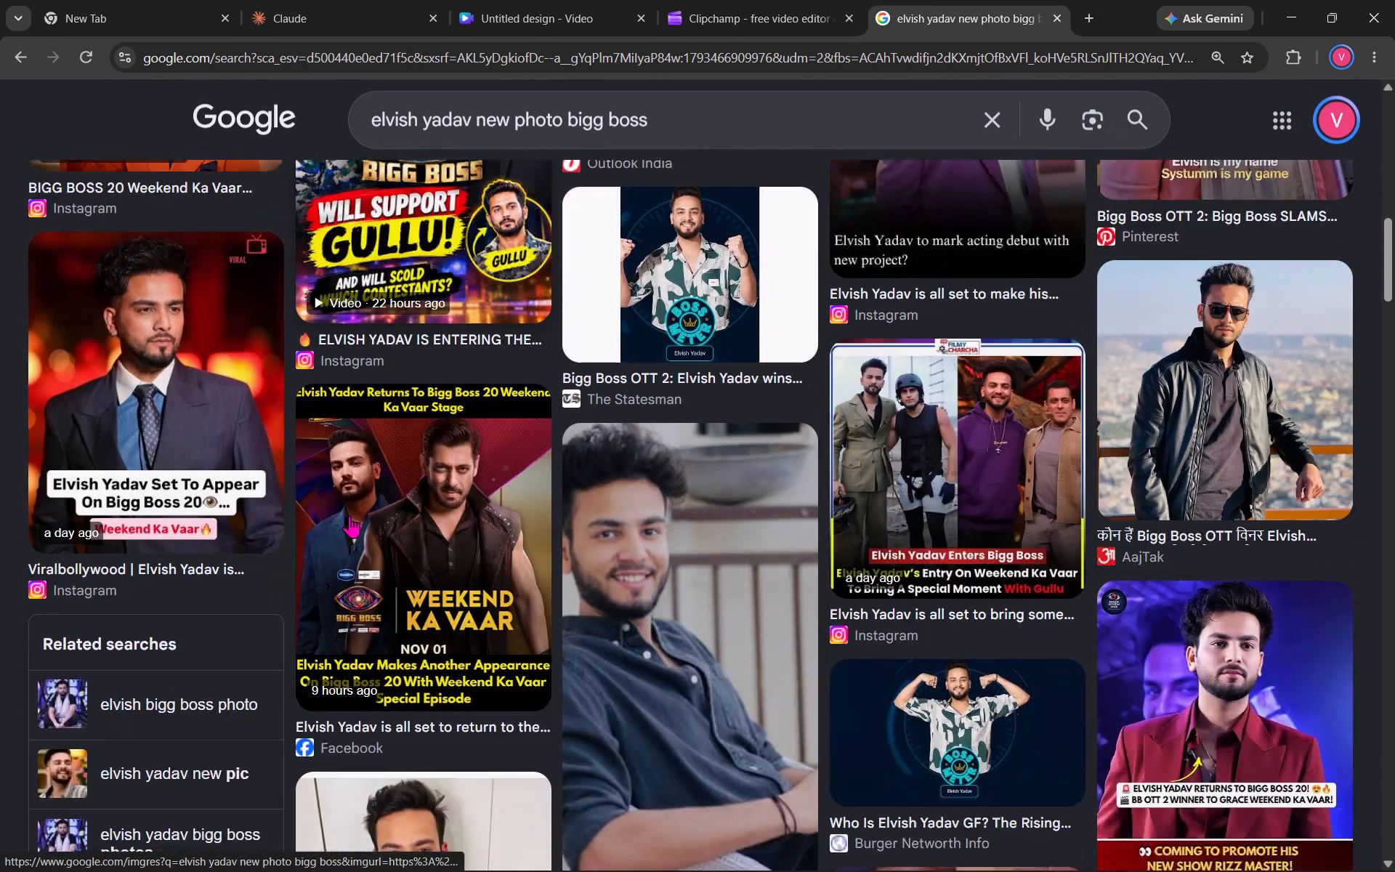
scroll(349, 515, up, 4)
click(219, 408)
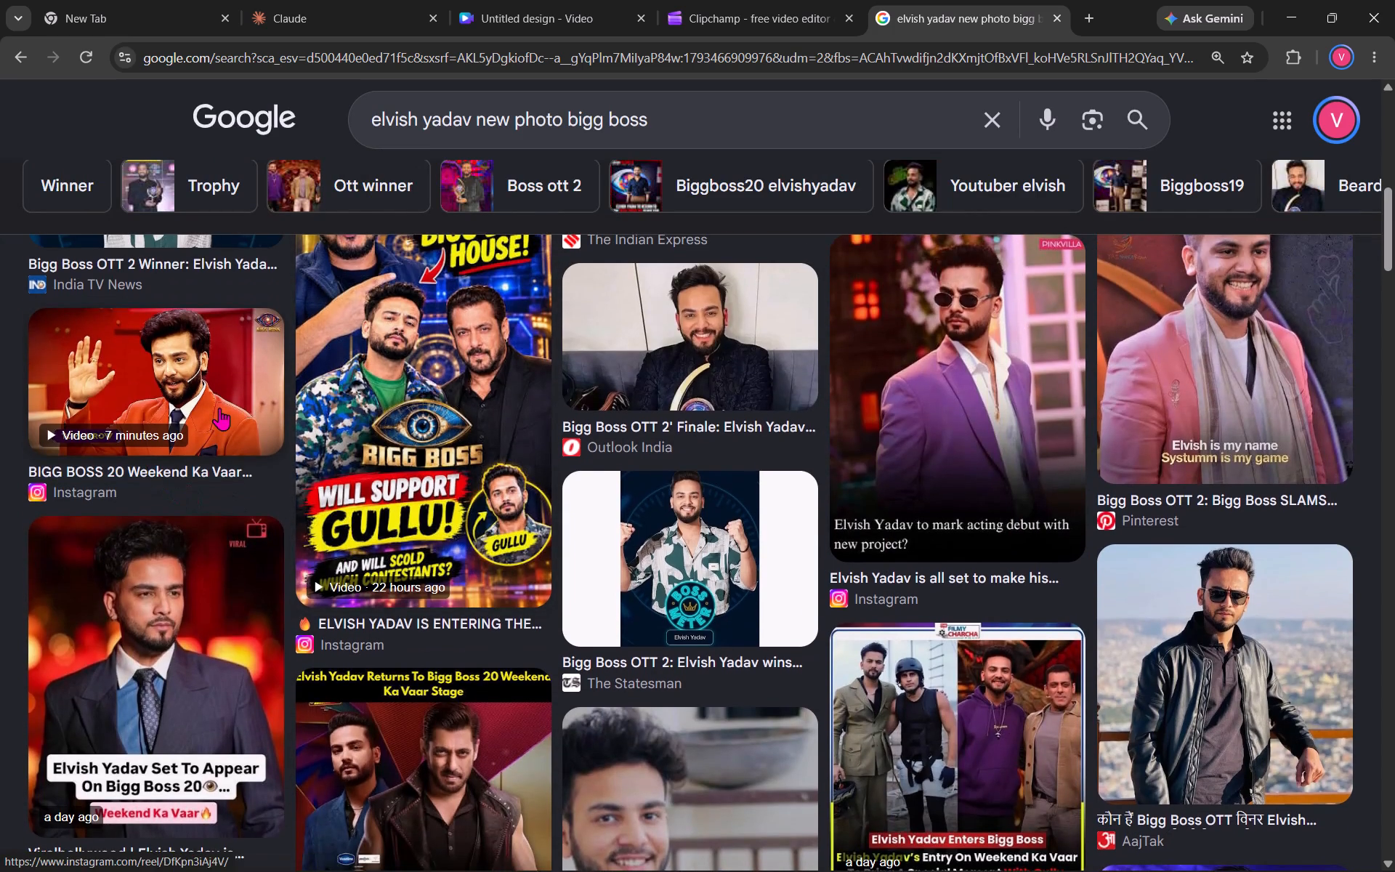
Examine the related images of the Weekend Ka Vaar video and the remaining image results for a suitable recent photo.
scroll(1050, 616, down, 2)
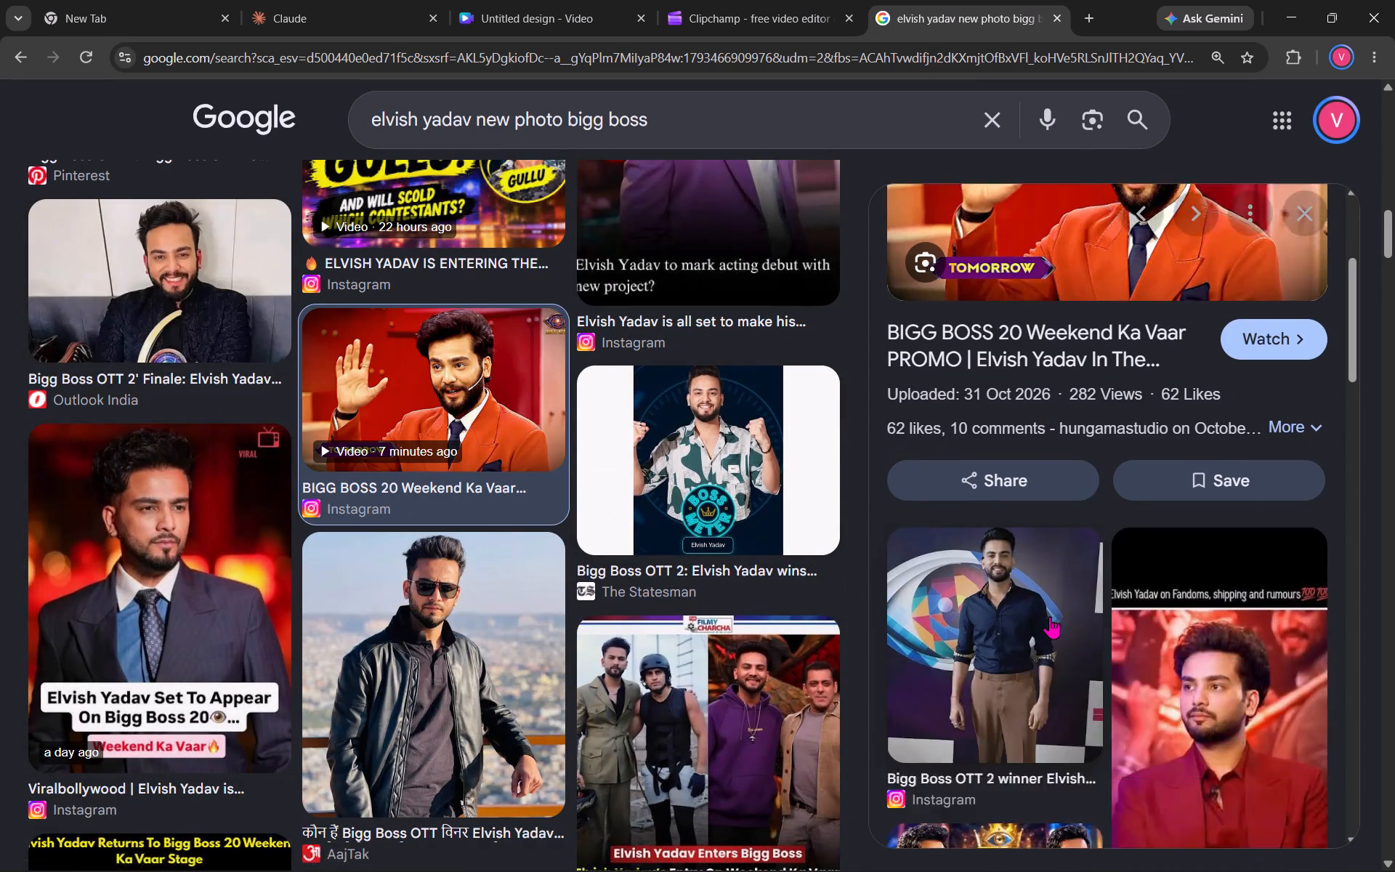
scroll(1050, 616, down, 6)
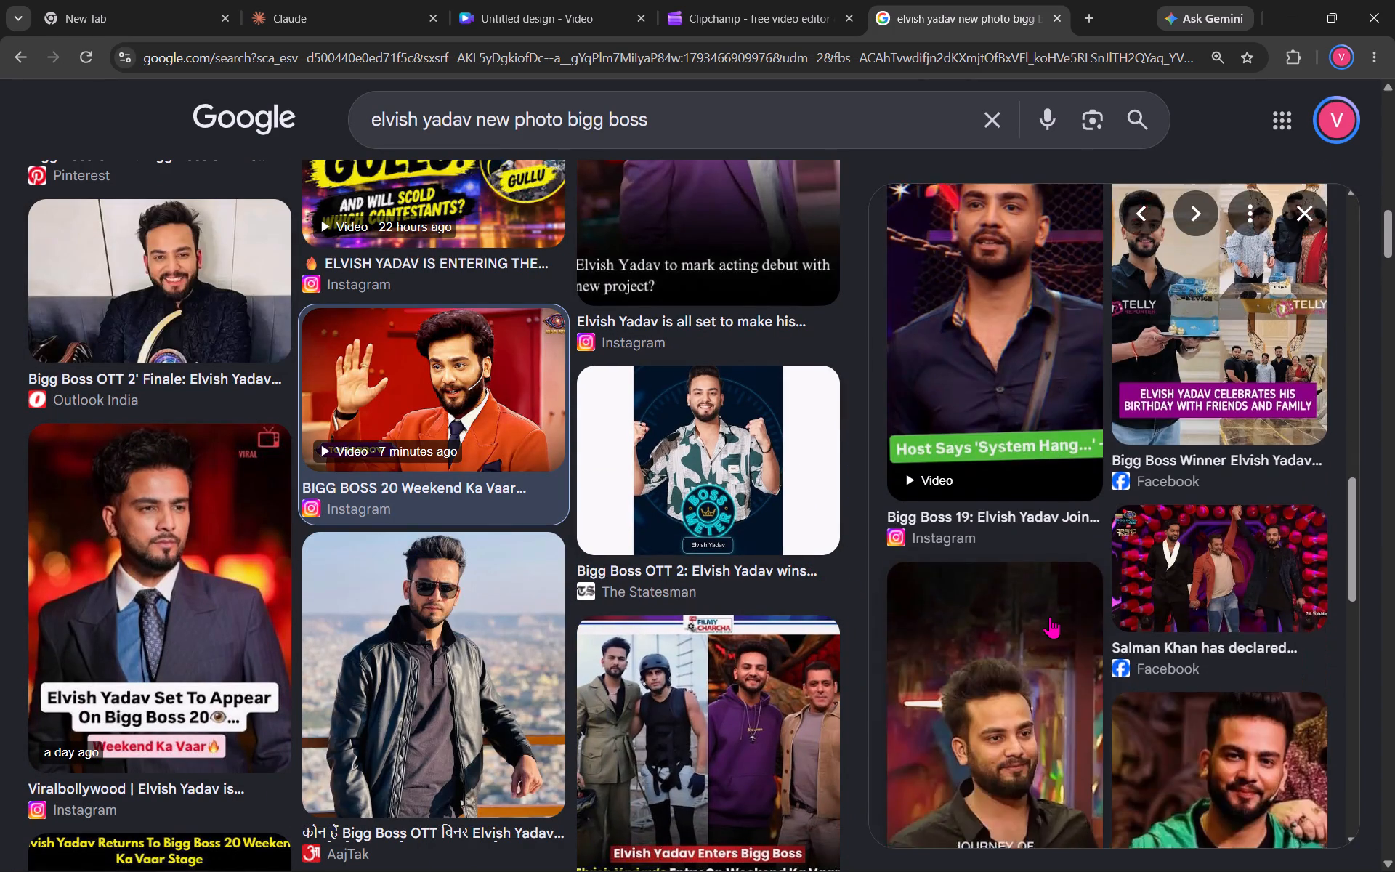
scroll(1050, 616, down, 3)
scroll(1050, 616, up, 15)
scroll(1050, 616, down, 9)
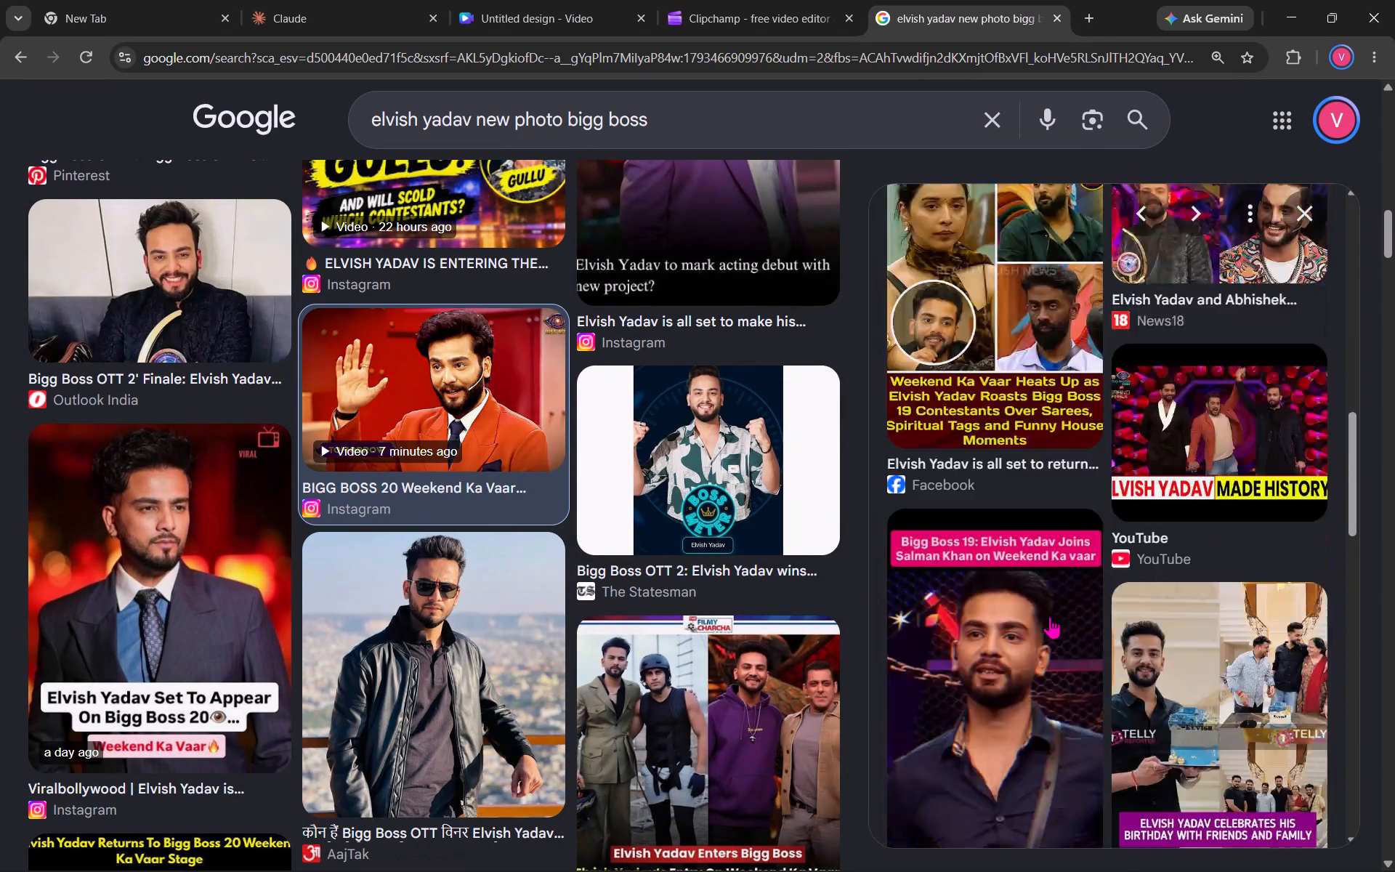
scroll(1050, 616, down, 8)
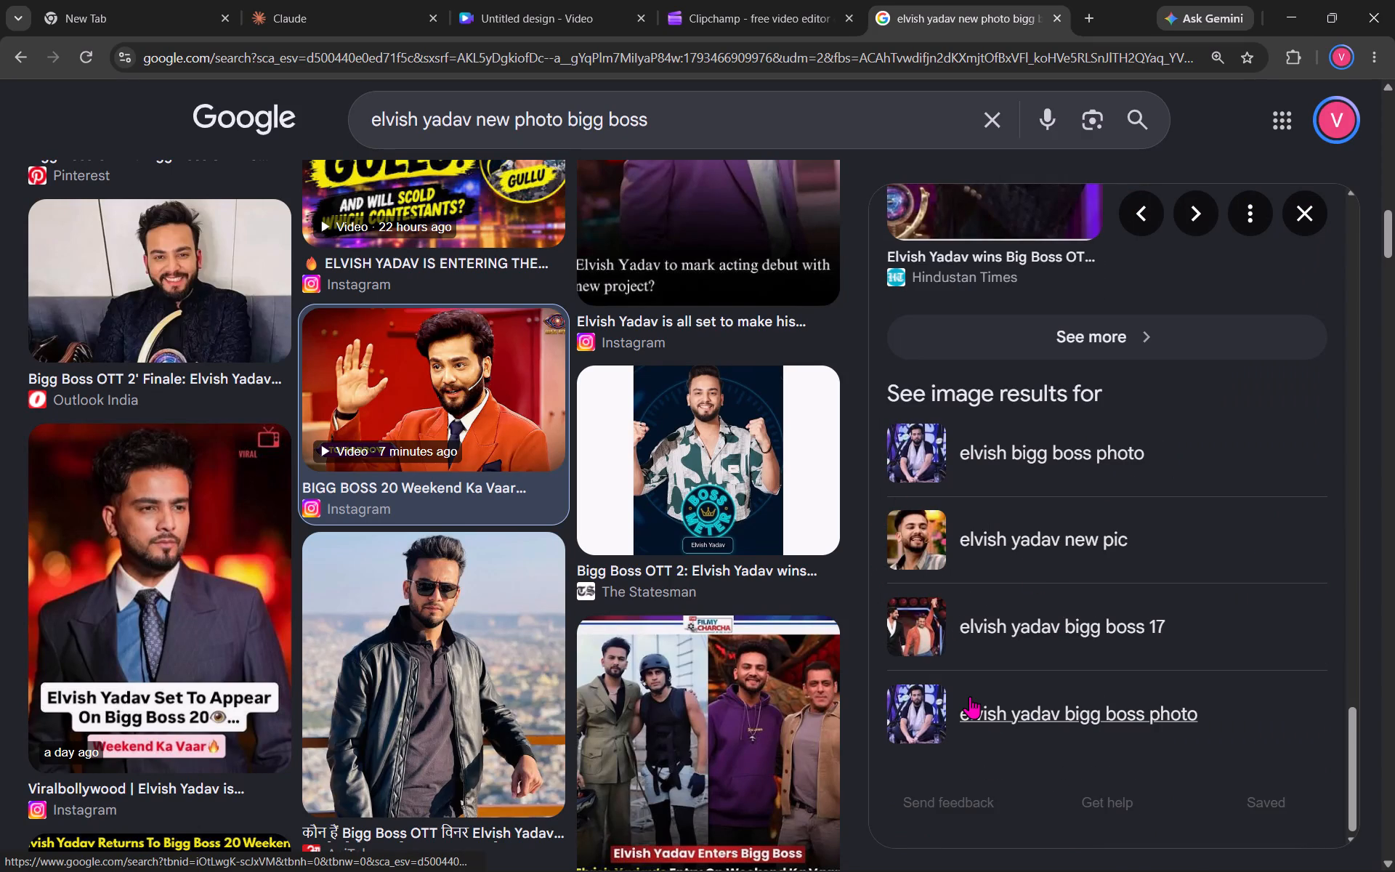
scroll(970, 696, down, 4)
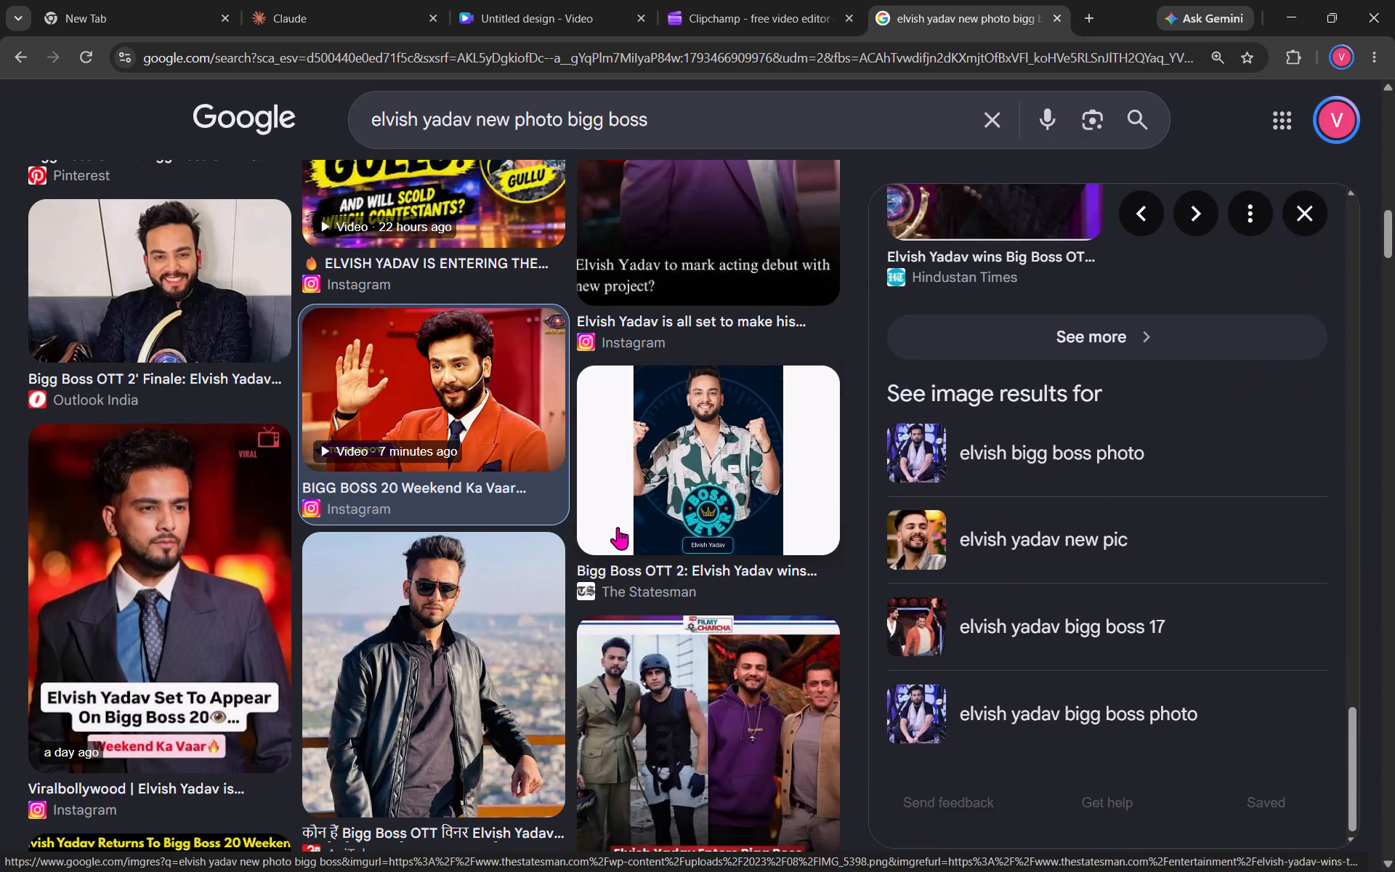
scroll(618, 527, up, 13)
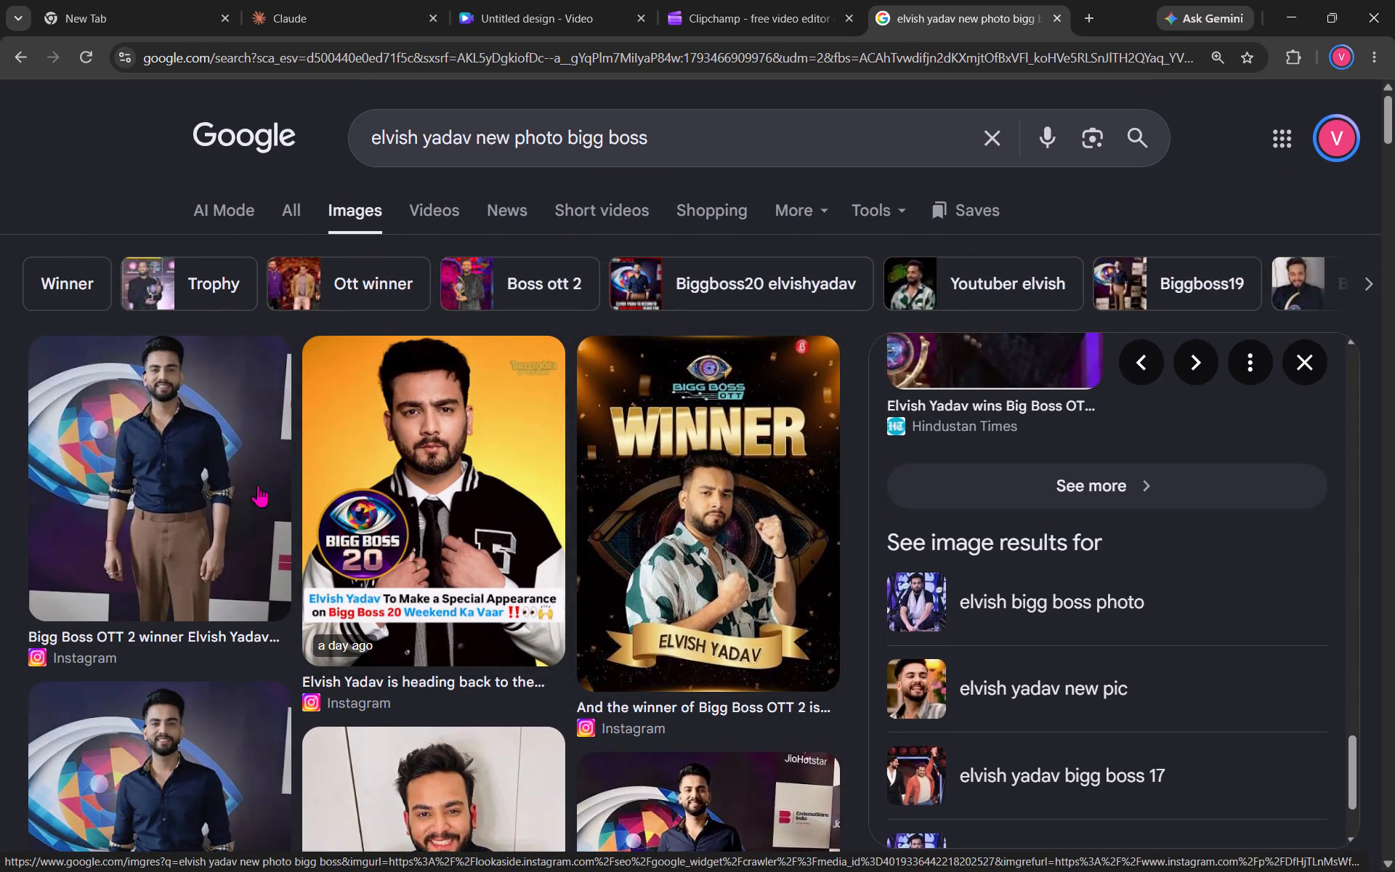
scroll(224, 445, down, 9)
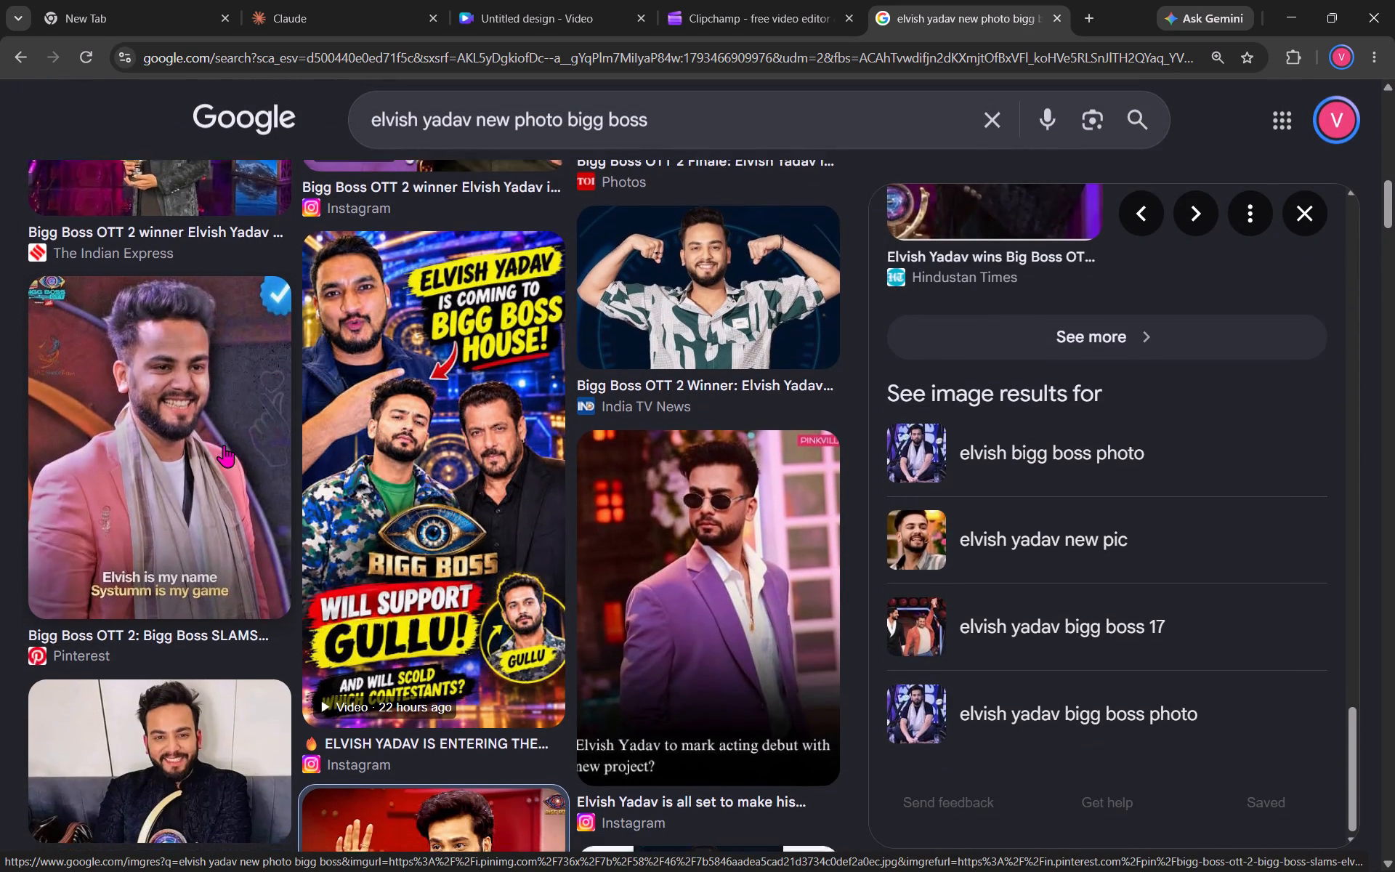
scroll(224, 445, down, 1)
Refine the image search to "elvish yadav new photo bigg boss20" and look through the results.
click(674, 116)
text(20)
key(Return)
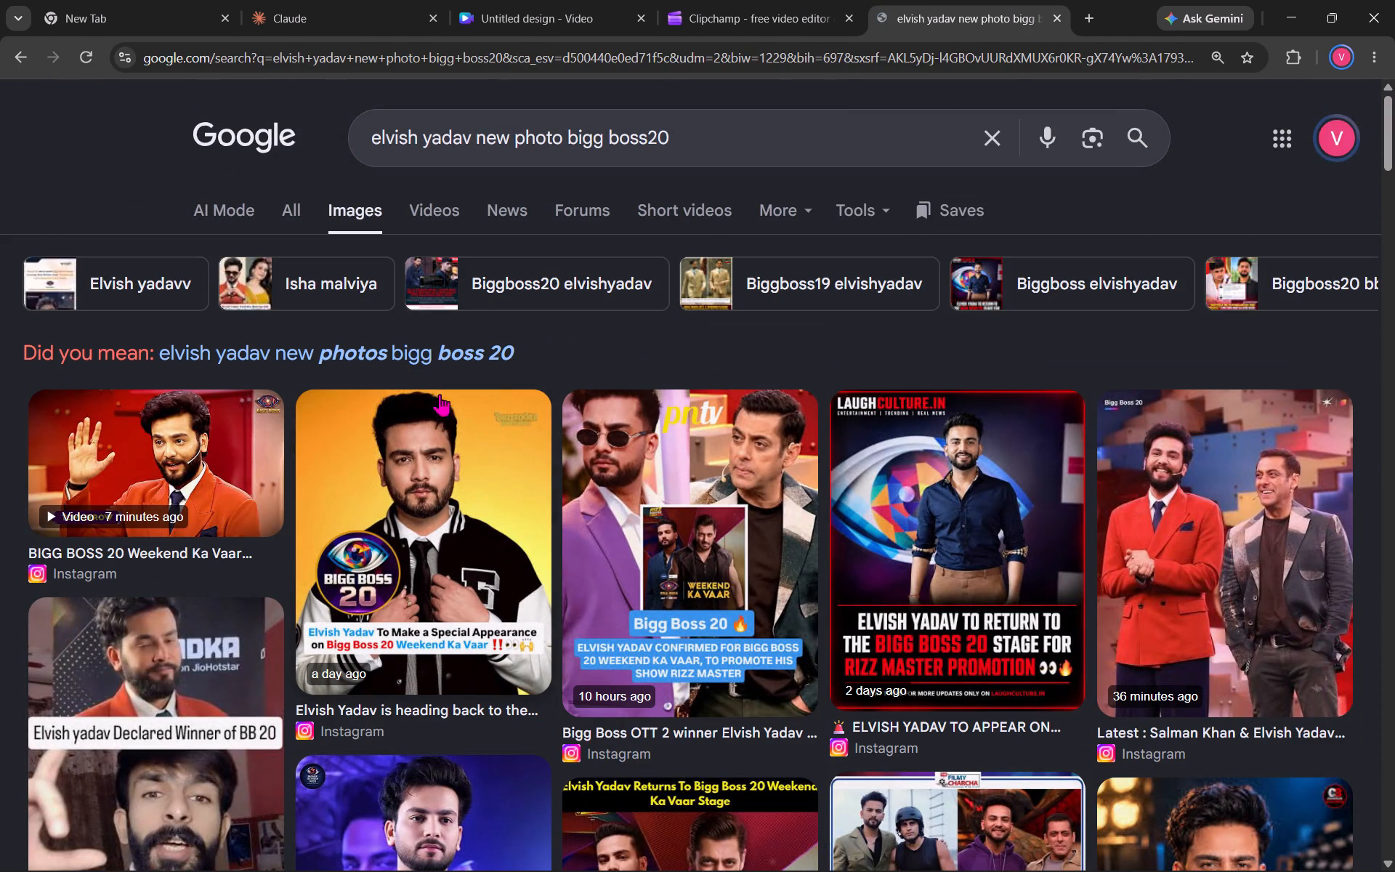
scroll(1043, 520, down, 3)
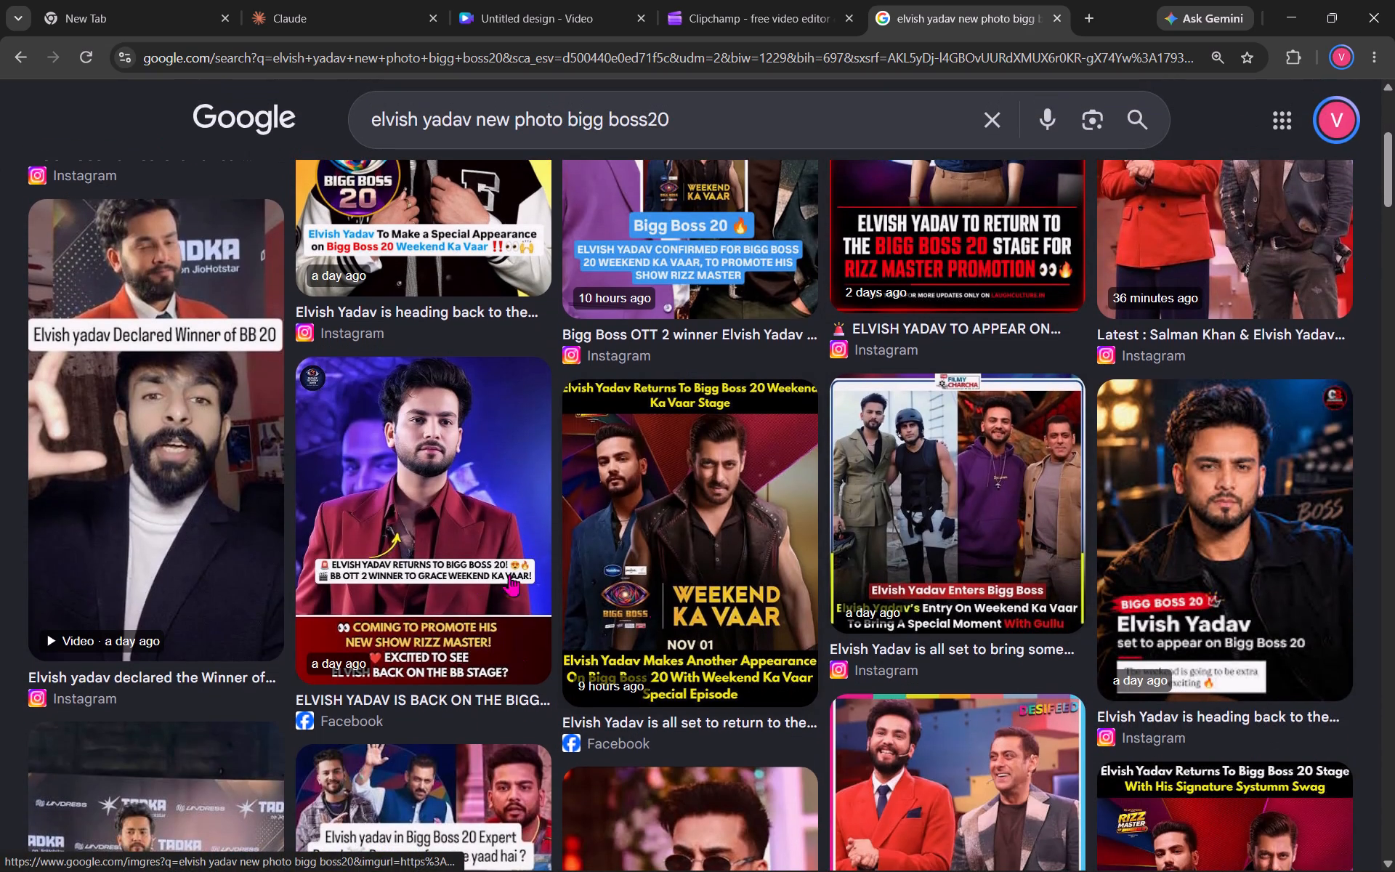
Open the preview of the YouTube video about Gullu with the orange-suit close-up and examine its related images and the surrounding results.
scroll(711, 629, down, 4)
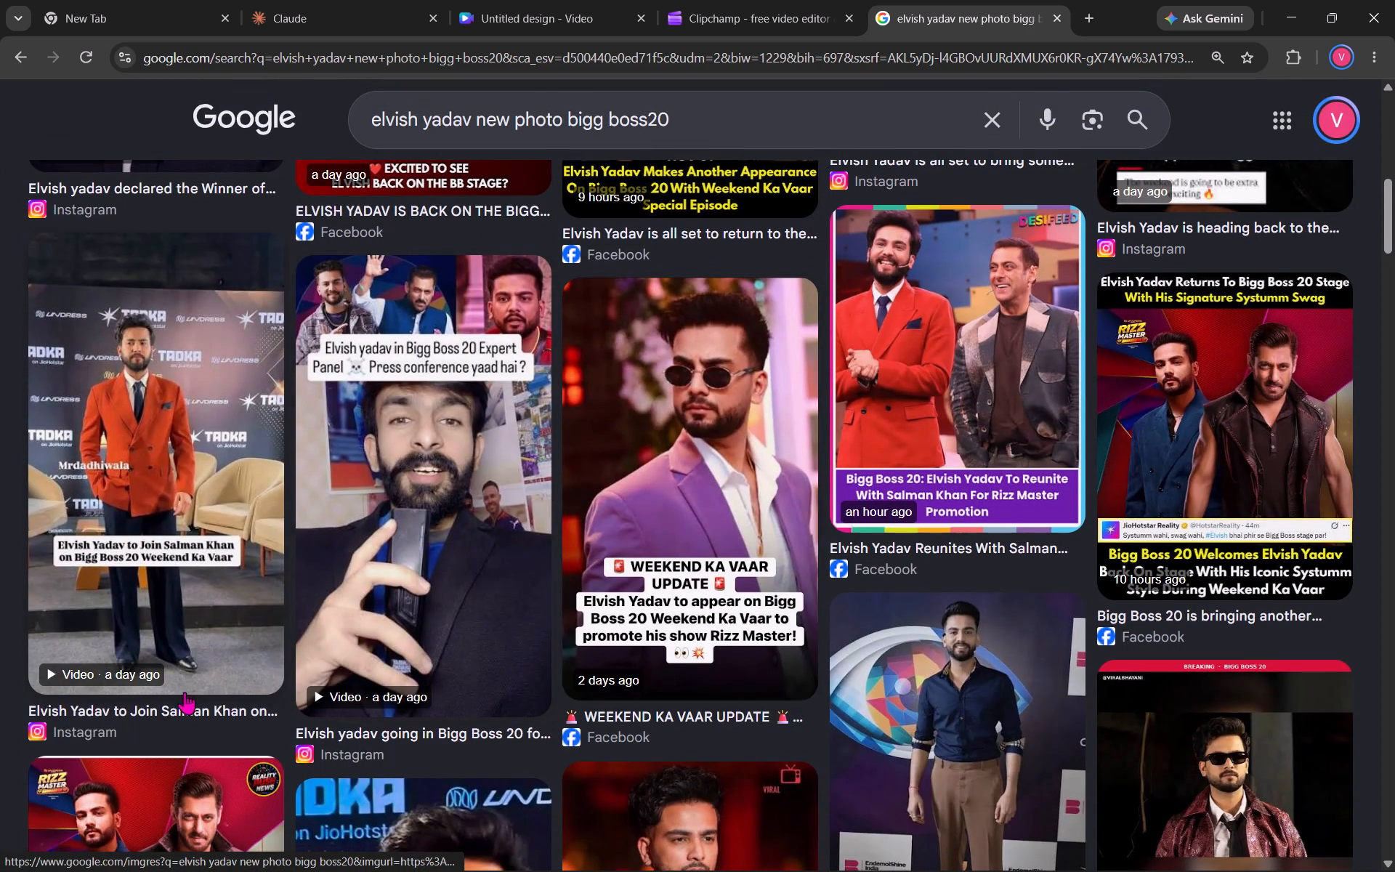
scroll(666, 558, down, 3)
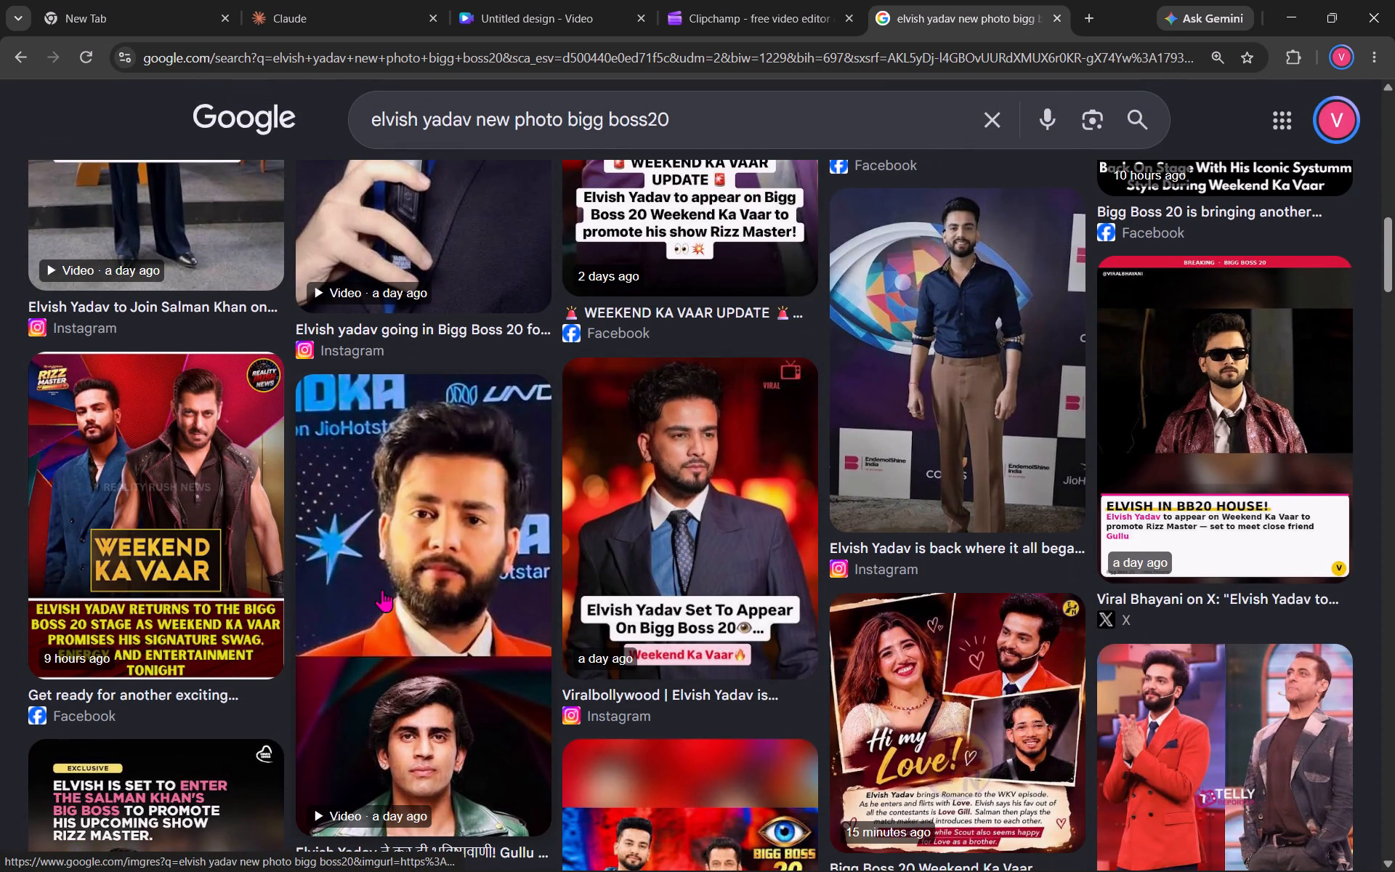
click(382, 589)
scroll(1125, 605, down, 5)
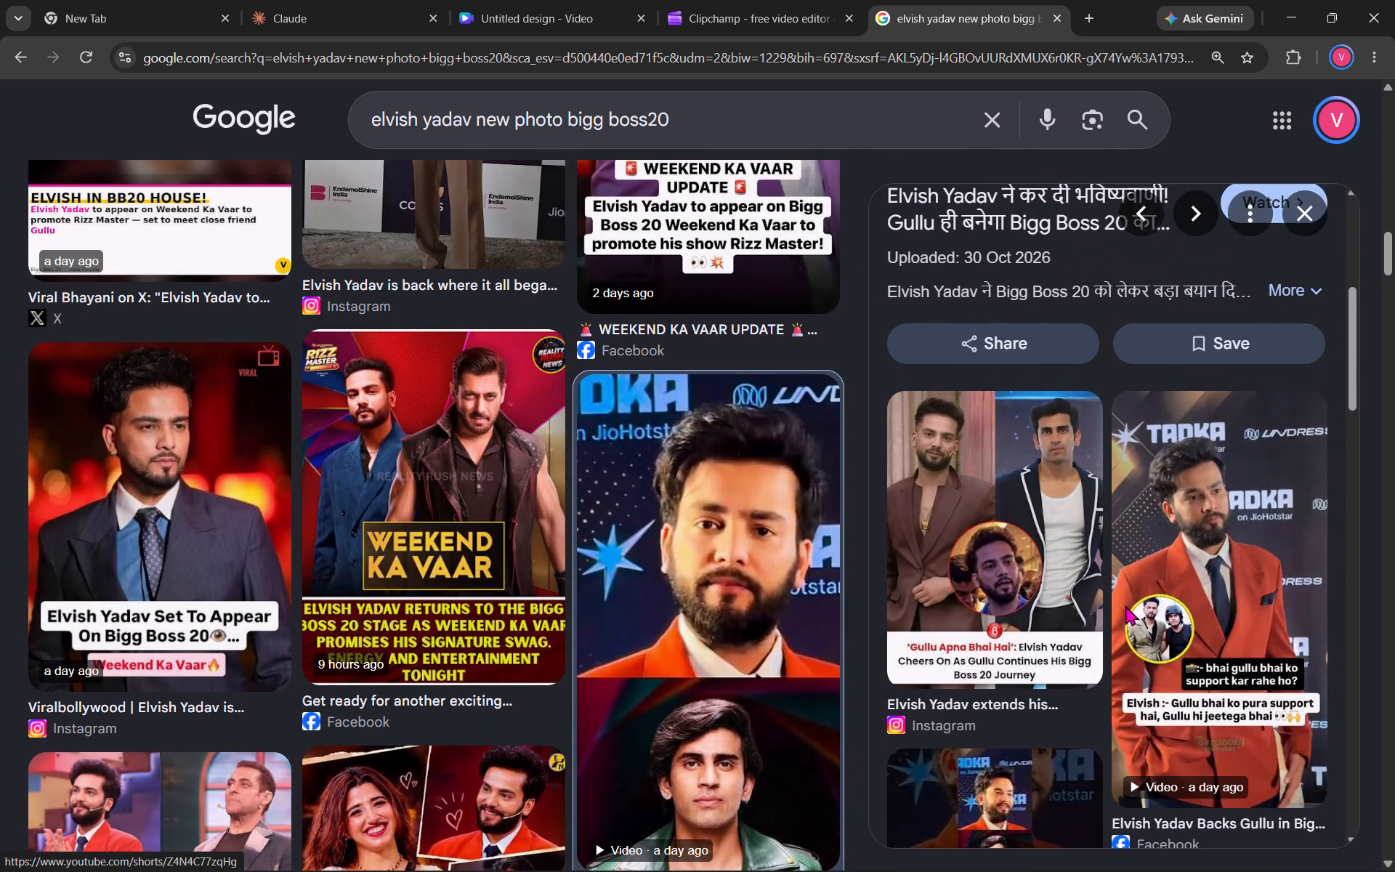
scroll(1125, 605, down, 3)
scroll(429, 740, down, 2)
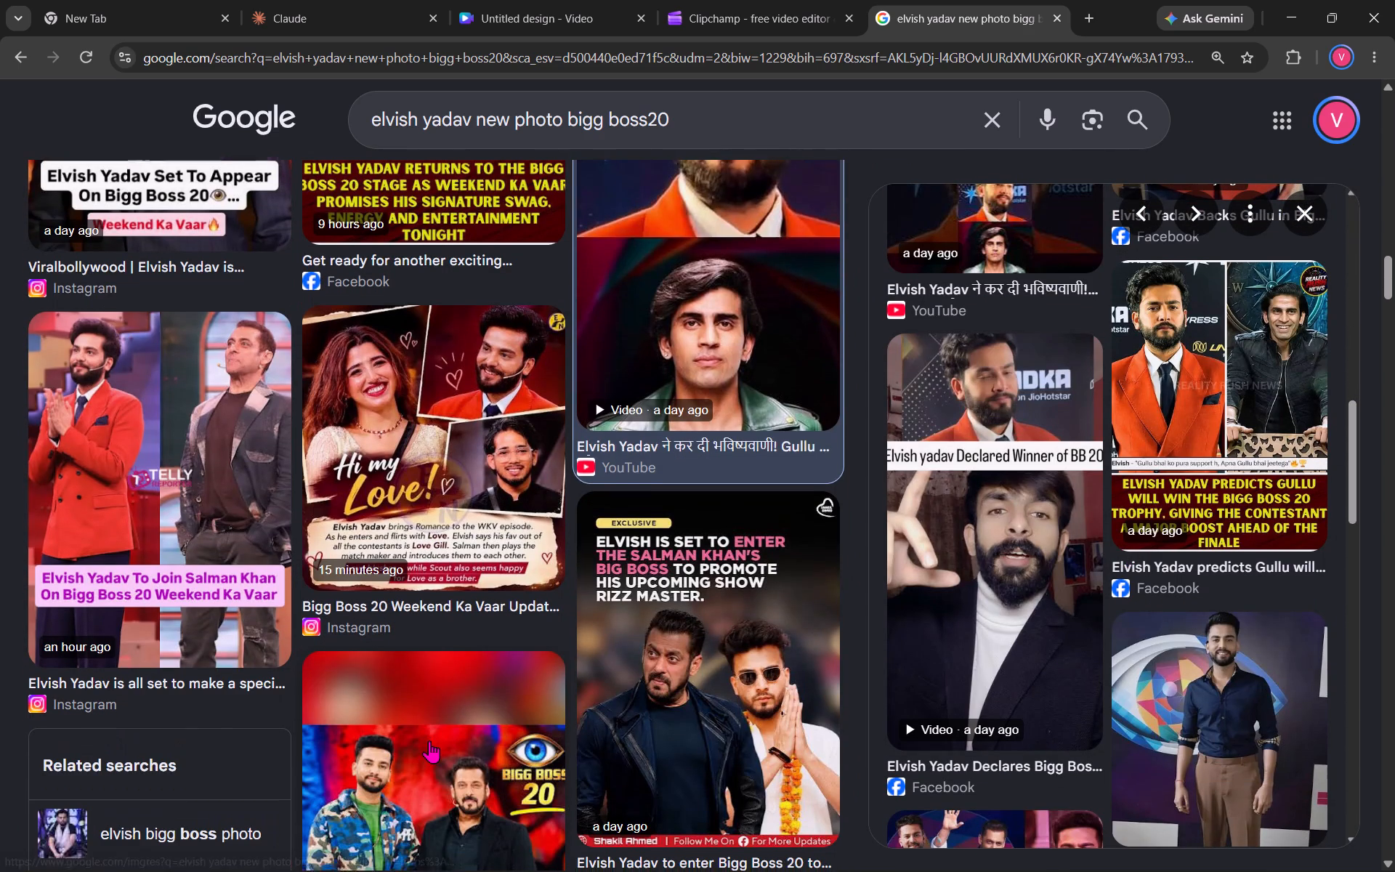
scroll(429, 740, down, 1)
Preview the Instagram image captioned "Elvish Yadav To Join Salman Khan On Bigg Boss 20 Weekend Ka Vaar" and examine its related images.
click(179, 570)
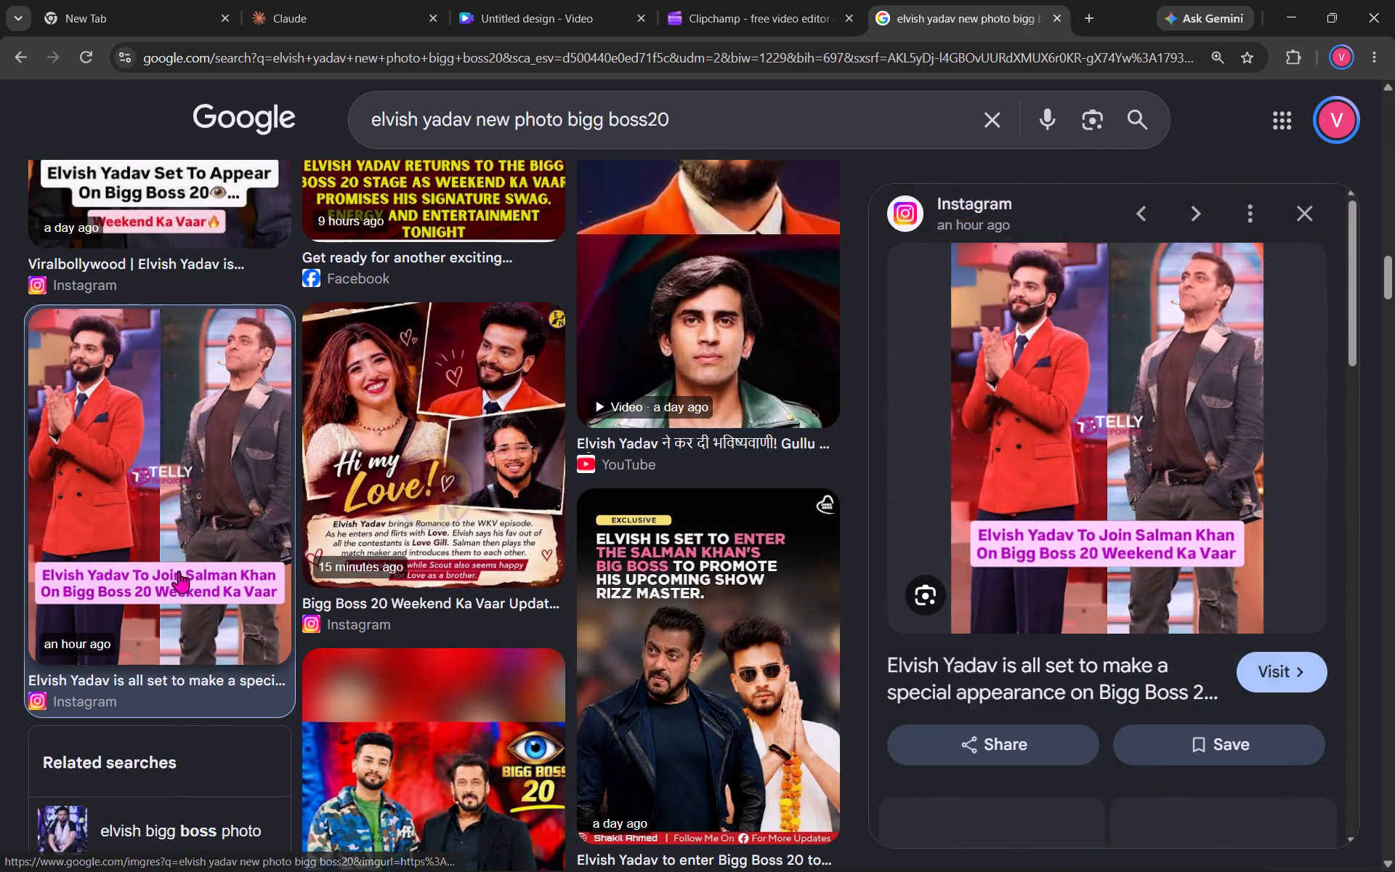
scroll(1153, 530, down, 3)
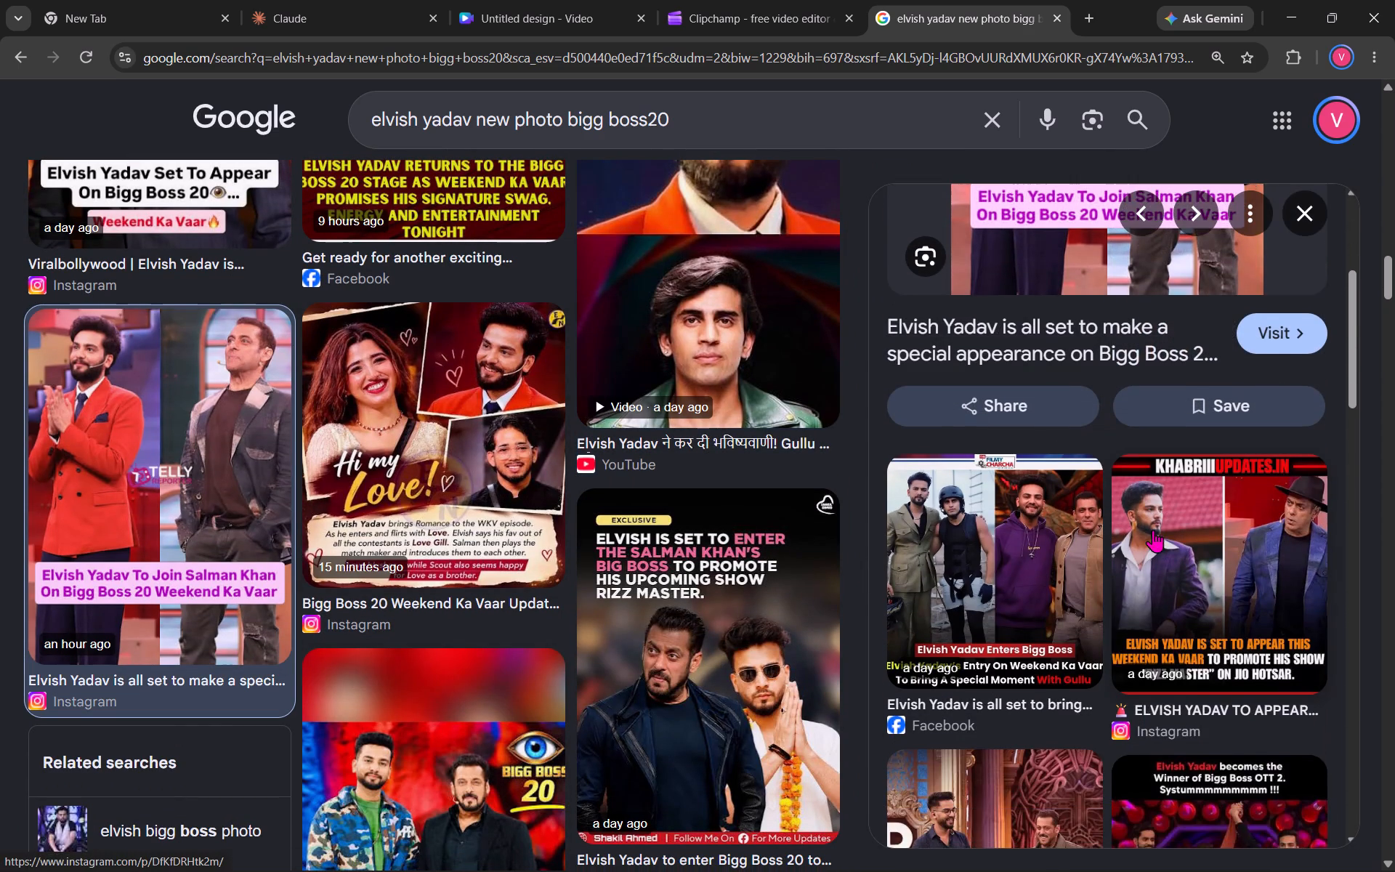
scroll(1153, 530, down, 2)
scroll(1153, 530, up, 5)
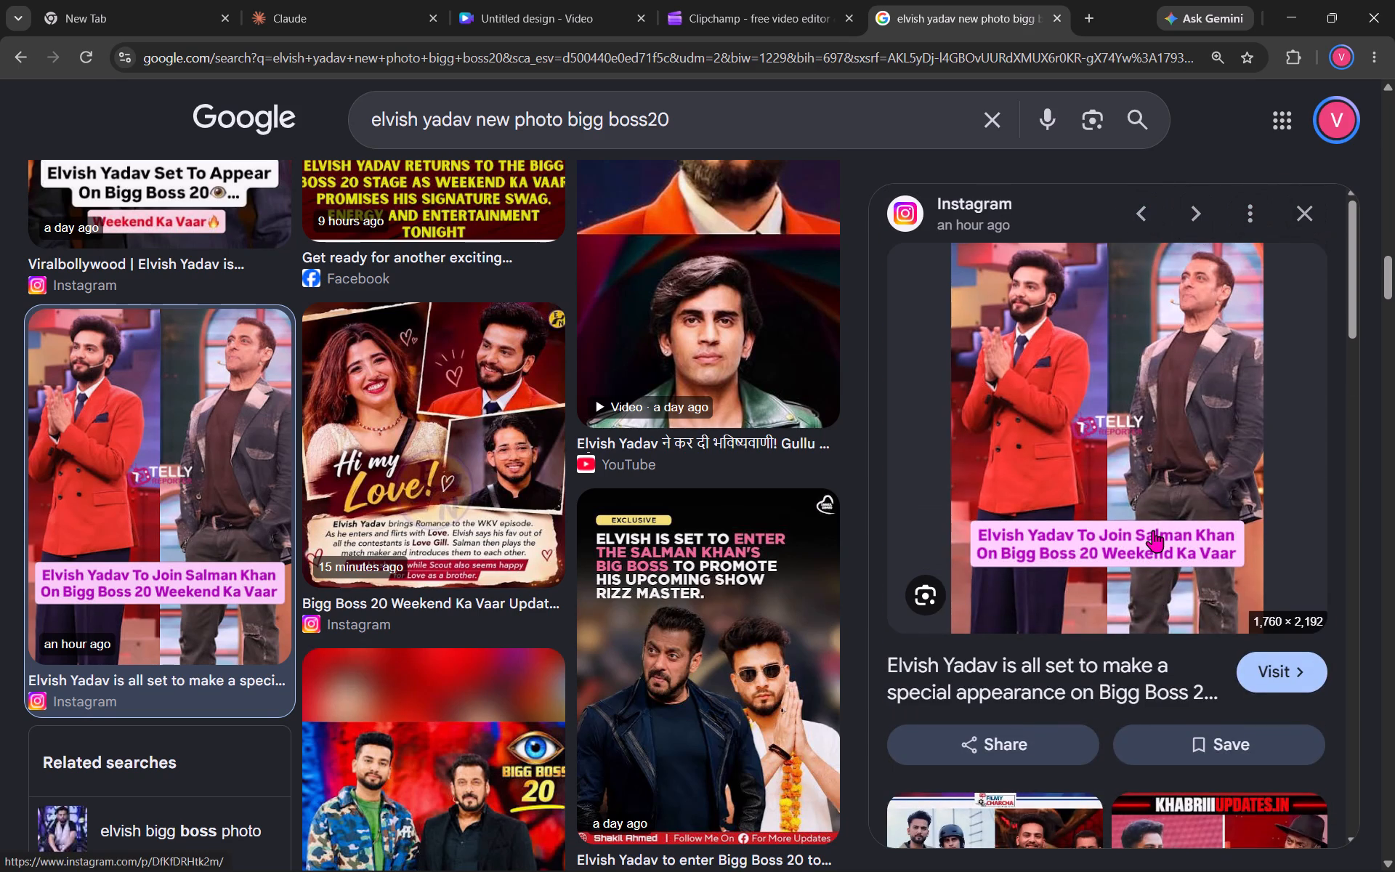
scroll(660, 549, right, 2)
scroll(660, 549, up, 5)
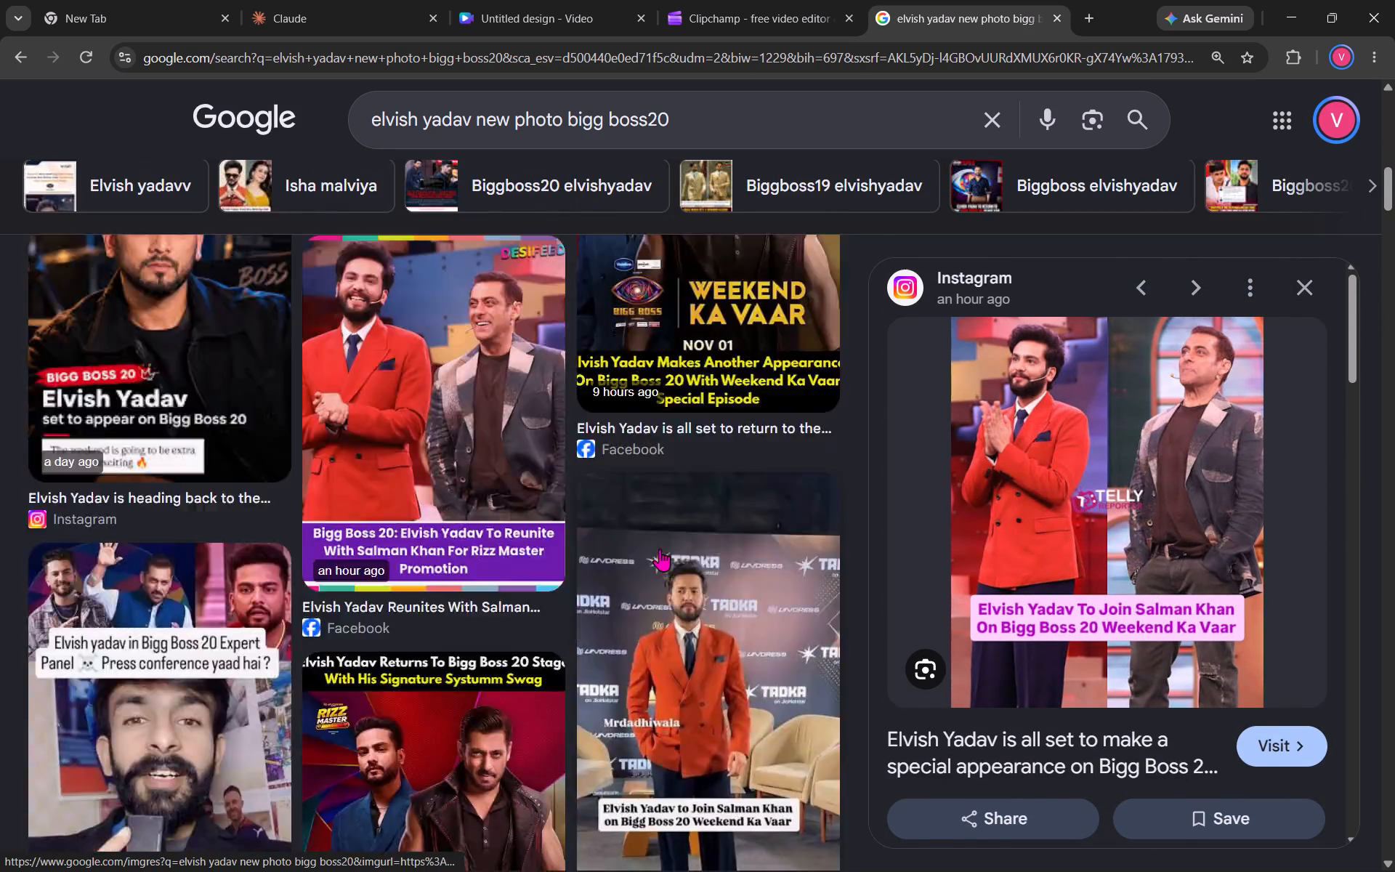
scroll(660, 549, up, 4)
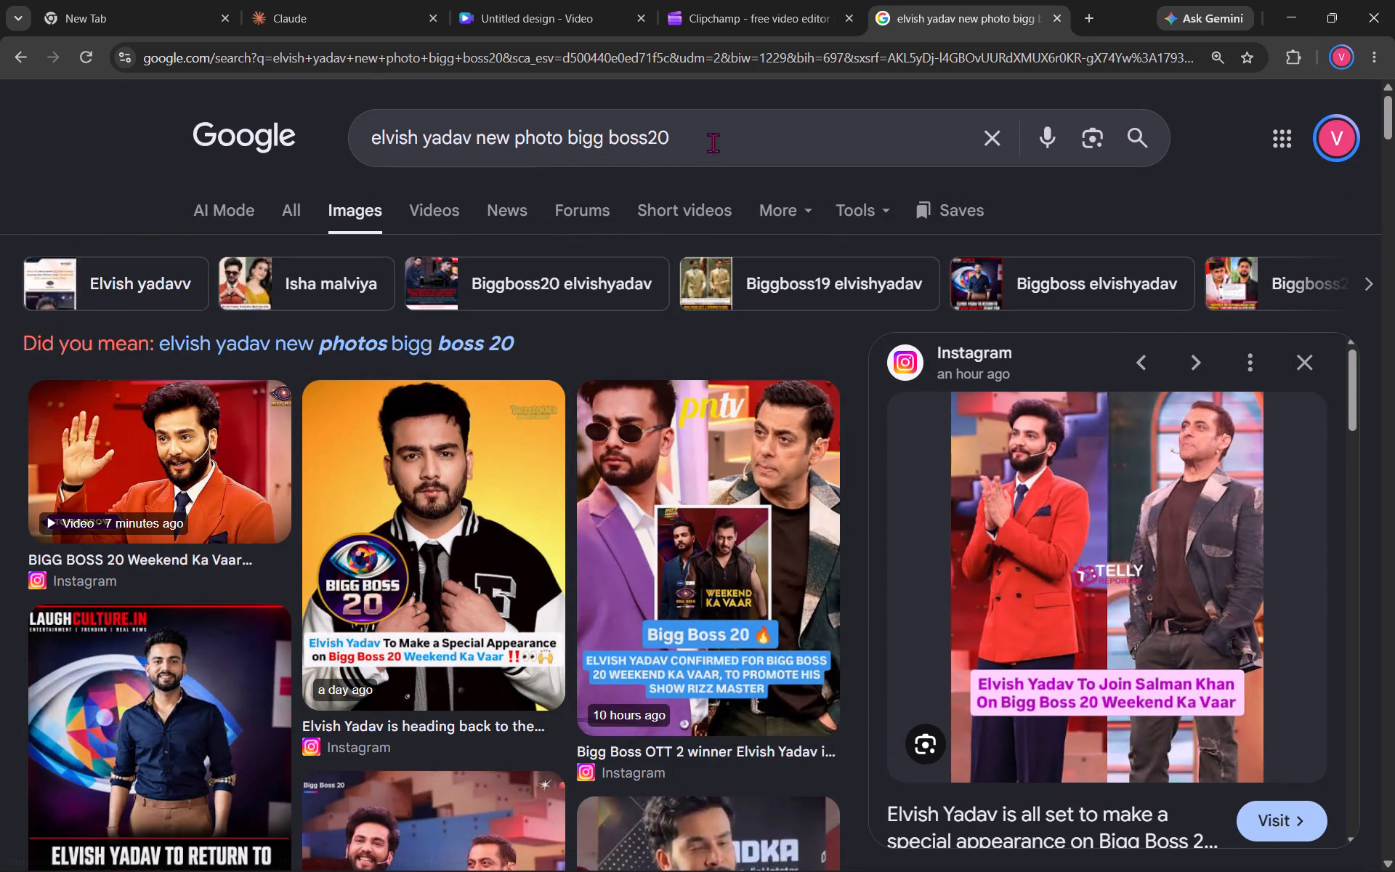
Shorten the image search query to "elvish yadav" and run it.
drag(694, 143, 477, 150)
key(BackSpace)
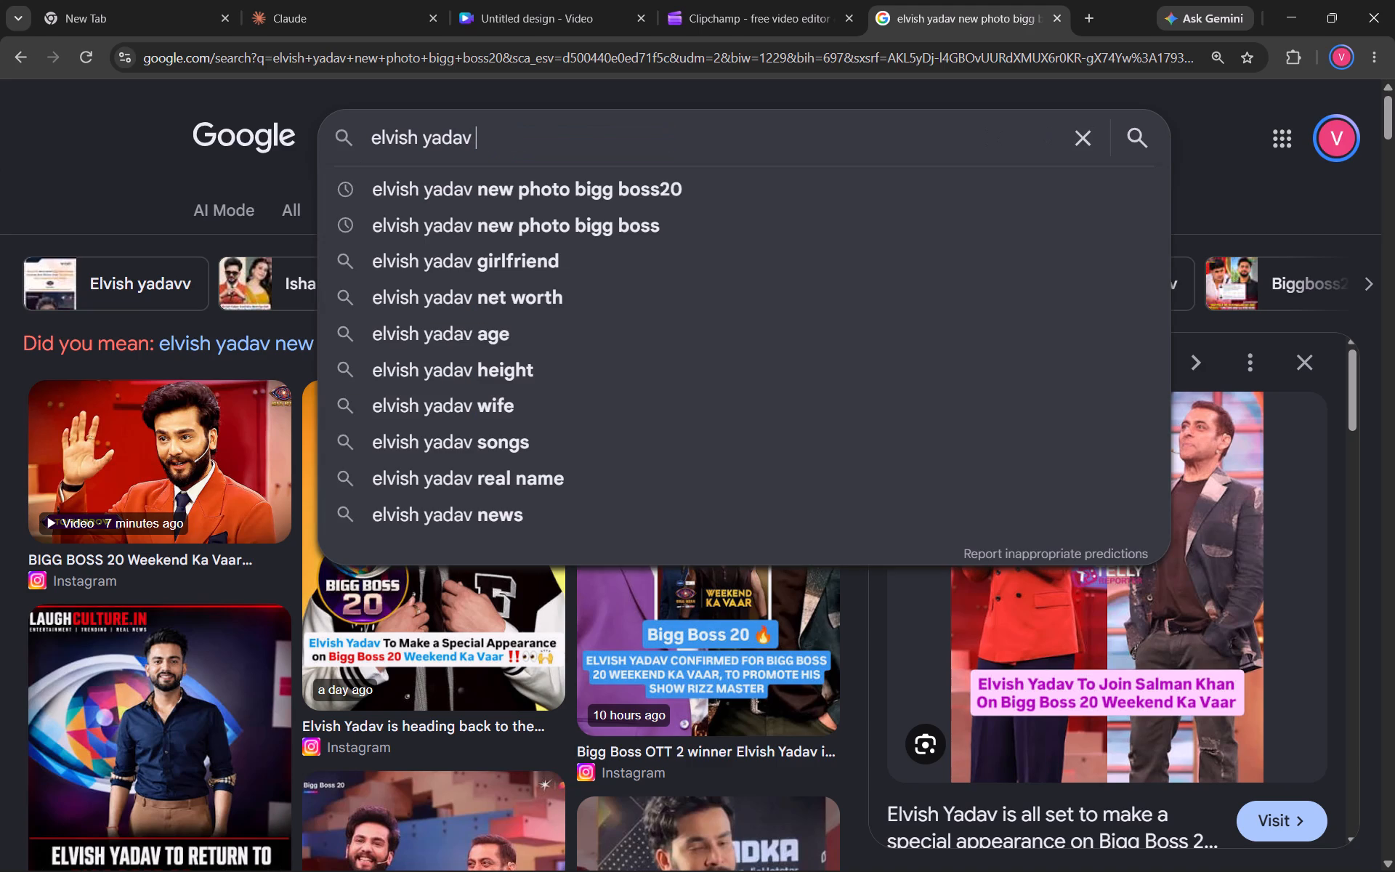
key(Return)
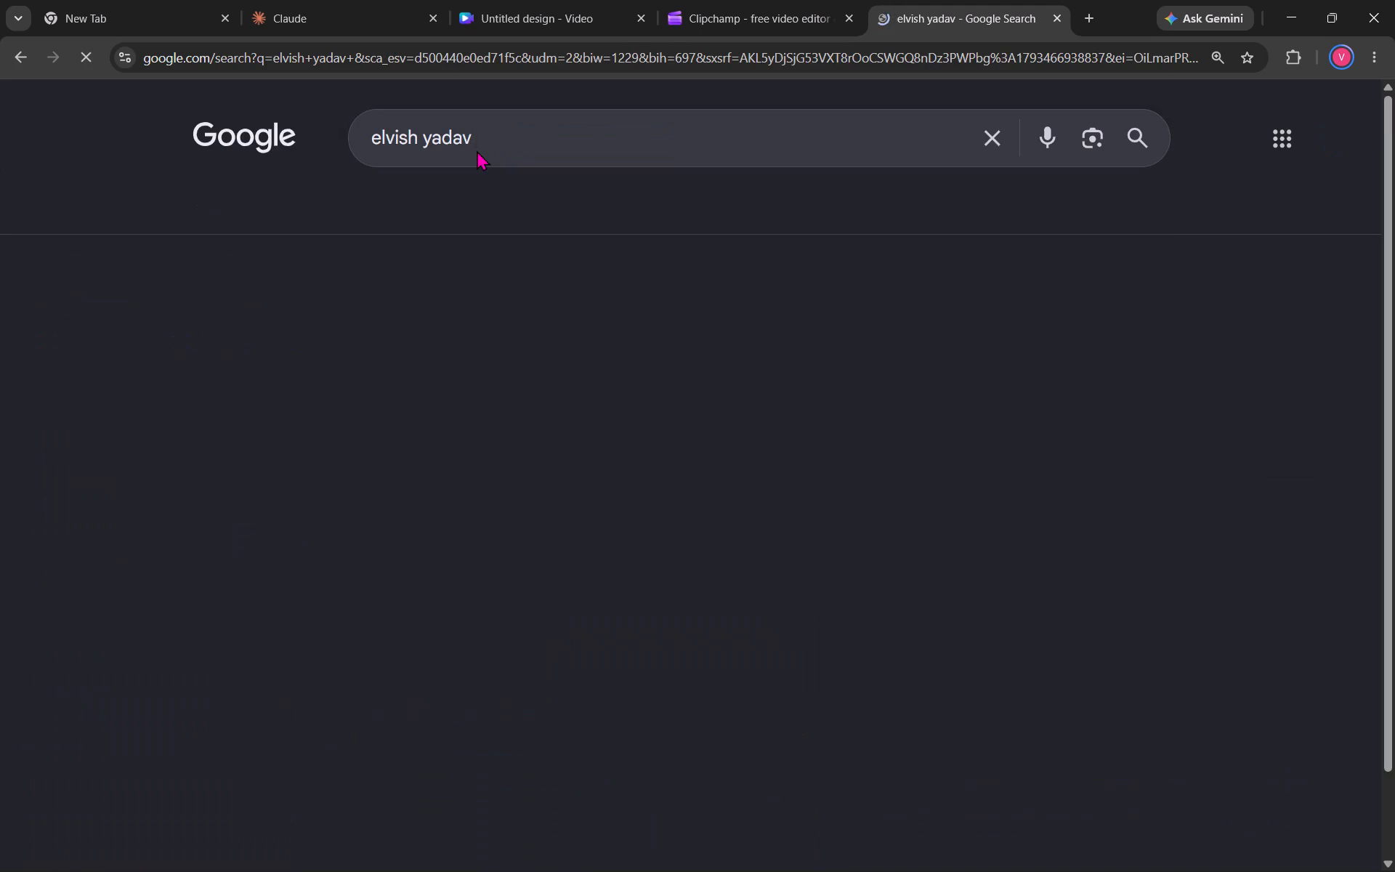
Look through the image results and open the Instagram portrait of Elvish Yadav in sunglasses and a trench coat.
scroll(522, 505, down, 5)
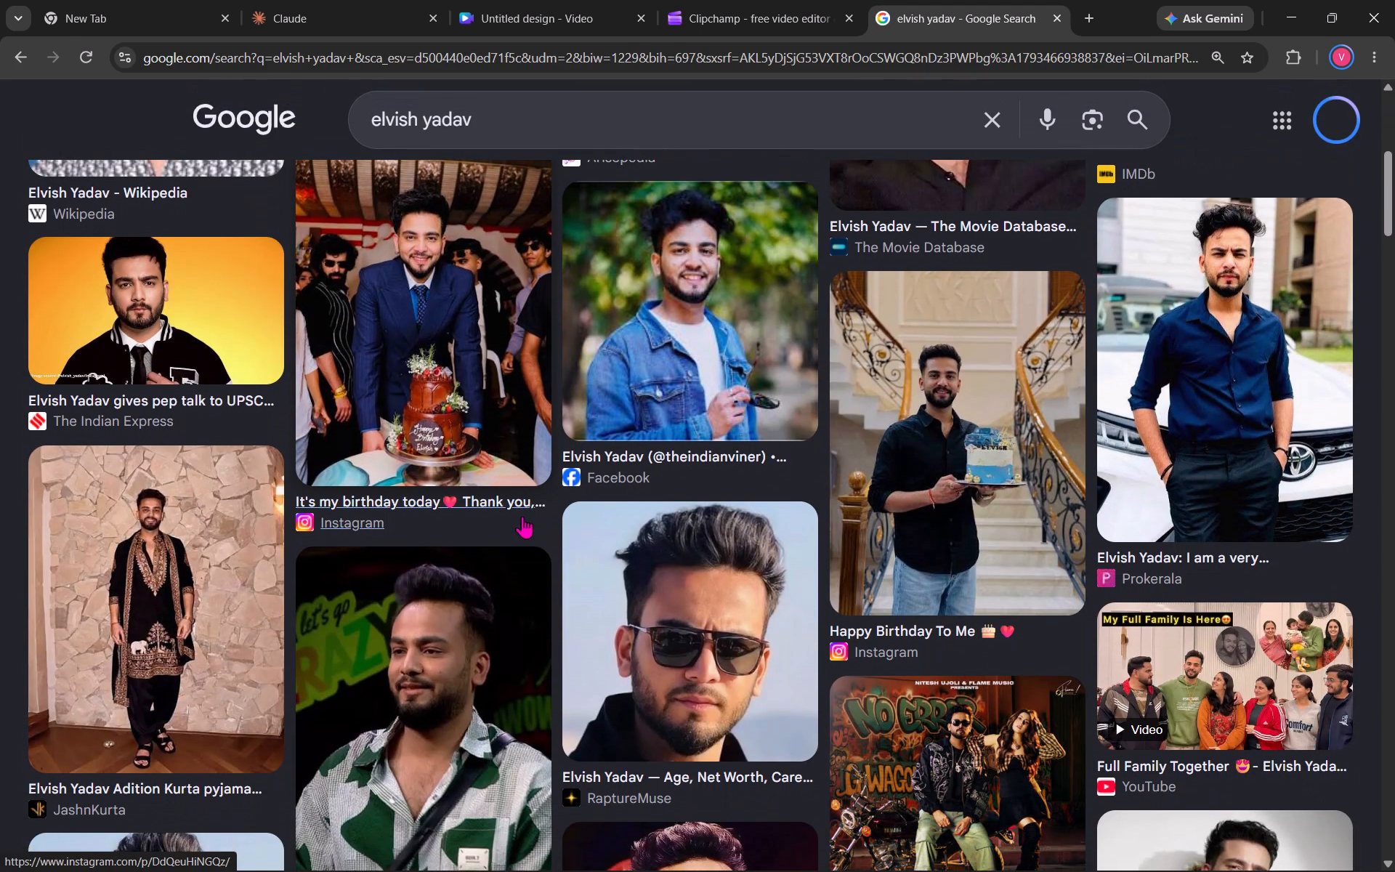
scroll(522, 528, up, 6)
click(358, 489)
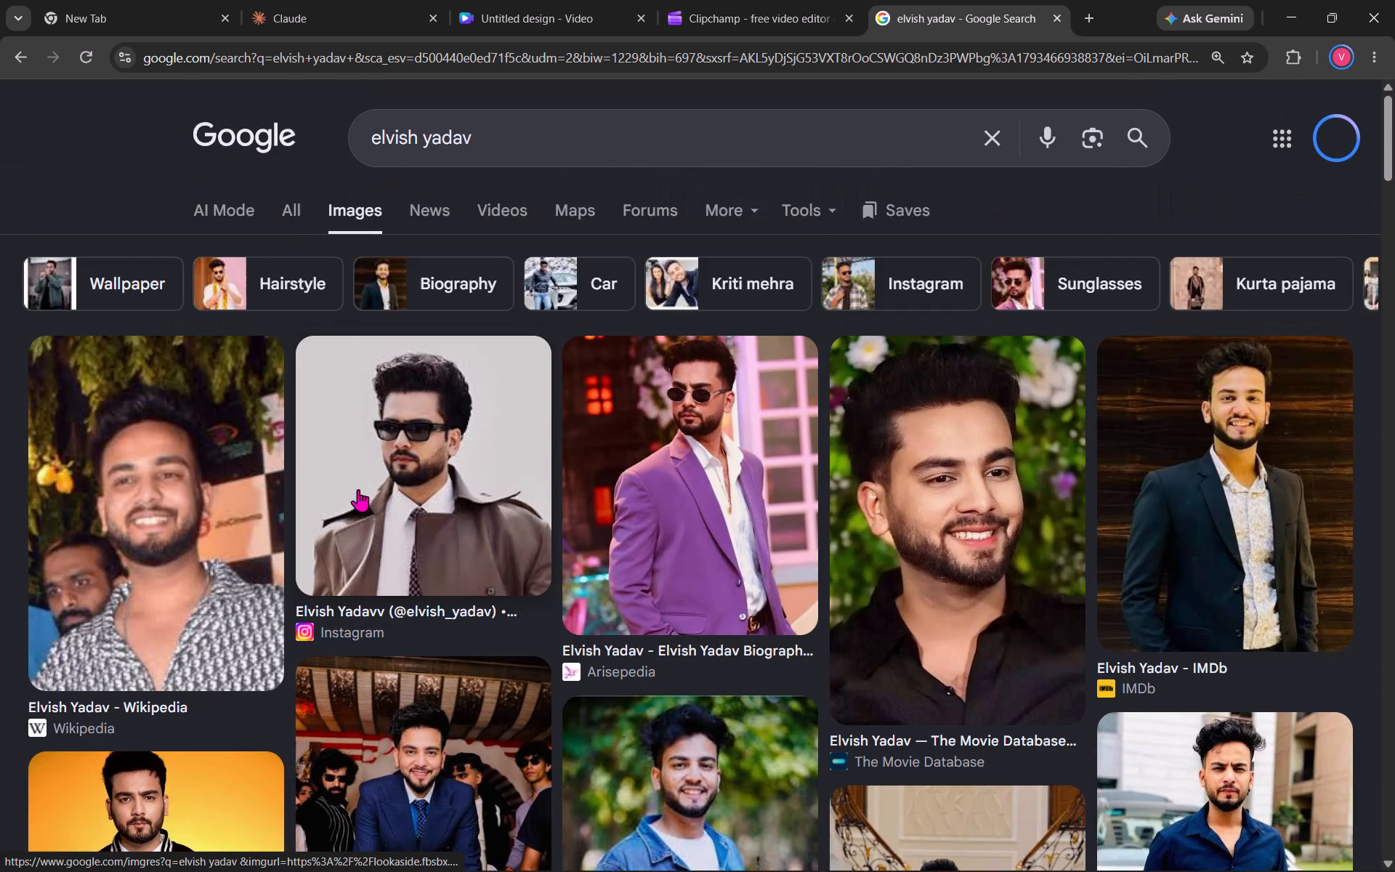
Examine the related images of the Instagram trench-coat portrait for a suitable photo of Elvish Yadav.
scroll(1039, 762, down, 6)
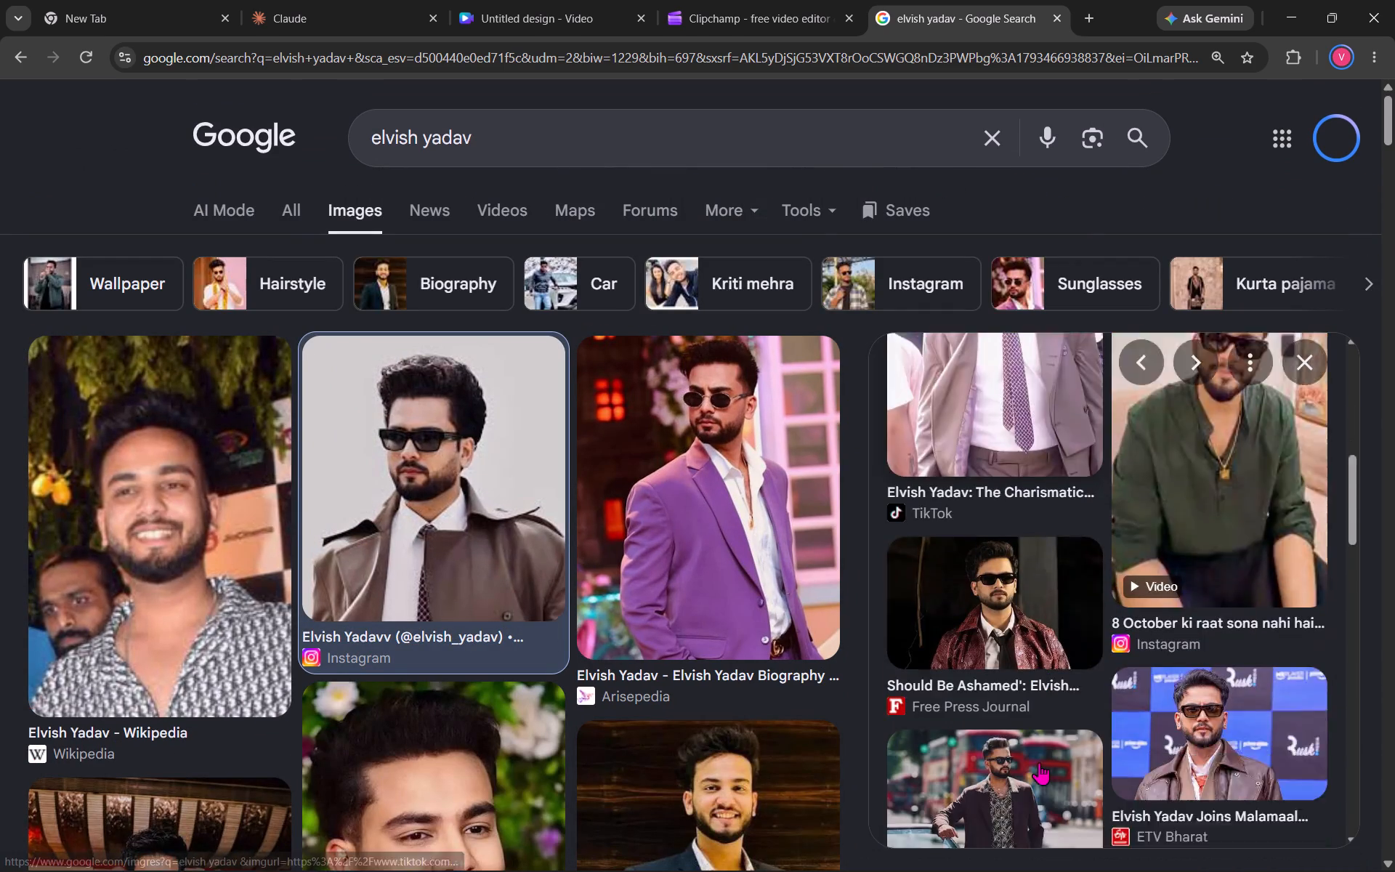
scroll(1039, 762, up, 4)
scroll(1039, 762, down, 2)
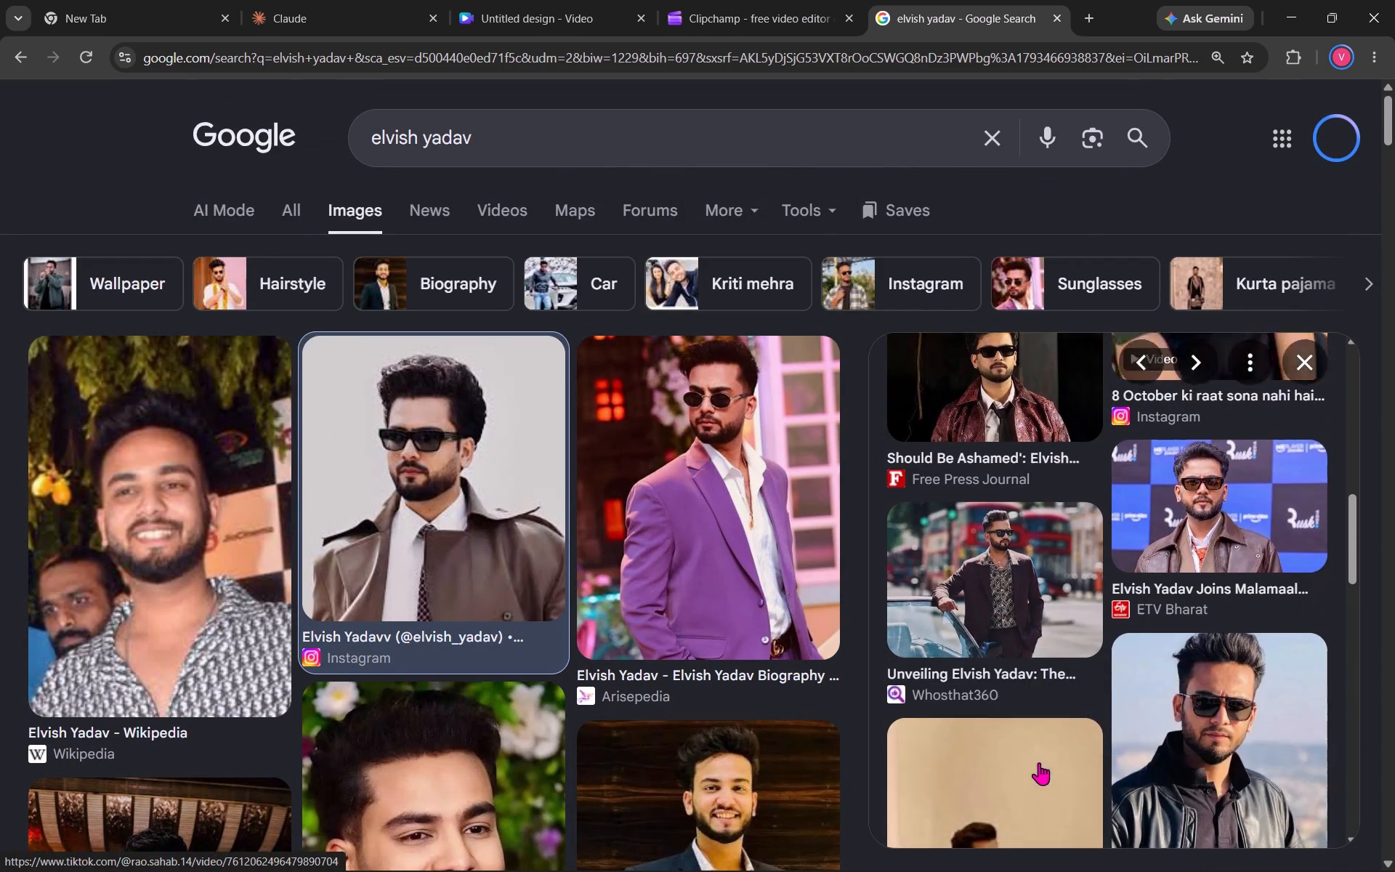
scroll(1039, 762, down, 2)
scroll(1039, 762, up, 3)
scroll(1039, 762, down, 2)
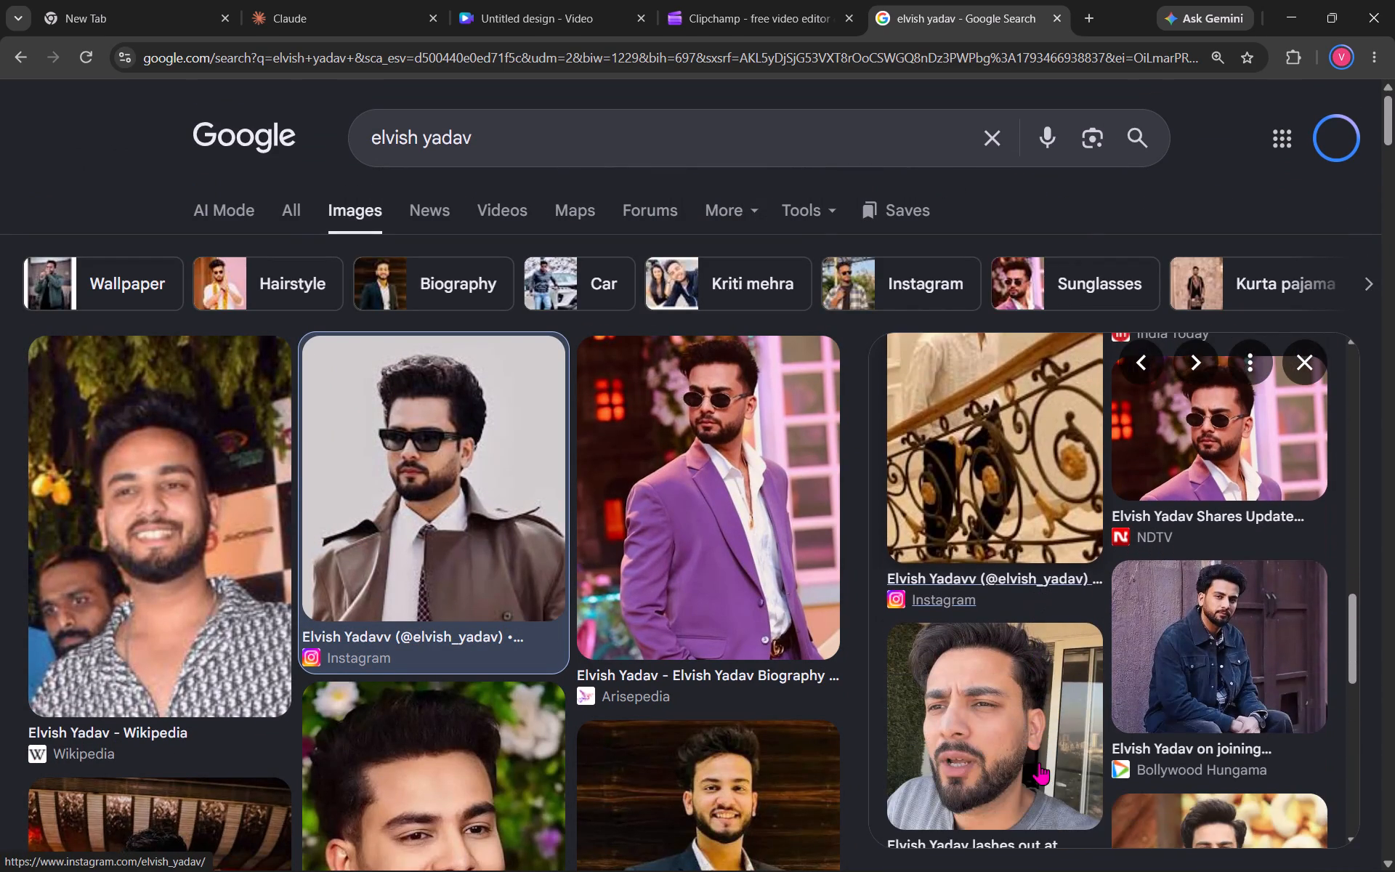
scroll(1039, 762, down, 1)
scroll(1039, 762, up, 9)
scroll(1039, 762, down, 5)
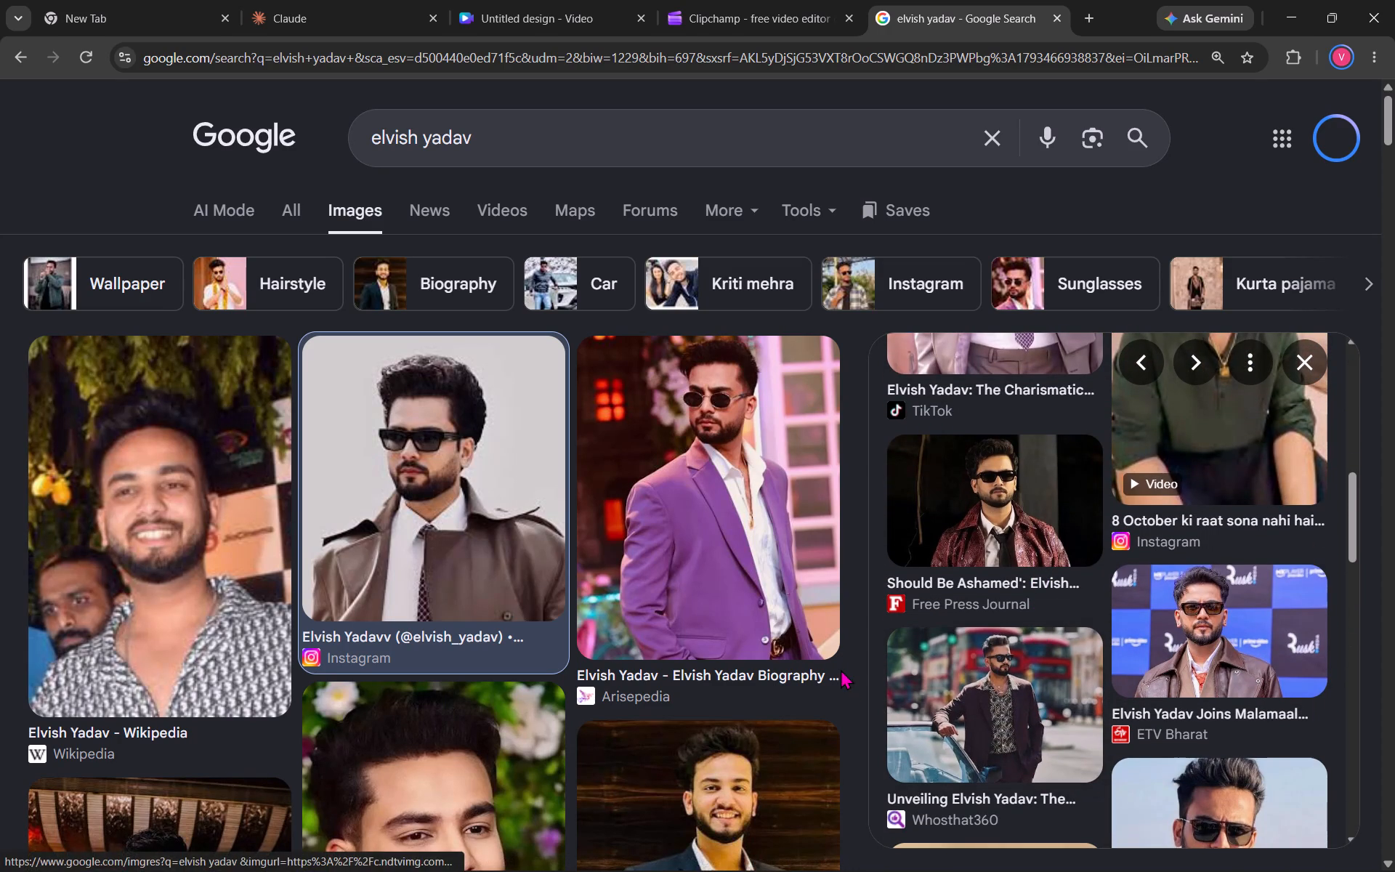
Look further through the main "elvish yadav" image results for a usable recent photo.
scroll(753, 610, down, 8)
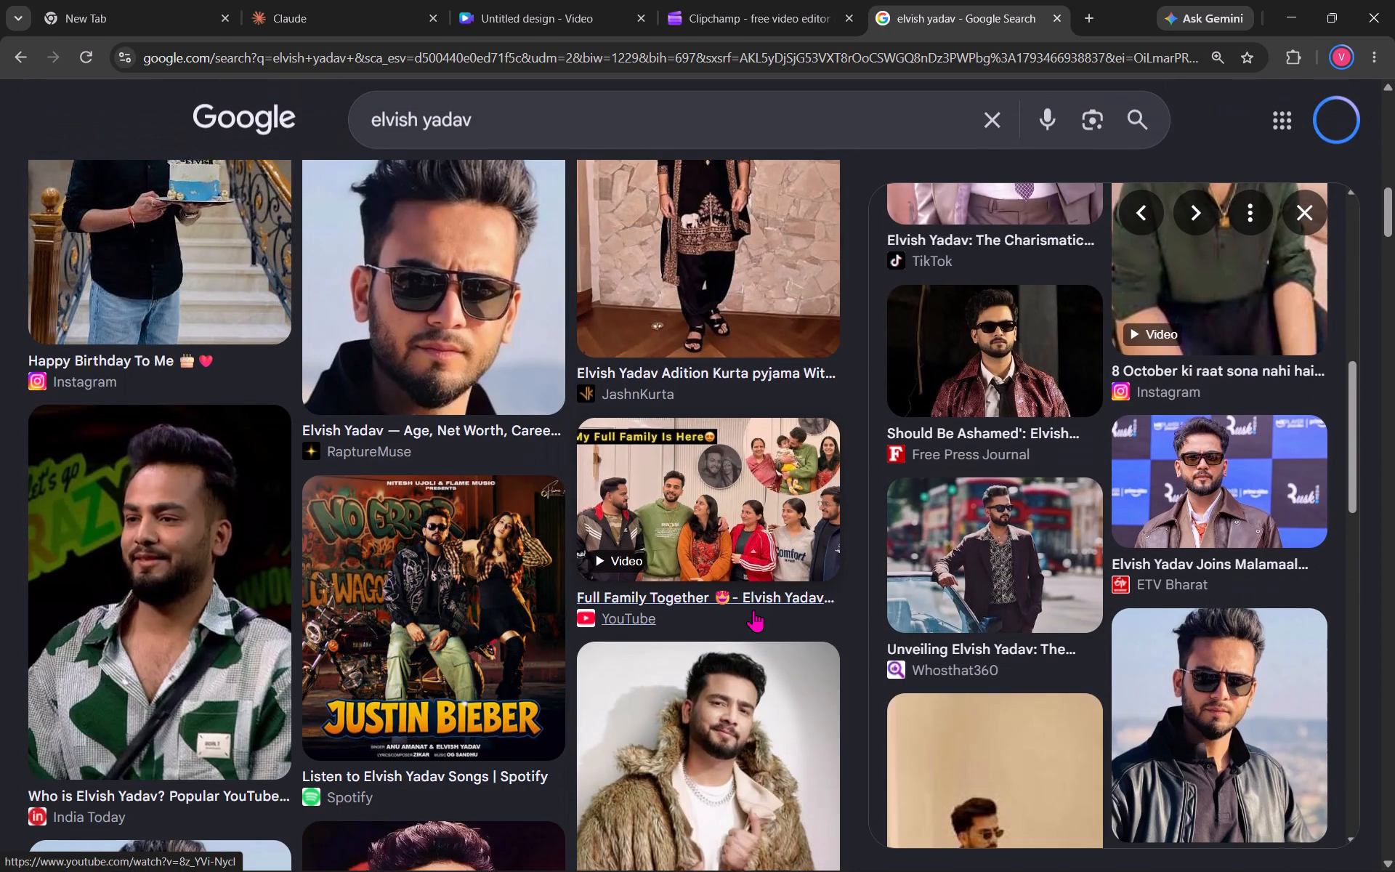
scroll(753, 610, down, 5)
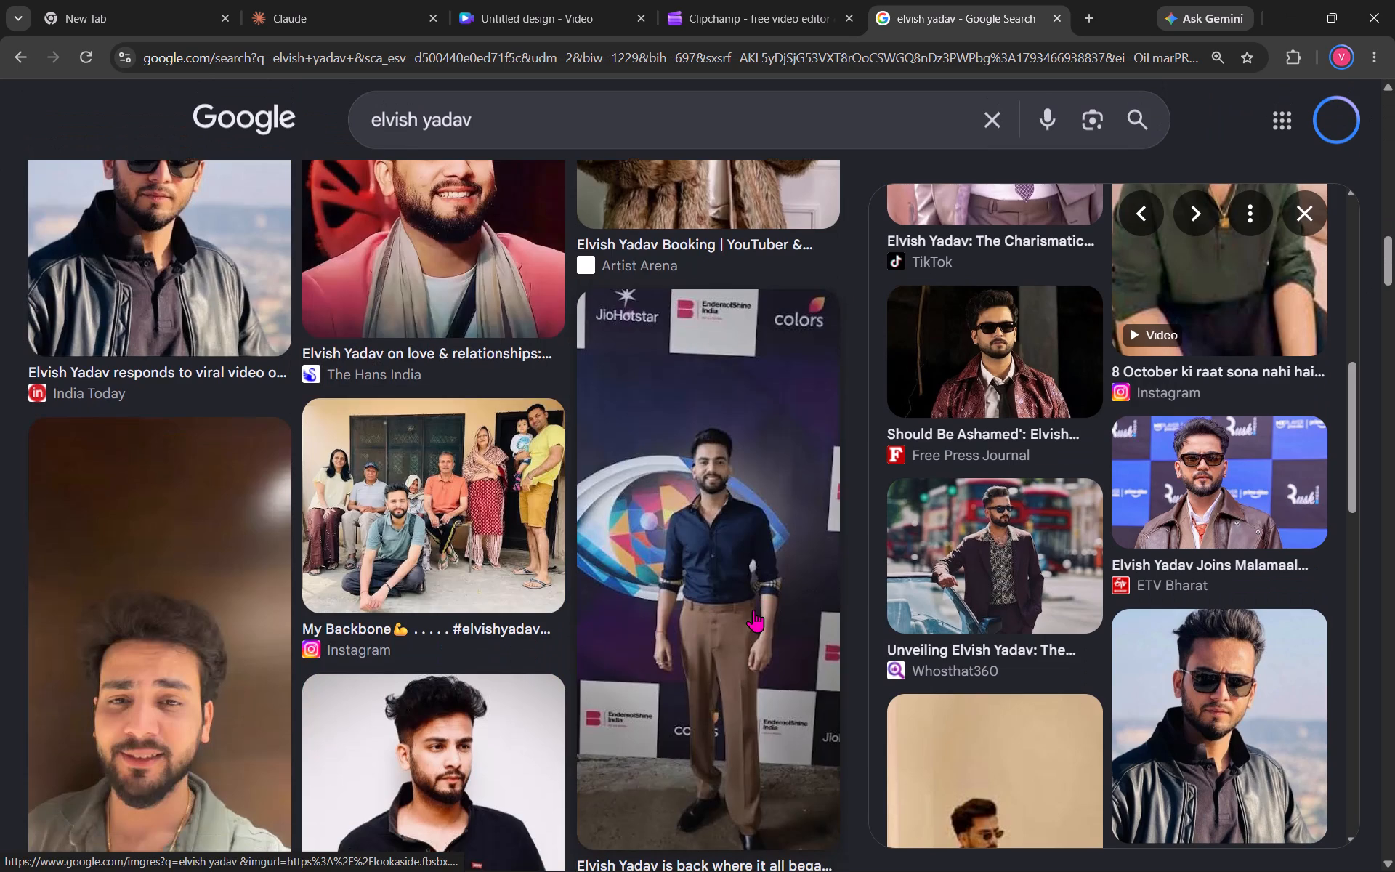
scroll(753, 610, down, 3)
scroll(753, 610, up, 3)
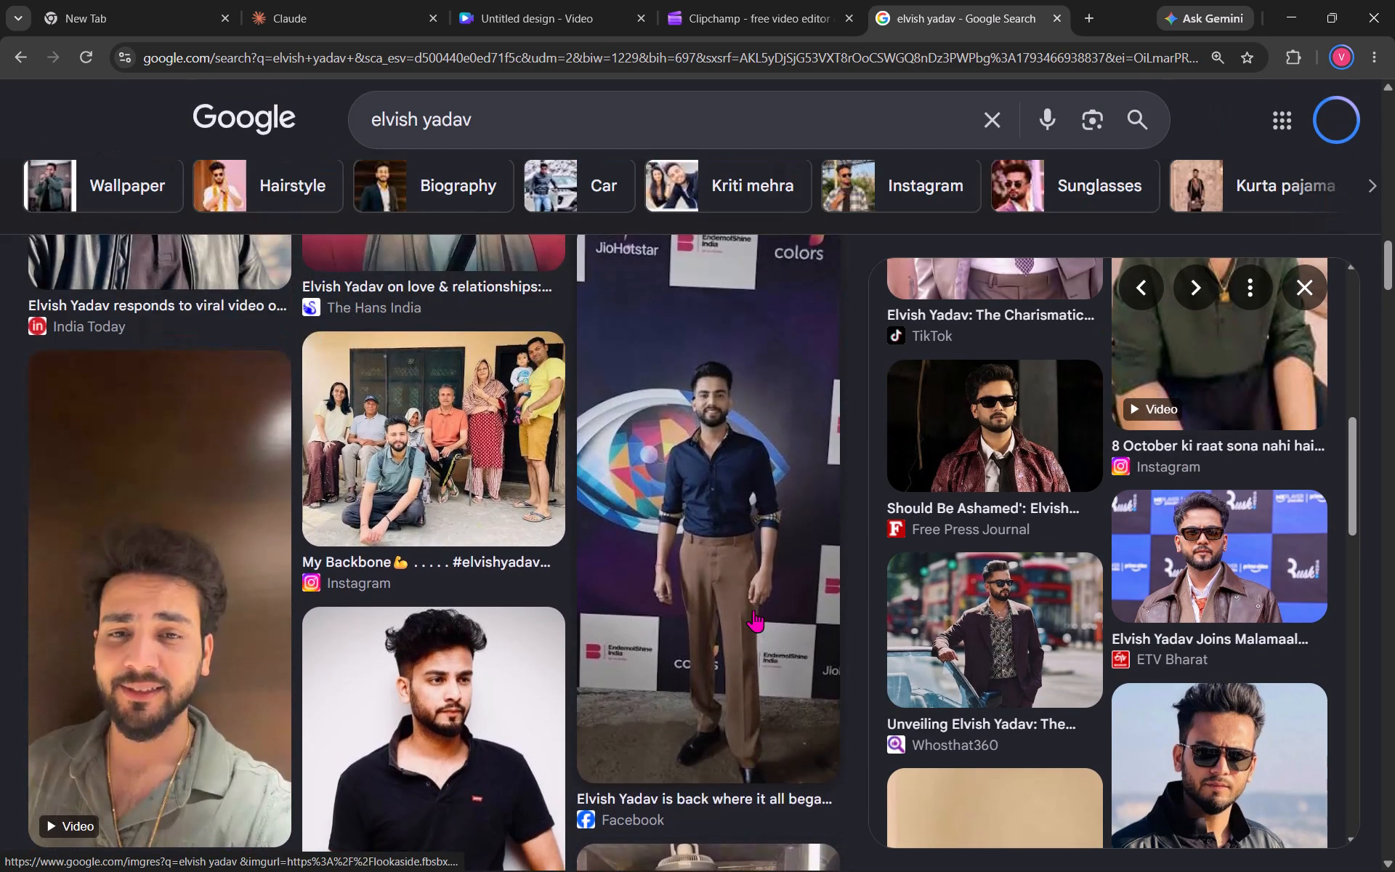
scroll(705, 668, down, 6)
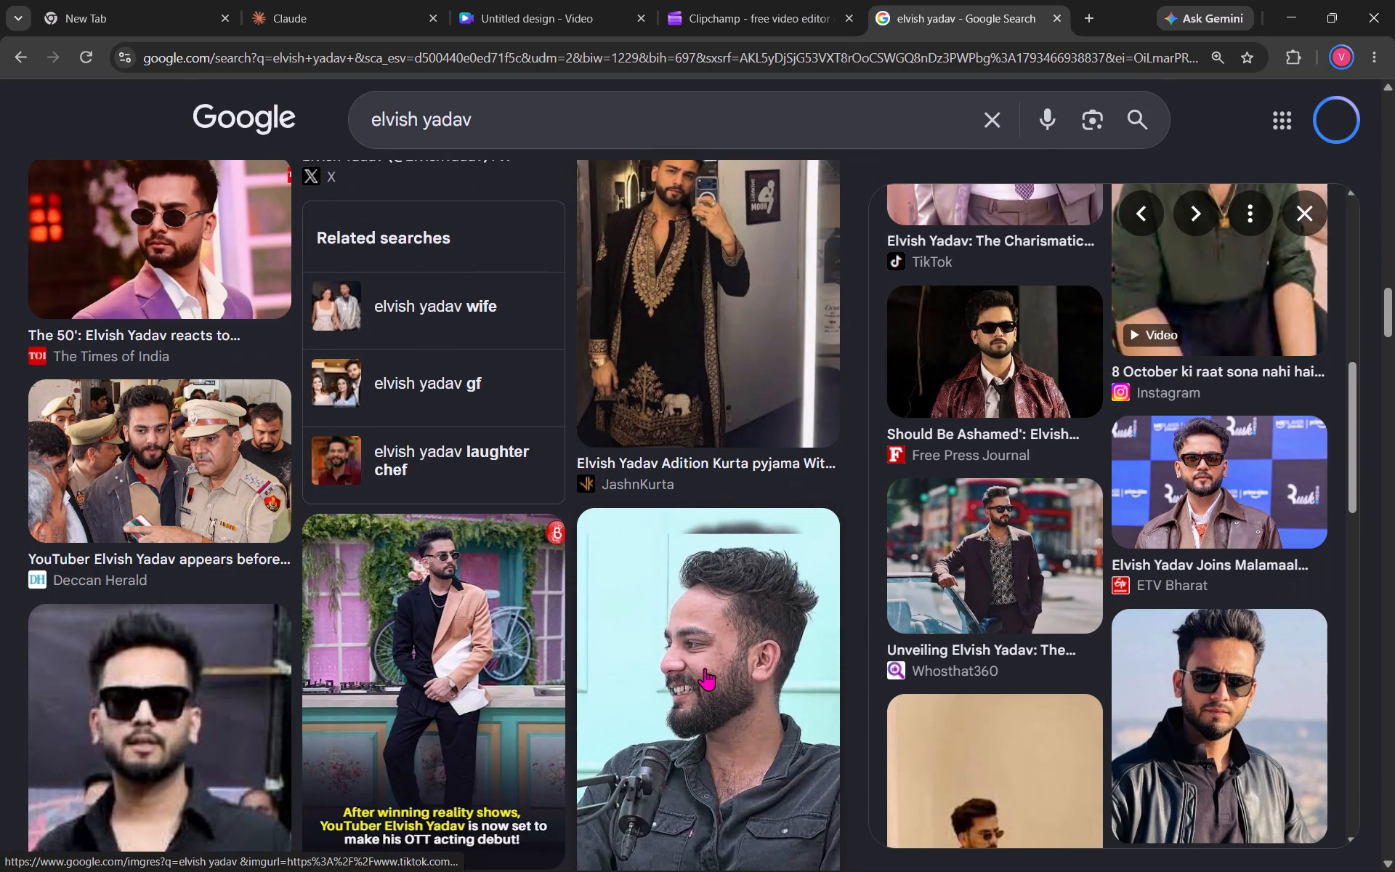
scroll(705, 668, down, 3)
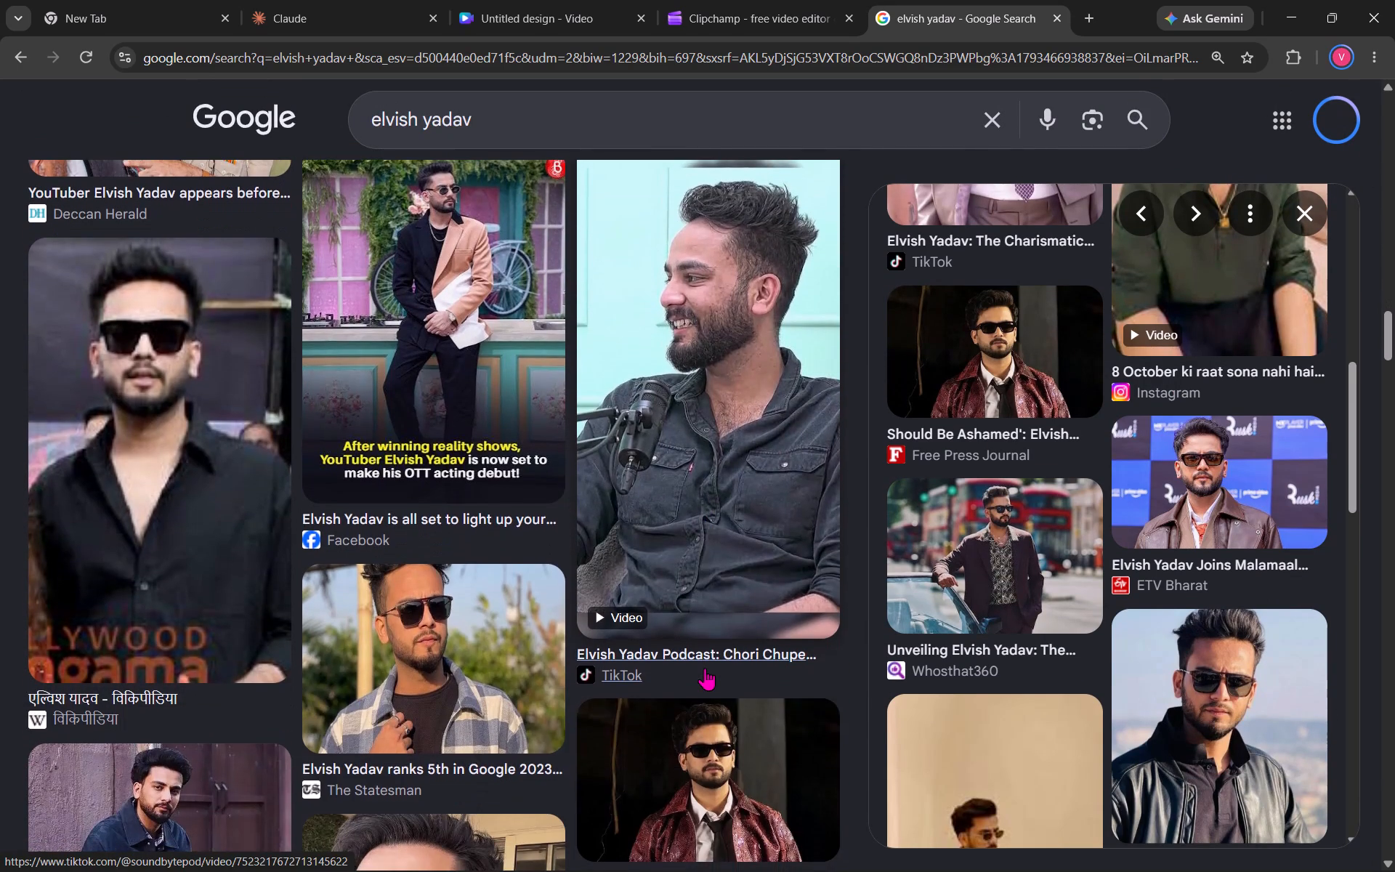
scroll(705, 668, down, 3)
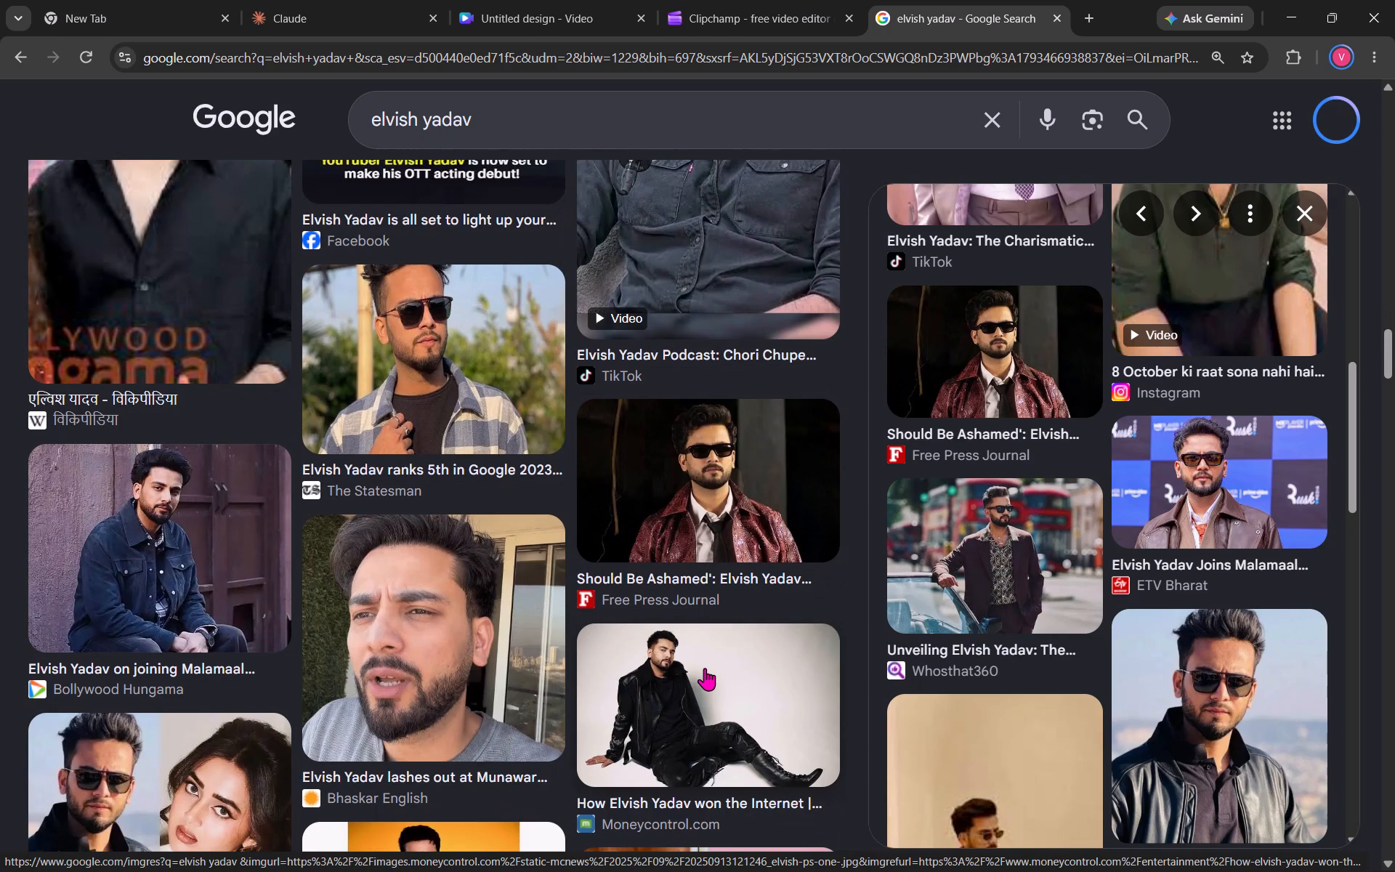
scroll(705, 668, down, 2)
Preview the Bollywood Hungama denim-jacket photo about joining Malamaal Weekly 2 and look through its related images.
click(201, 308)
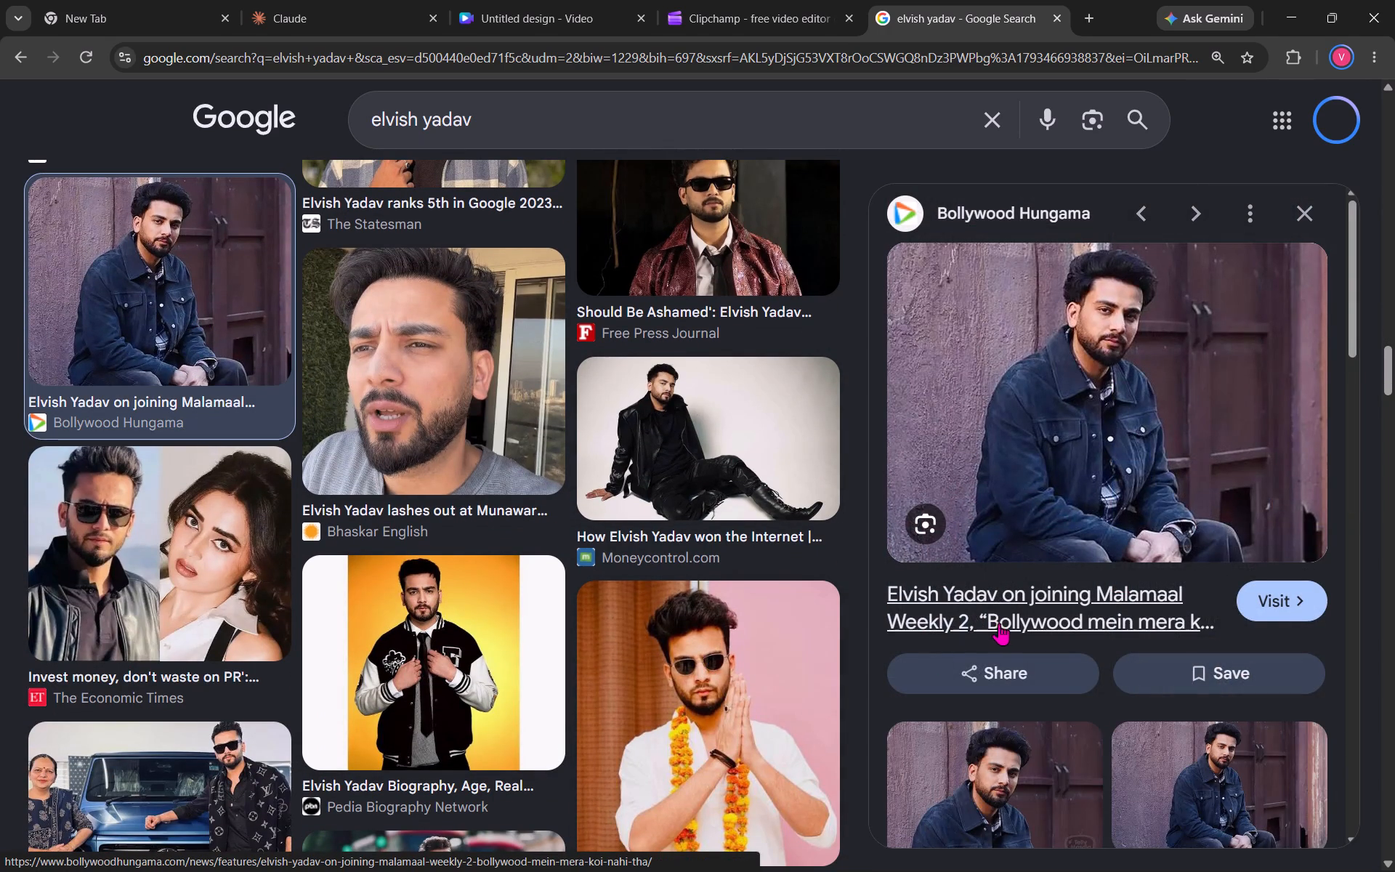
scroll(997, 623, down, 2)
scroll(997, 623, up, 3)
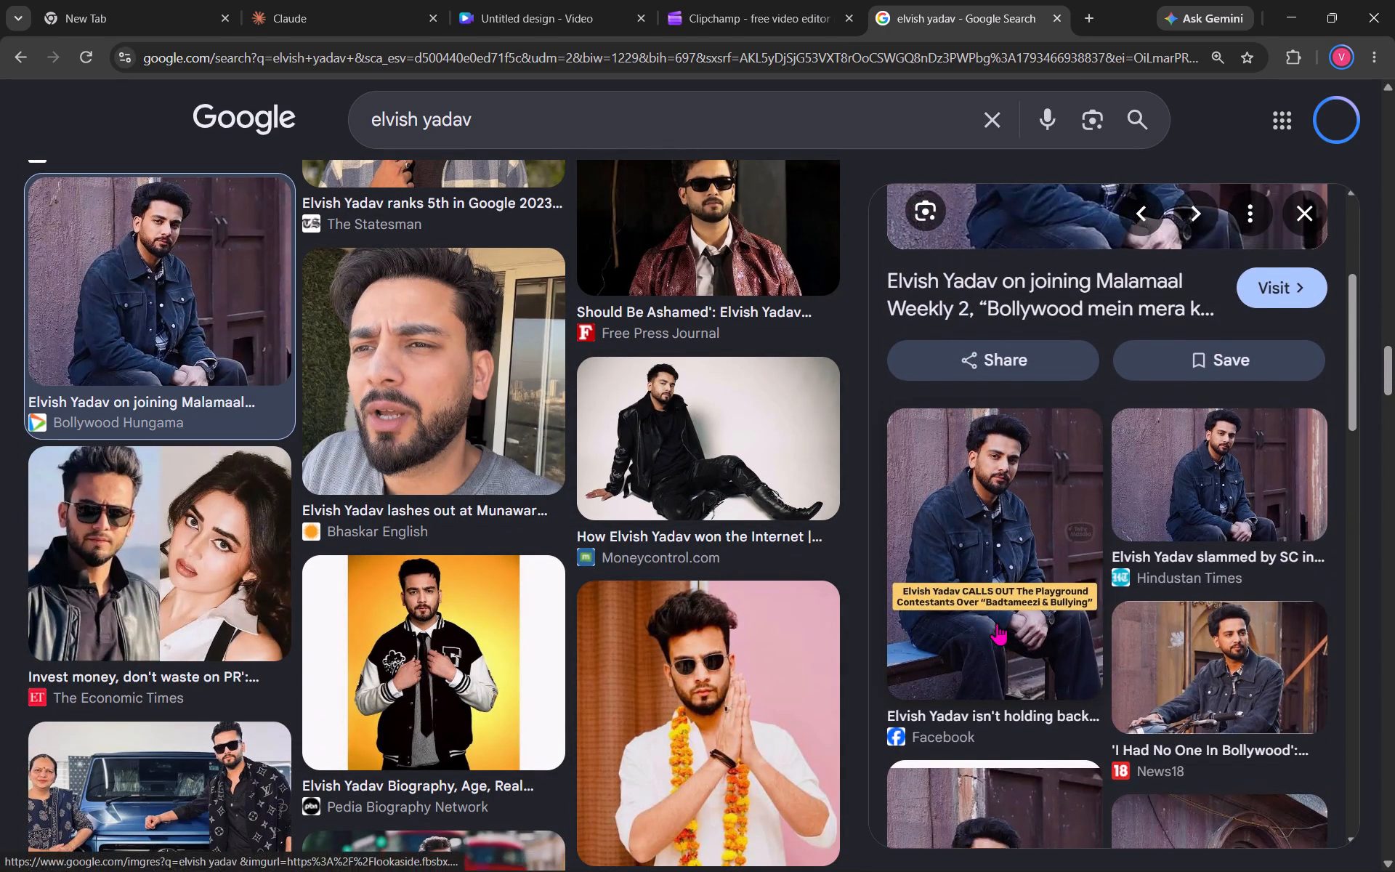
scroll(997, 623, up, 2)
scroll(997, 623, down, 6)
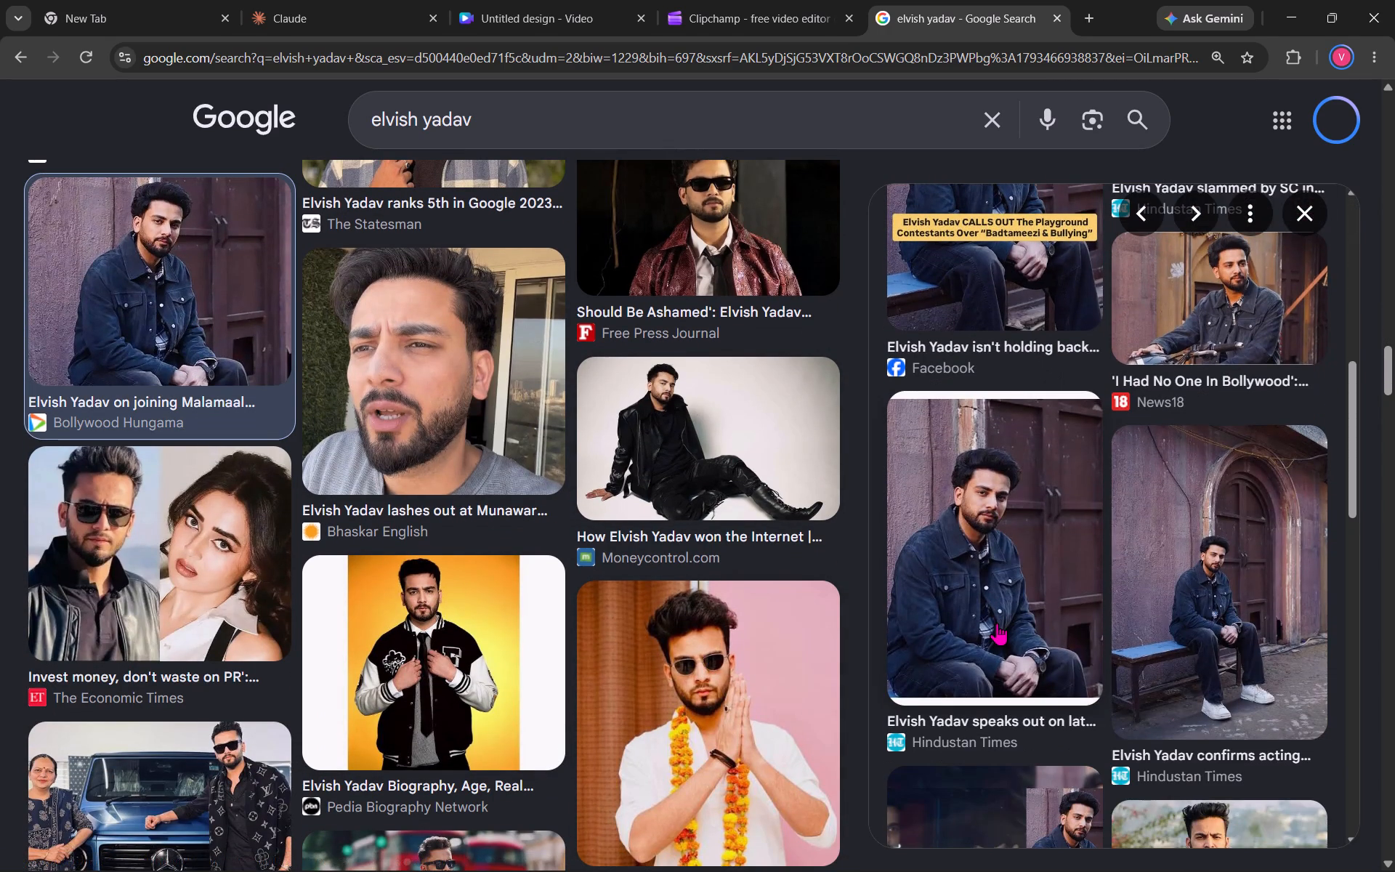
Preview the related News18 "I Had No One In Bollywood" image and examine its related images for the same photo shoot.
click(1192, 310)
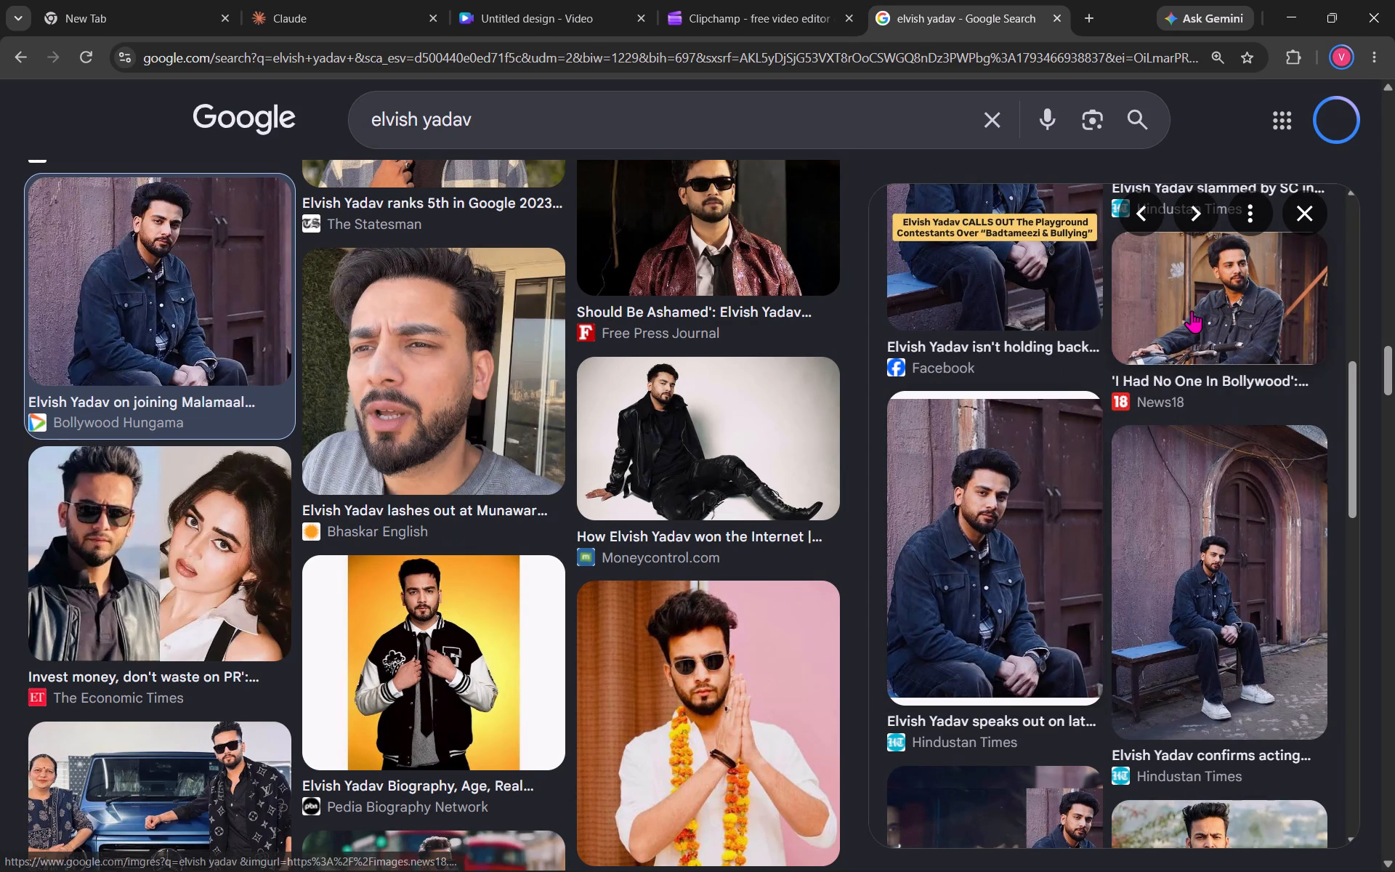
scroll(1073, 565, down, 3)
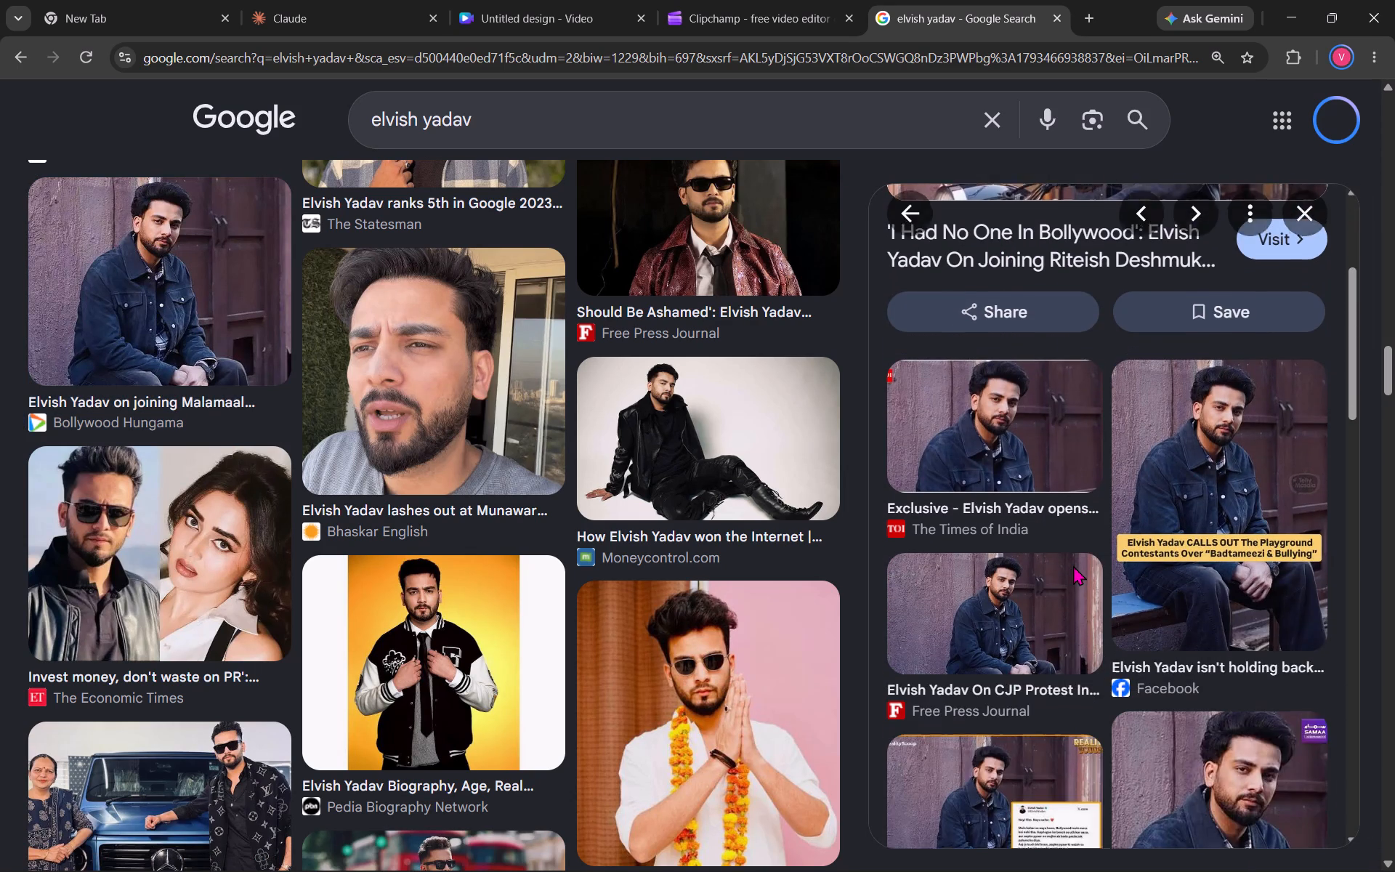
scroll(1073, 565, down, 7)
scroll(1073, 565, up, 6)
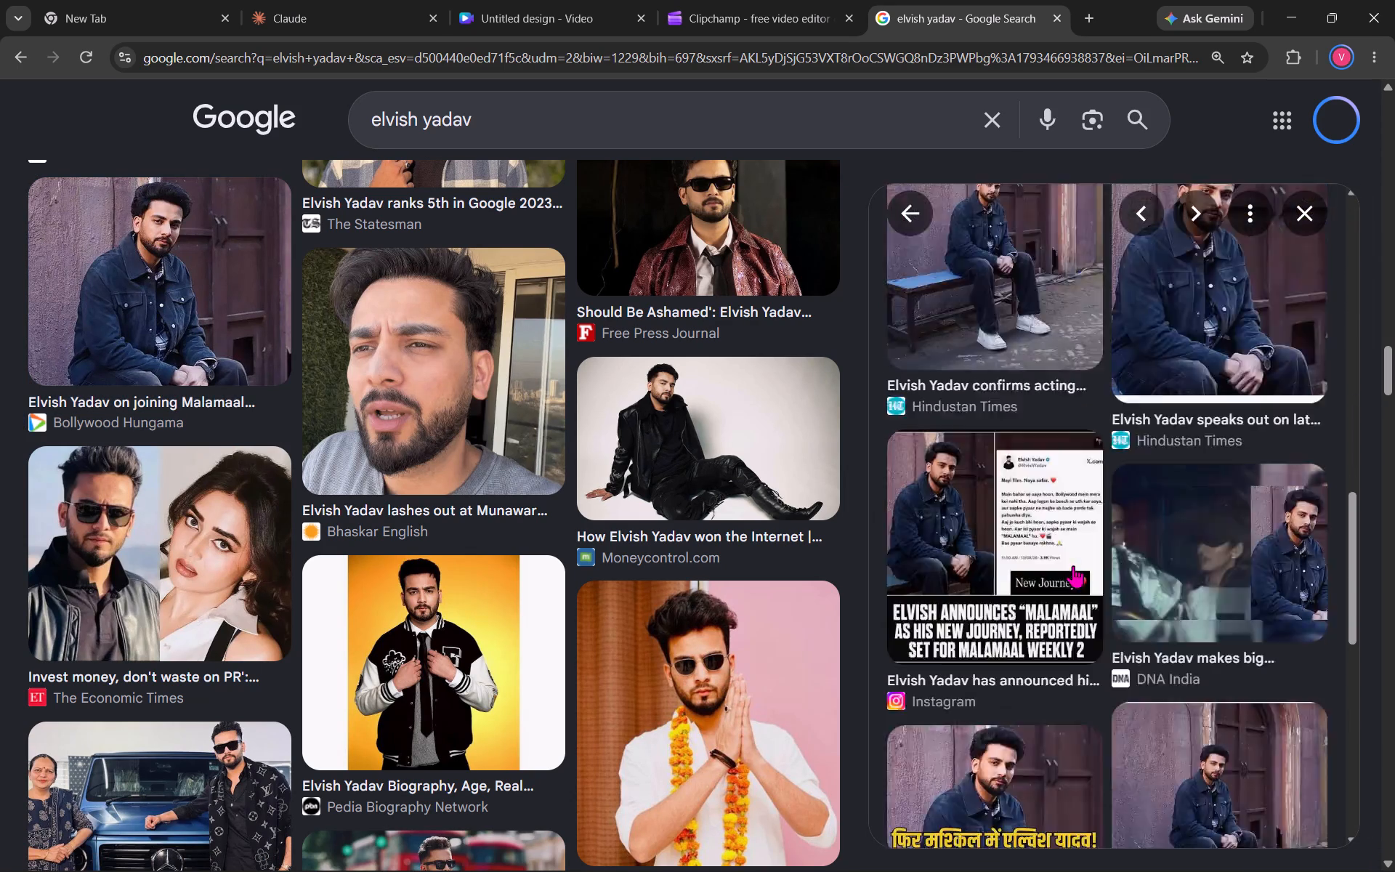
scroll(1211, 811, down, 7)
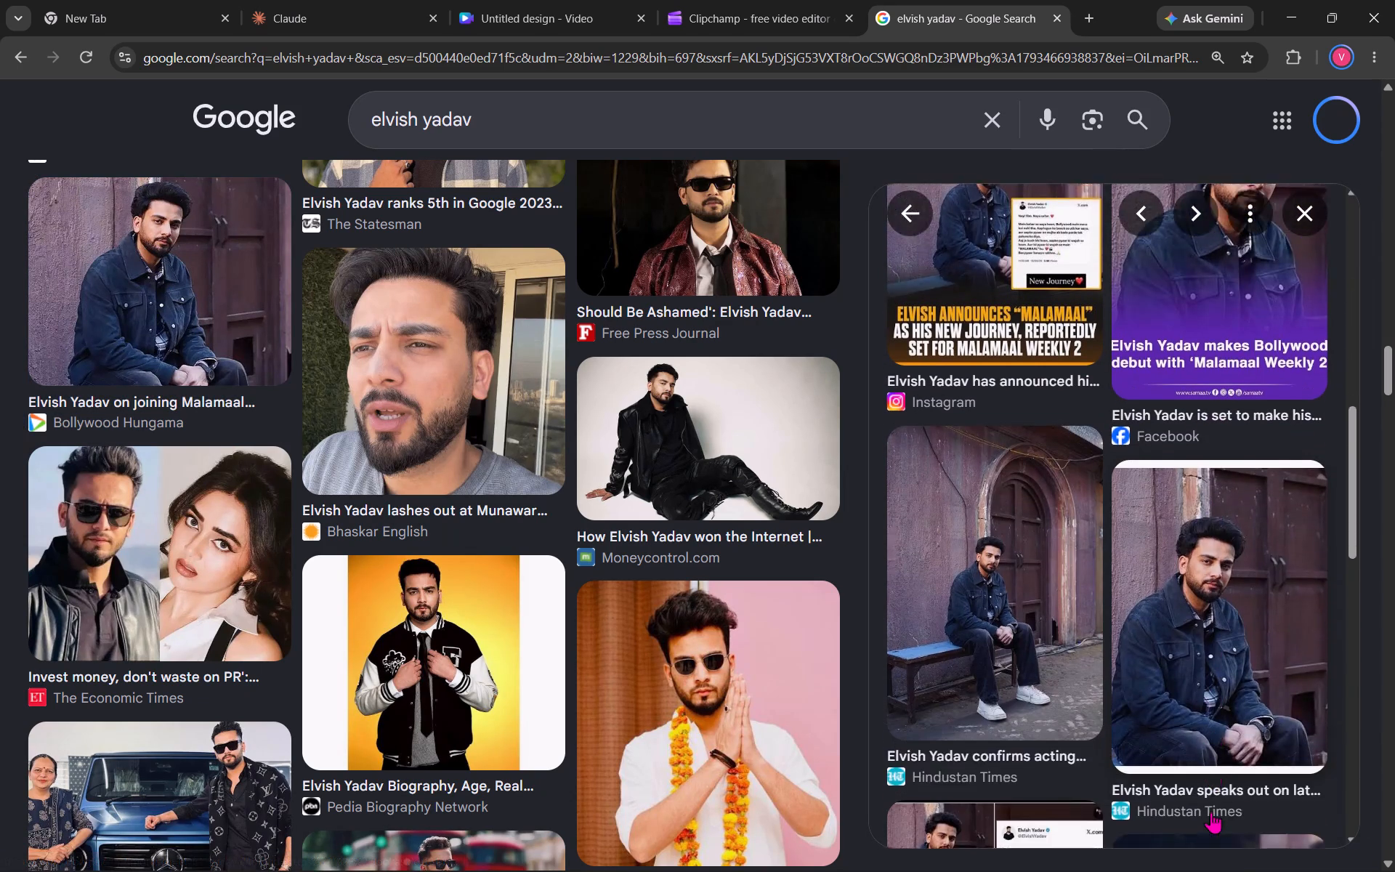
scroll(1211, 811, down, 2)
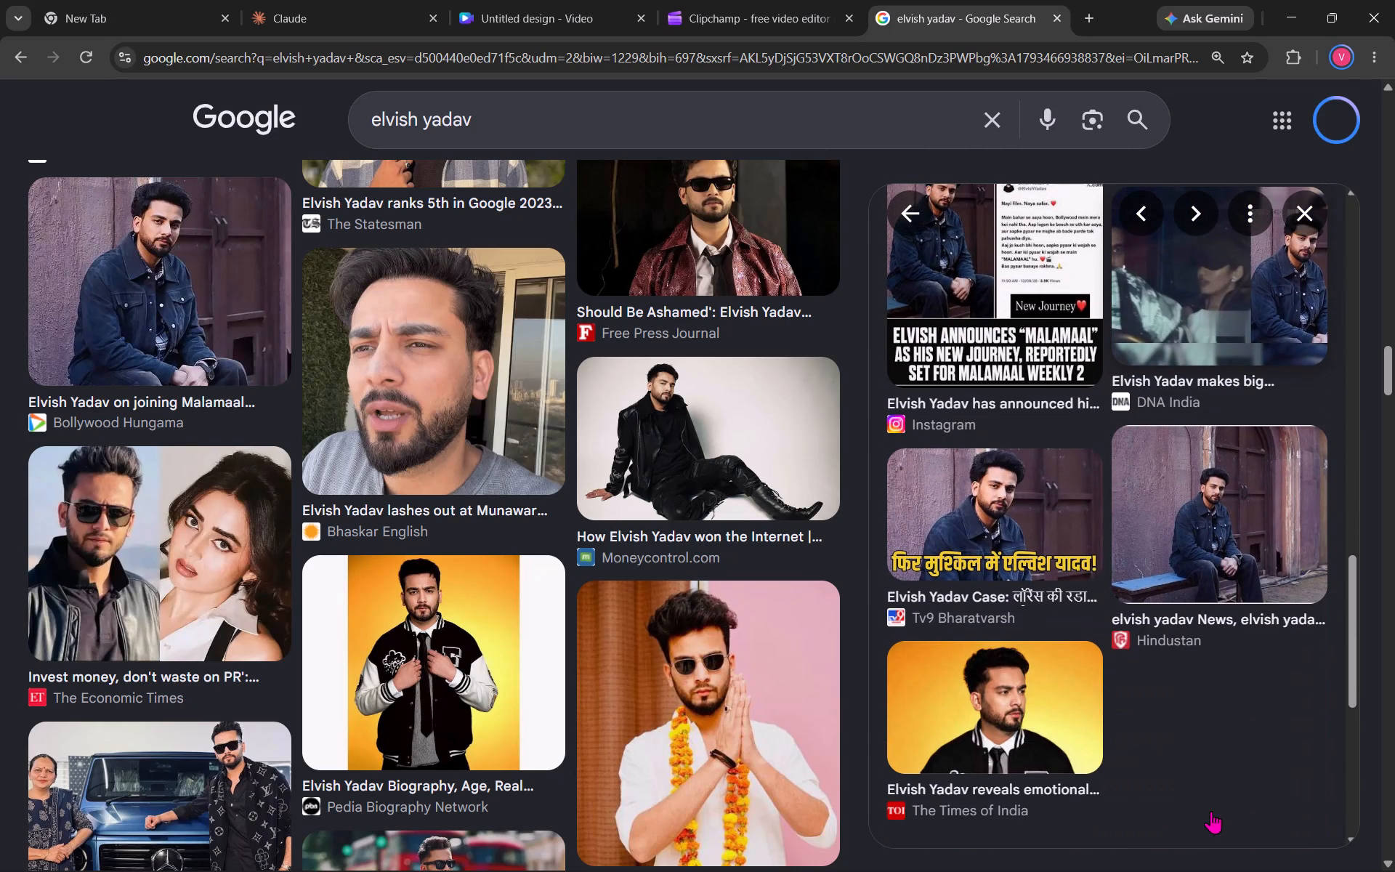
scroll(1211, 811, down, 1)
Preview the related Hindustan image of him seated on the blue bench and examine its related images.
click(1256, 537)
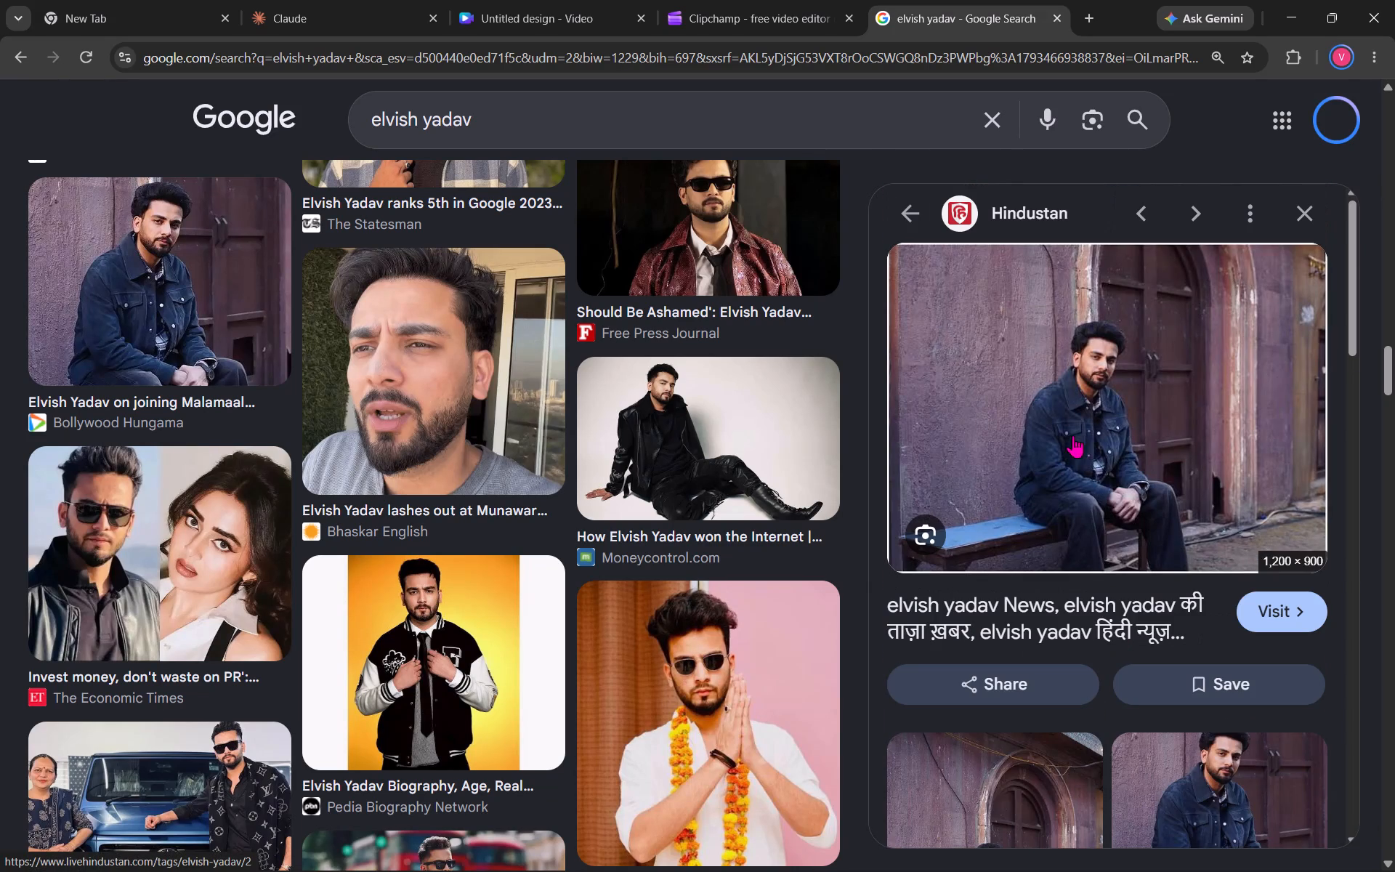
scroll(1093, 457, down, 2)
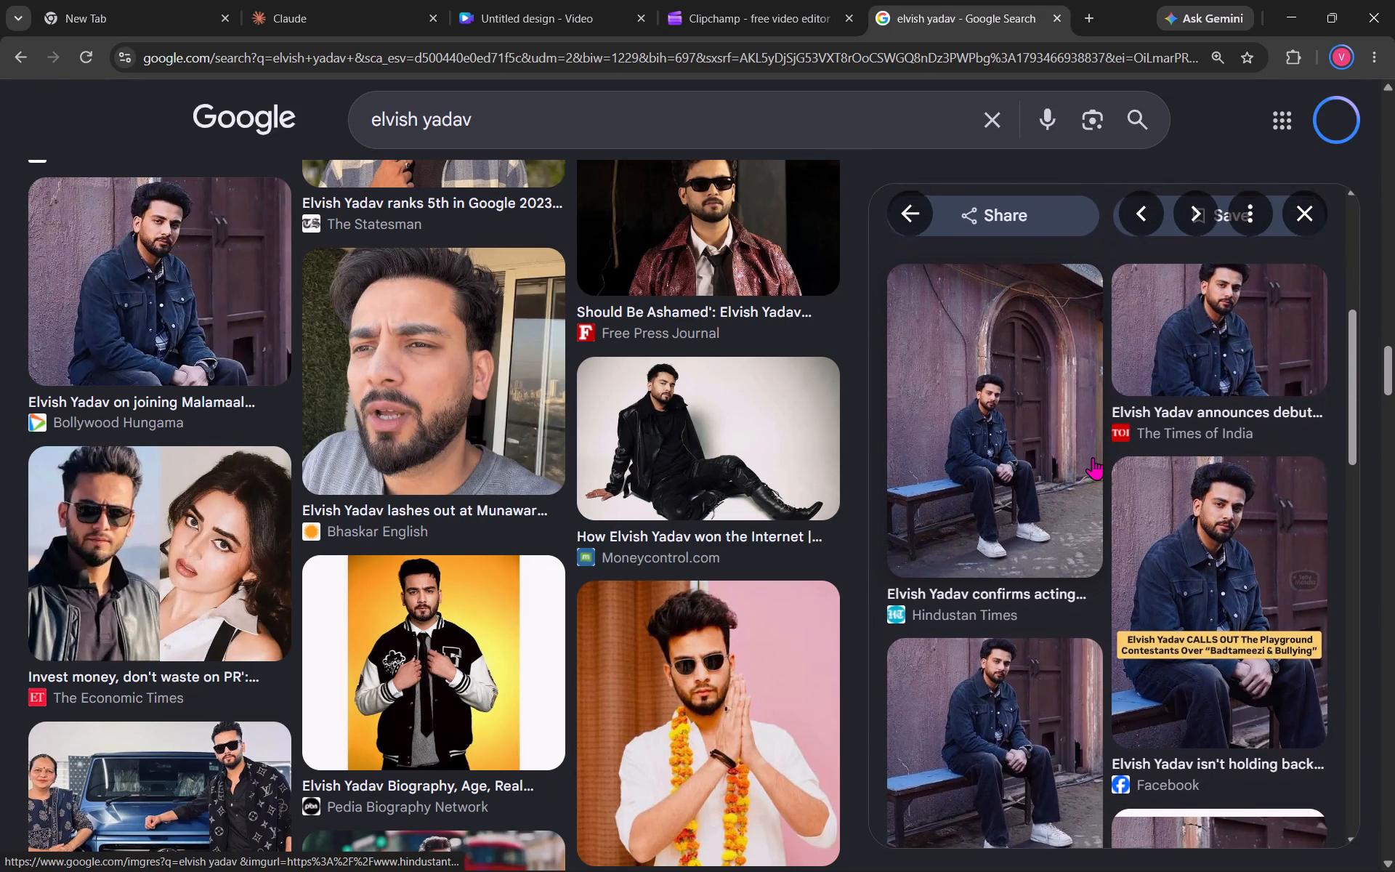
scroll(1093, 457, down, 1)
scroll(1030, 573, down, 4)
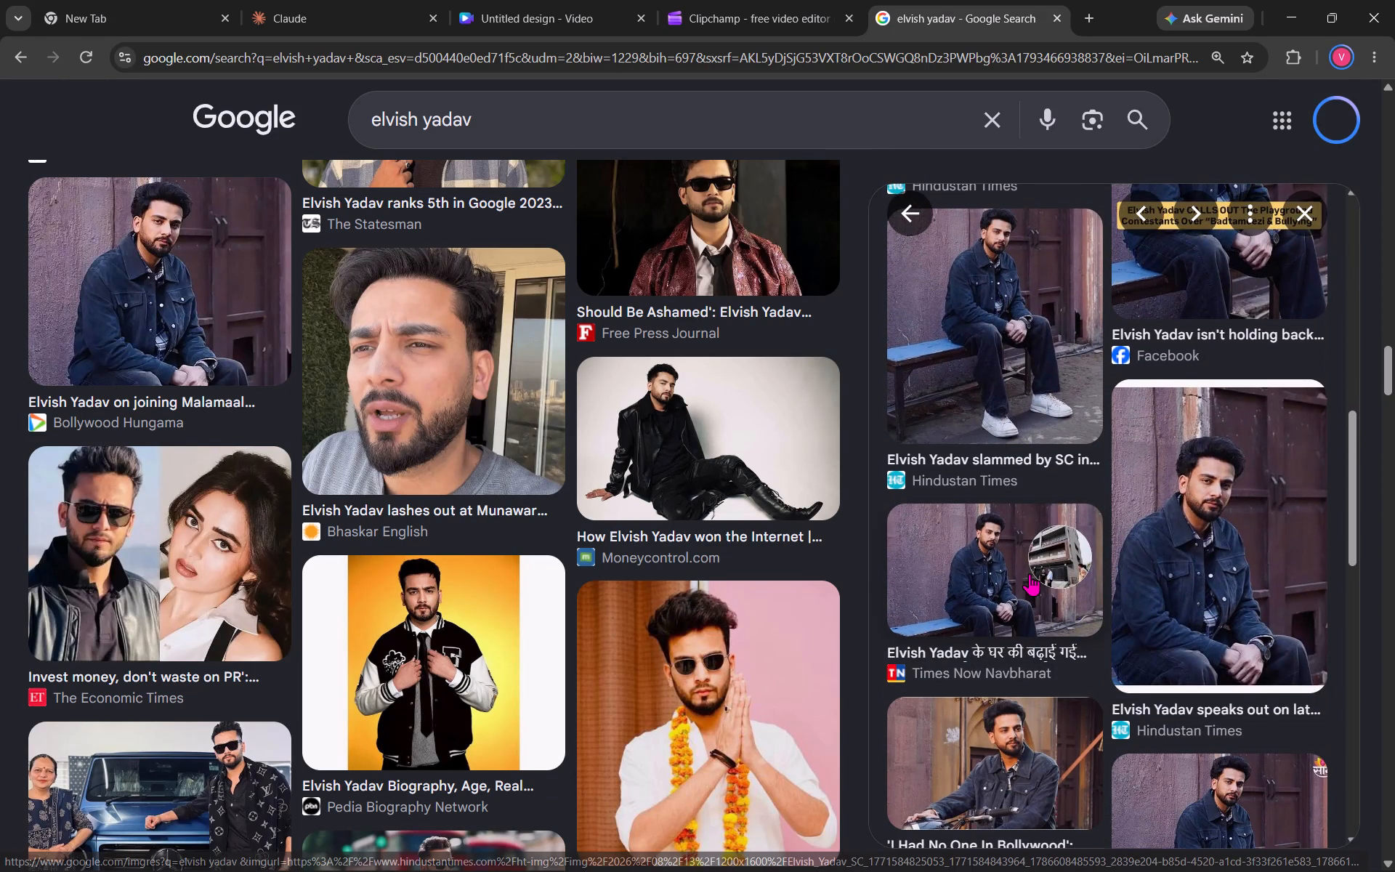
scroll(1030, 573, down, 7)
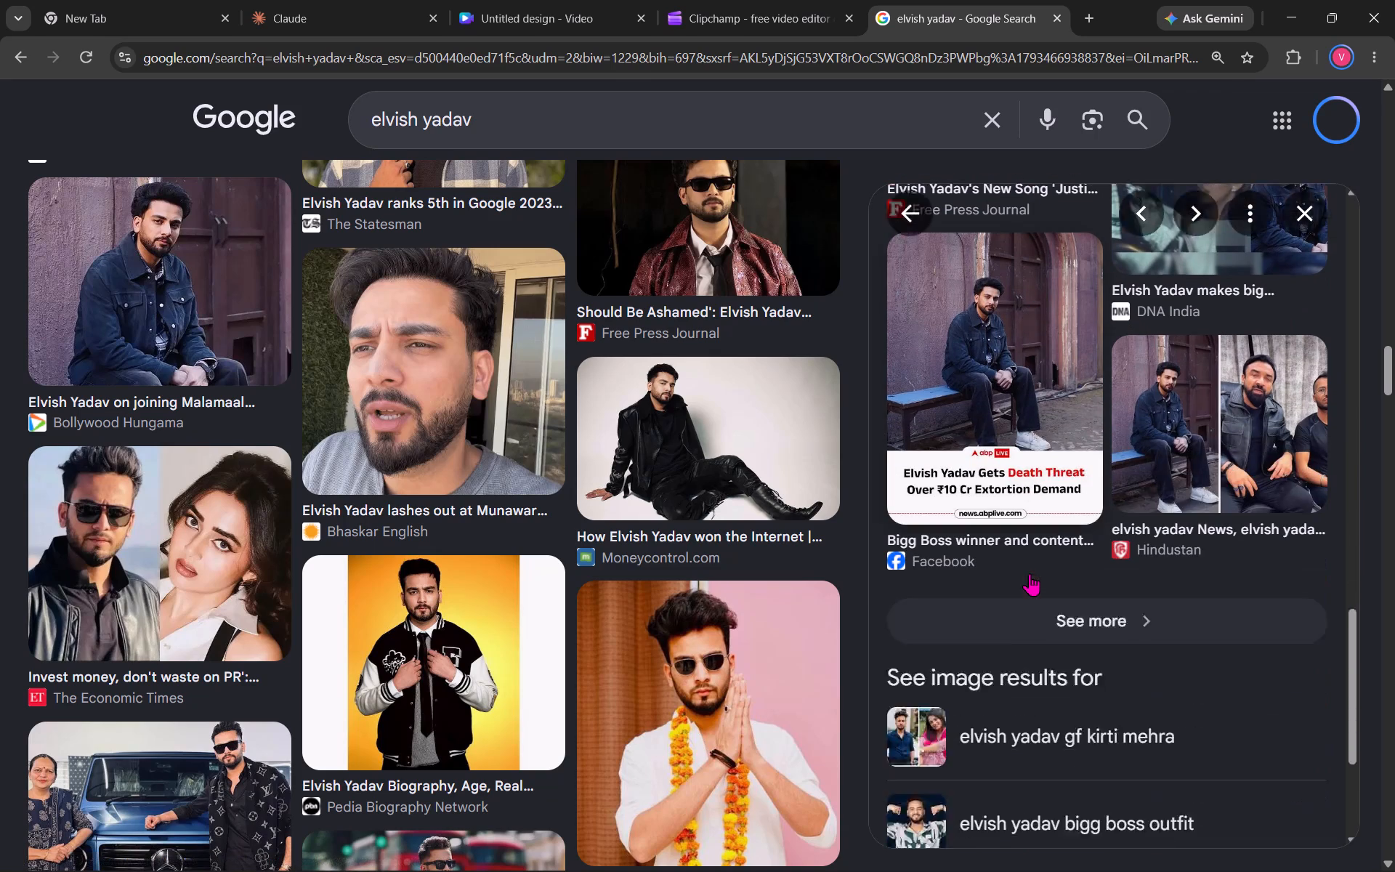
scroll(1030, 573, up, 2)
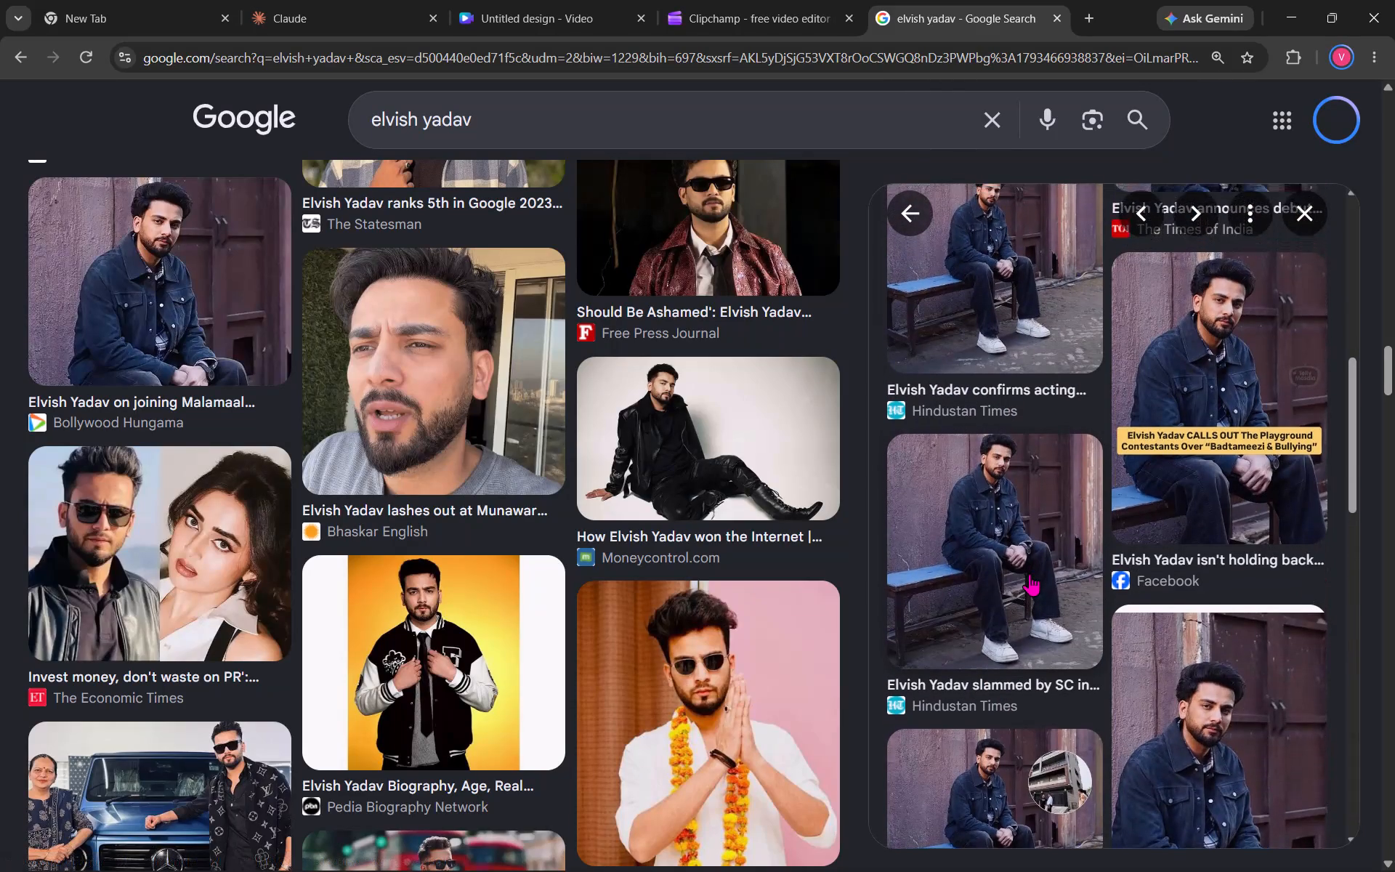
Inspect the Hindustan photo of Elvish Yadav on the blue bench up close.
scroll(1030, 573, up, 3)
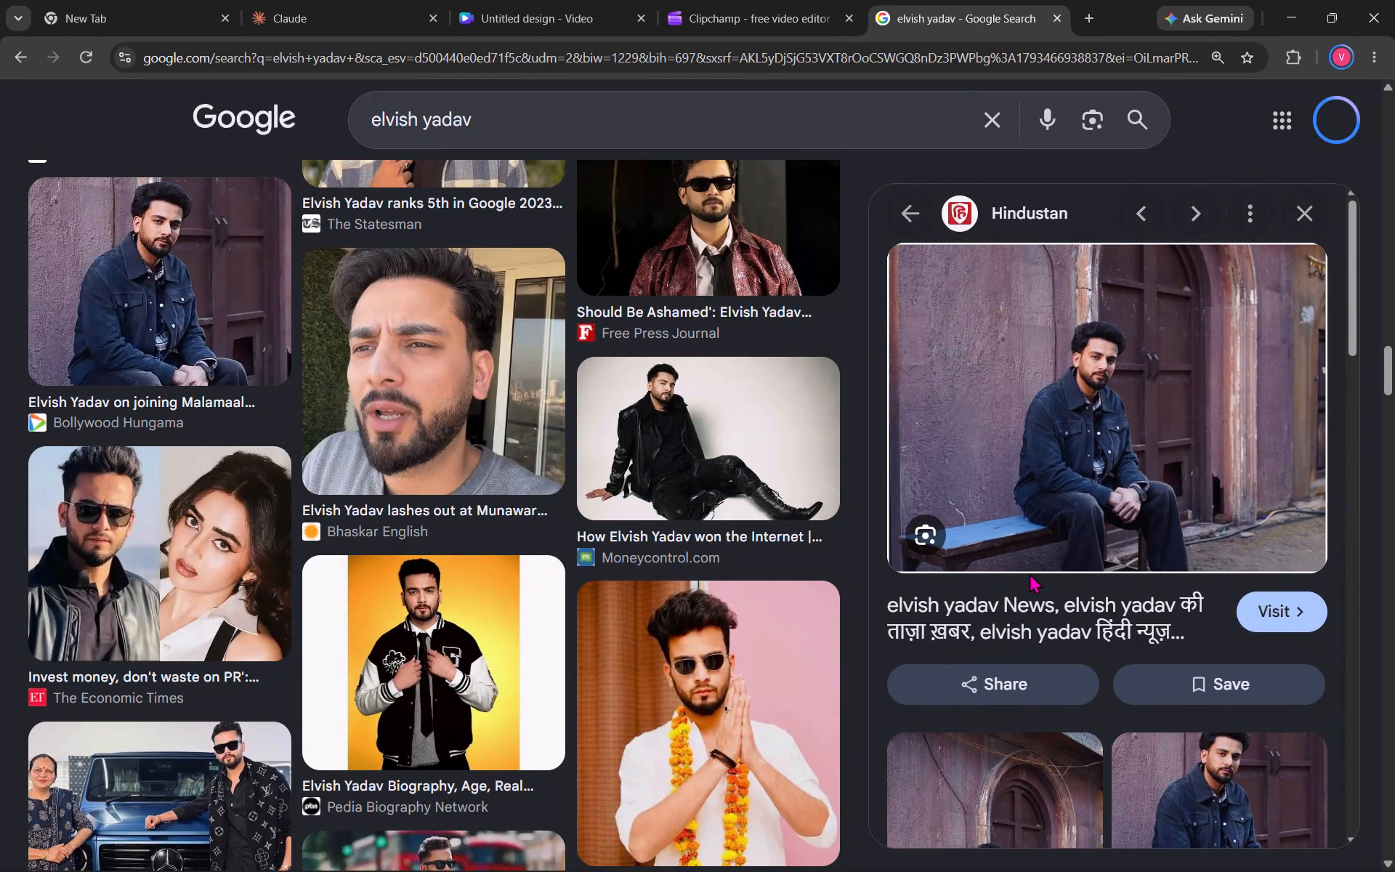
scroll(1030, 573, up, 2)
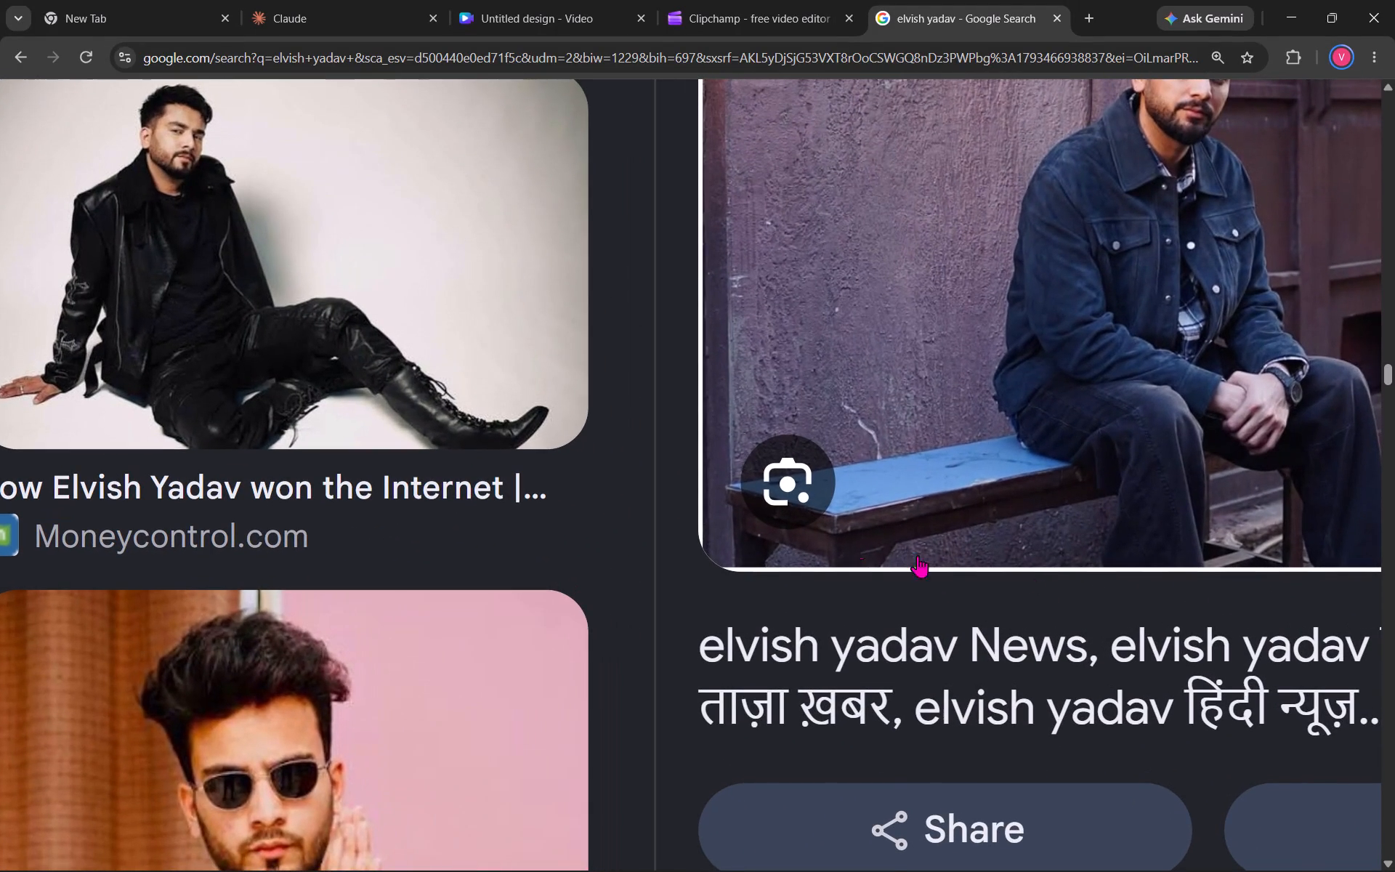
scroll(918, 305, up, 5)
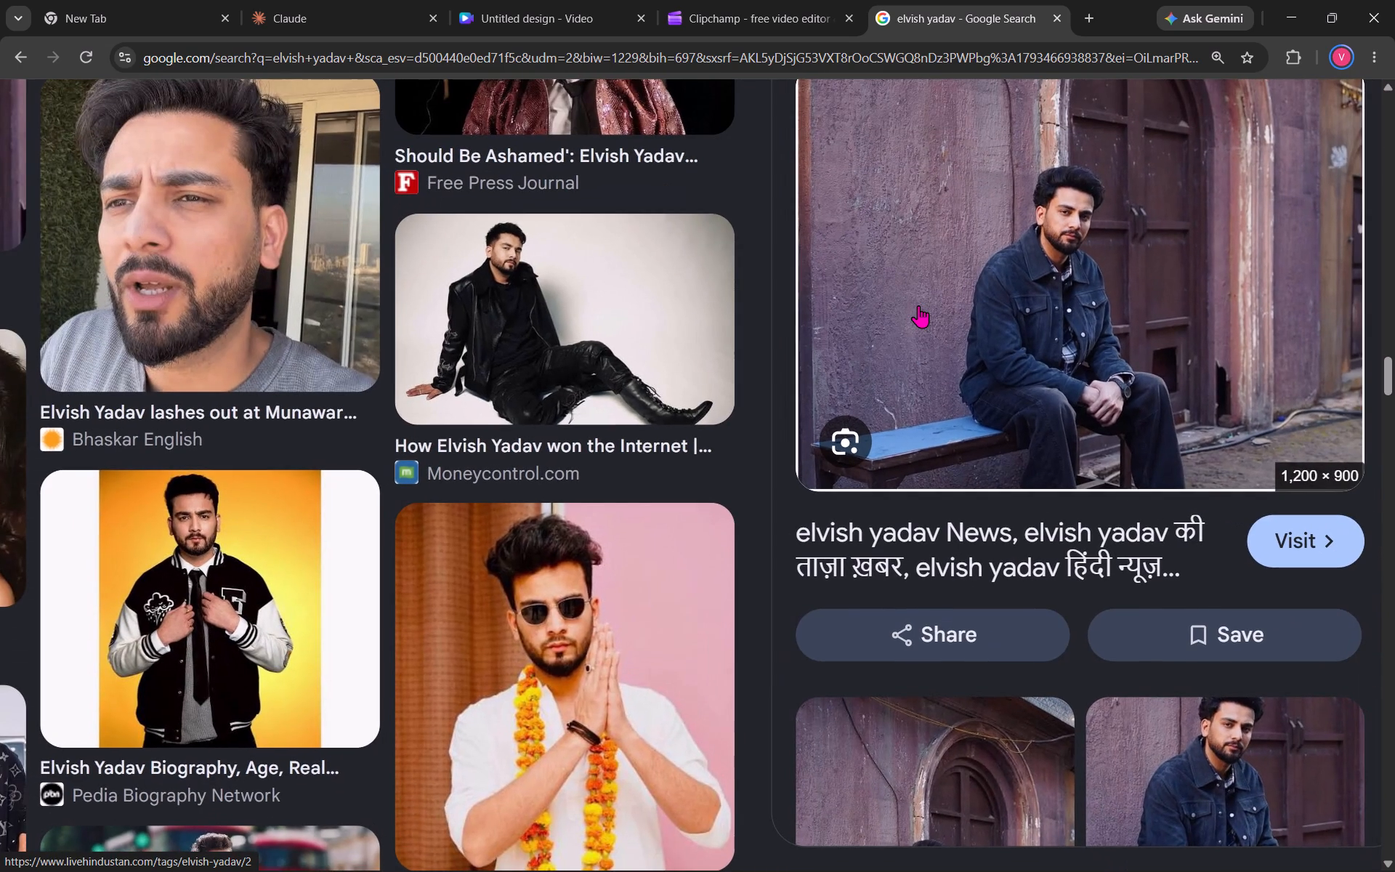
scroll(918, 305, up, 1)
Preview the Moneycontrol "How Elvish Yadav won the Internet" black leather jacket photo and look through its related images.
click(602, 257)
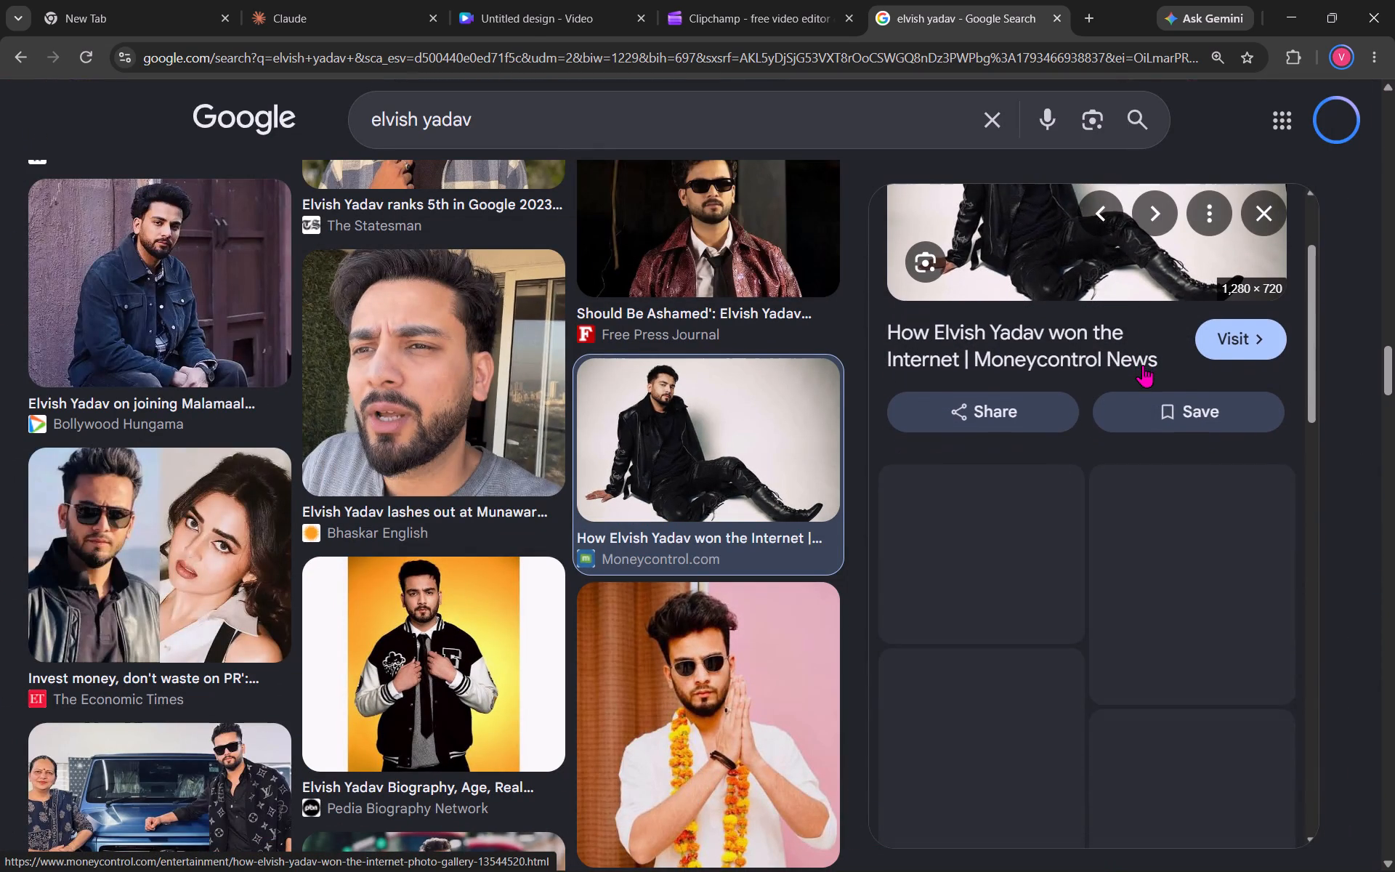
scroll(1143, 365, up, 1)
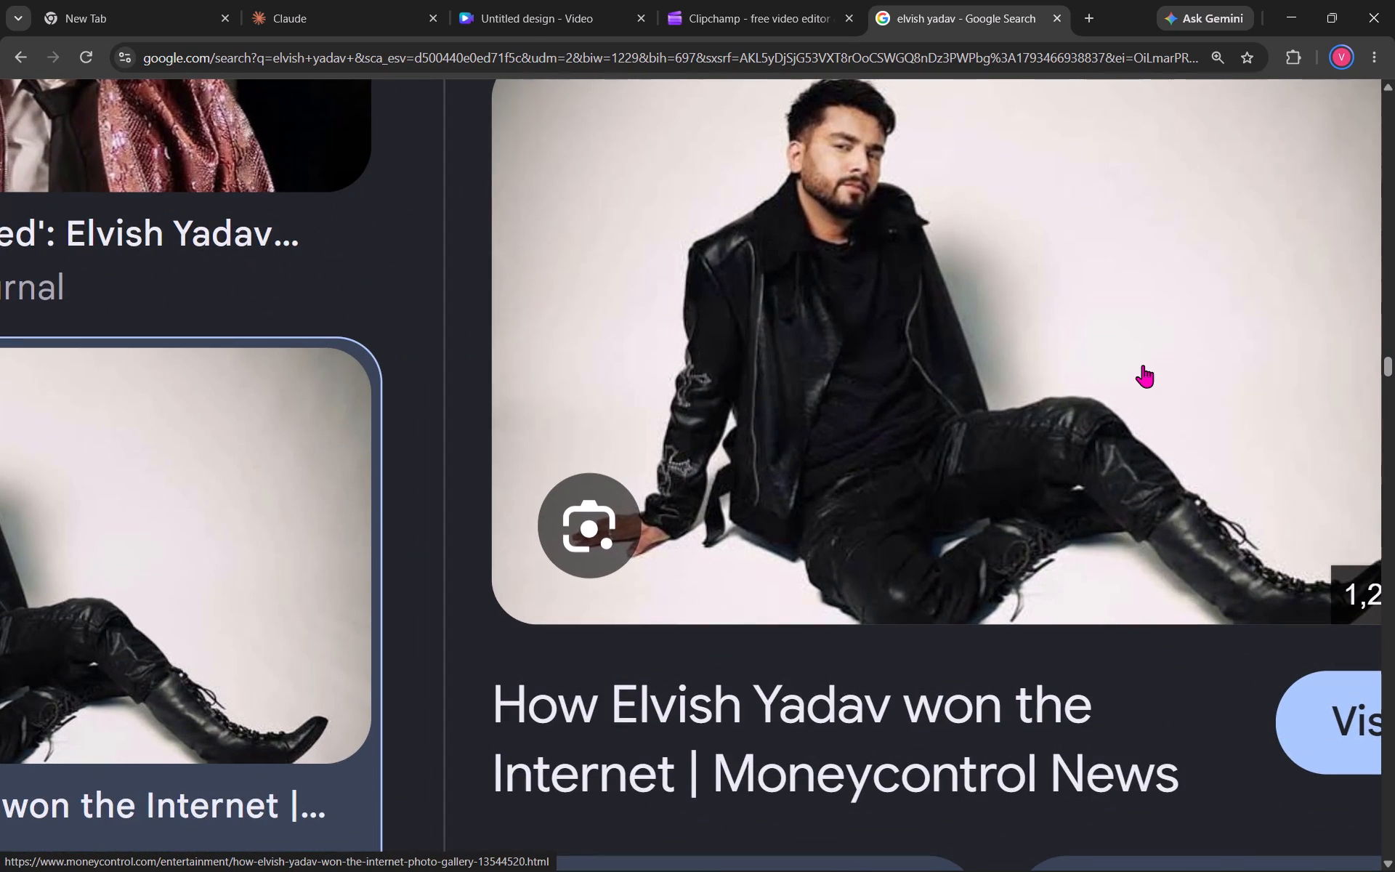
scroll(1143, 365, up, 2)
scroll(1143, 365, down, 1)
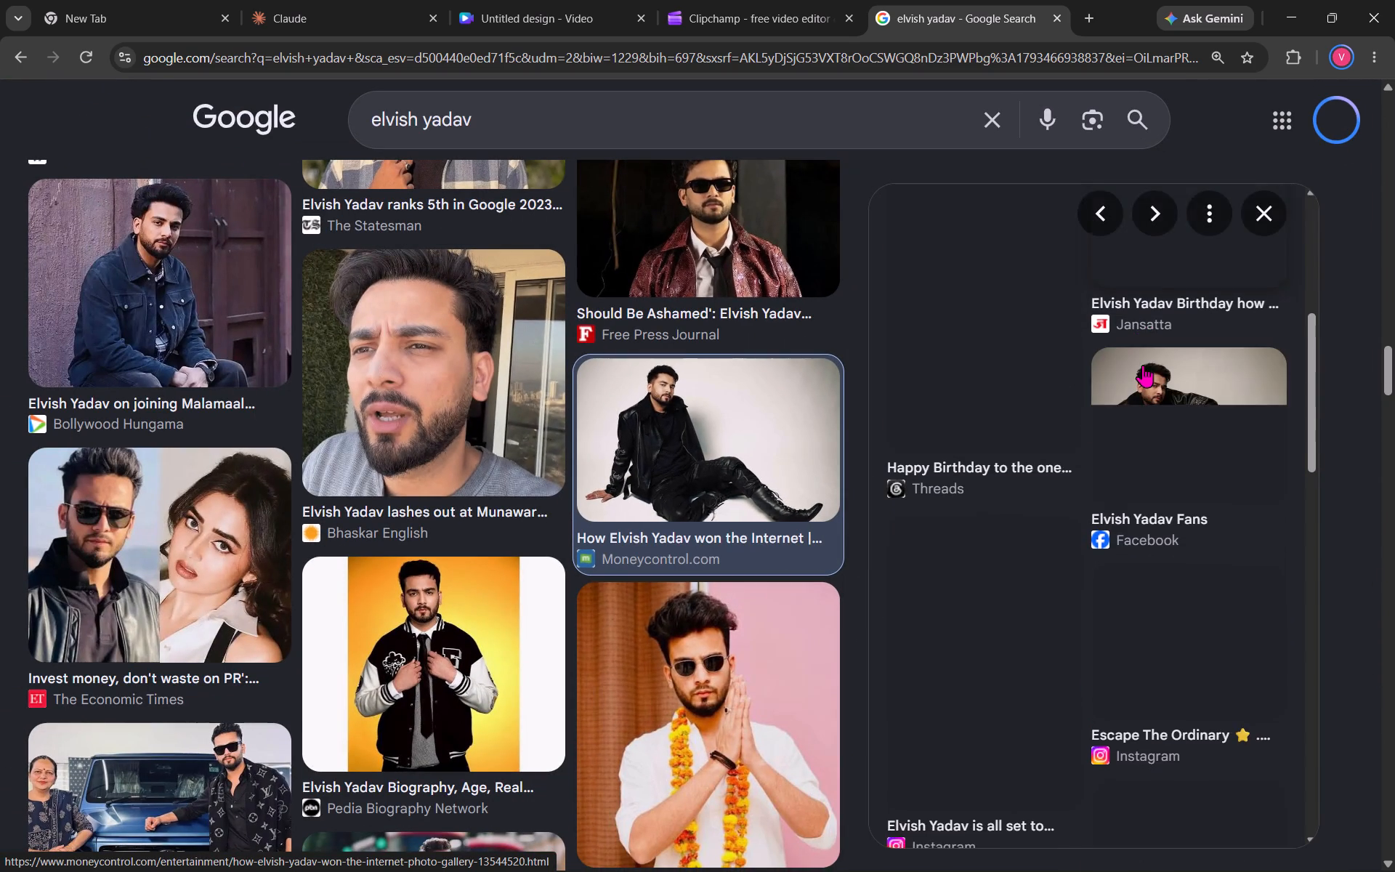
scroll(1143, 365, down, 1)
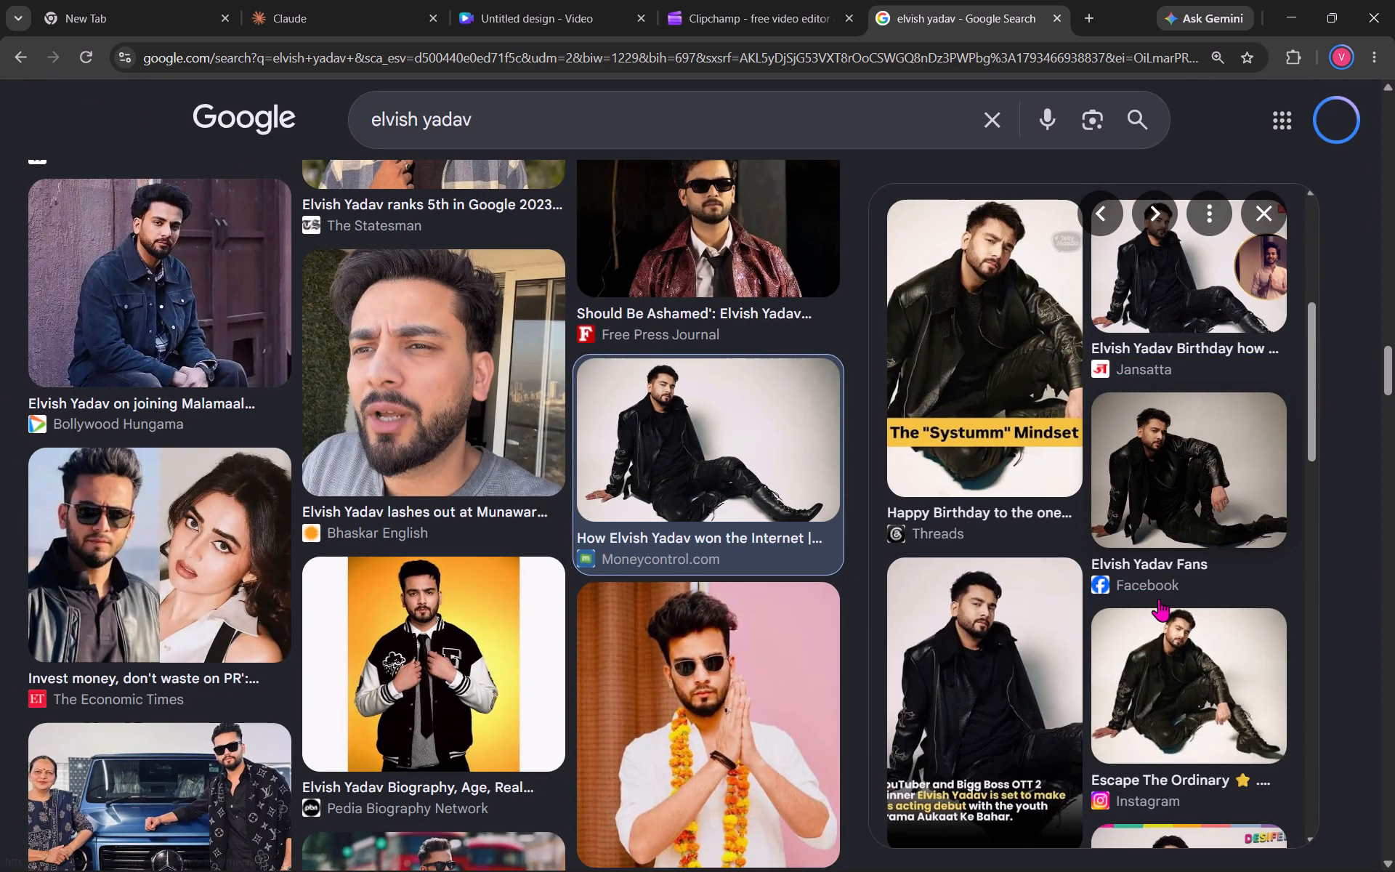
scroll(1159, 599, down, 4)
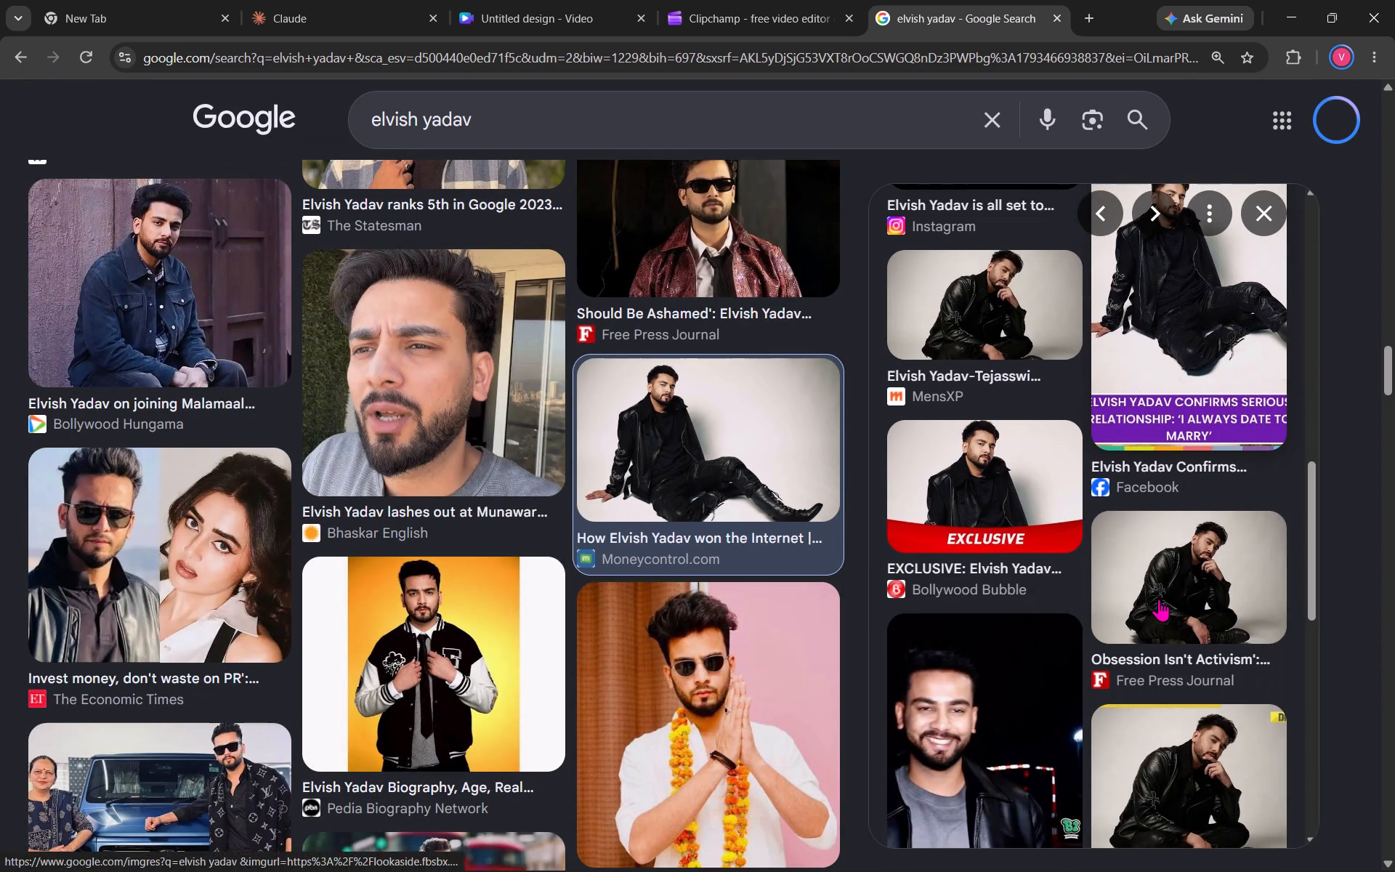
scroll(1159, 599, down, 8)
scroll(1159, 599, up, 2)
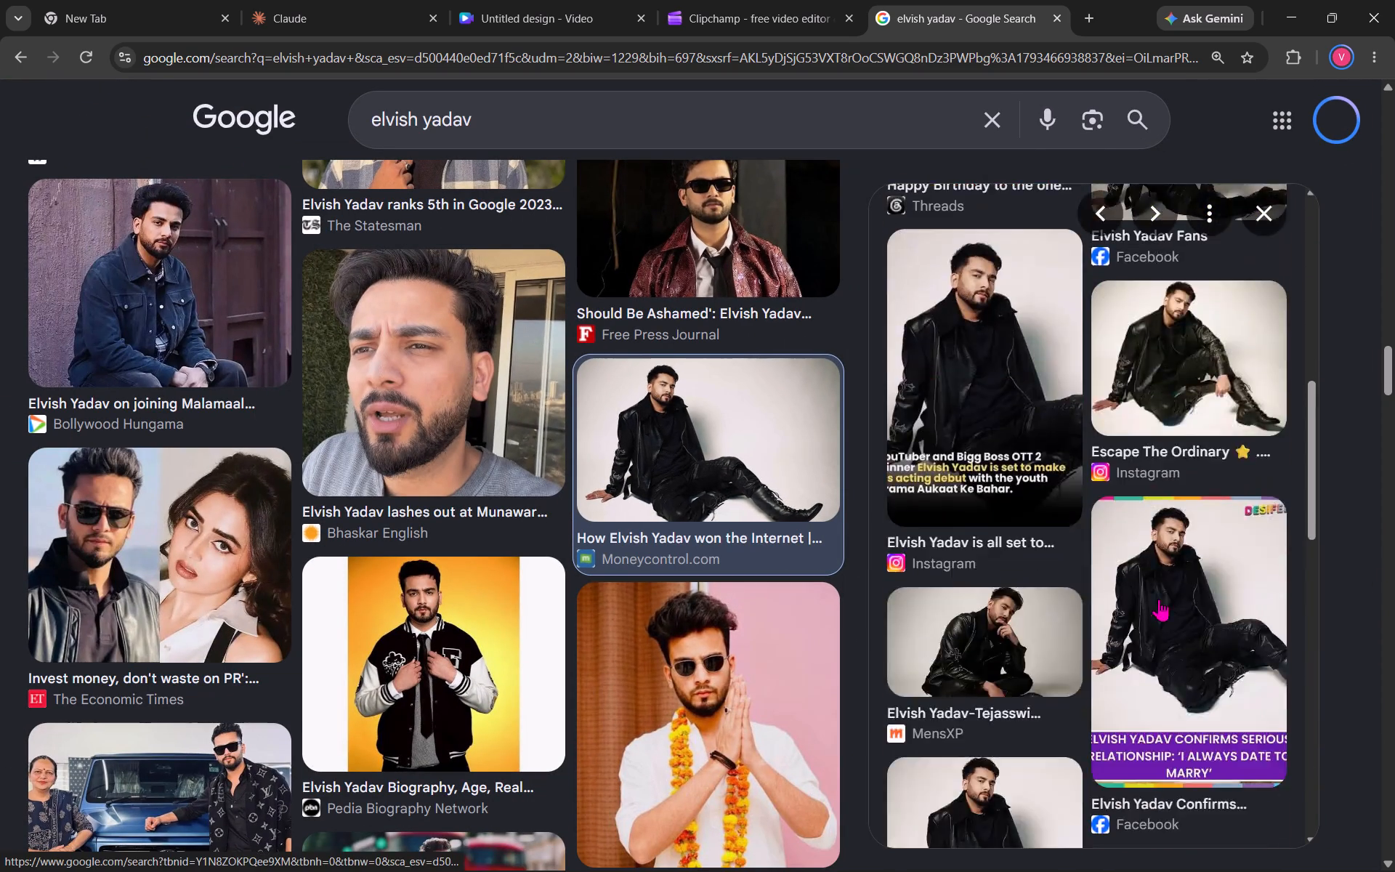
scroll(1159, 599, up, 3)
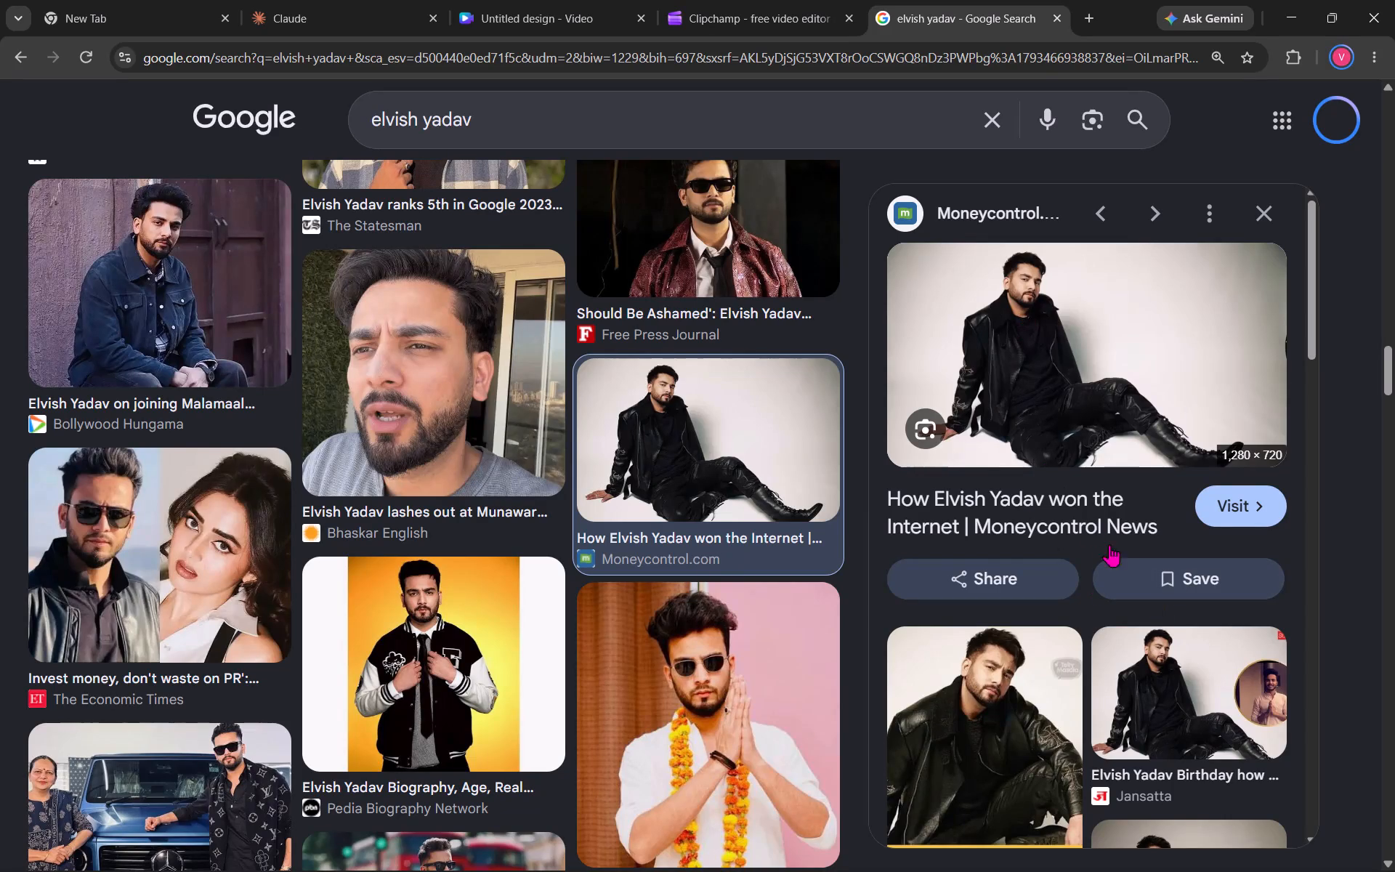
scroll(1106, 596, down, 7)
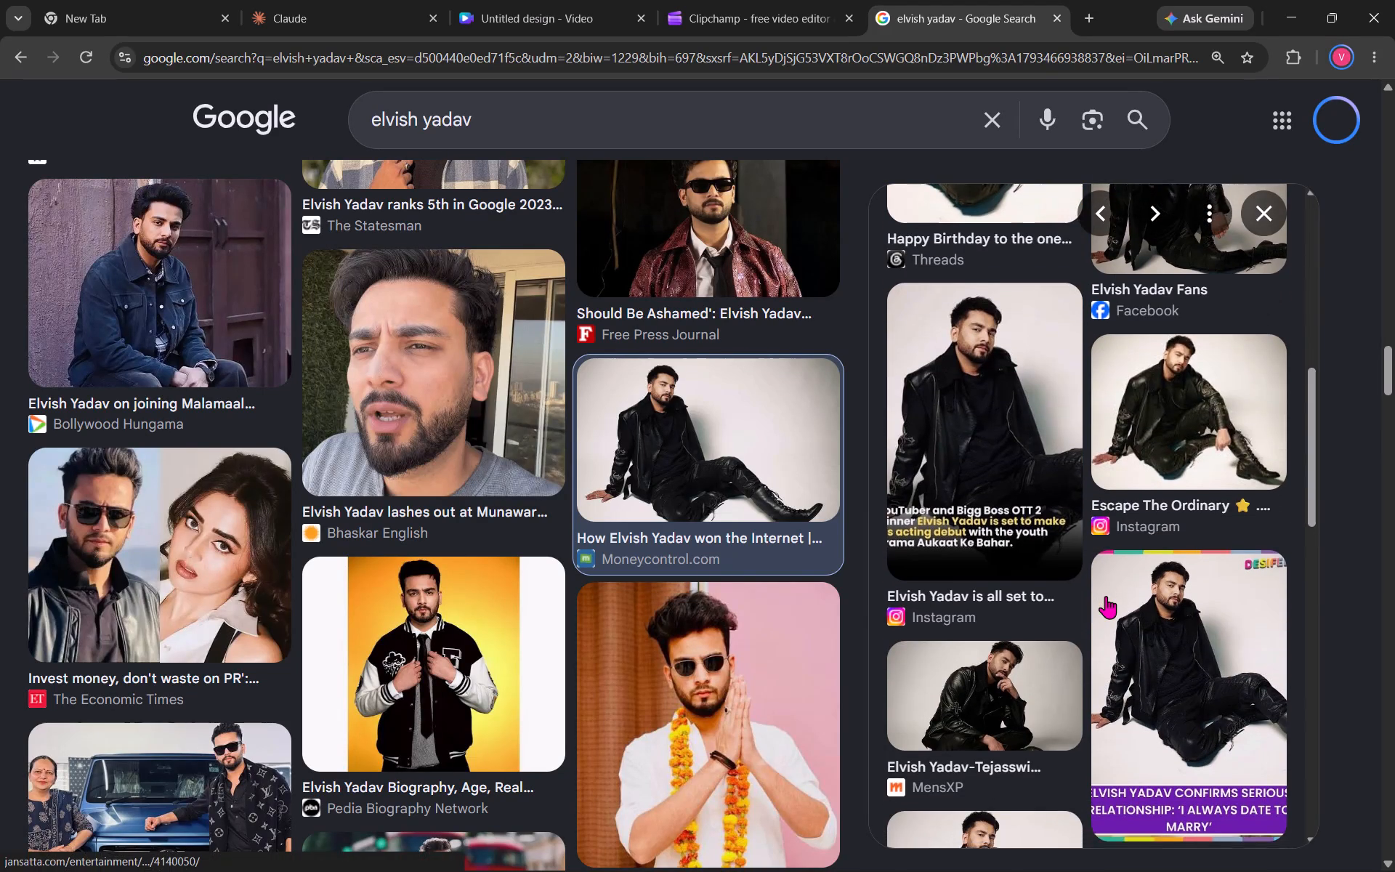
scroll(1106, 596, up, 1)
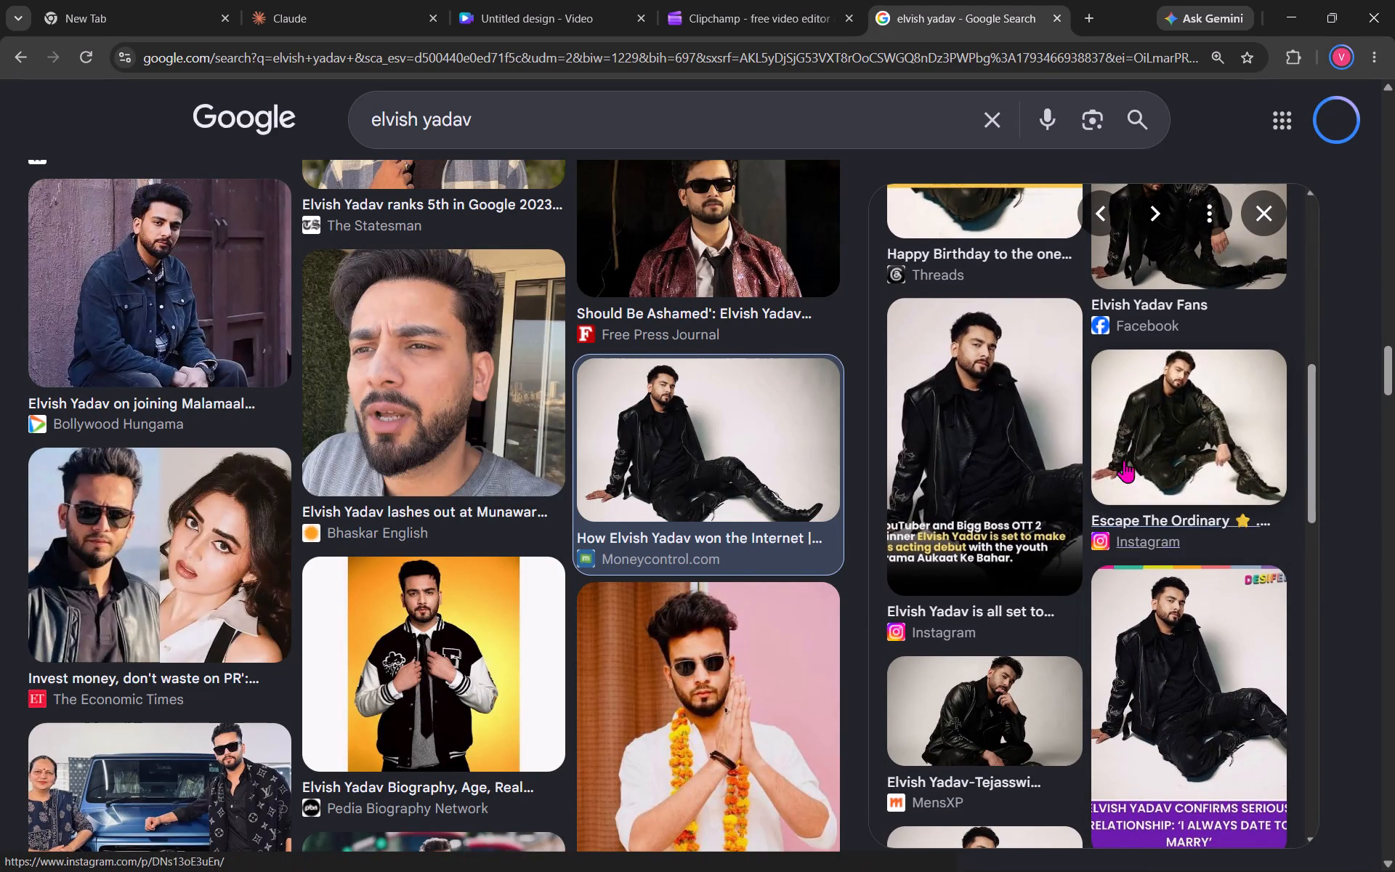
Preview the related Instagram "Escape The Ordinary" leather jacket photo and examine its related images.
click(1135, 424)
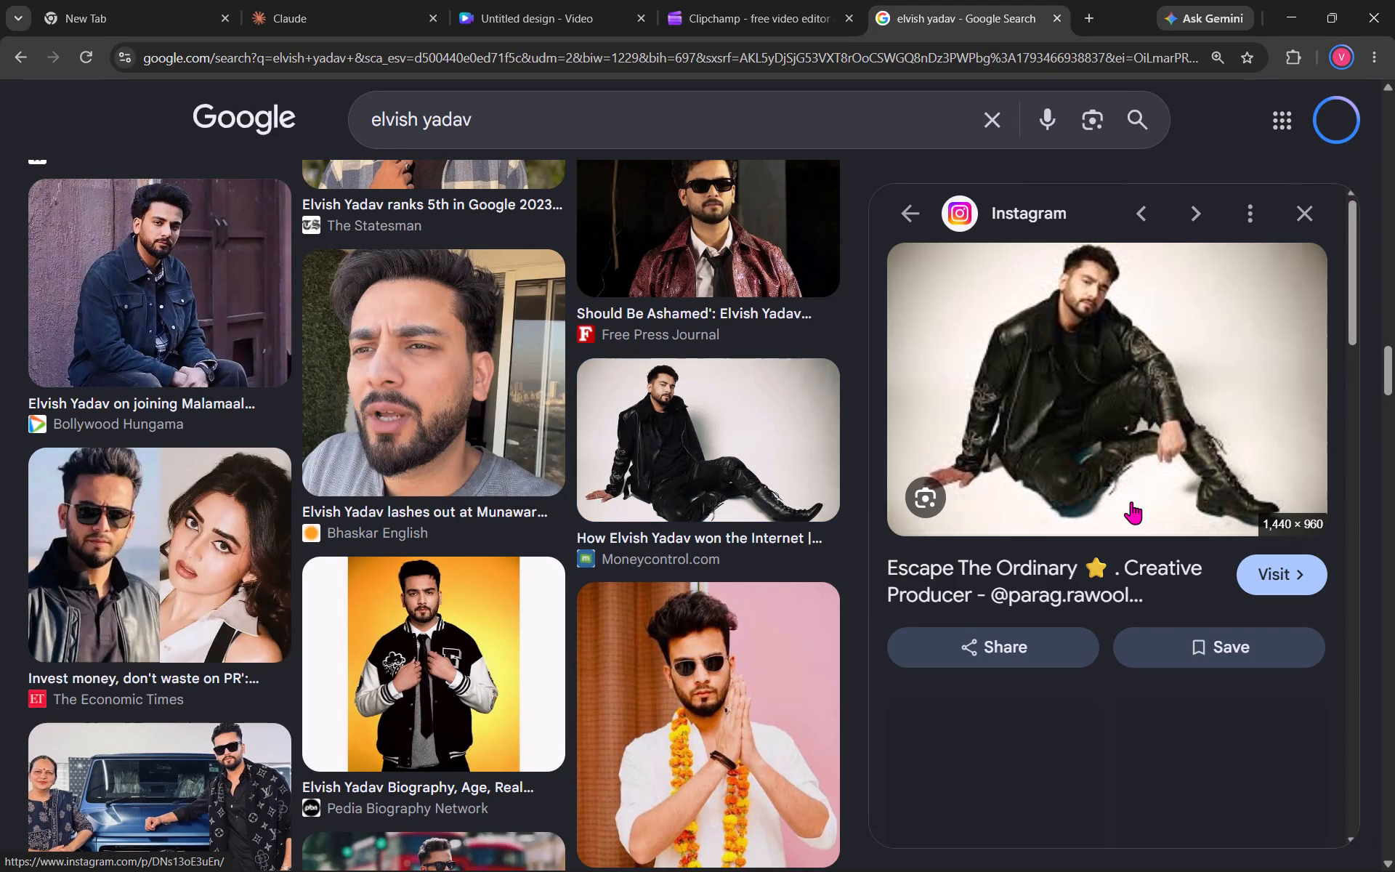
scroll(1131, 501, down, 3)
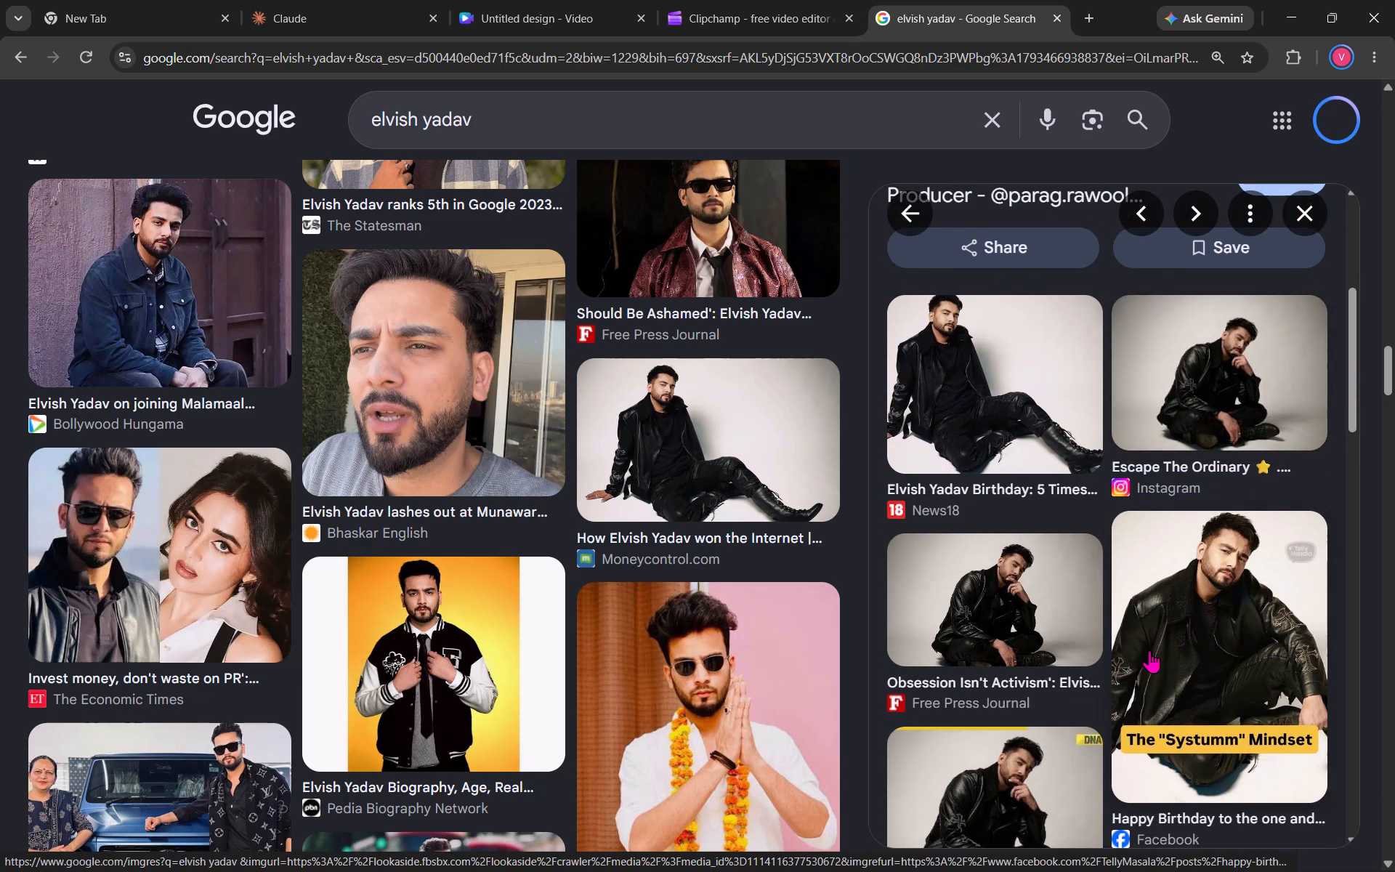
scroll(1149, 650, down, 7)
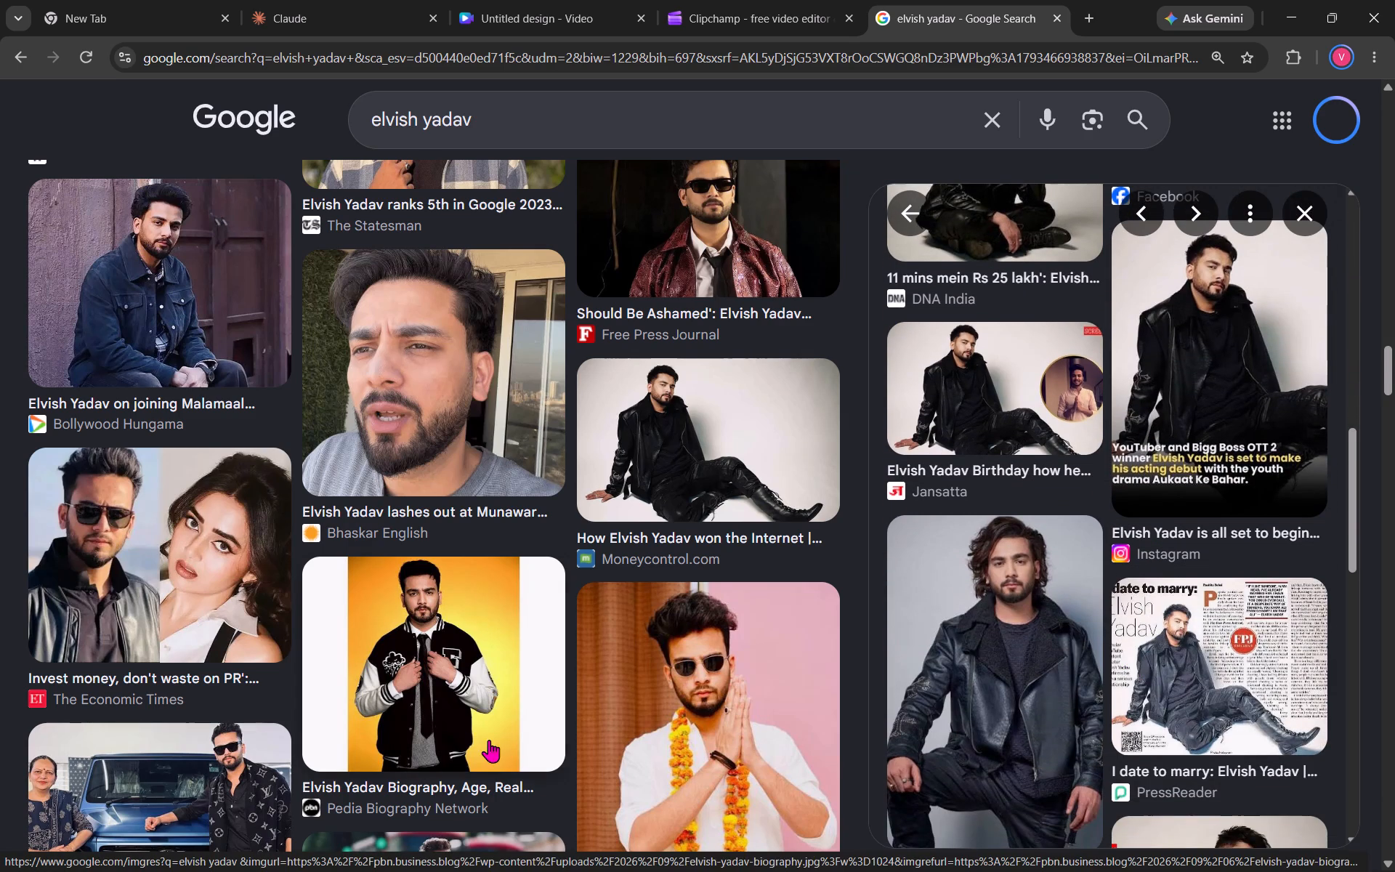
Find and preview the Whosthat360 net worth photo of him leaning on a car in the main image results.
scroll(489, 740, down, 3)
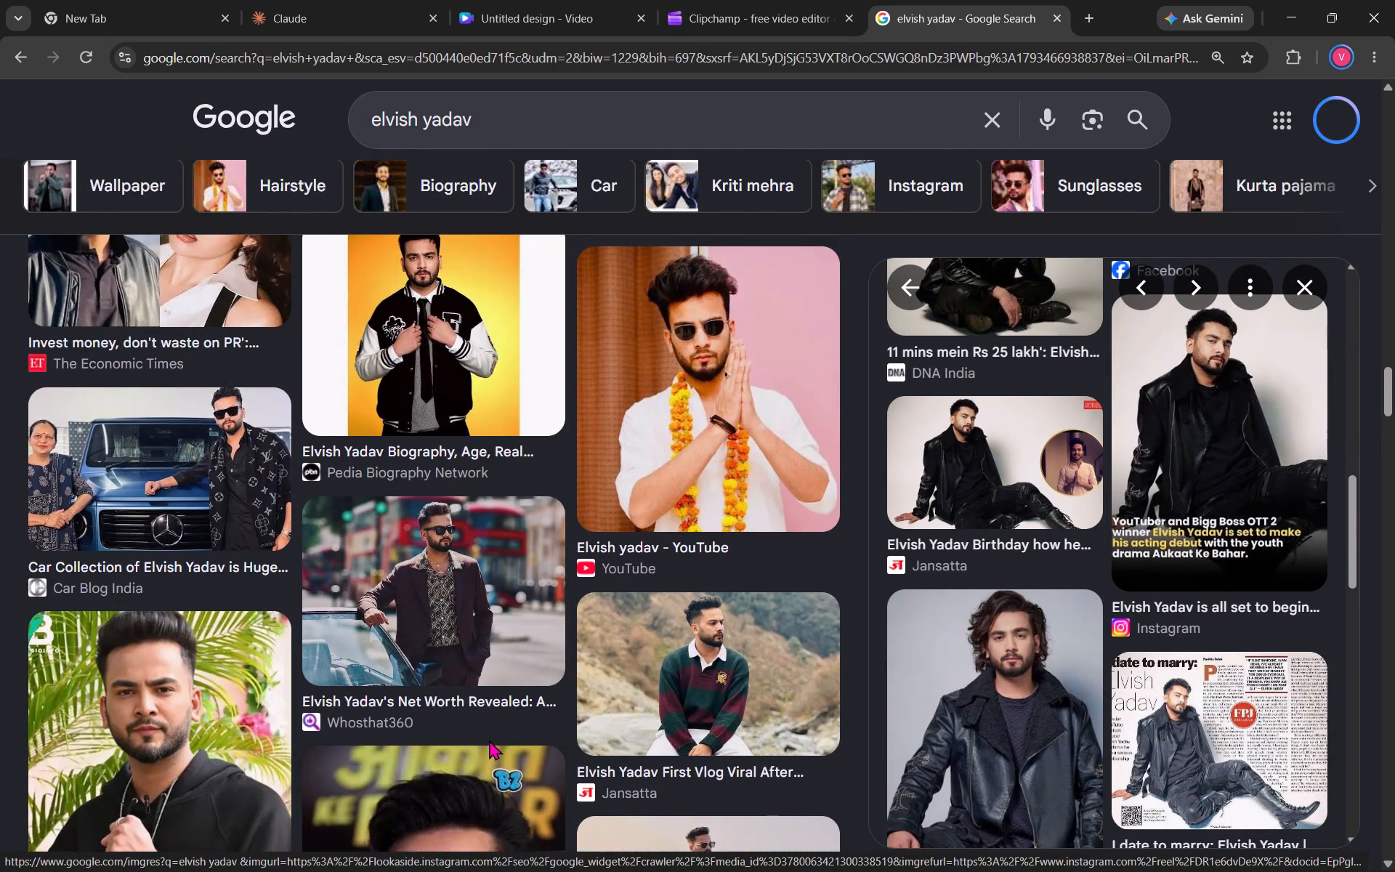
scroll(489, 740, down, 1)
click(457, 598)
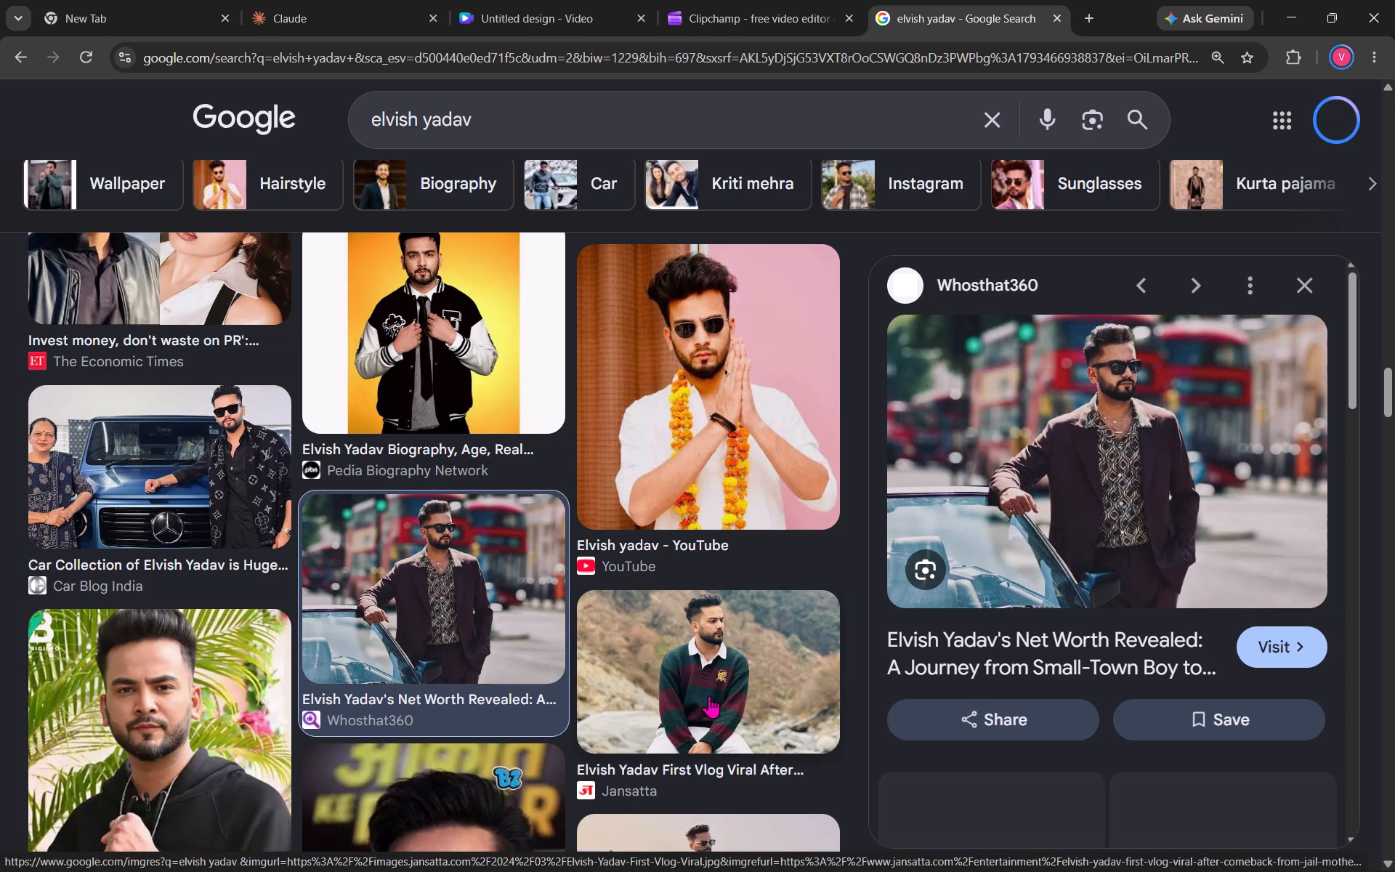
Look further through the main "elvish yadav" image results around the related searches for another usable photo.
scroll(709, 695, down, 7)
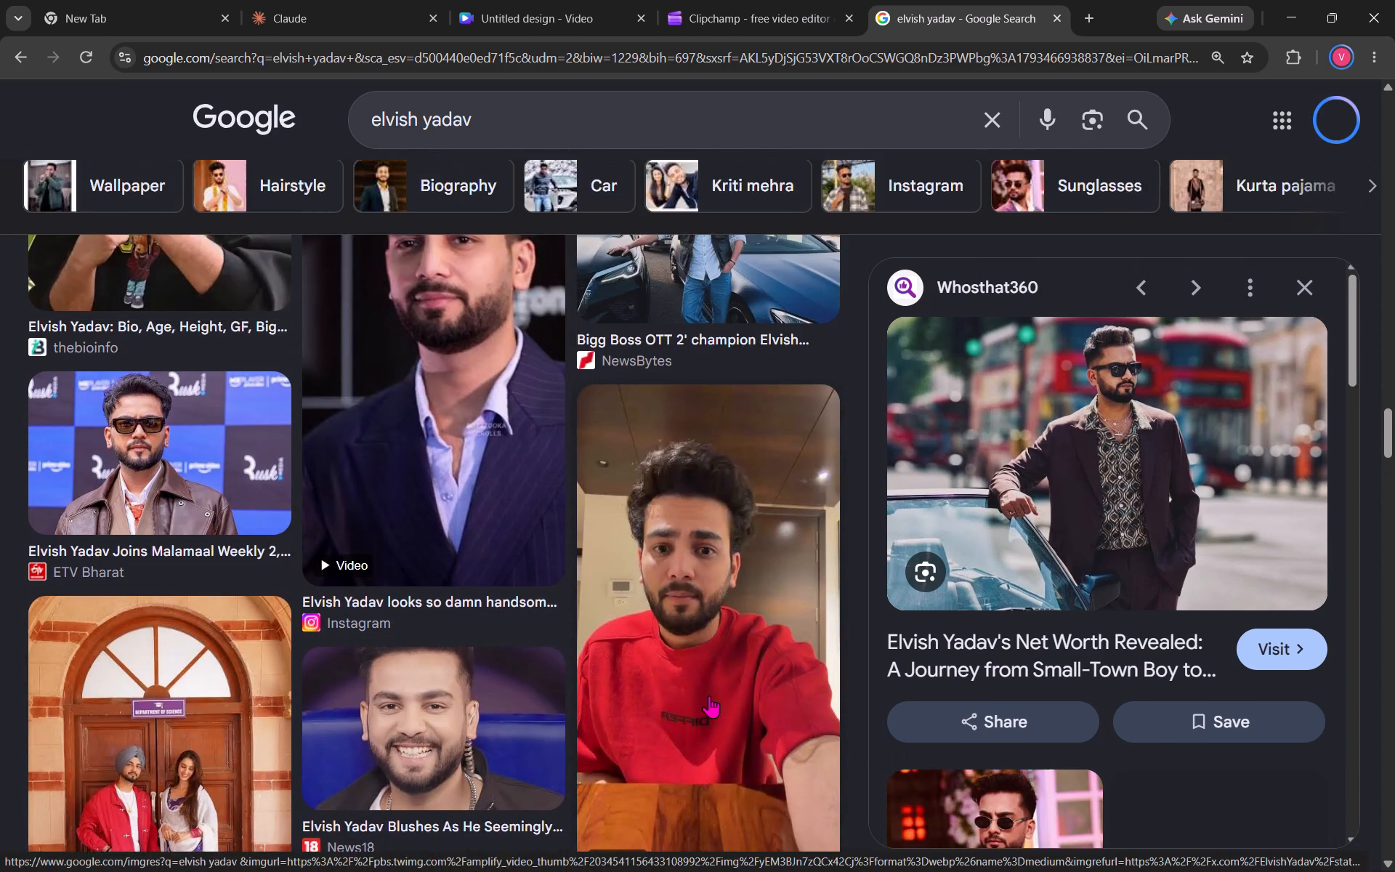
scroll(709, 695, down, 4)
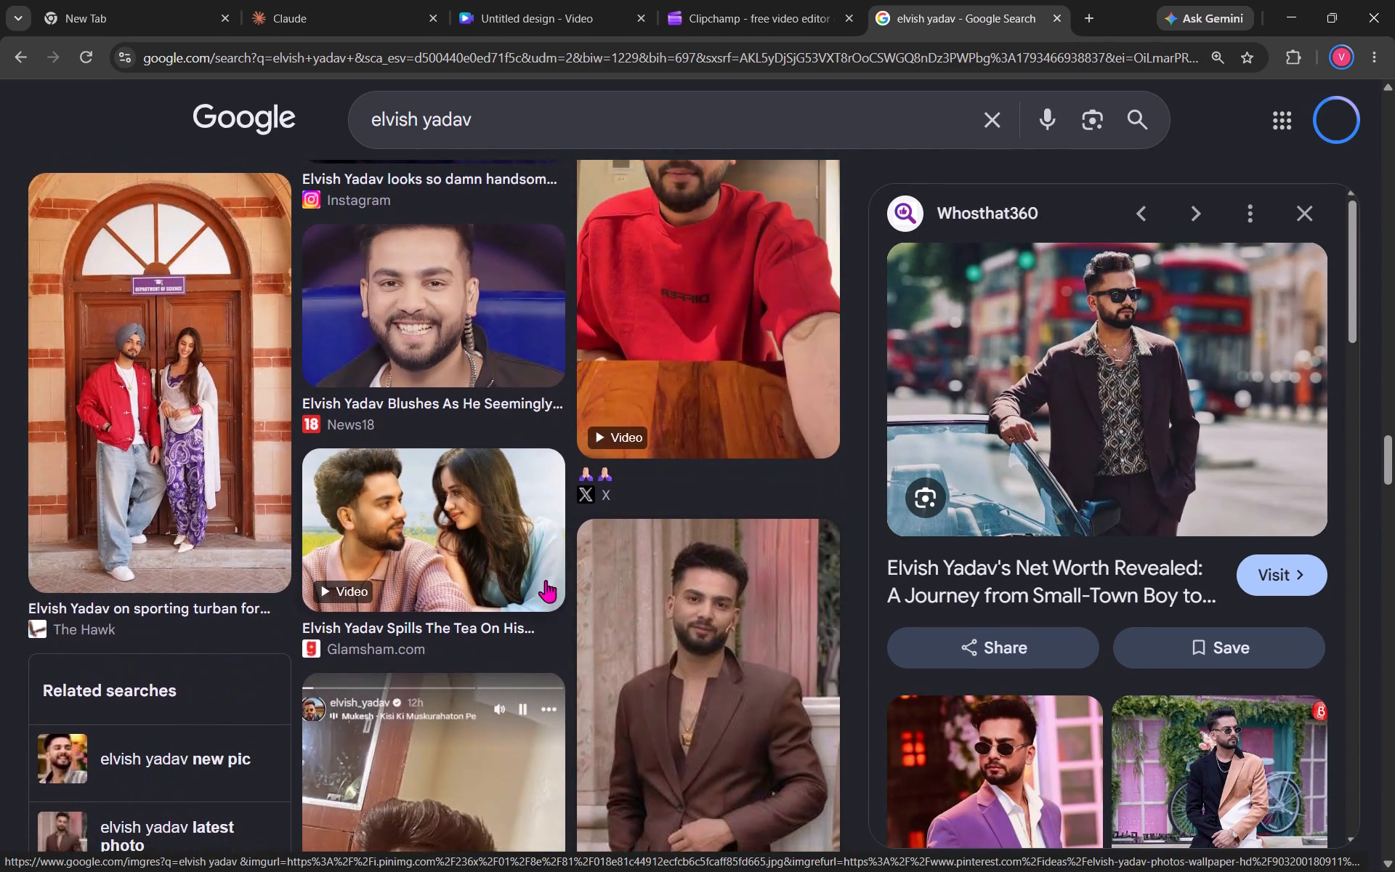
scroll(650, 702, down, 3)
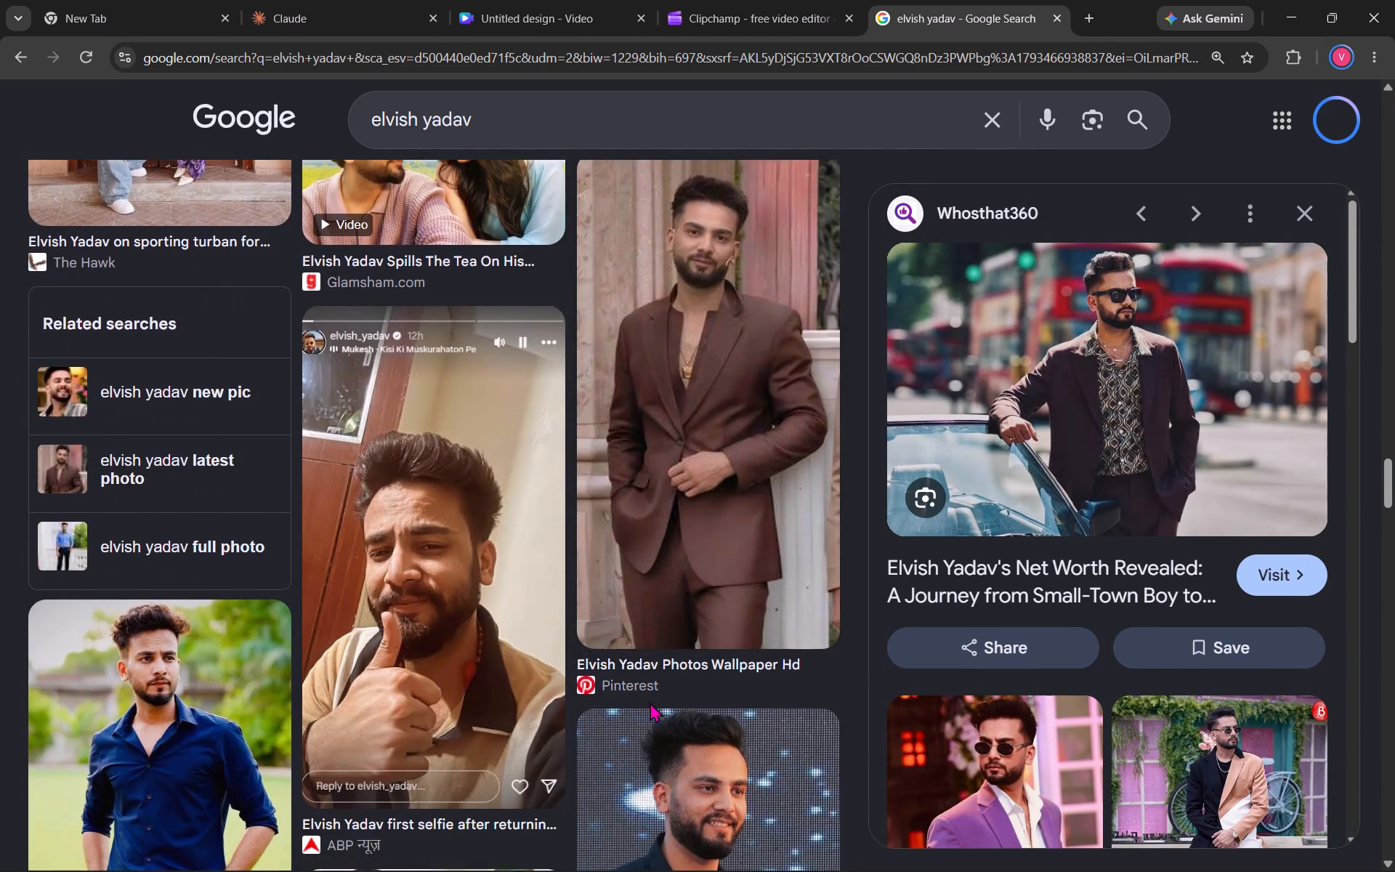
scroll(650, 702, down, 1)
scroll(650, 702, up, 2)
scroll(650, 702, down, 1)
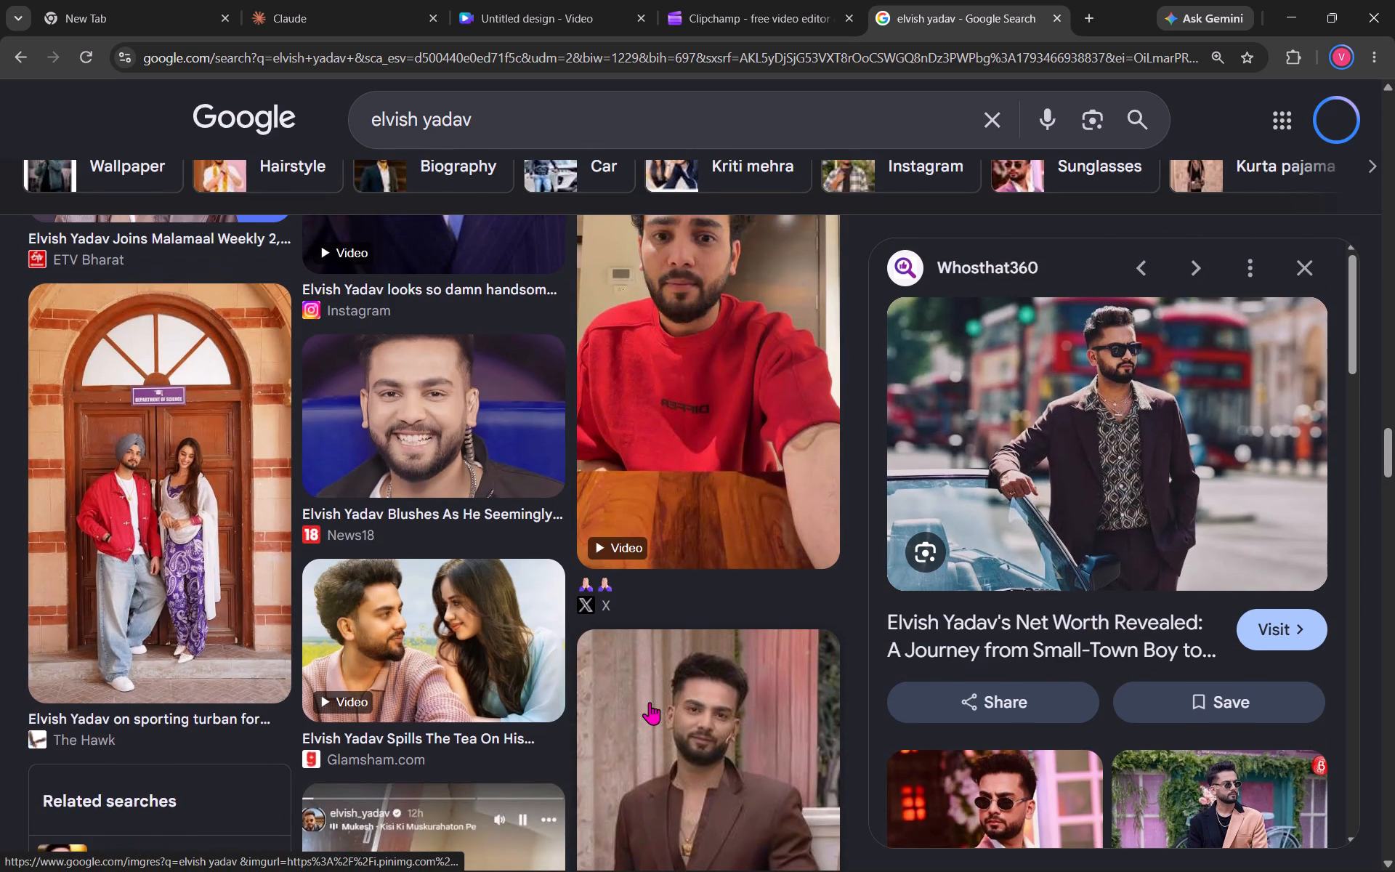
Preview The Hawk's "Sadi Sun" turban photo and look through its related images.
click(203, 570)
click(1227, 695)
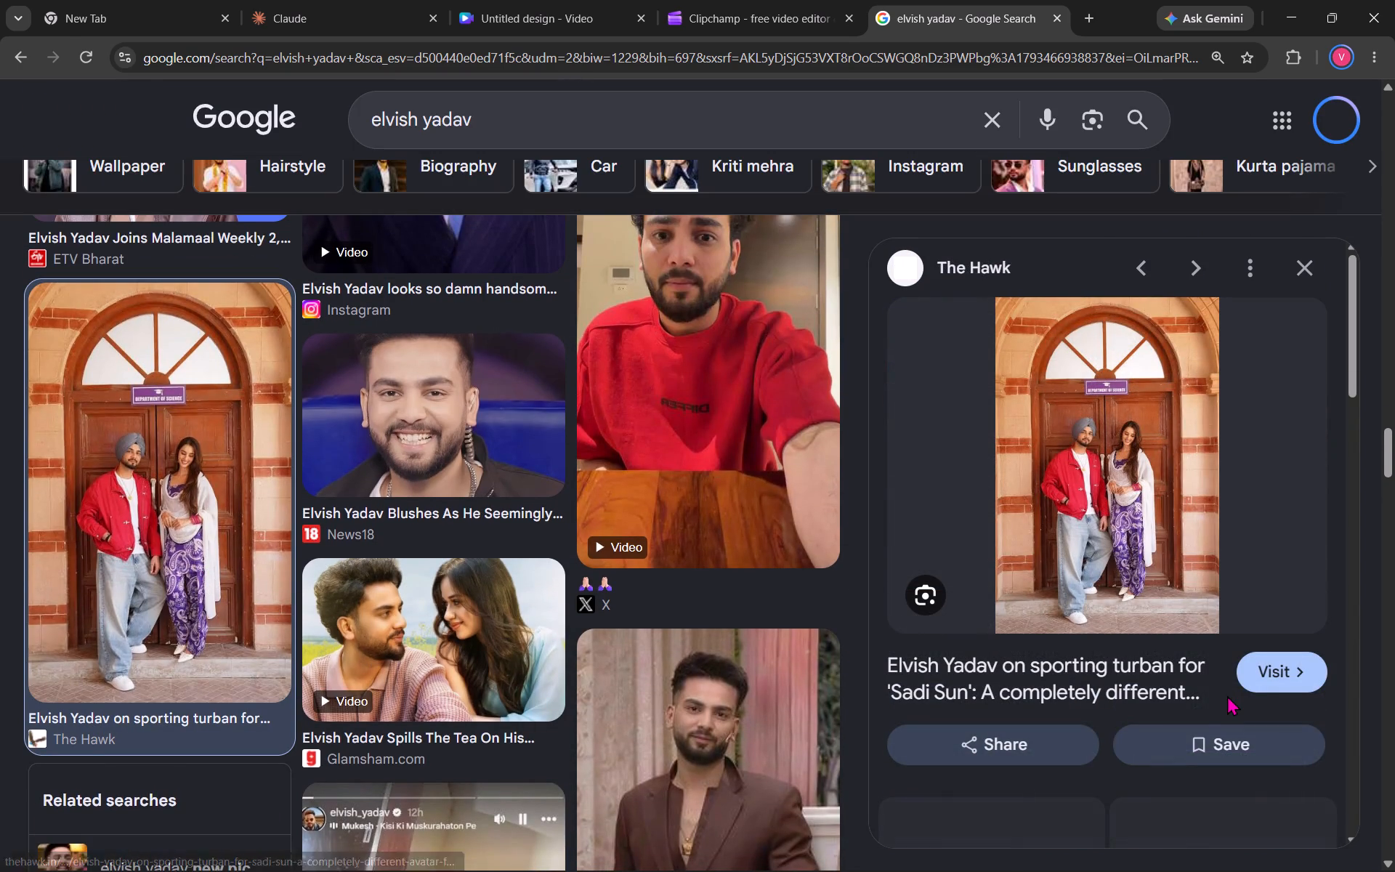
scroll(1150, 787, down, 3)
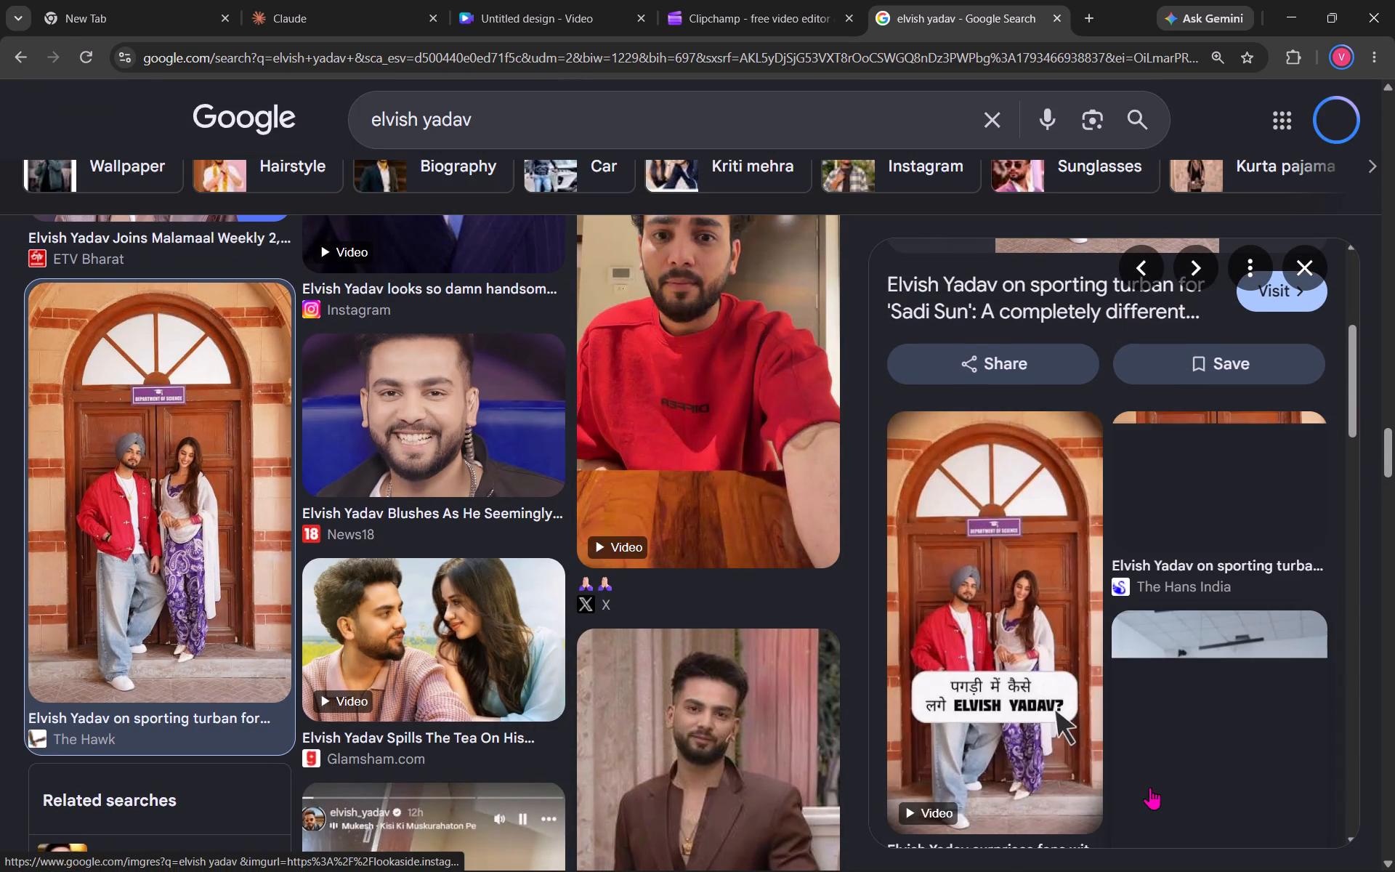
scroll(1150, 787, down, 8)
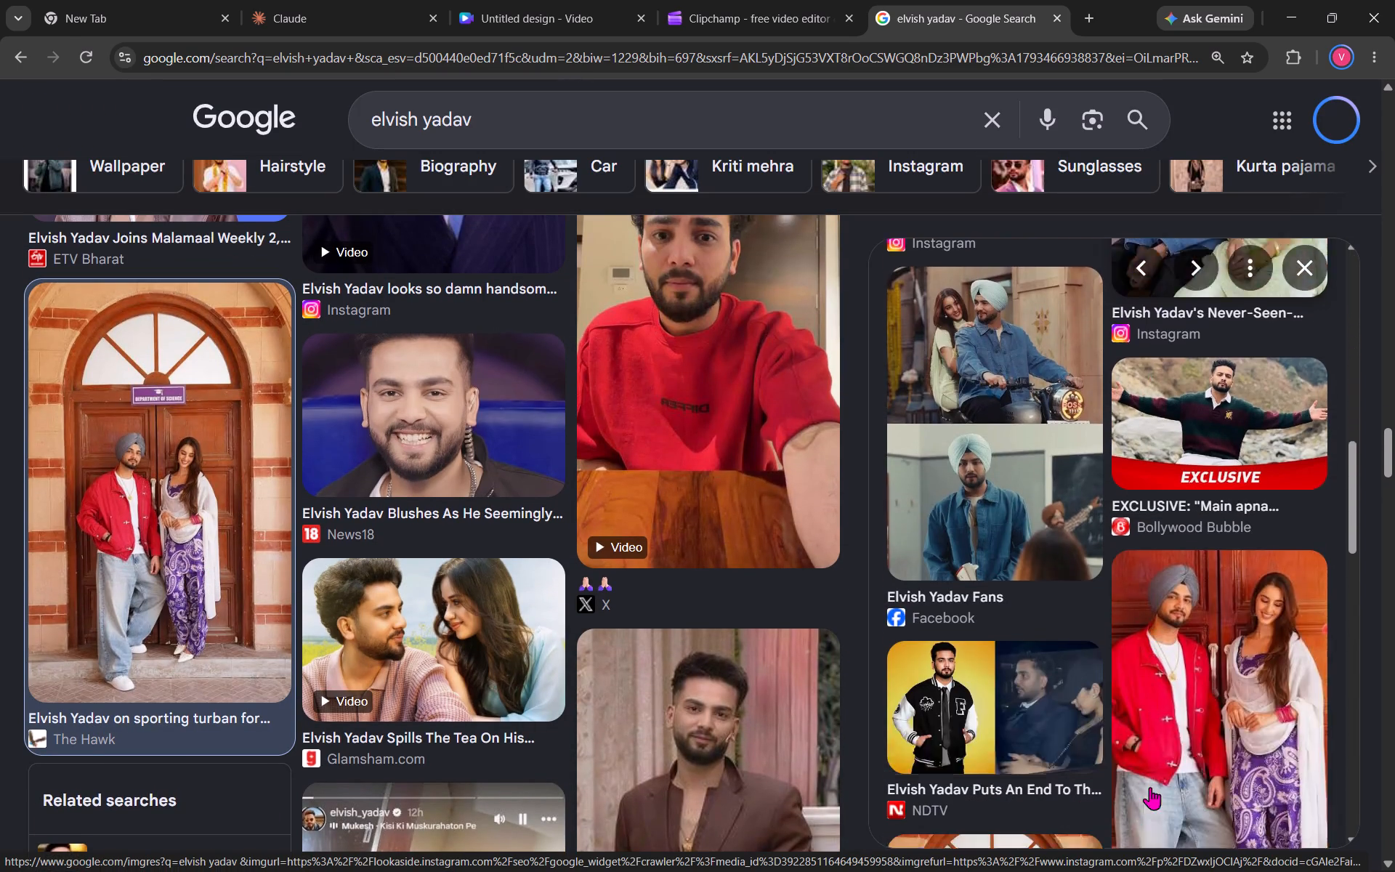
scroll(1150, 787, up, 2)
scroll(1150, 787, down, 1)
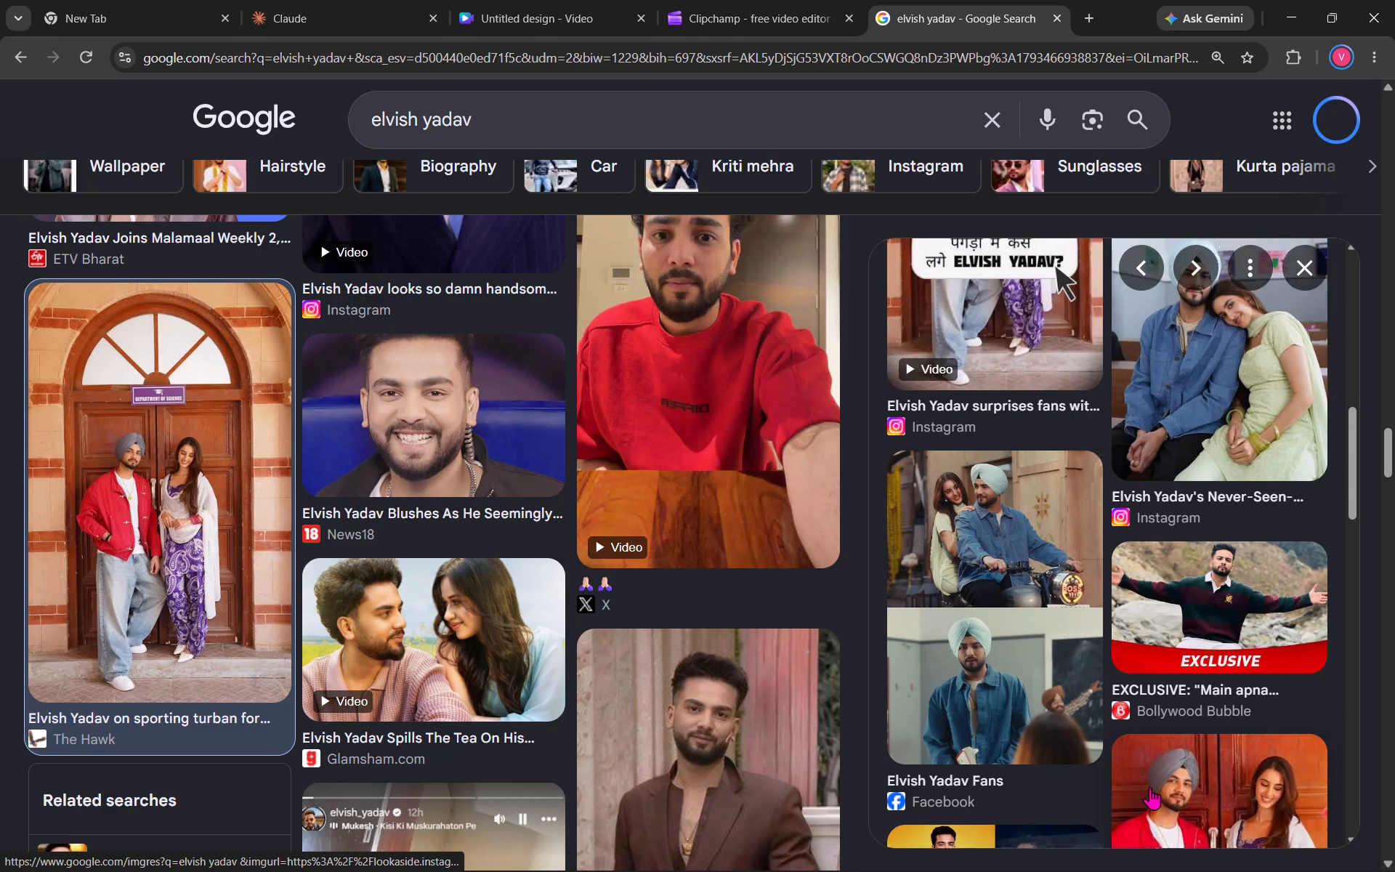
scroll(1150, 787, down, 1)
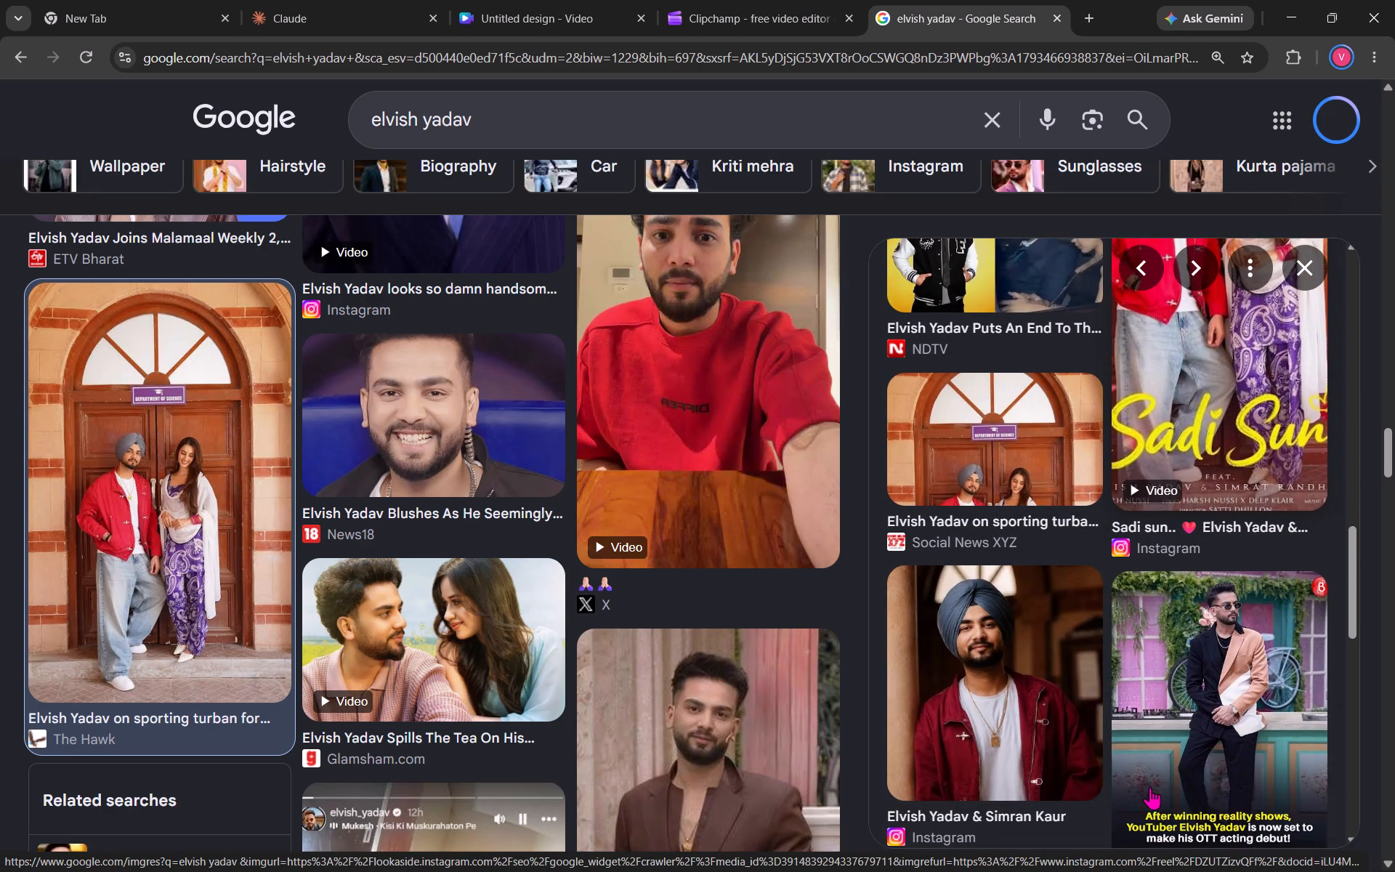
scroll(1150, 787, down, 4)
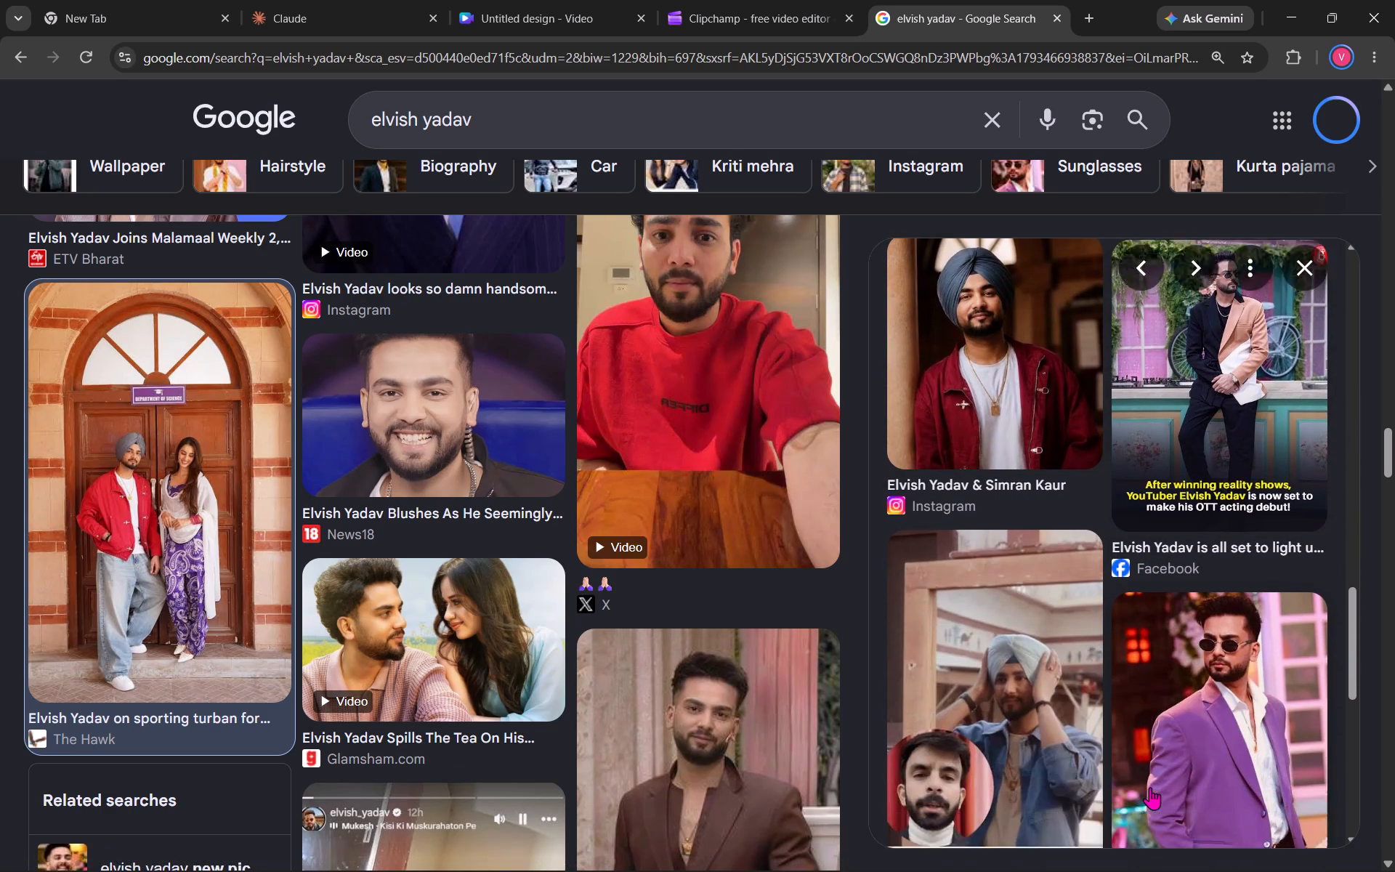
scroll(1063, 750, down, 1)
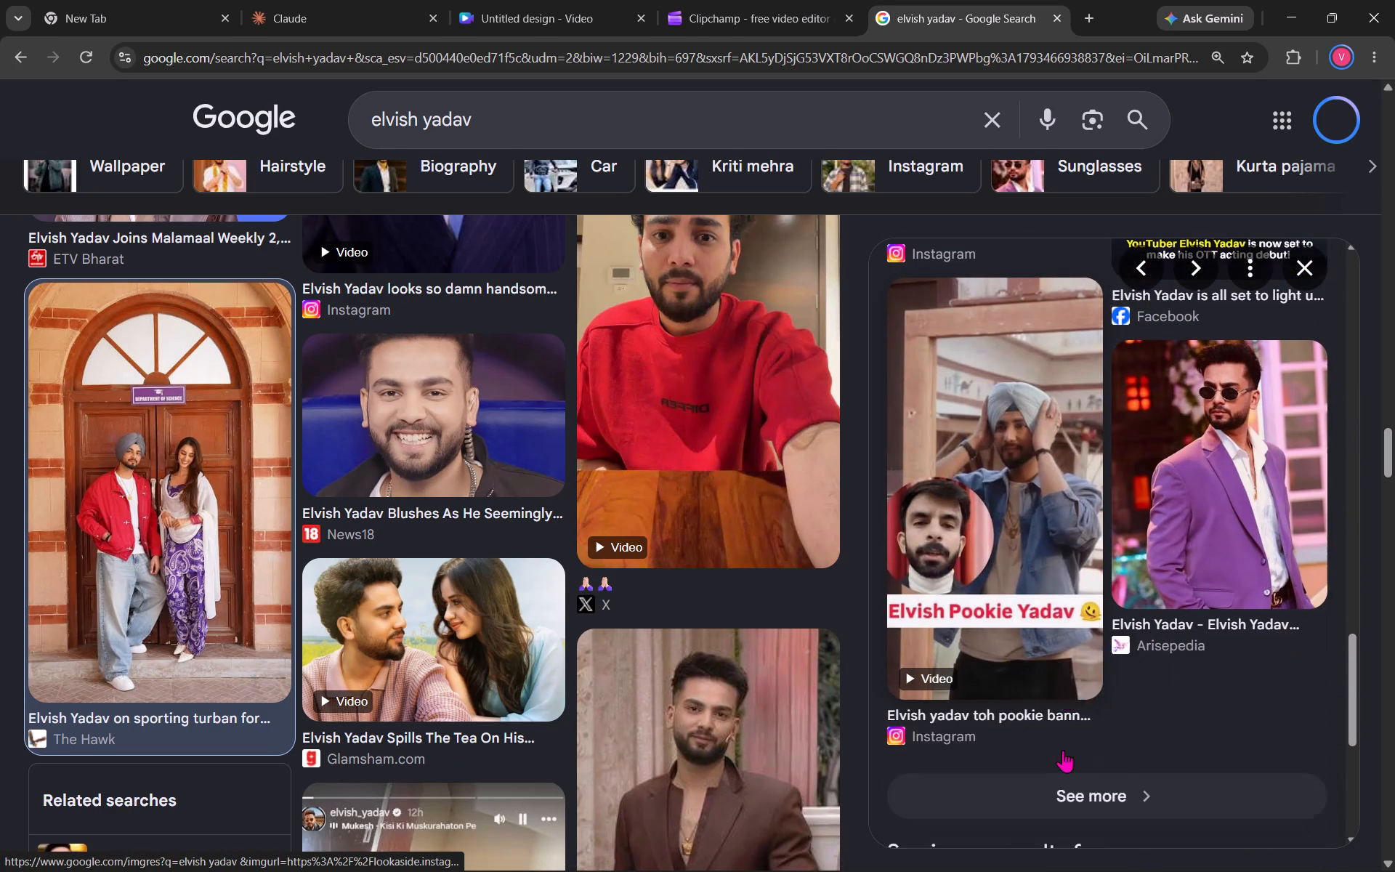
Continue through the main "elvish yadav" image results past the Pinterest brown-suit photo for more candidates.
scroll(1063, 750, down, 2)
scroll(679, 737, down, 2)
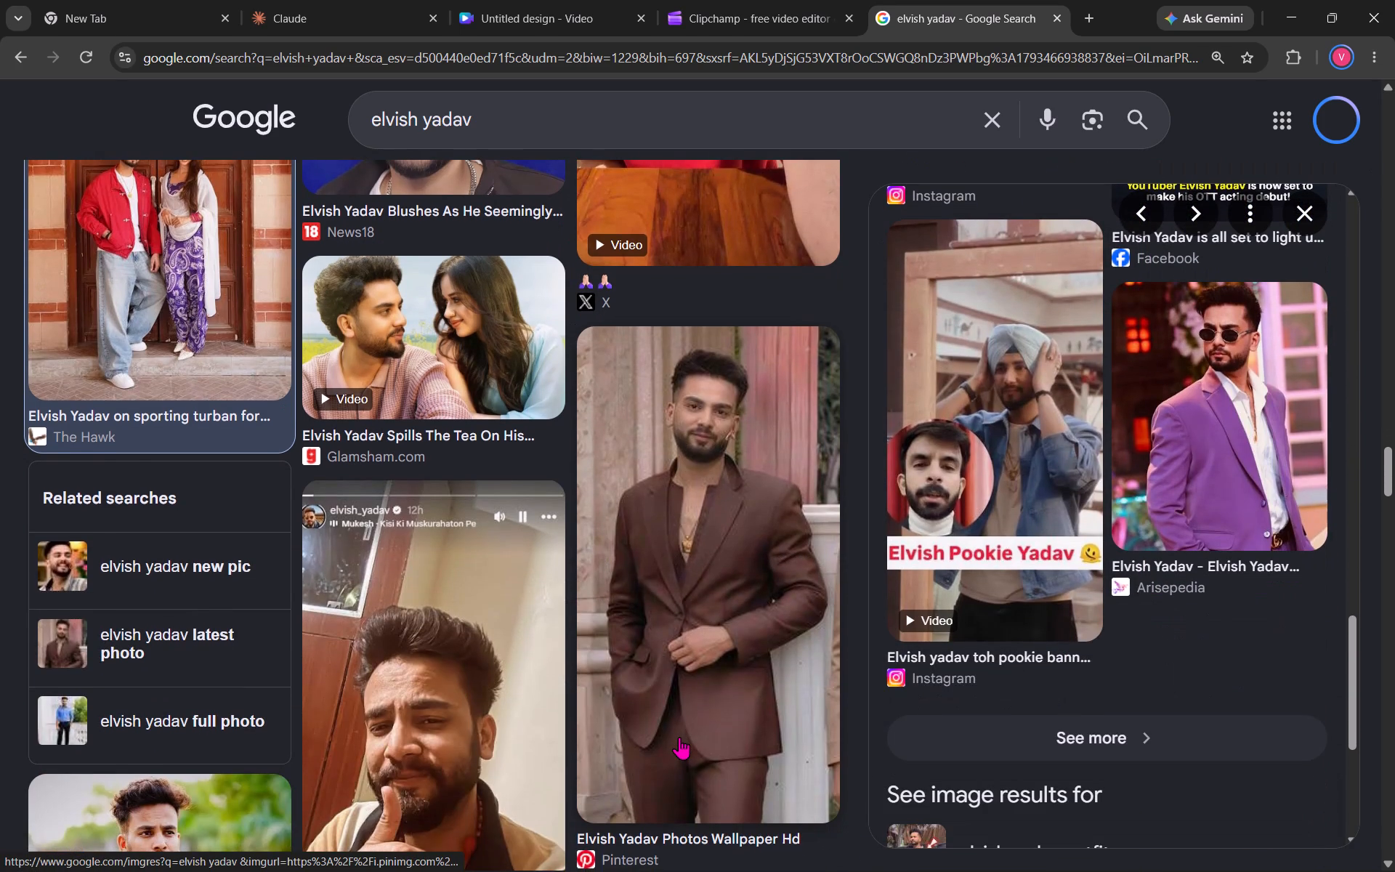
scroll(679, 737, down, 6)
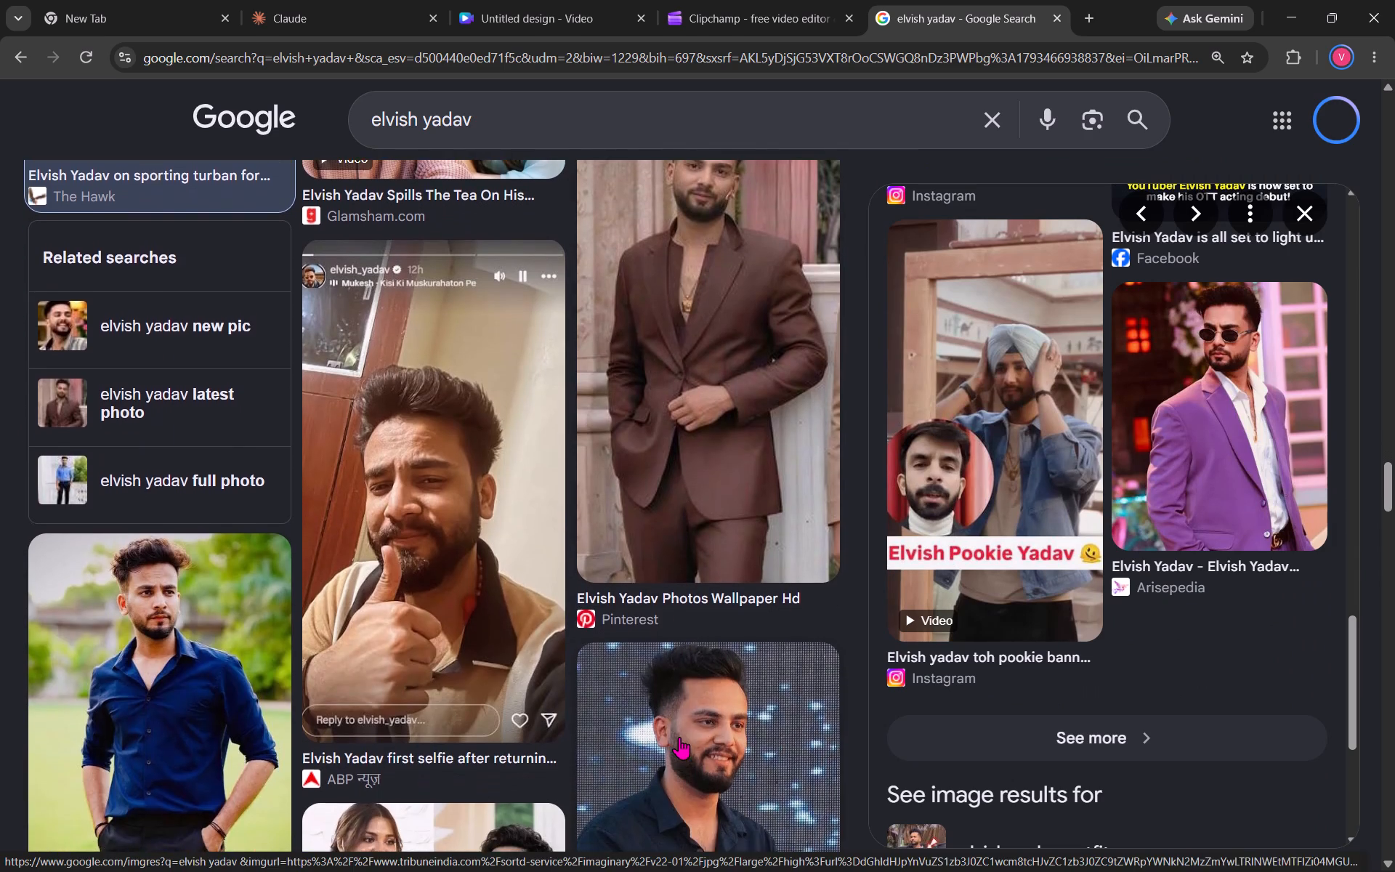
scroll(679, 737, down, 2)
scroll(679, 737, right, 2)
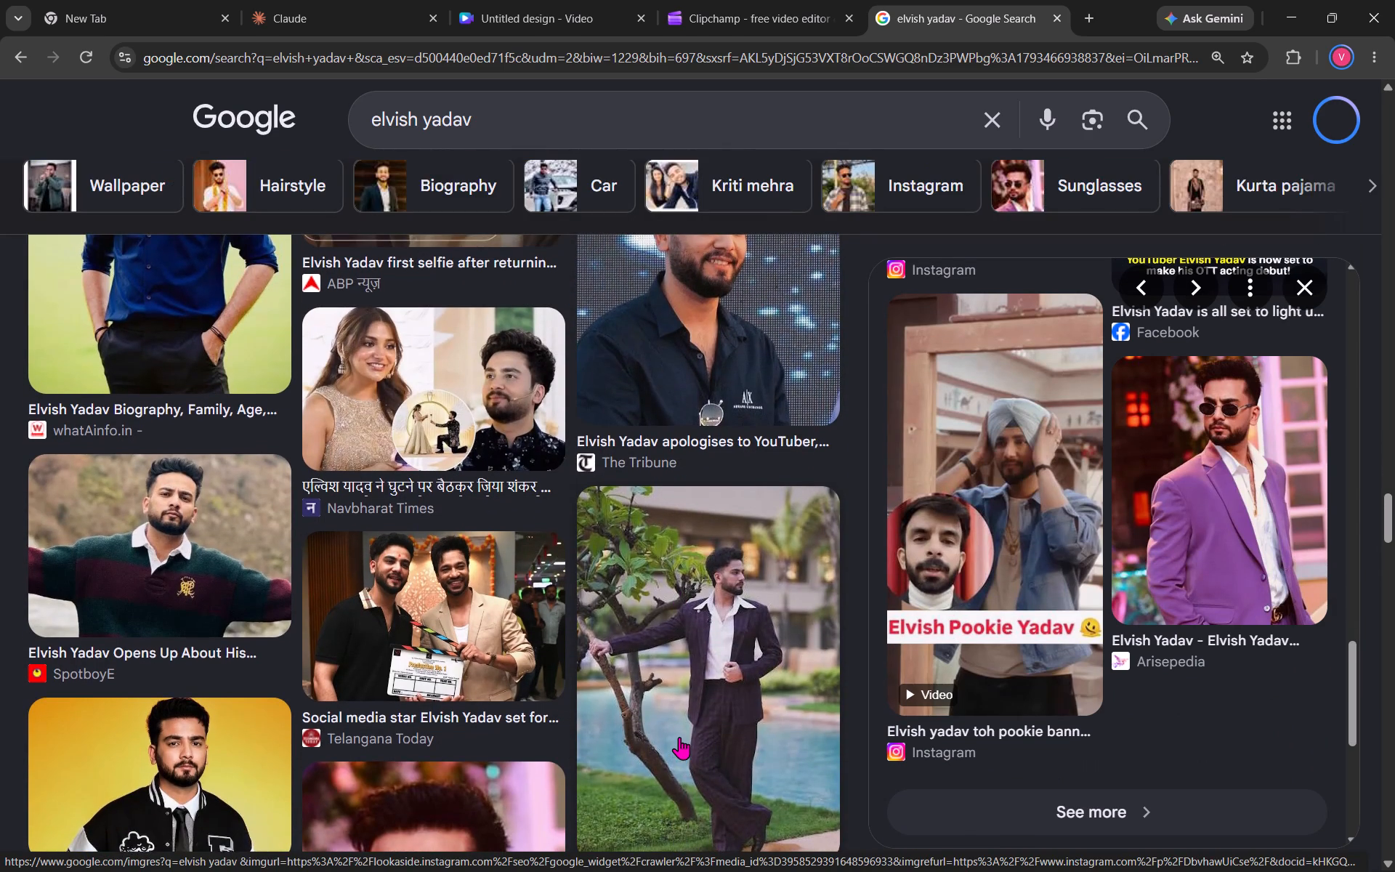
Browse further down the main image results and preview the Republic TV "Elvish Yadav Slams Dating Rumours" bench photo.
scroll(679, 737, right, 2)
scroll(679, 737, down, 1)
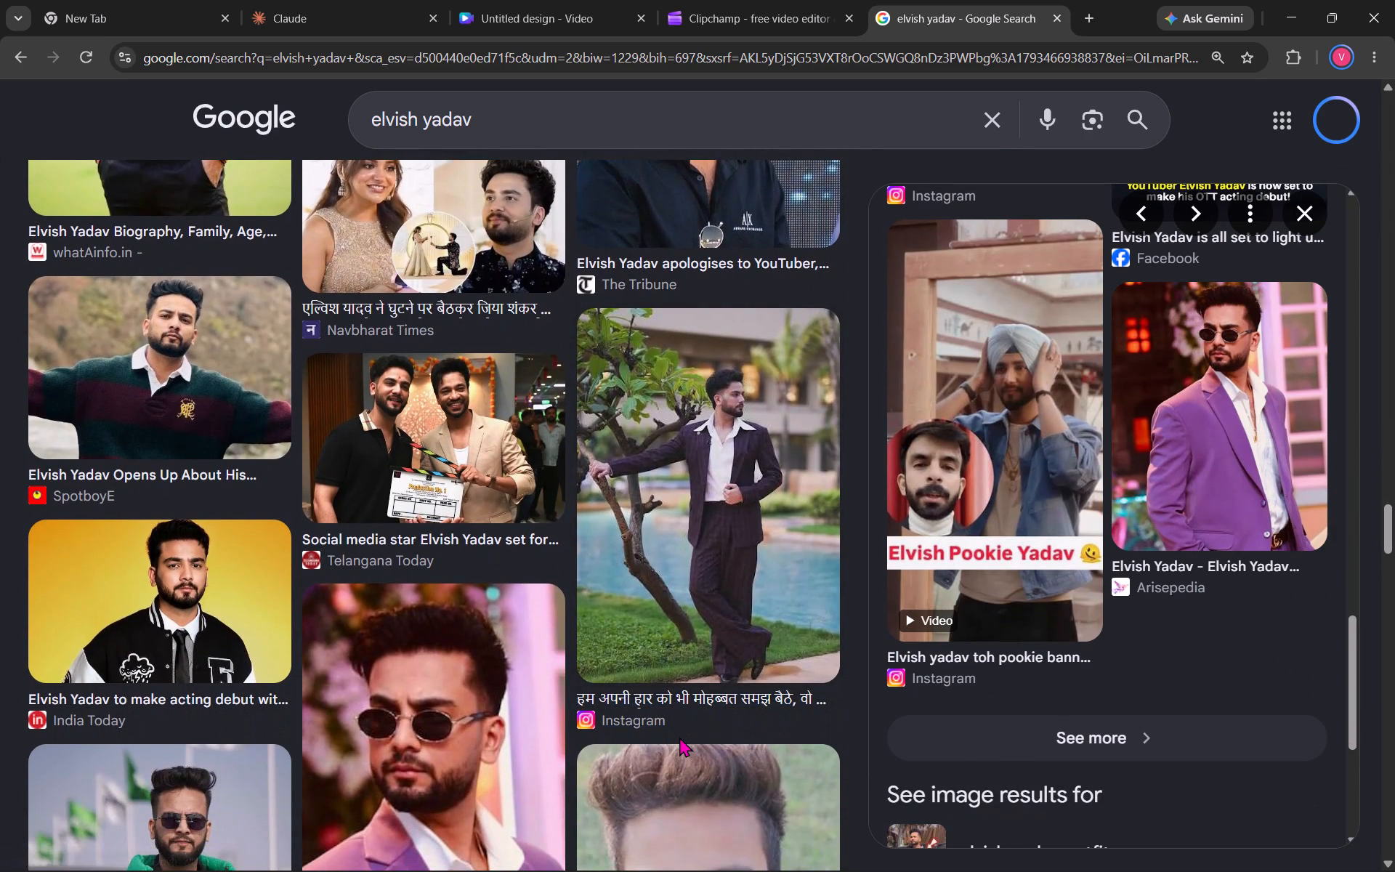
scroll(679, 737, down, 4)
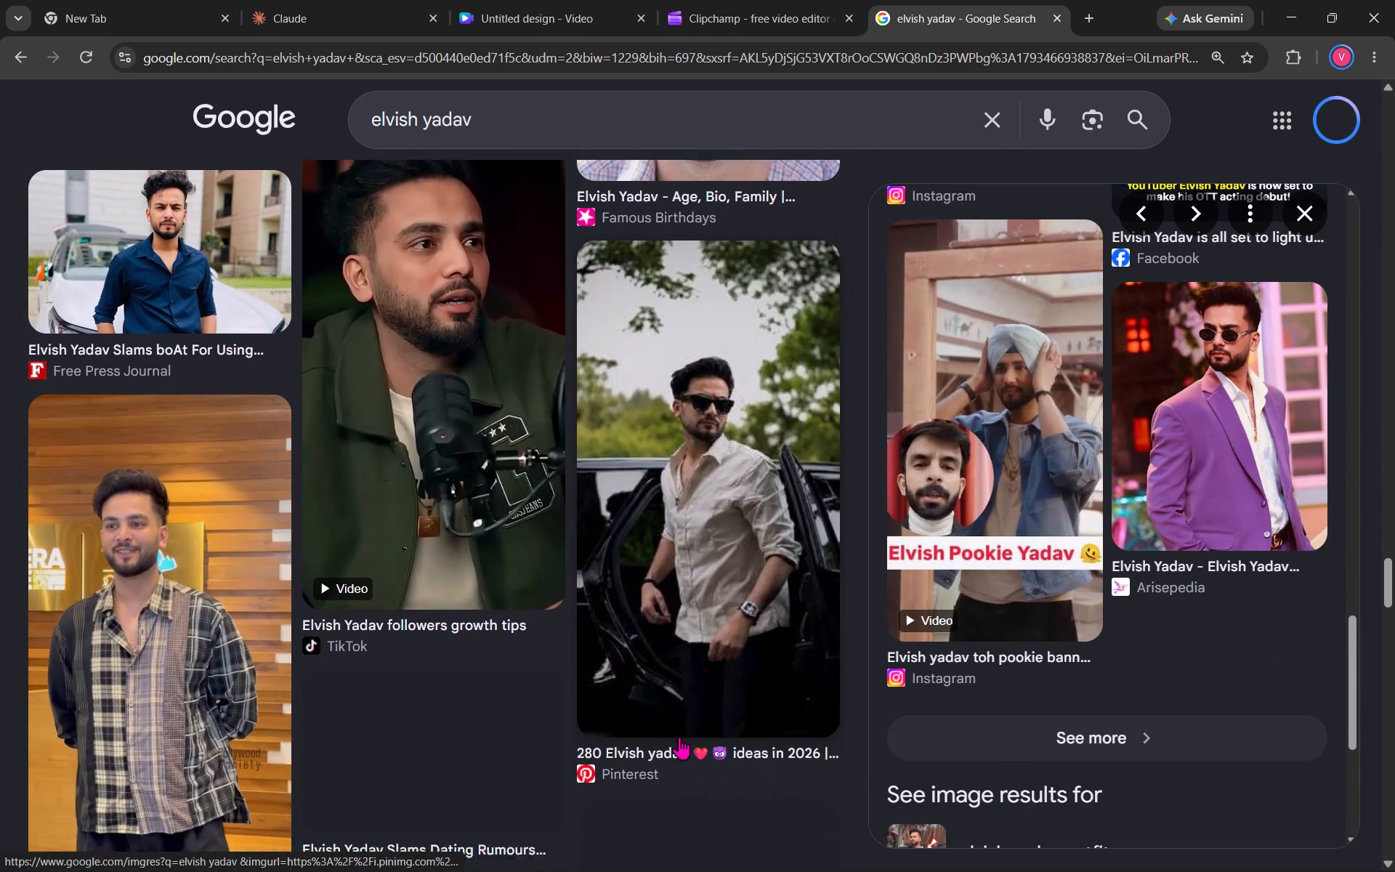
scroll(679, 737, left, 1)
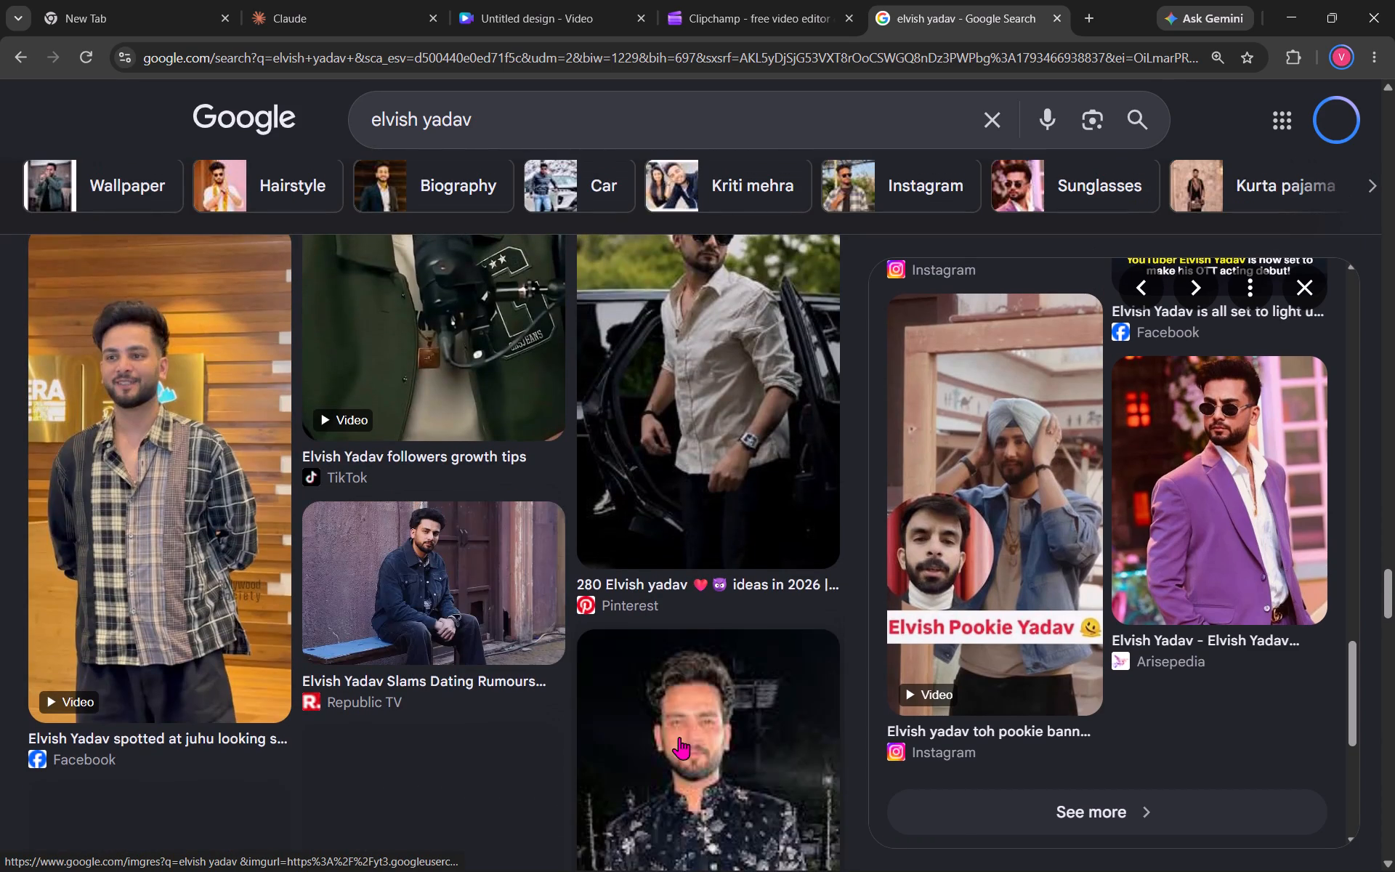
scroll(679, 737, right, 1)
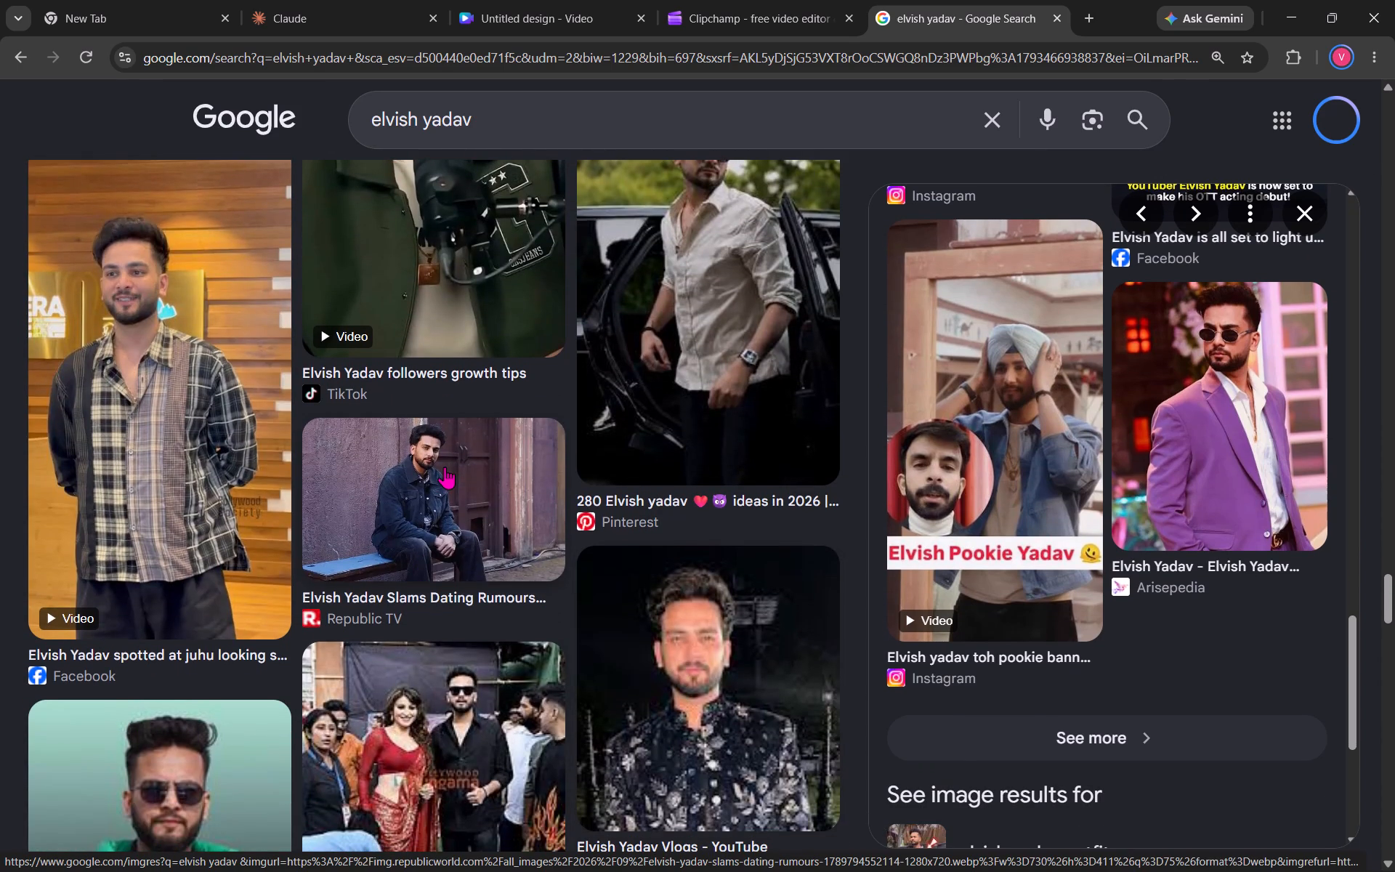
click(445, 467)
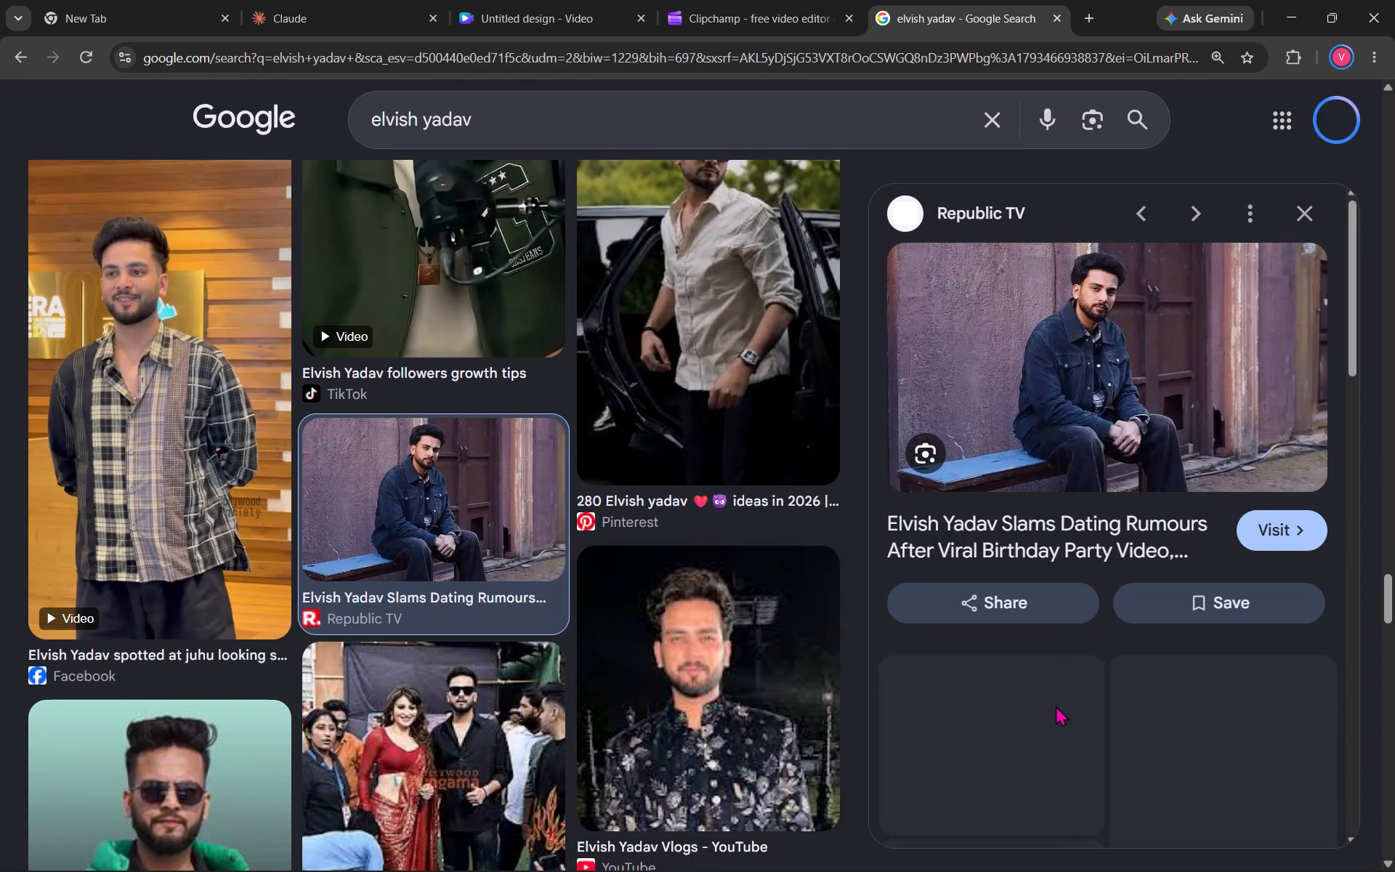
Compare the related images of the Republic TV photo with the previewed picture.
scroll(1056, 706, down, 3)
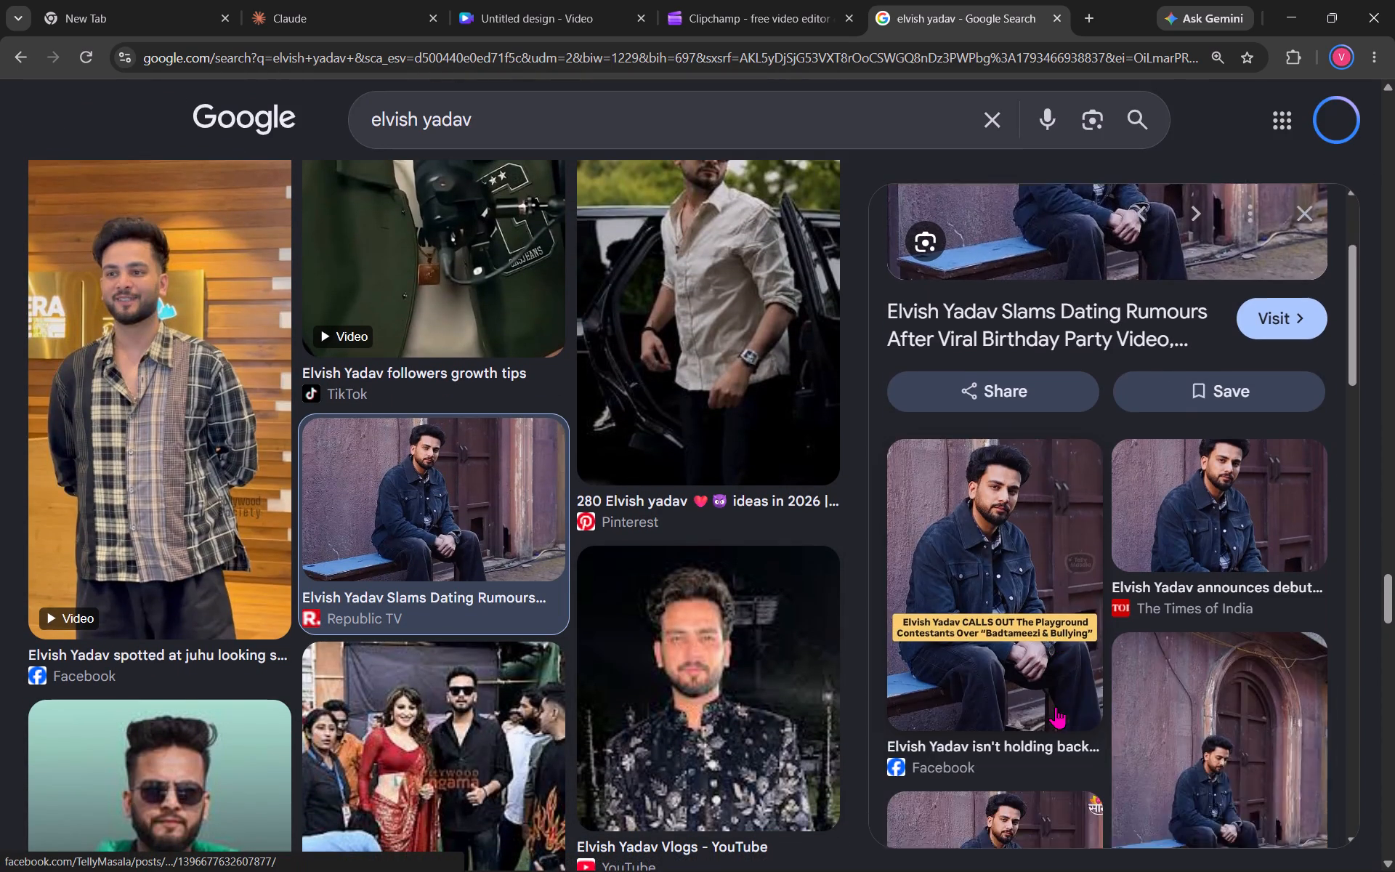
scroll(1056, 706, down, 5)
scroll(1056, 706, up, 2)
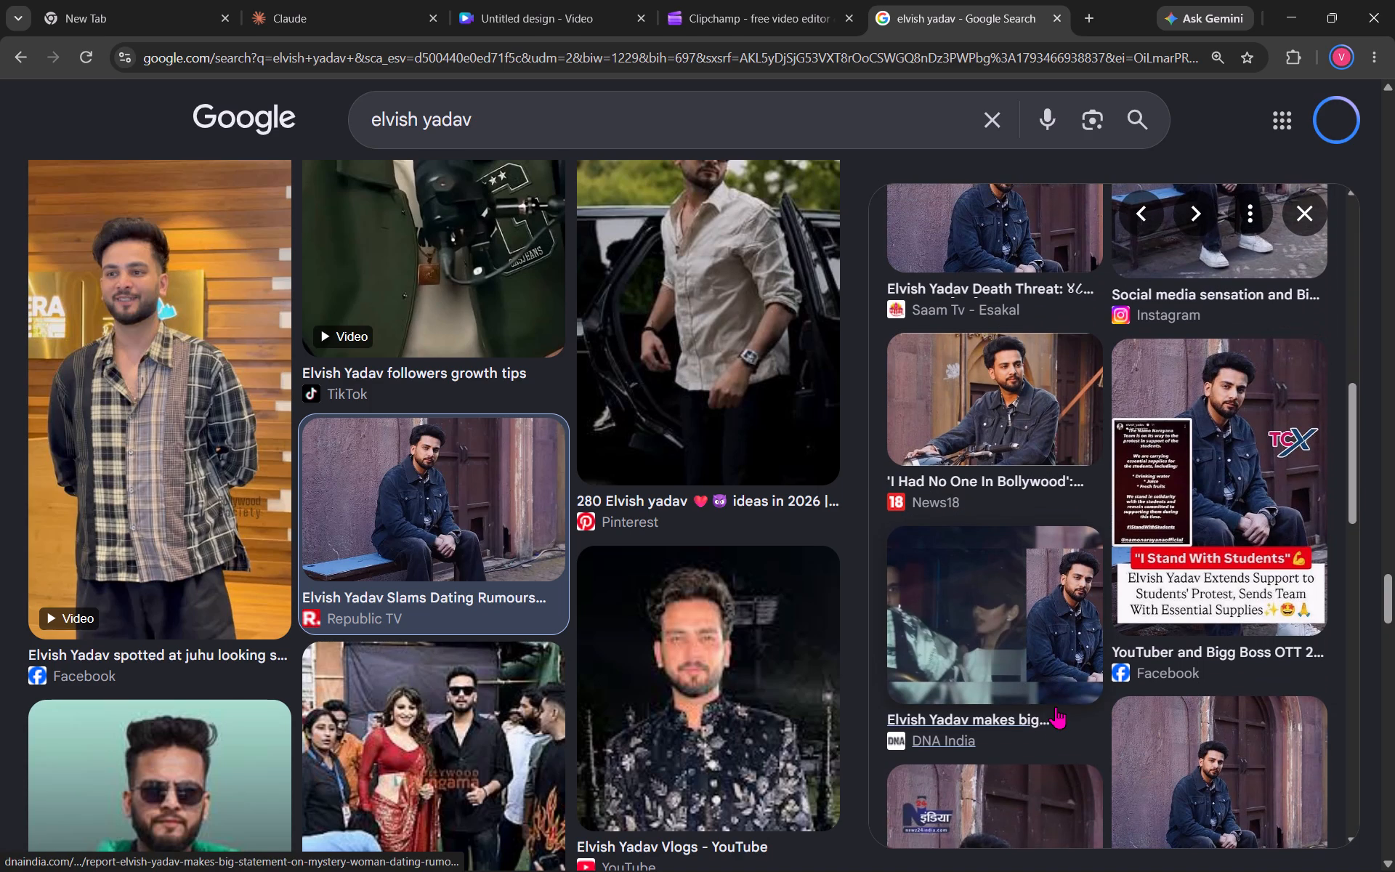
scroll(1056, 706, right, 1)
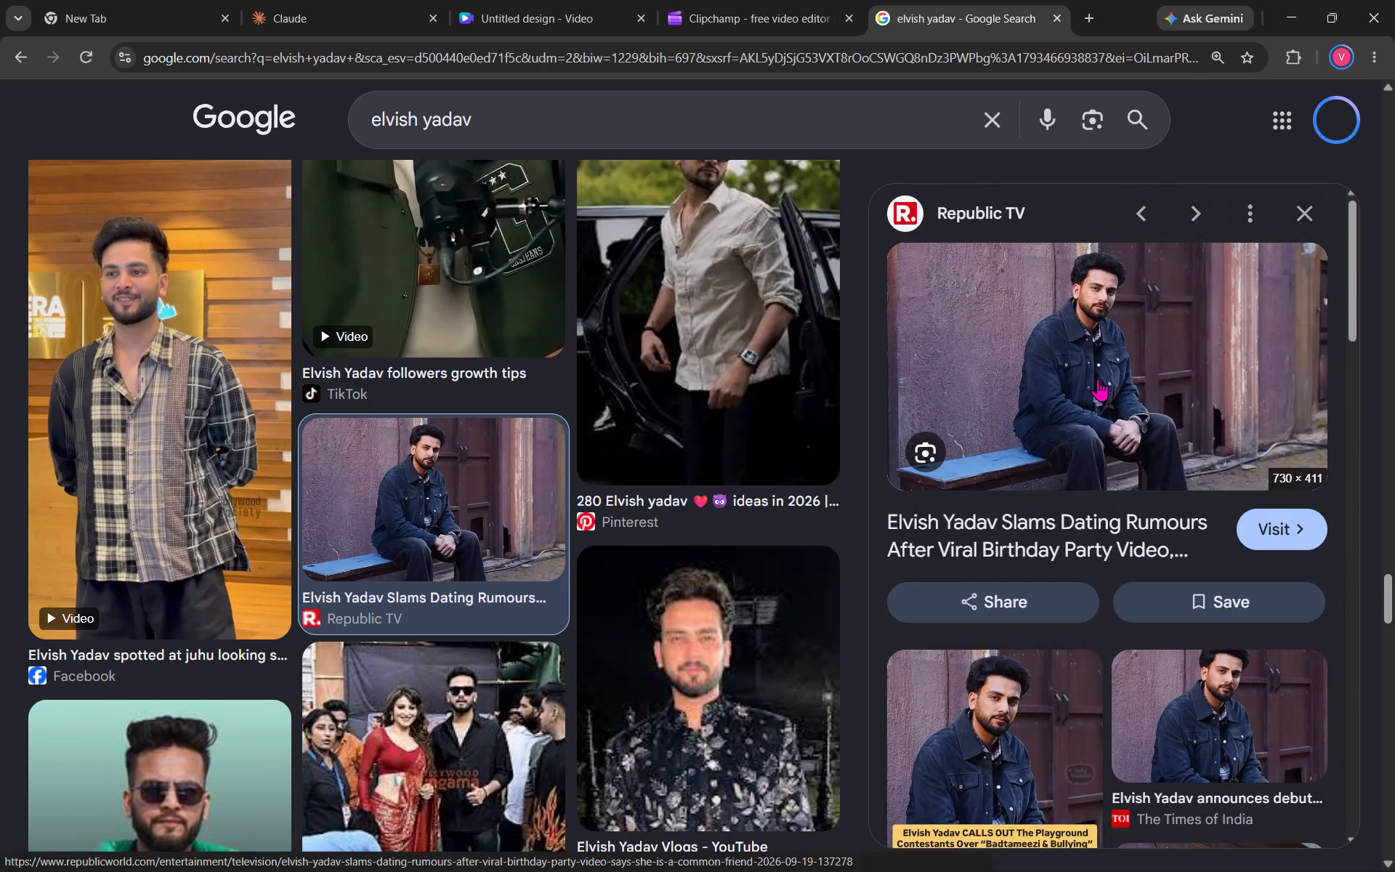
scroll(1098, 379, down, 6)
scroll(1098, 379, up, 5)
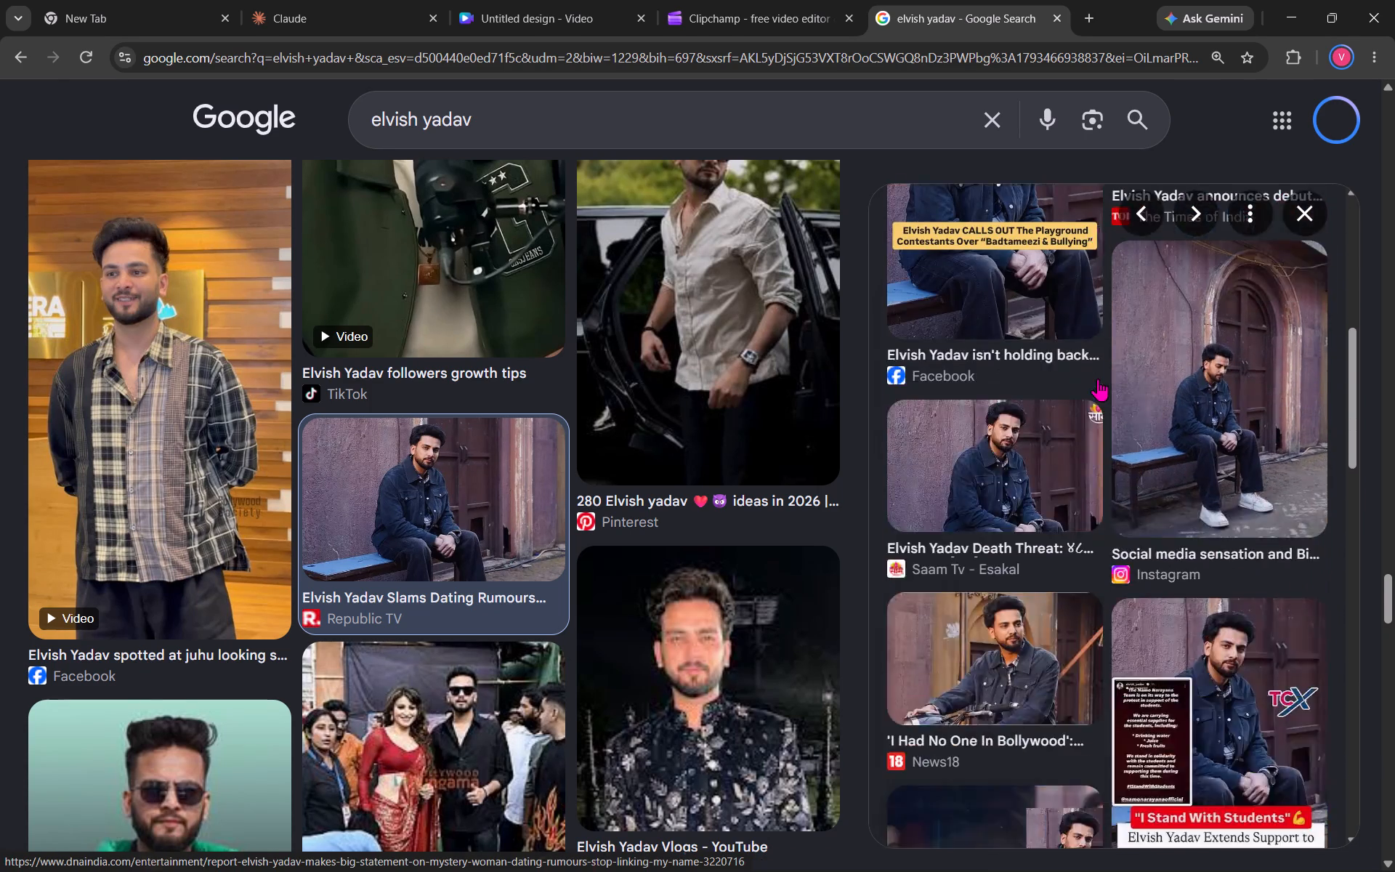
scroll(1098, 379, up, 2)
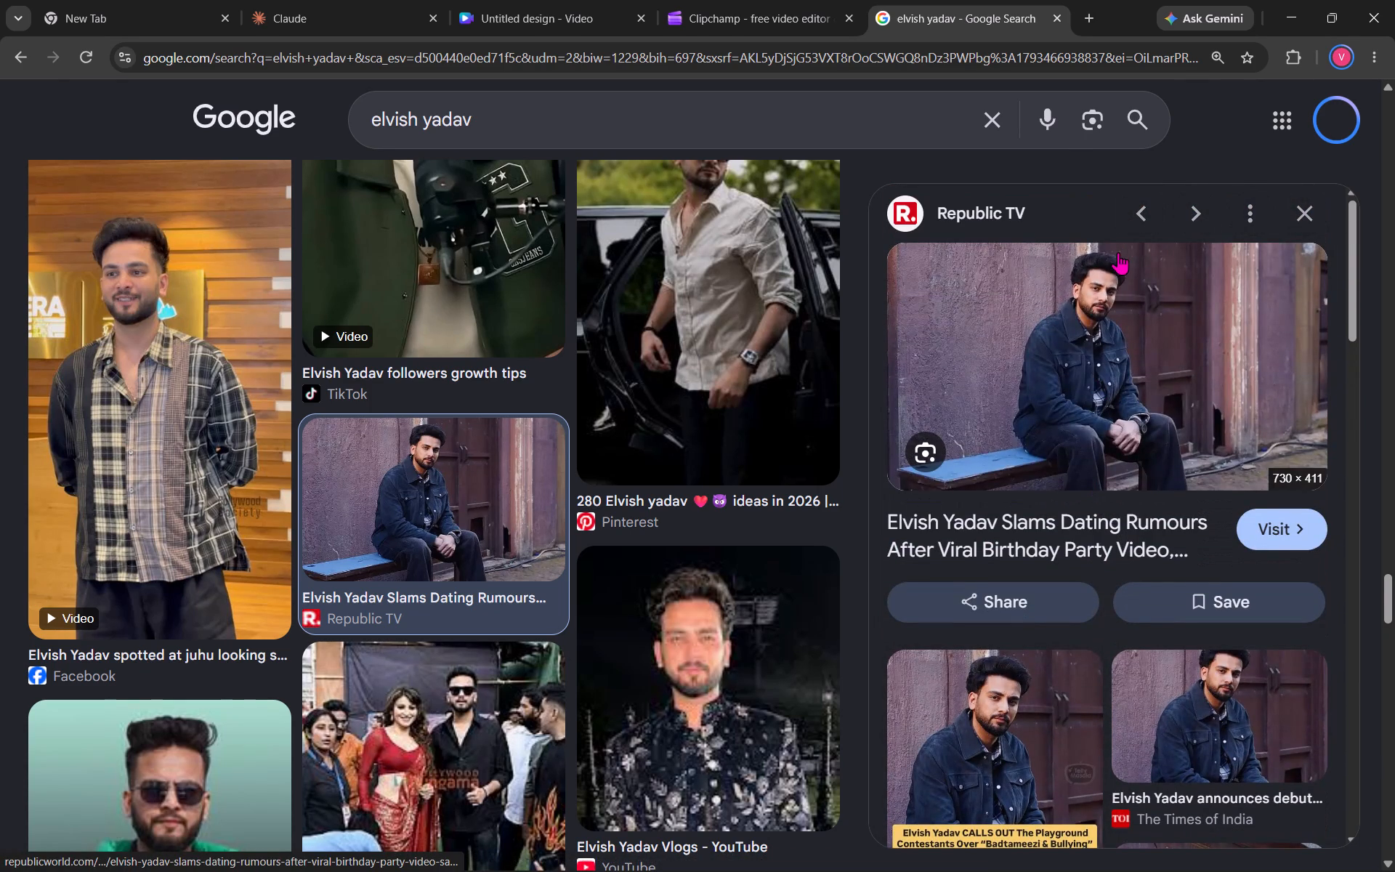
Copy the previewed Republic TV photo of Elvish Yadav in the denim jacket to the clipboard.
right_click(1112, 336)
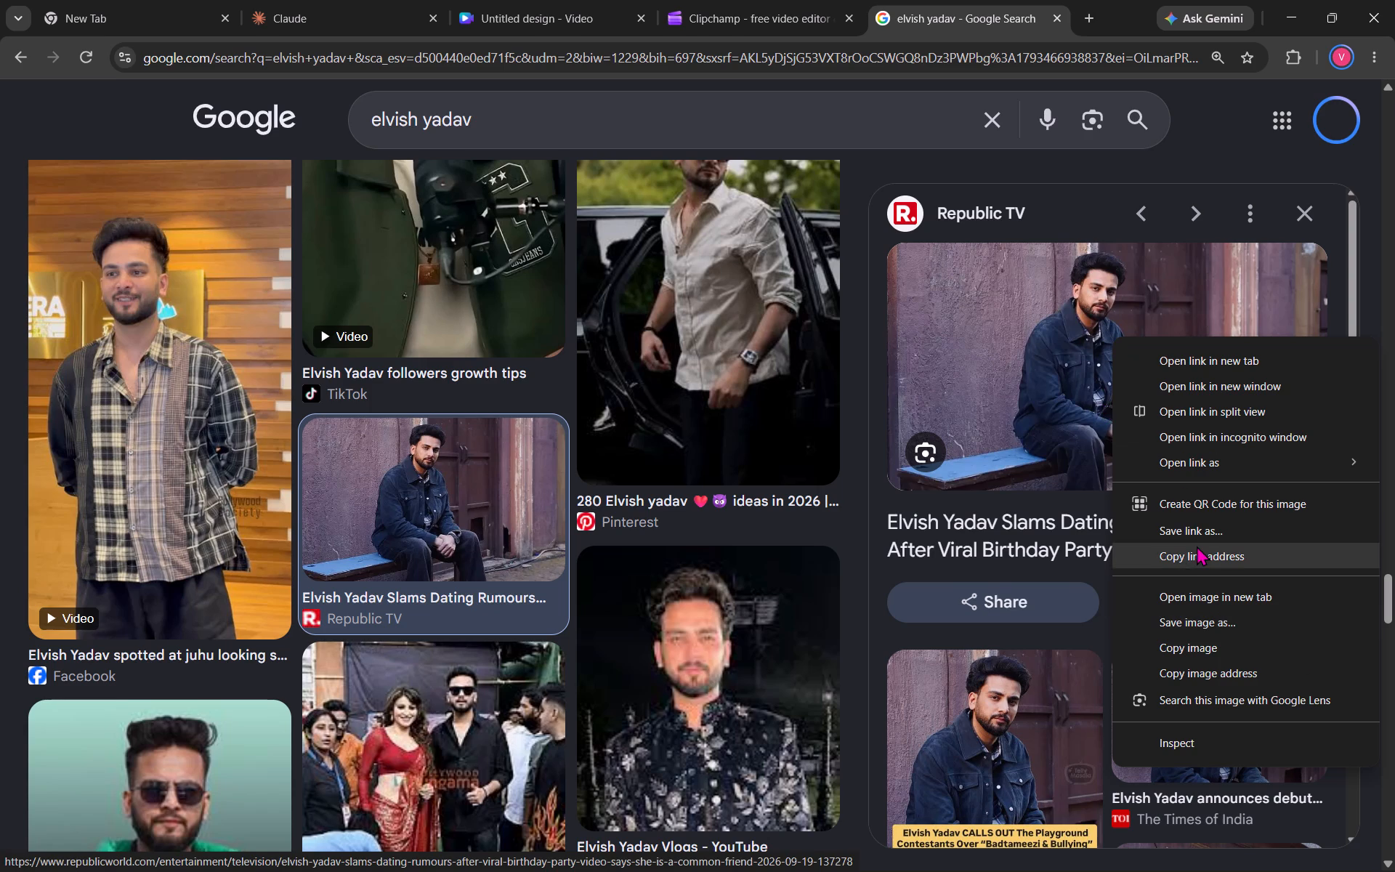
click(1183, 644)
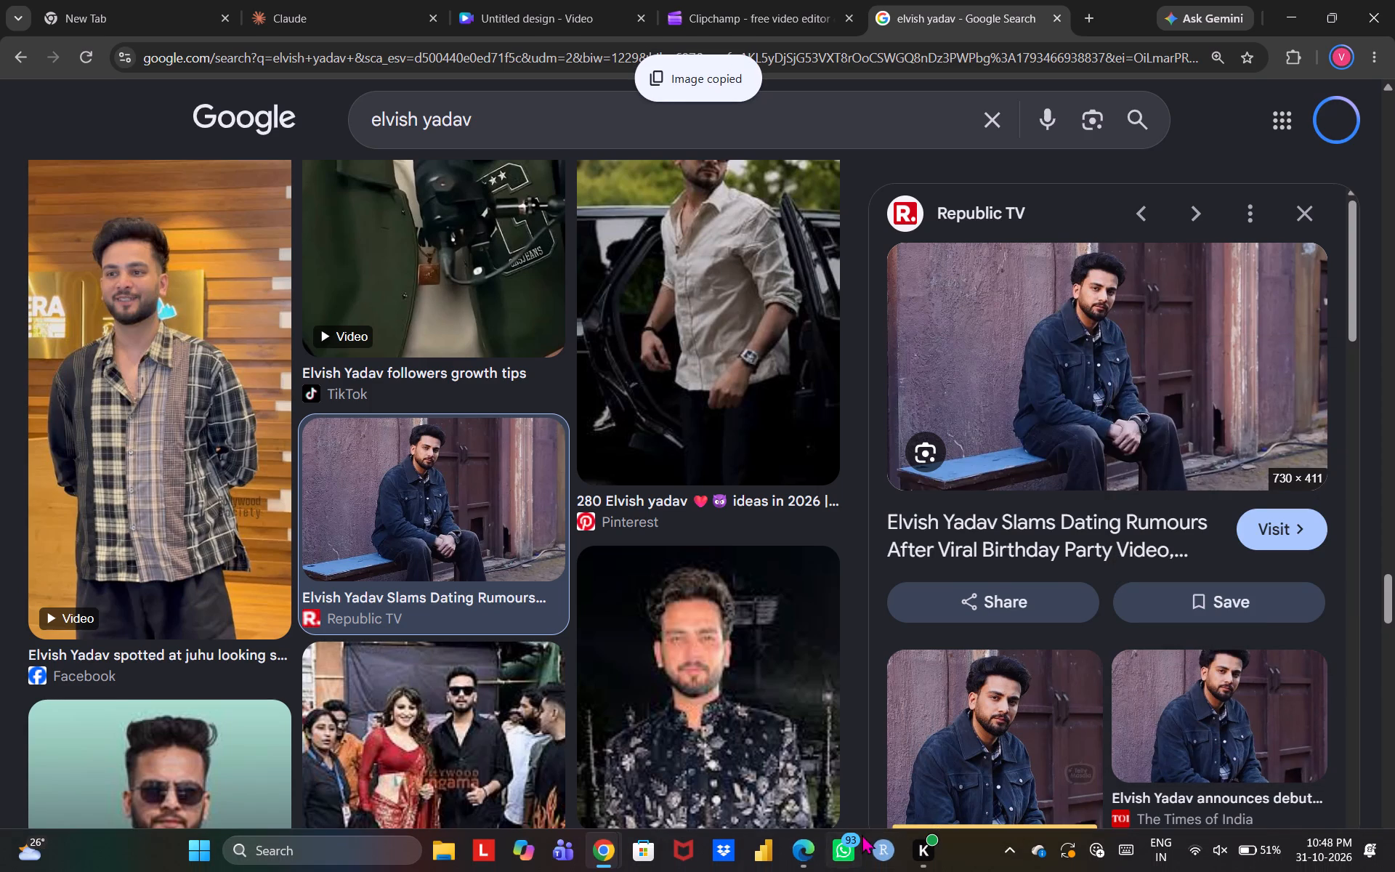
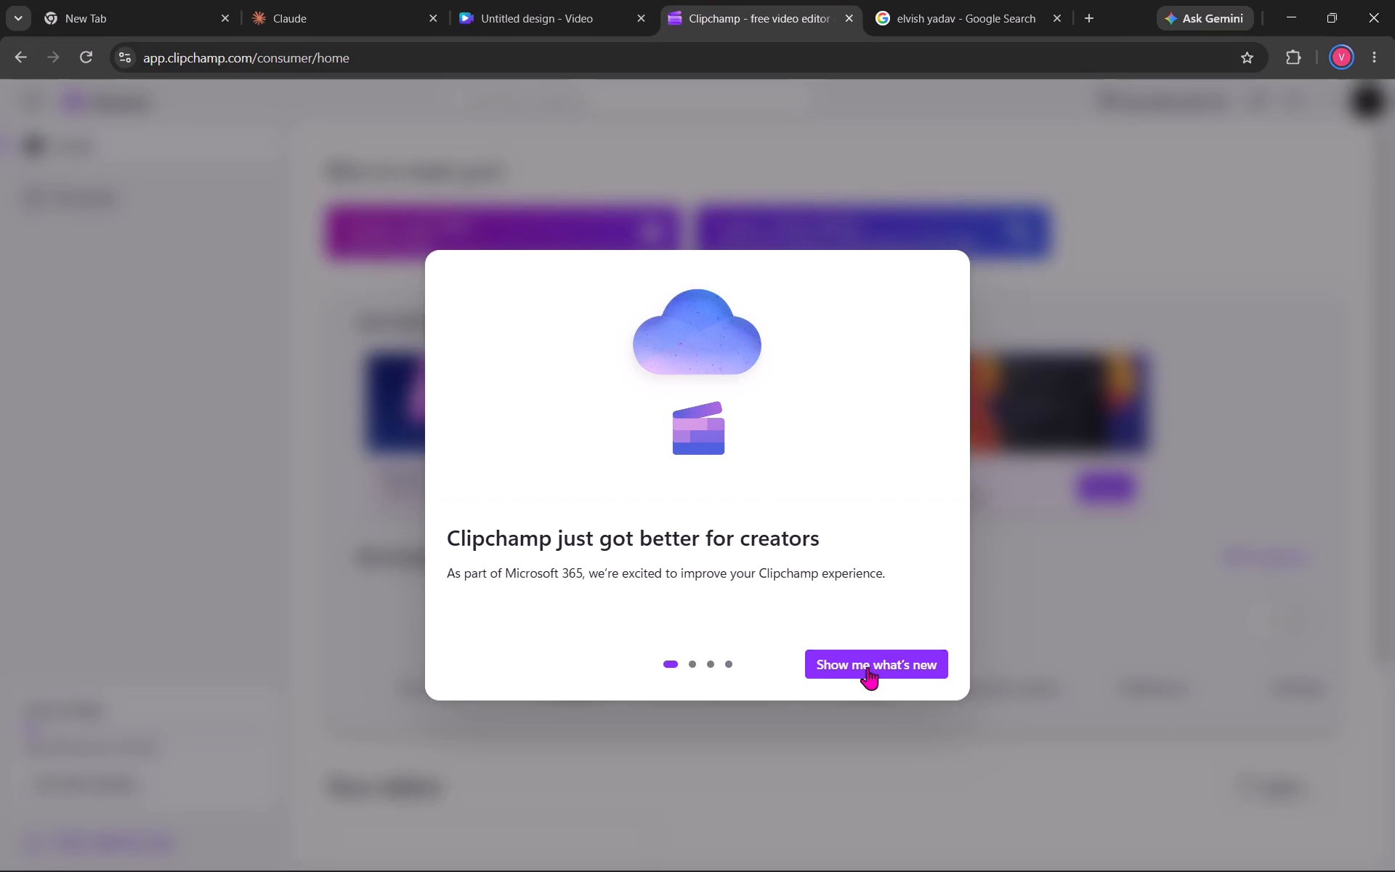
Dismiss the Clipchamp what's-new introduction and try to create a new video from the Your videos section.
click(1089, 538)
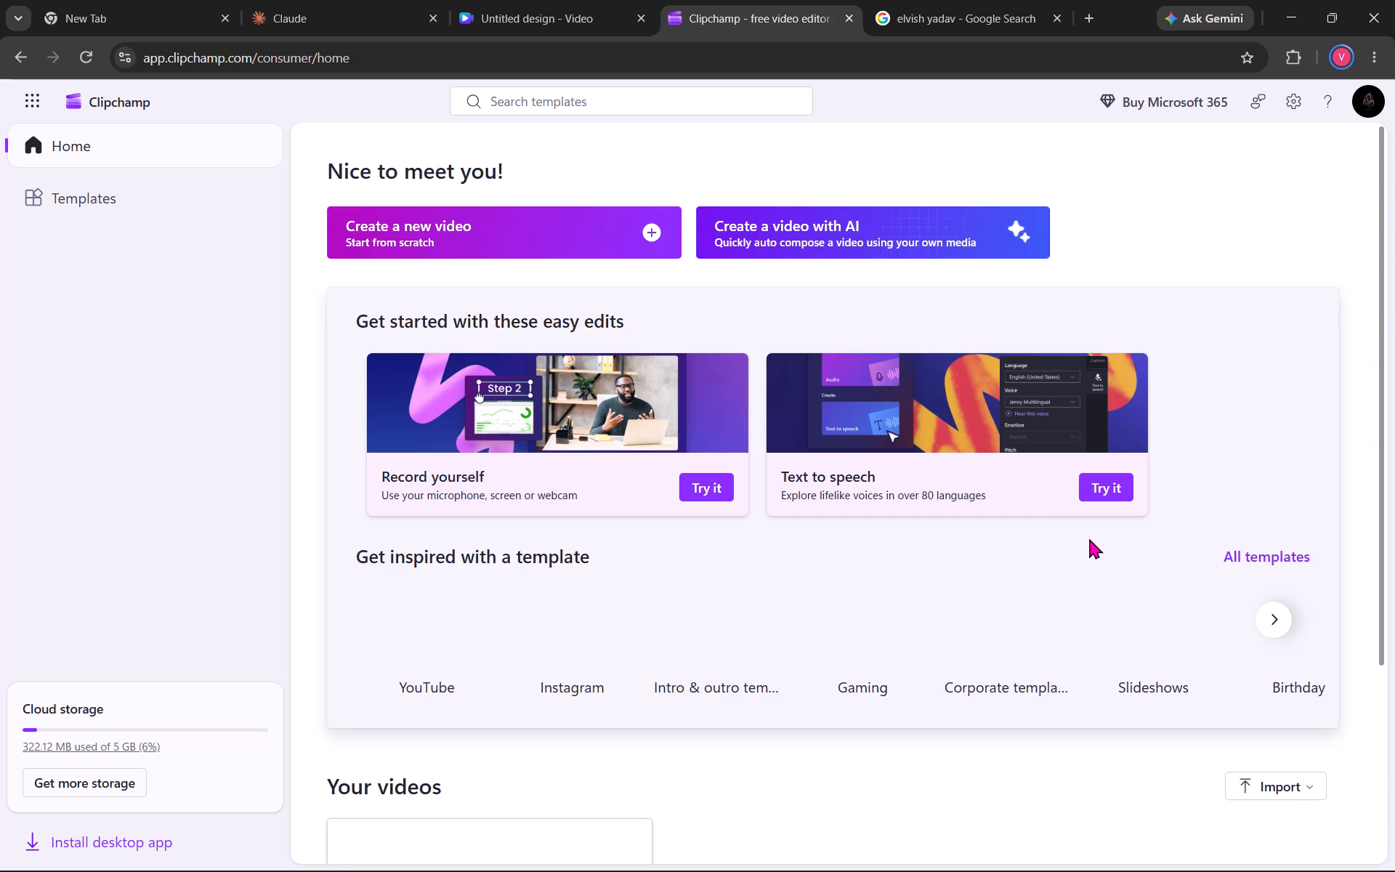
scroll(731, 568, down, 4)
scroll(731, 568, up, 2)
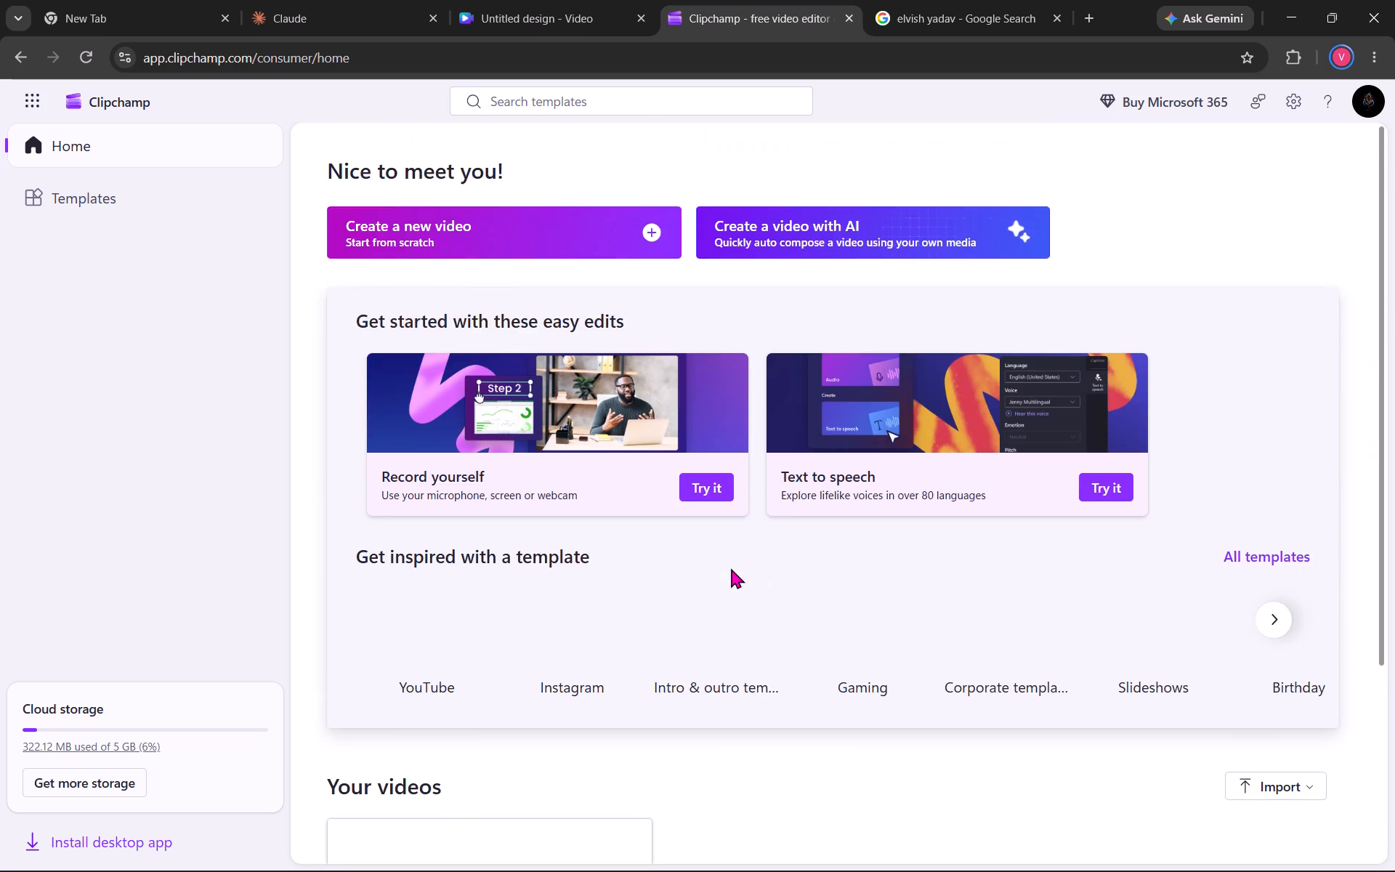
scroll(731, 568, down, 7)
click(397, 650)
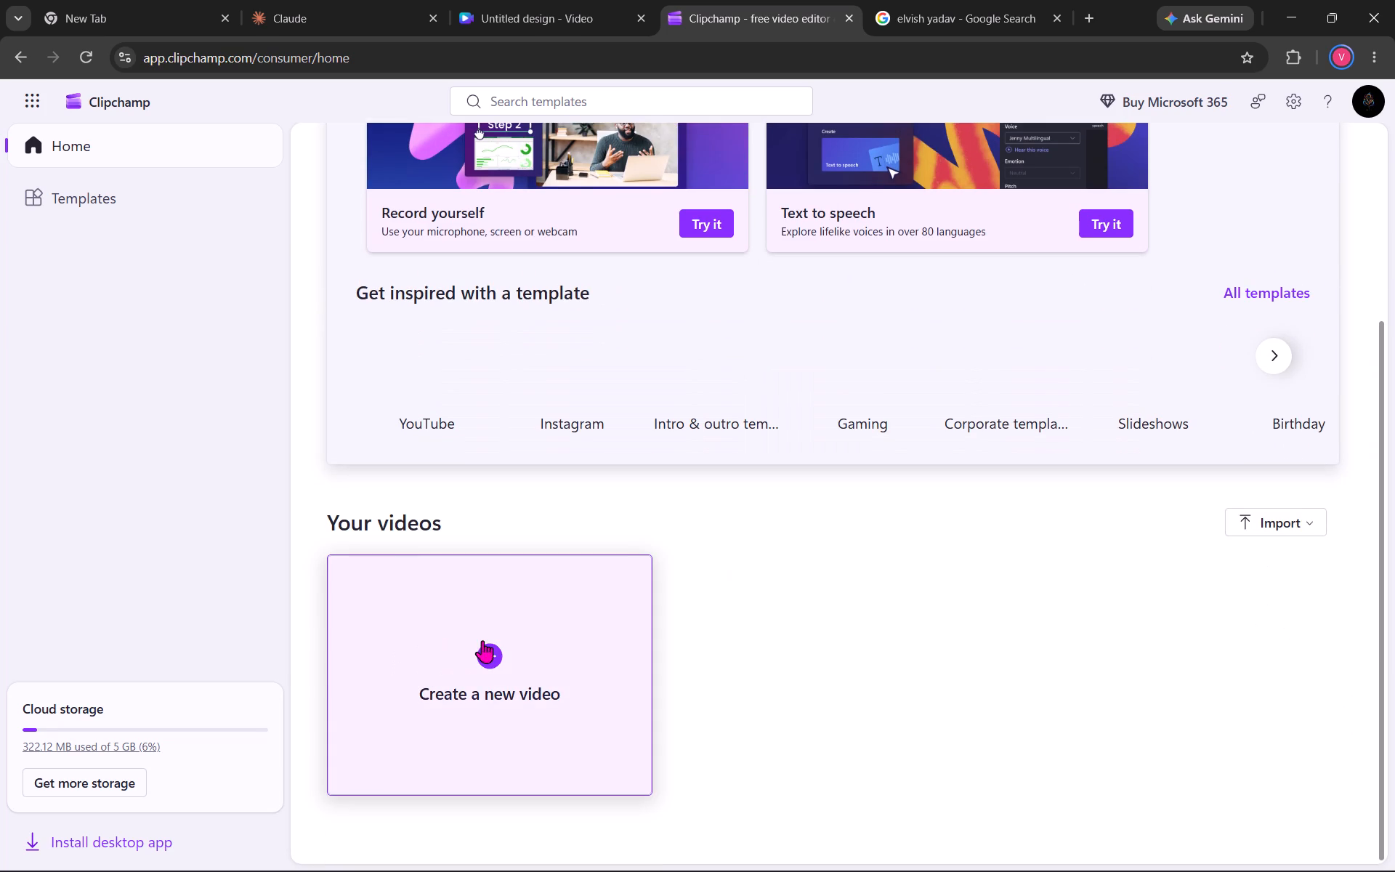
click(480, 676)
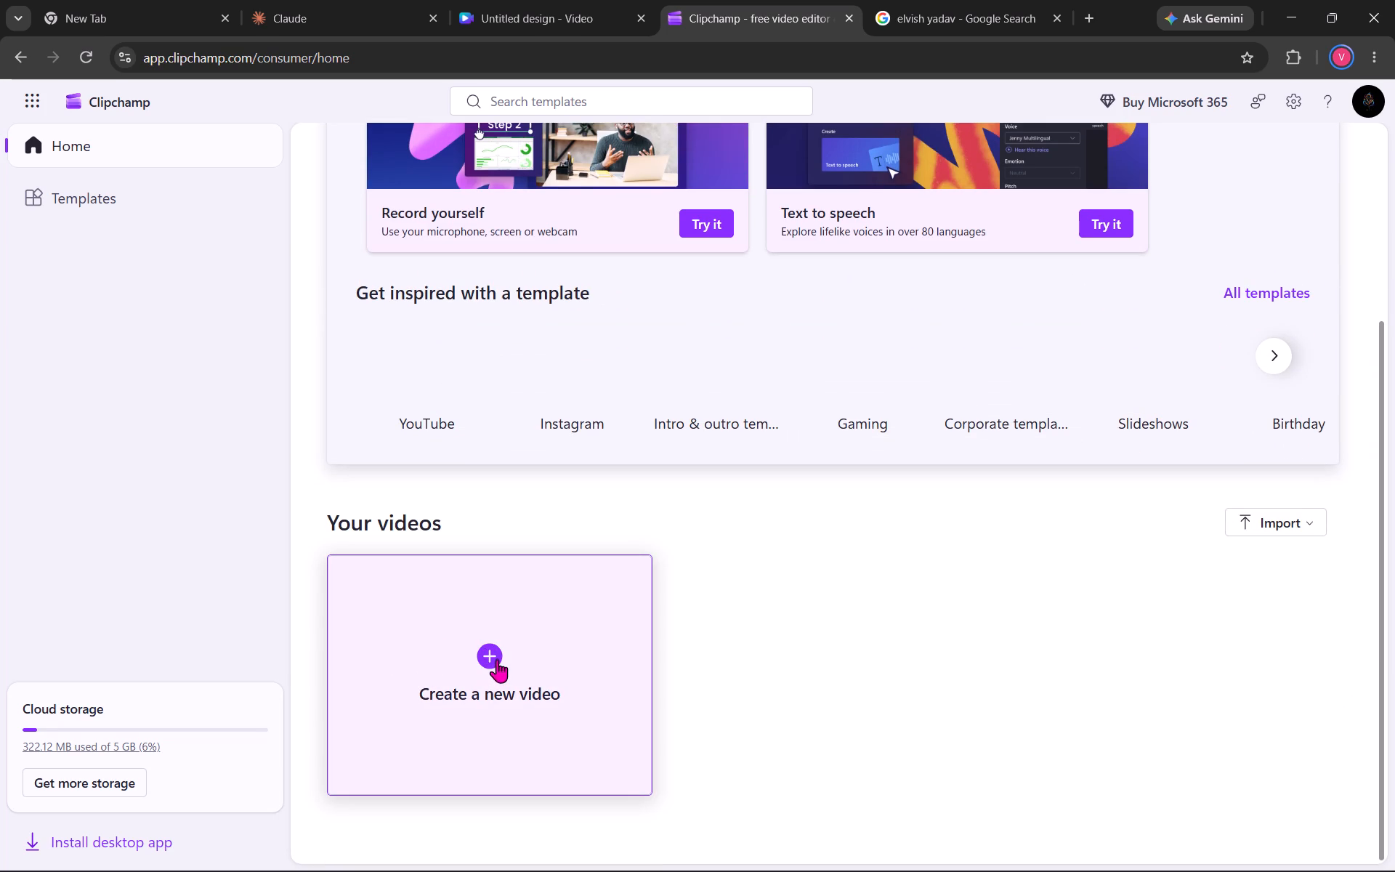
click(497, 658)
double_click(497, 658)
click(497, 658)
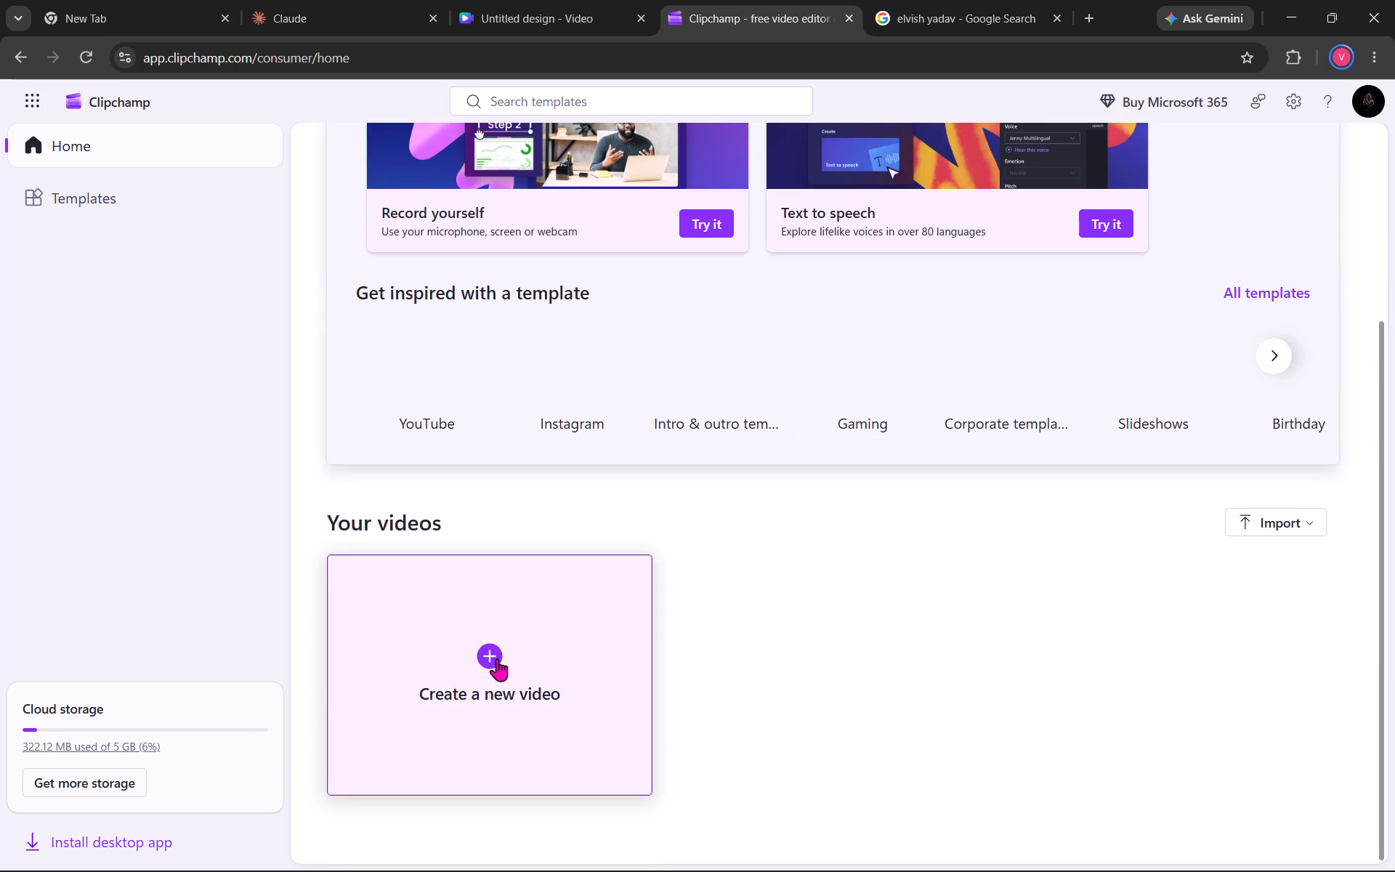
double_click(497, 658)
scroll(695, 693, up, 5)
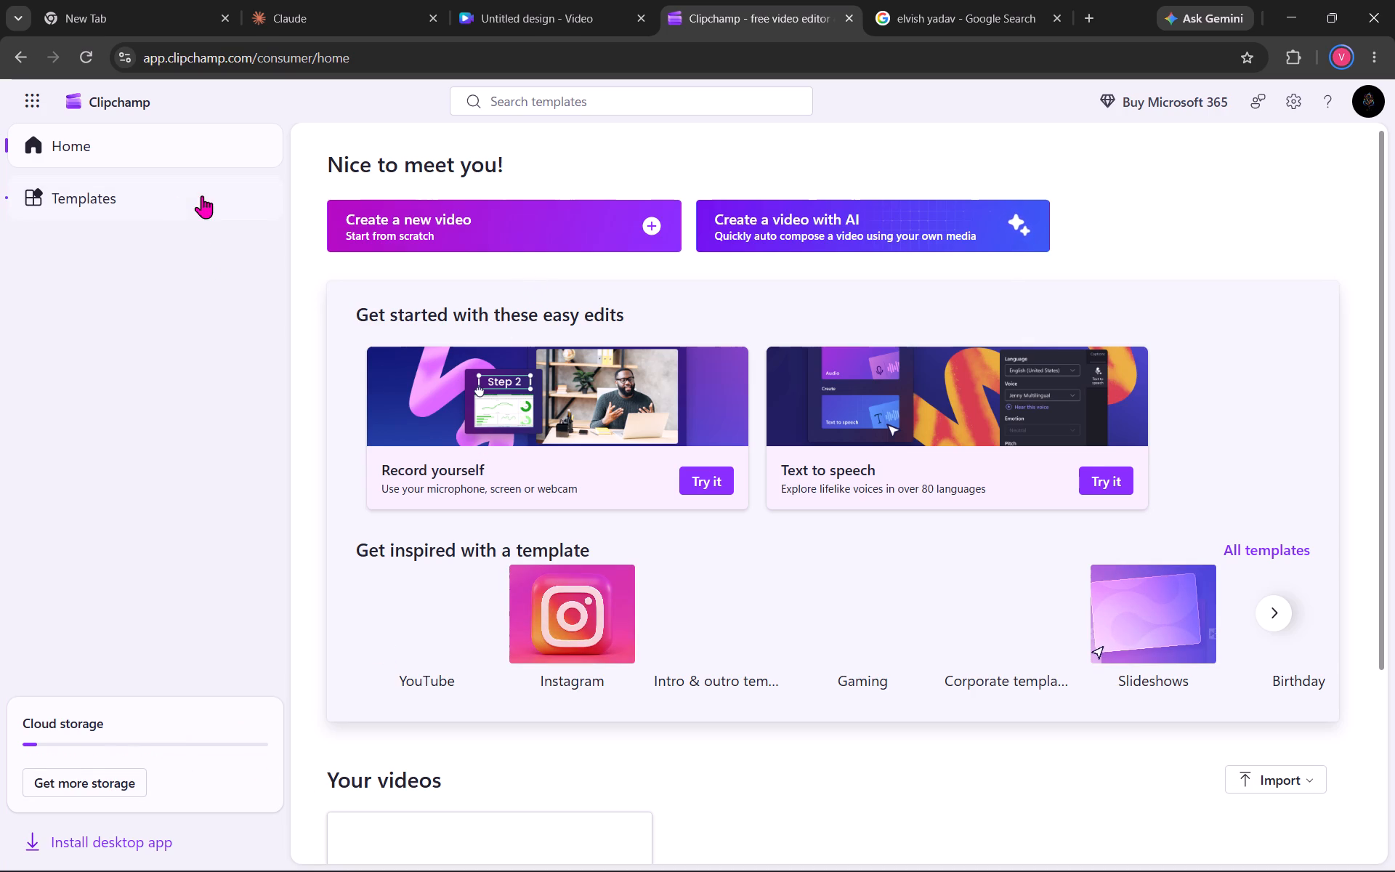
Switch to the untitled Canva video design and paste the copied Elvish Yadav photo onto its blank page.
click(533, 0)
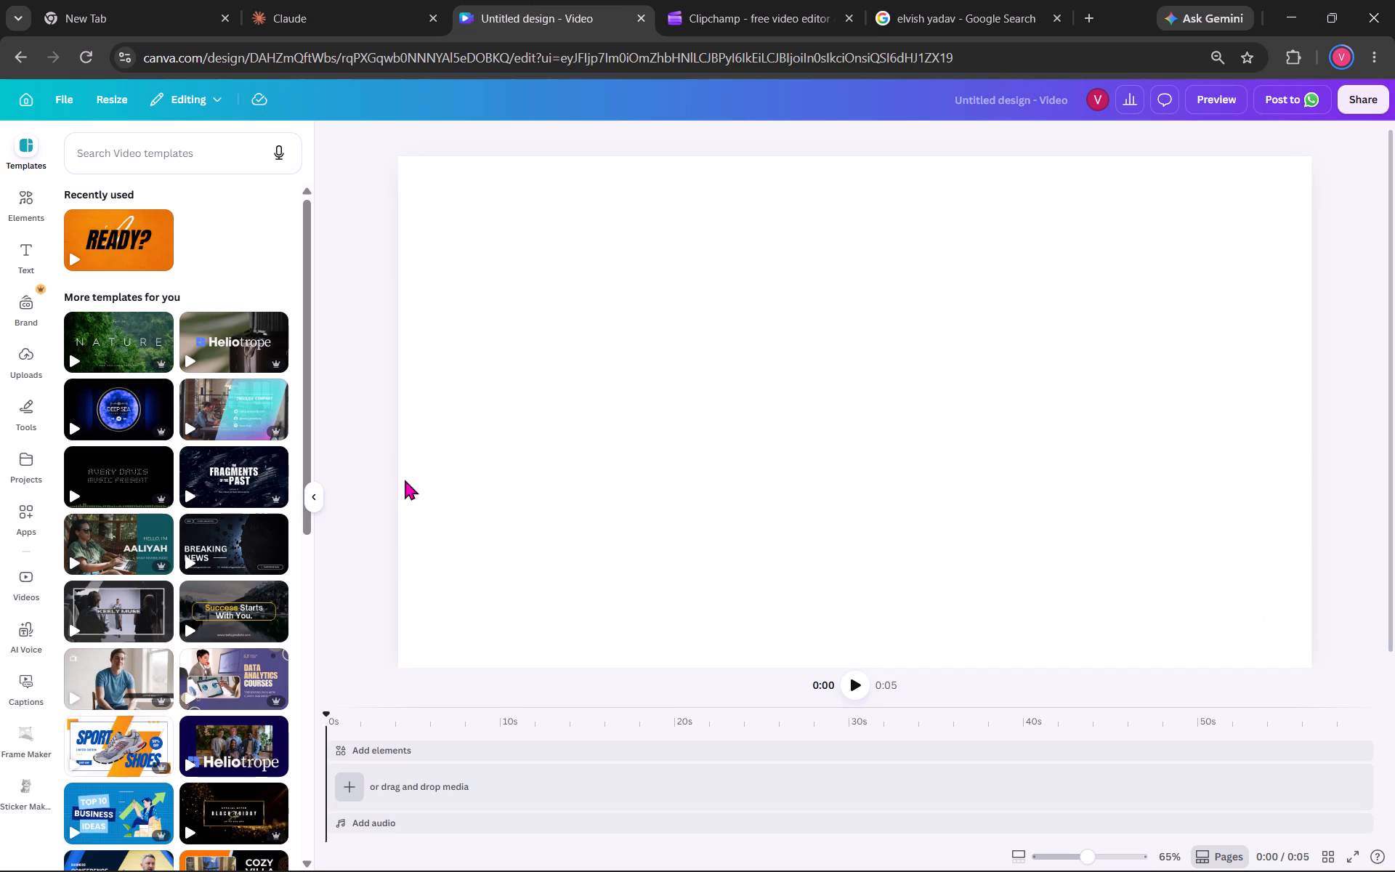
click(619, 489)
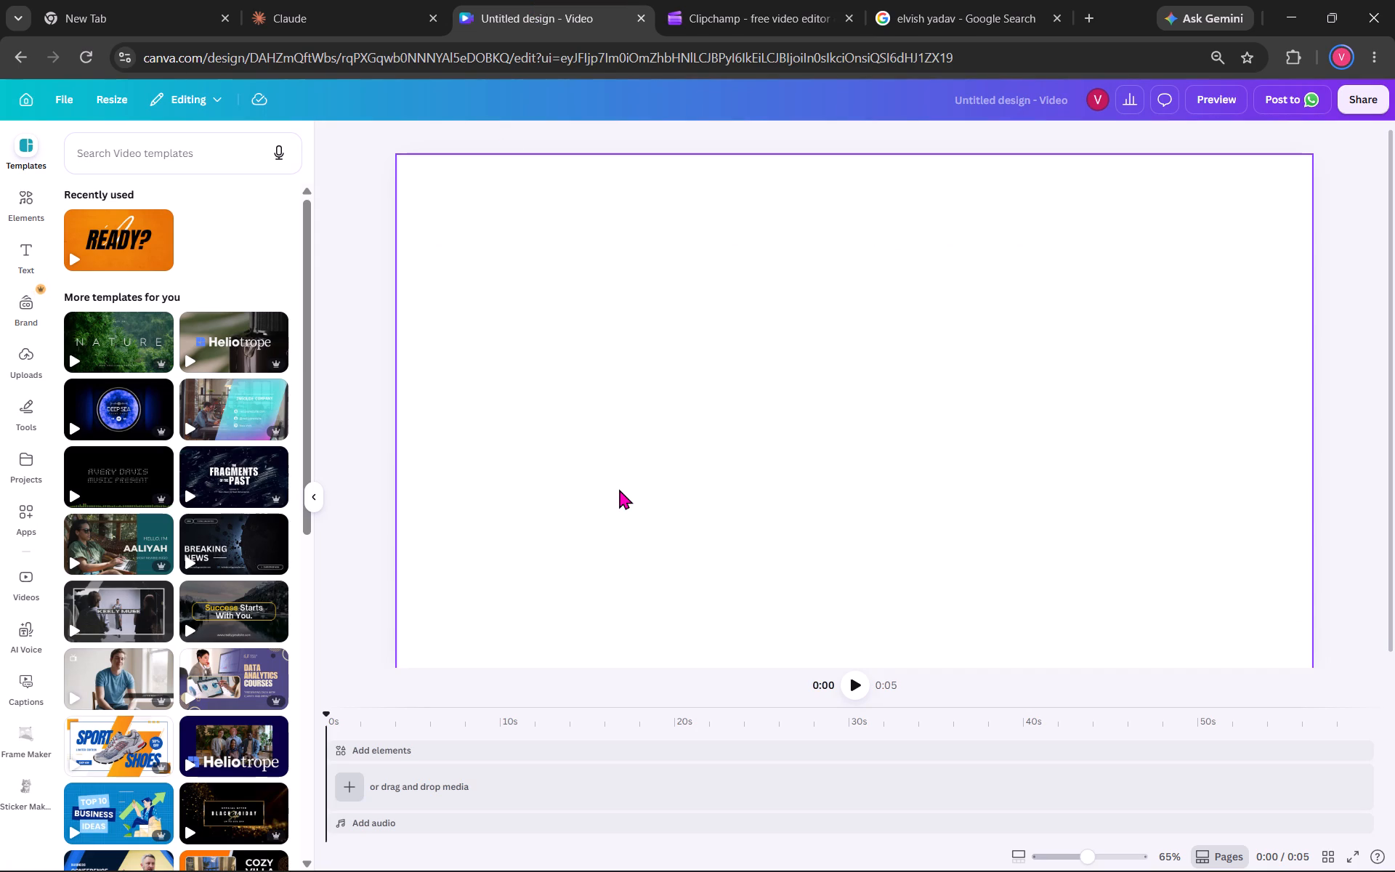
key(ctrl+v)
Enlarge the pasted photo from two opposite corners until it fills the whole video page, and deselect it.
scroll(947, 428, down, 1)
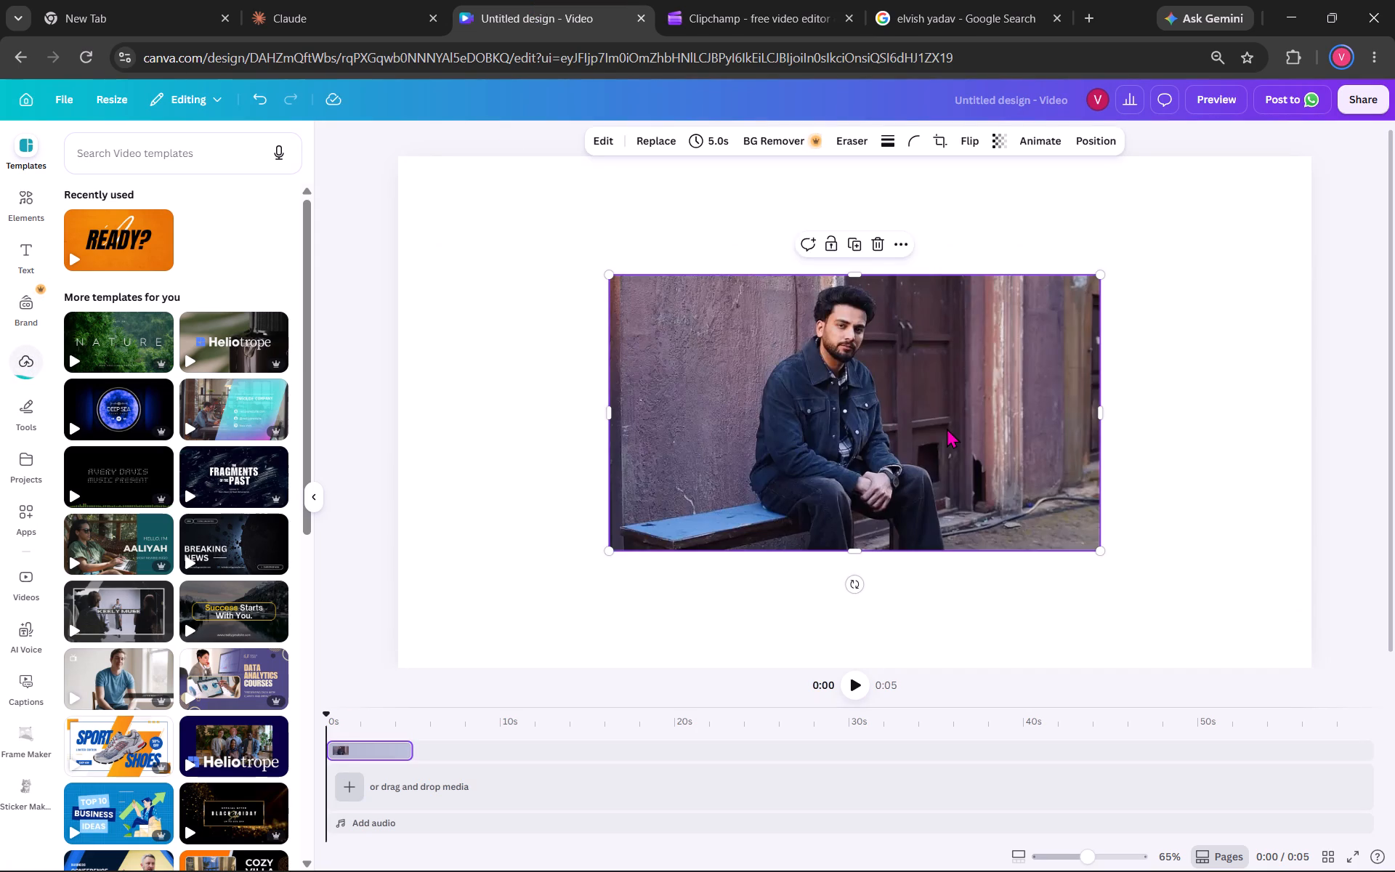
scroll(947, 428, down, 1)
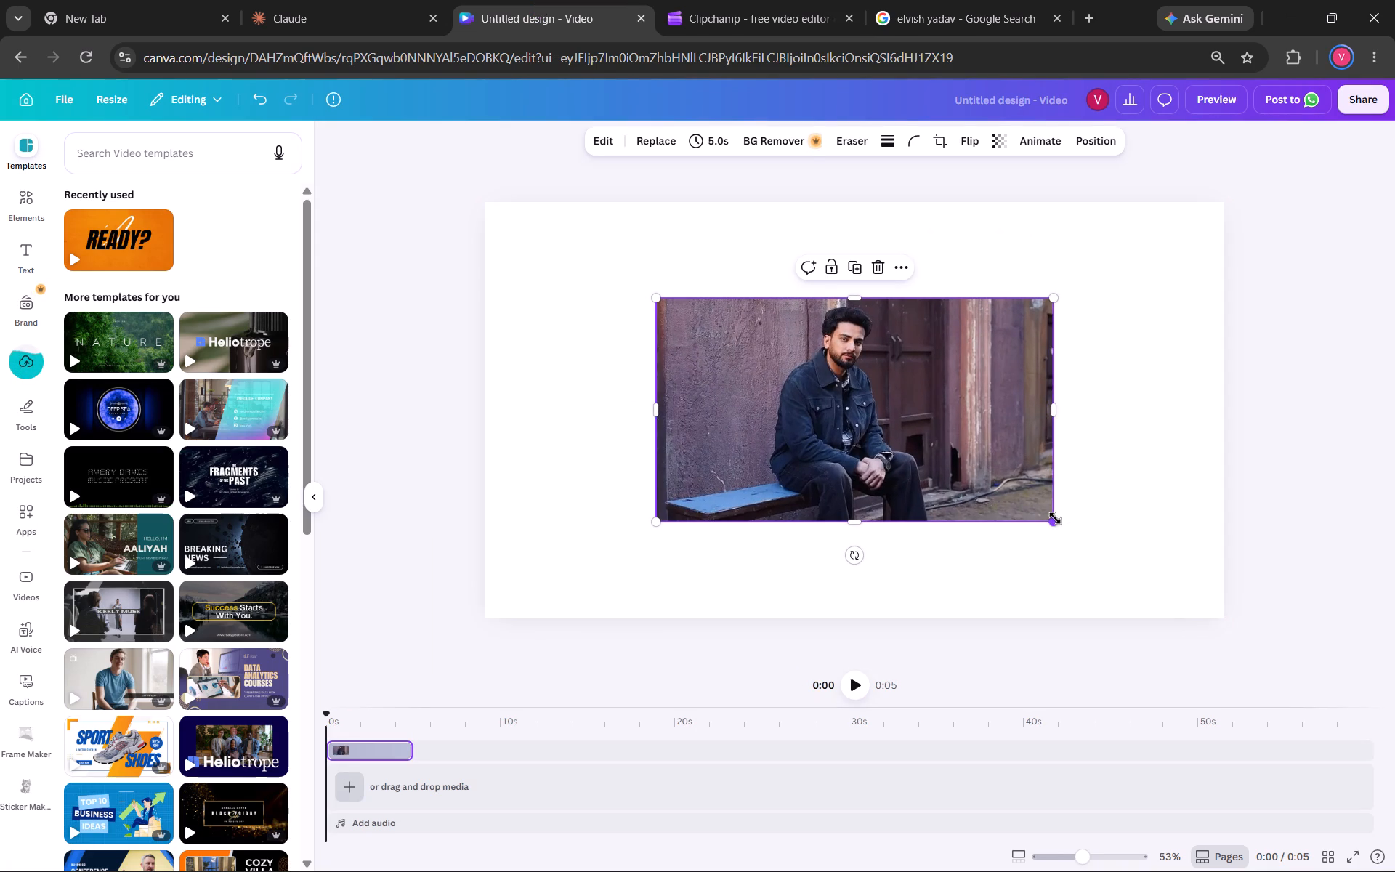
drag(1055, 518, 1216, 623)
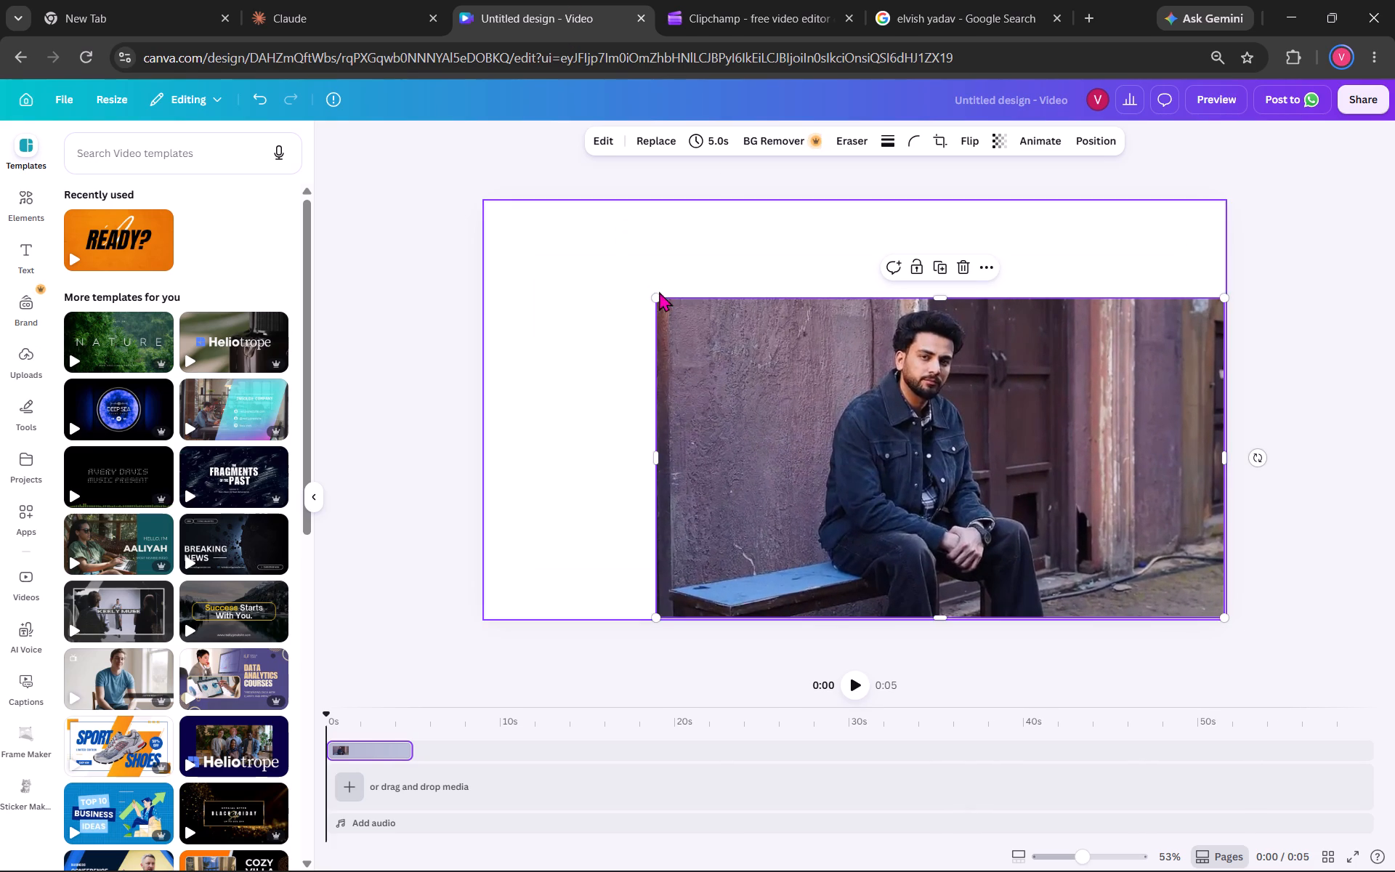
drag(655, 301, 477, 231)
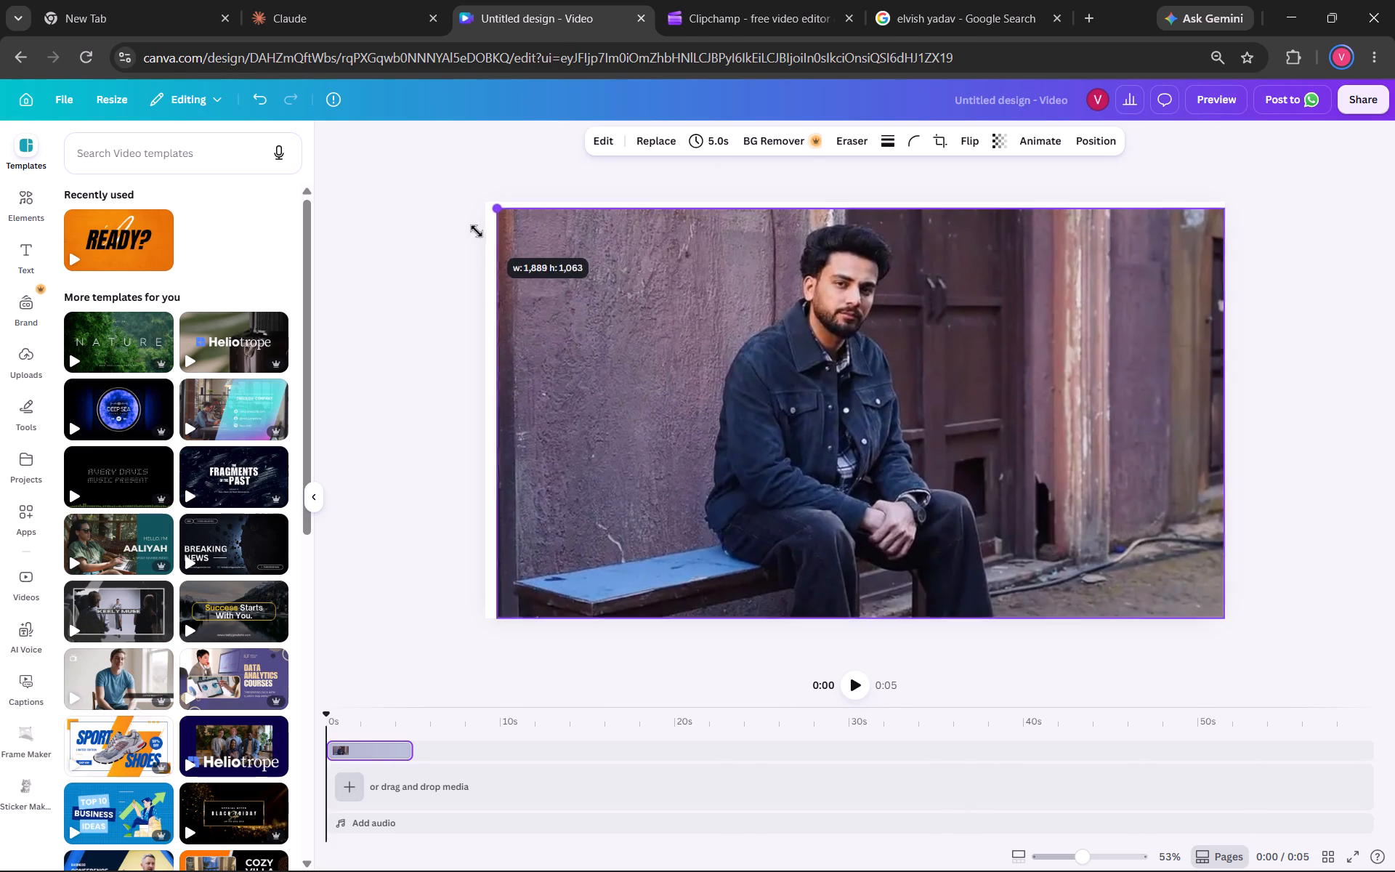
drag(477, 231, 467, 227)
click(405, 357)
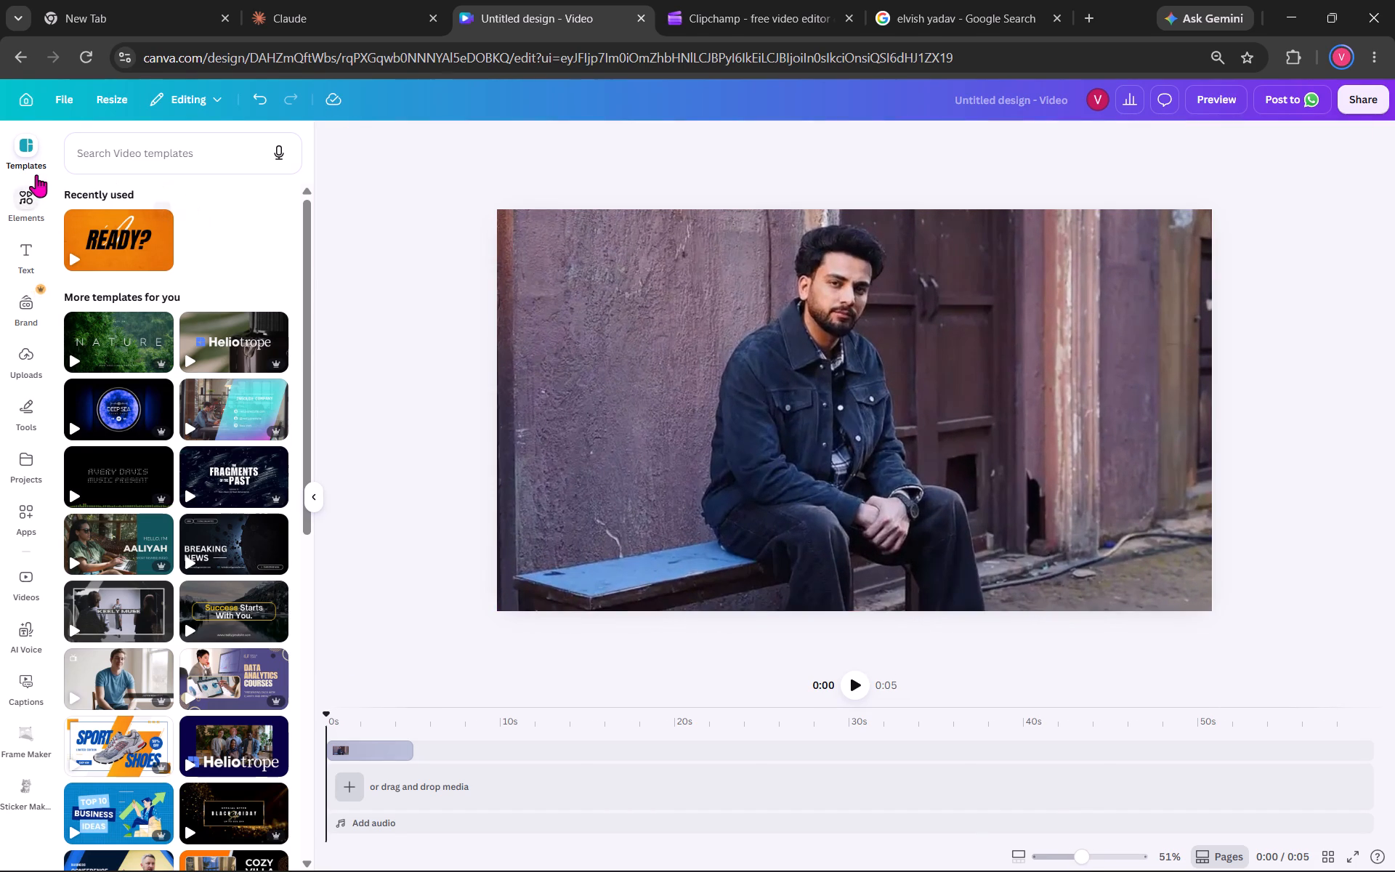
Collapse the video templates list and leave the design for the Canva home page.
click(26, 160)
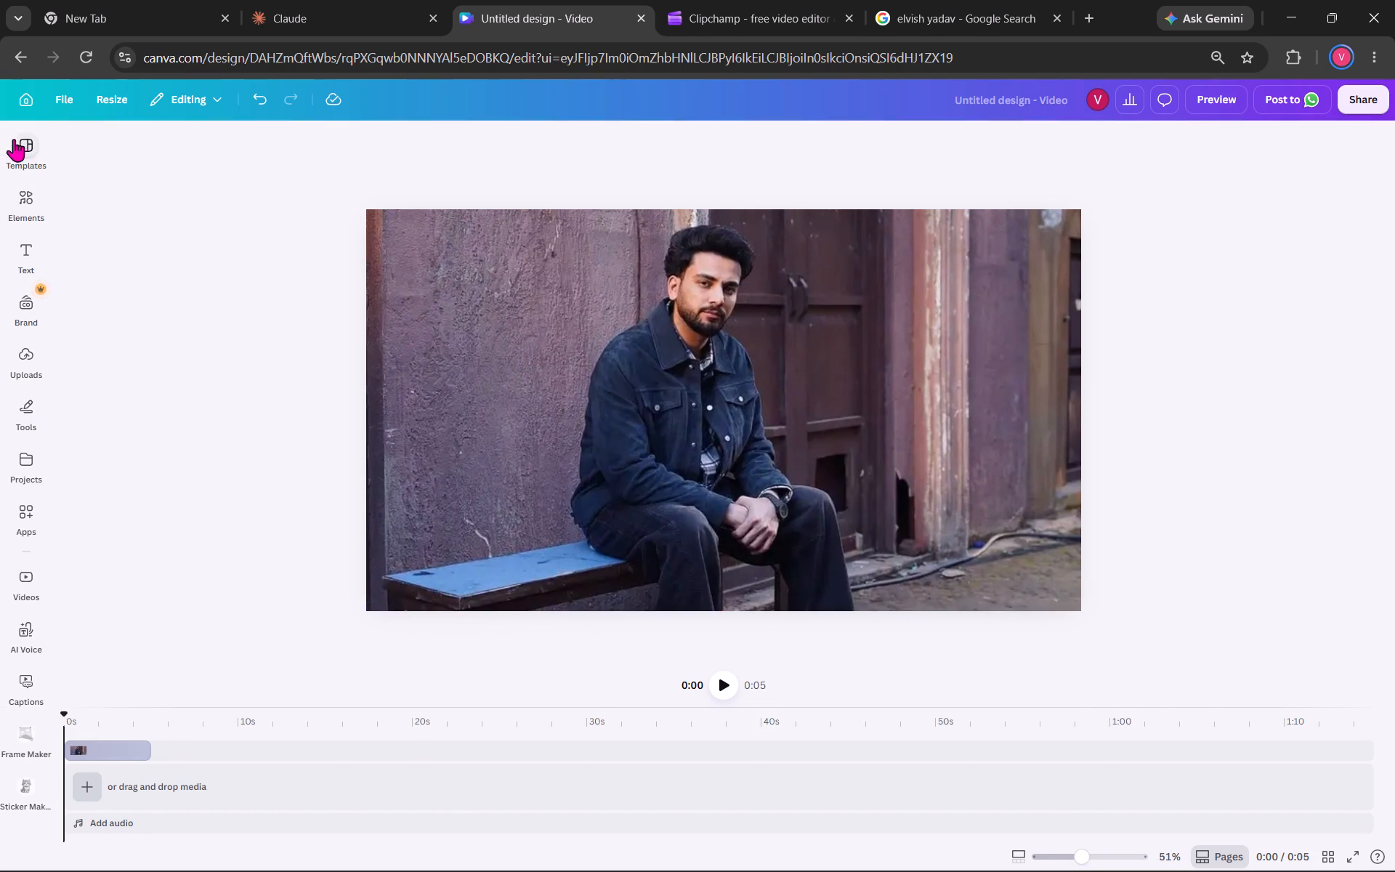
click(24, 145)
click(28, 104)
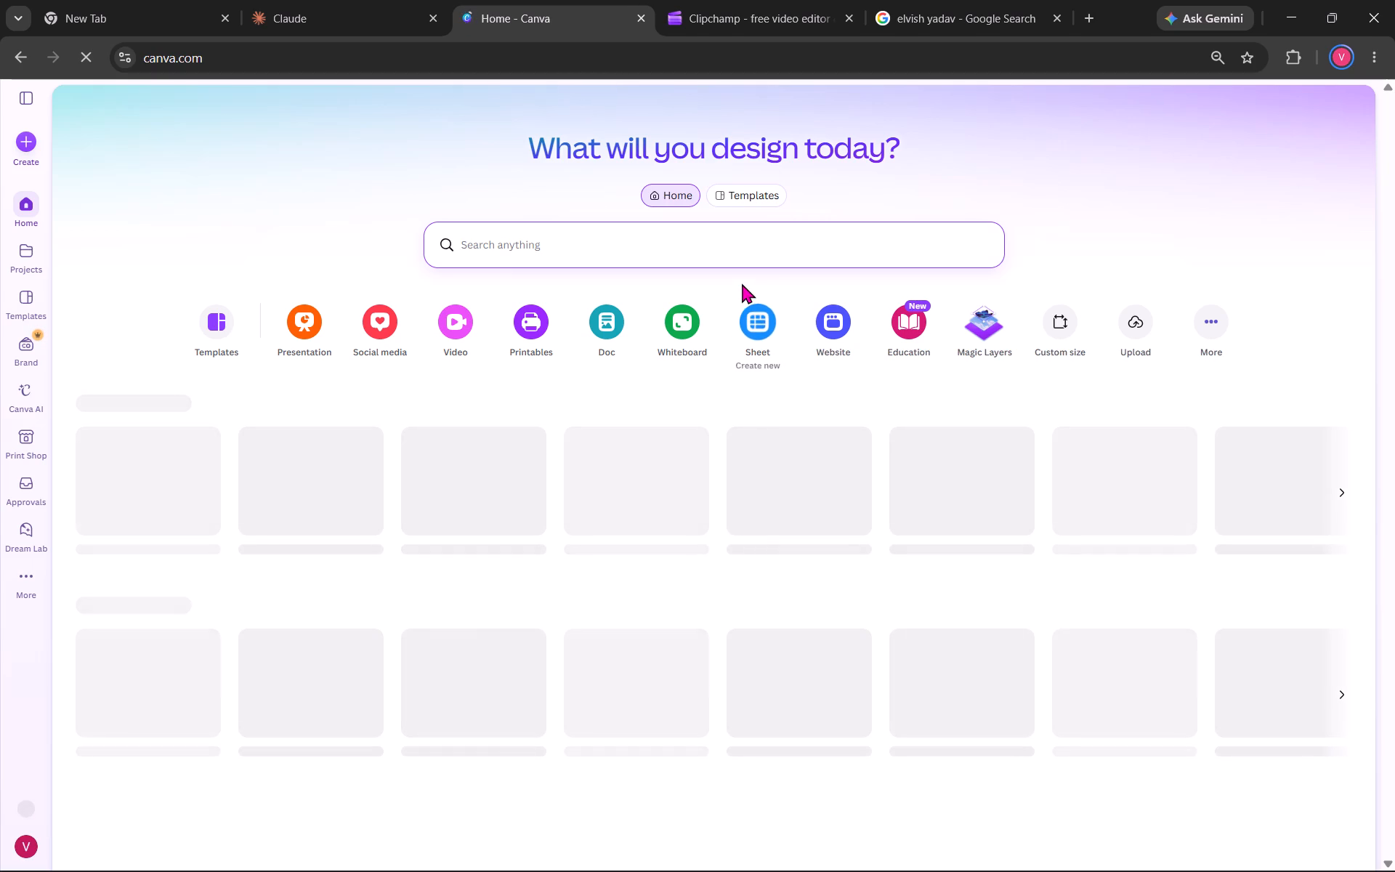
Look through the home page's recent designs, suggested templates, template categories and frequently used formats.
click(733, 238)
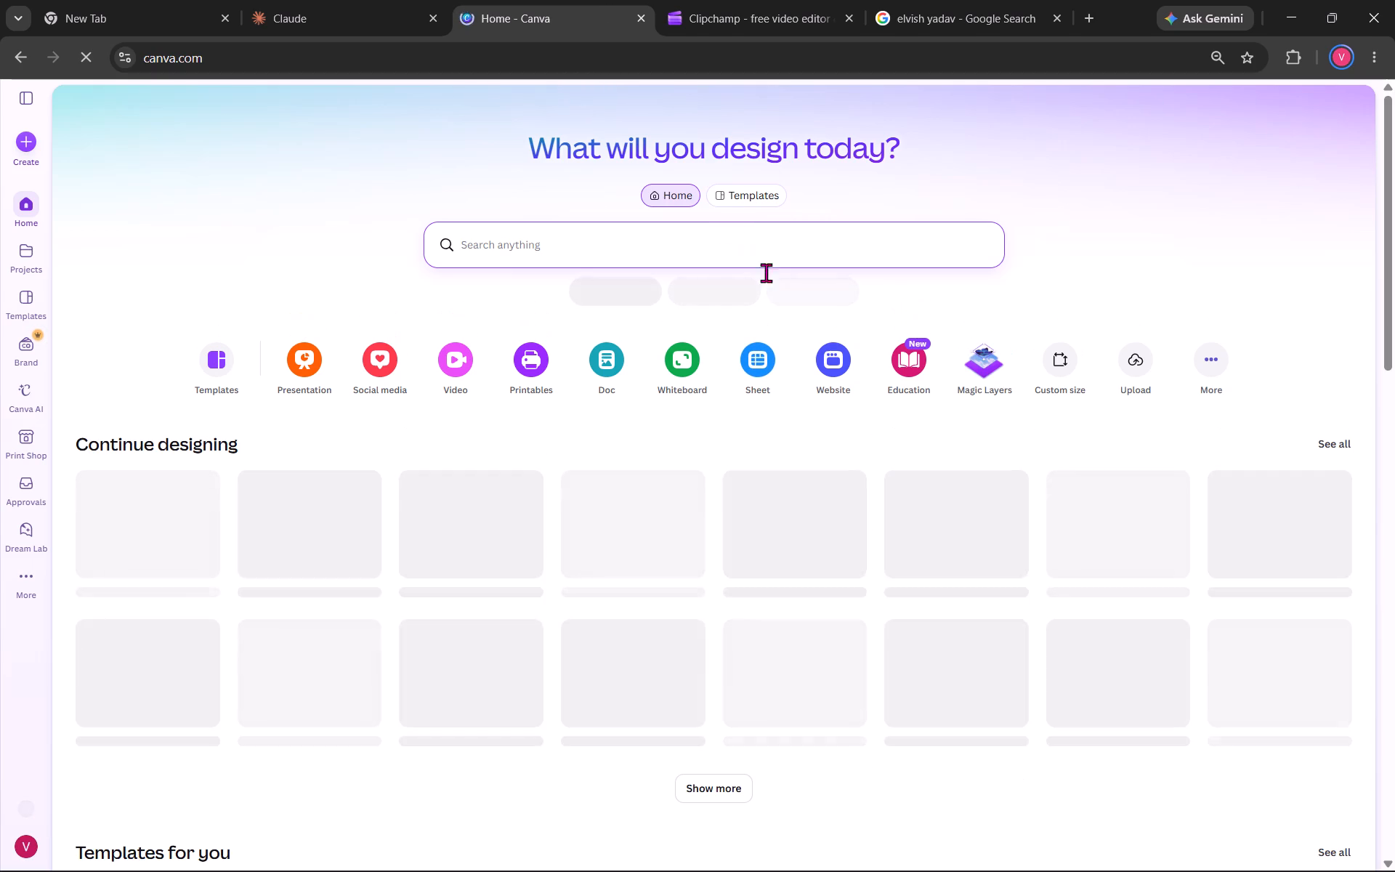
scroll(885, 549, down, 2)
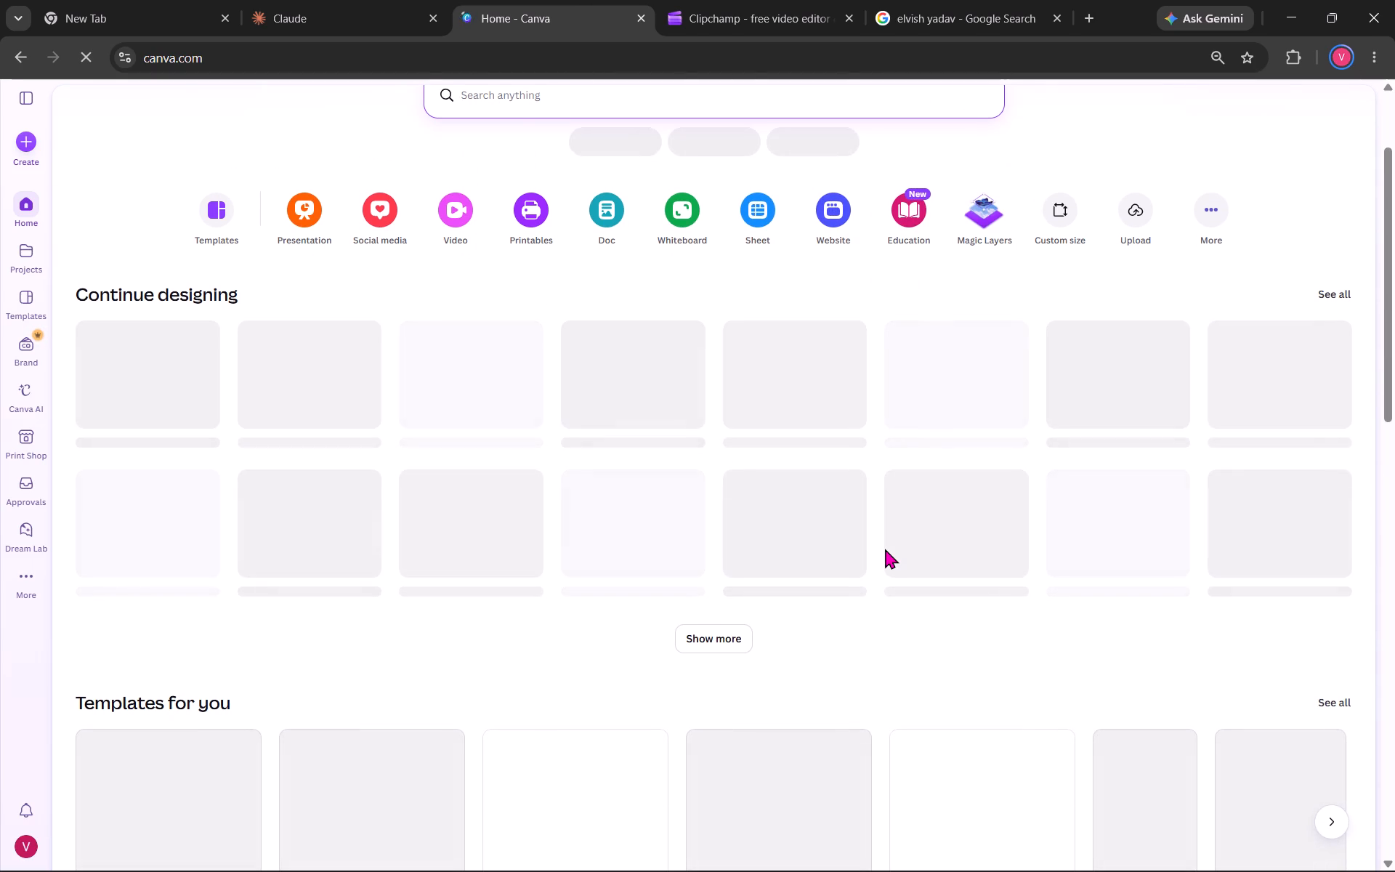
scroll(885, 549, down, 2)
scroll(848, 411, up, 3)
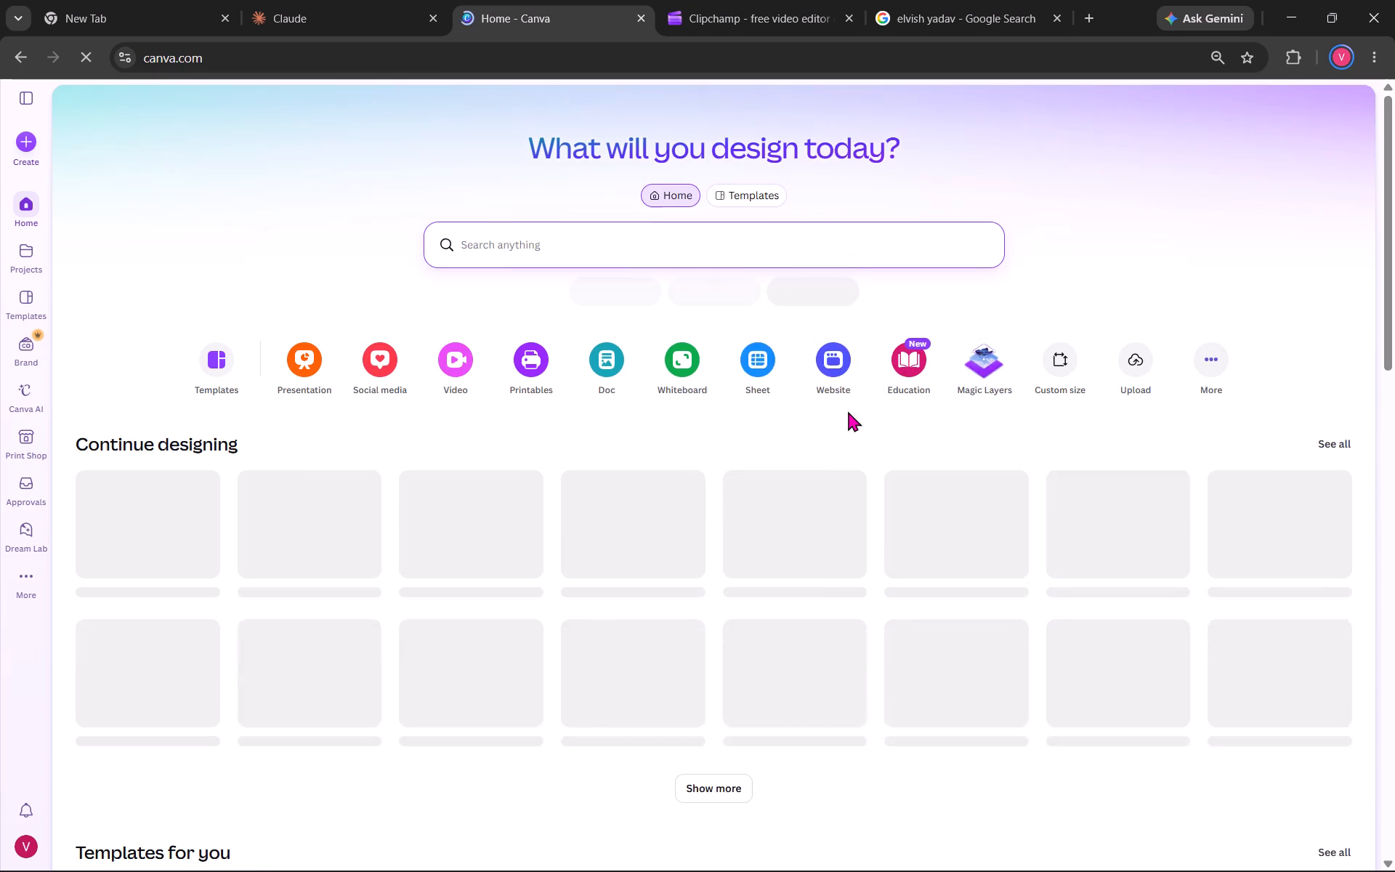
scroll(862, 348, down, 6)
scroll(862, 348, up, 2)
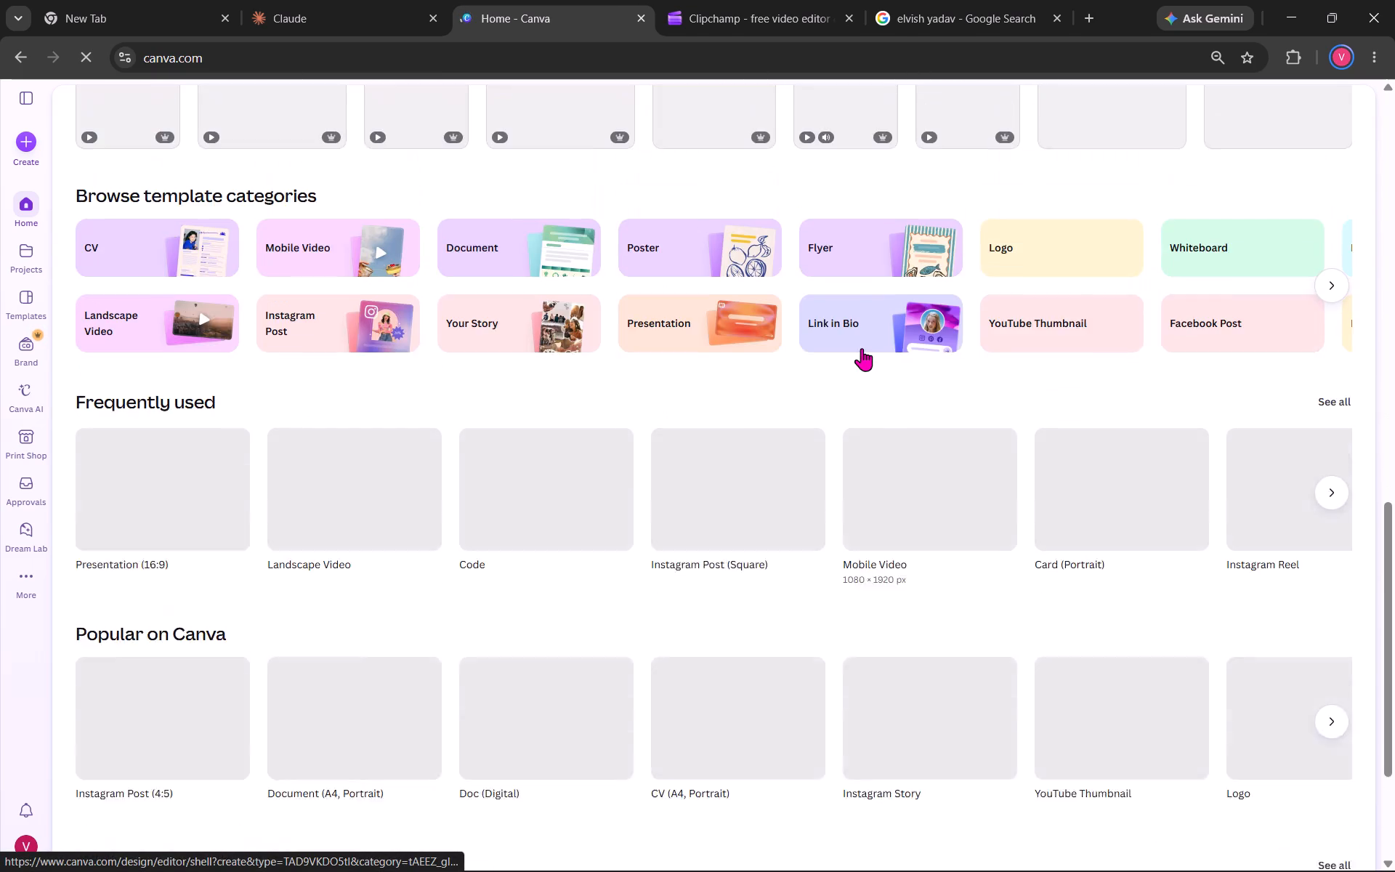
scroll(862, 348, up, 4)
scroll(862, 348, down, 4)
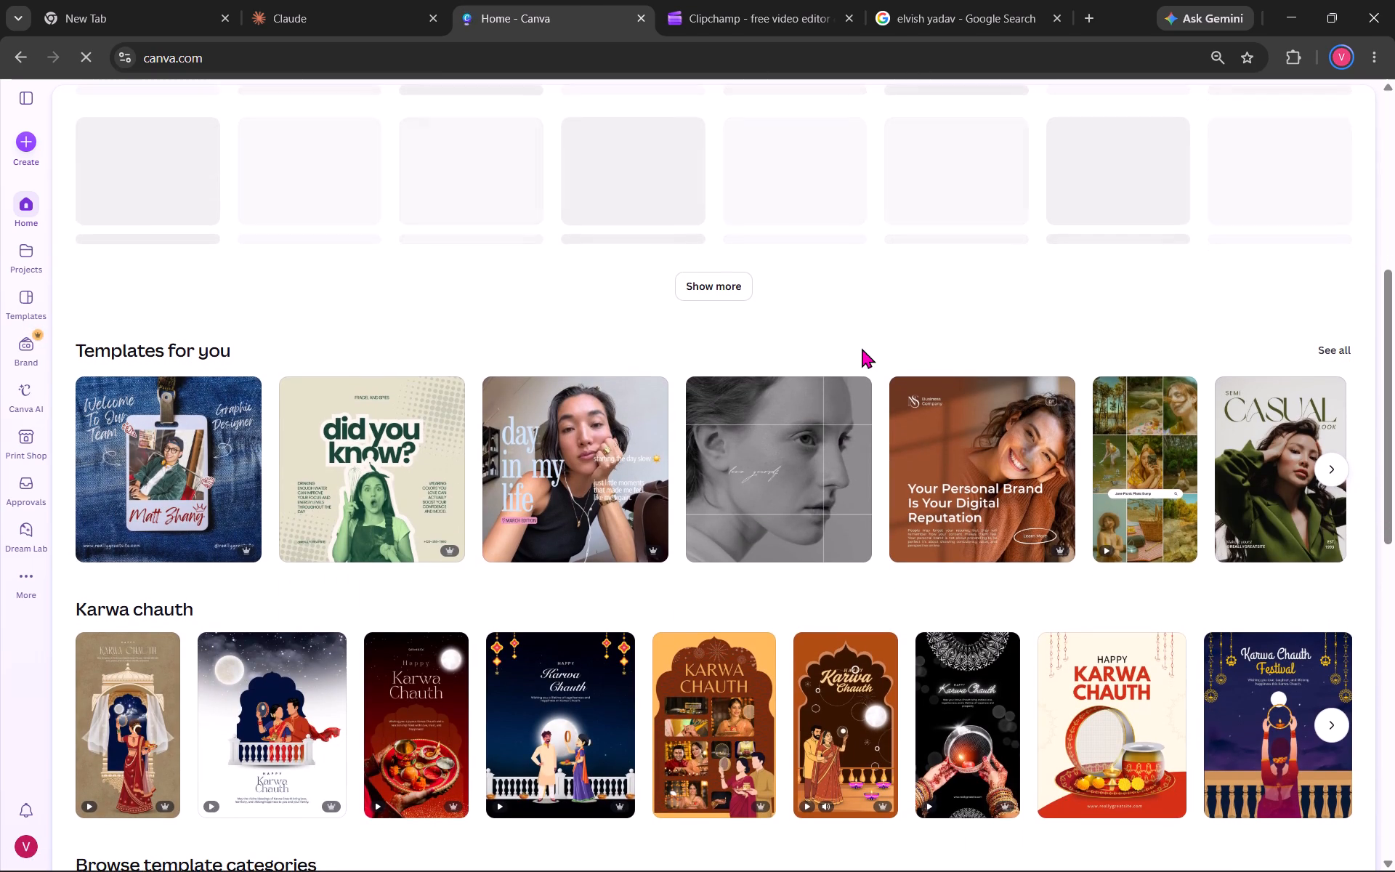
scroll(813, 504, down, 3)
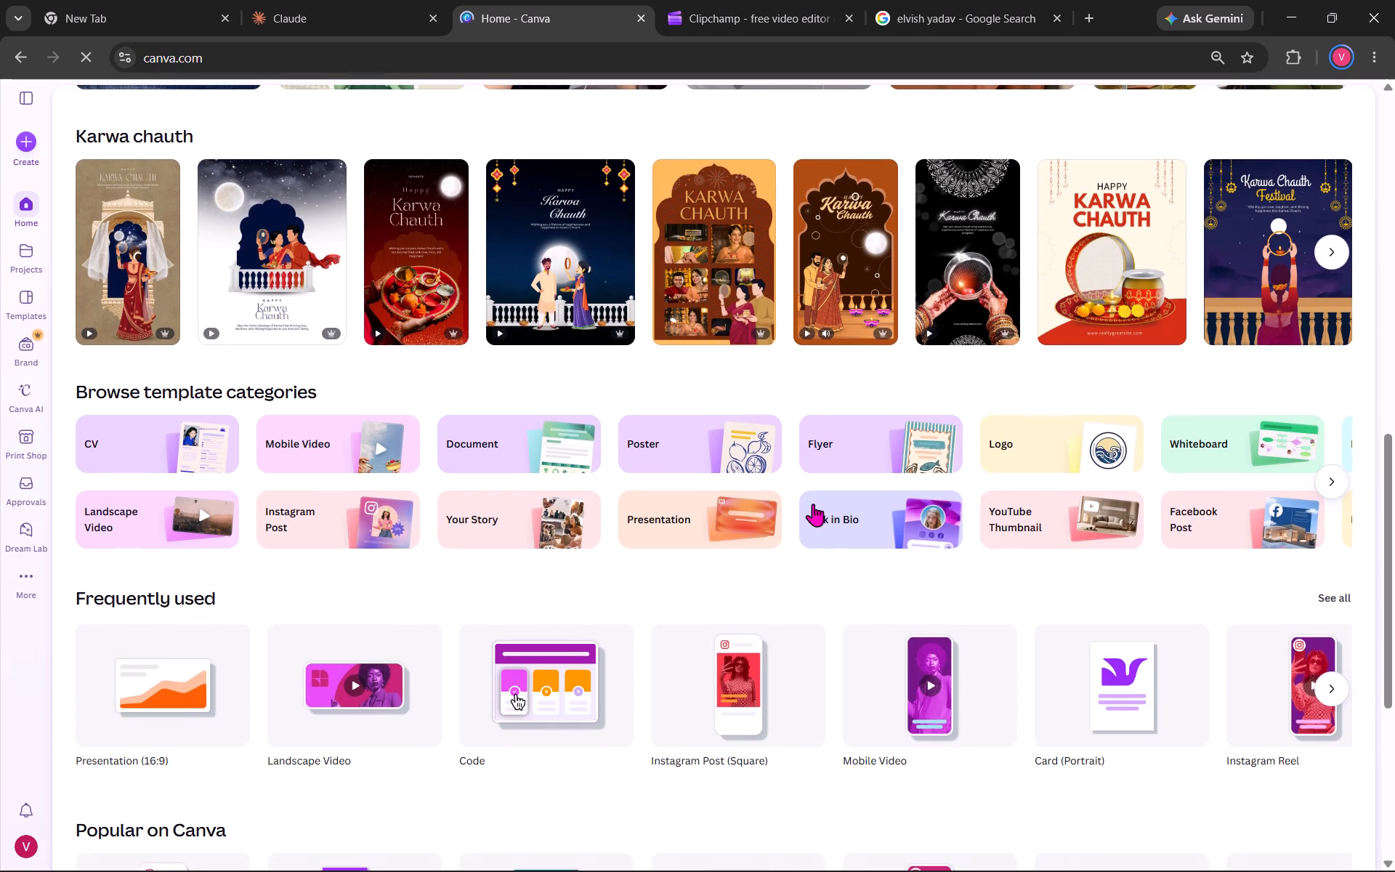
scroll(762, 520, down, 3)
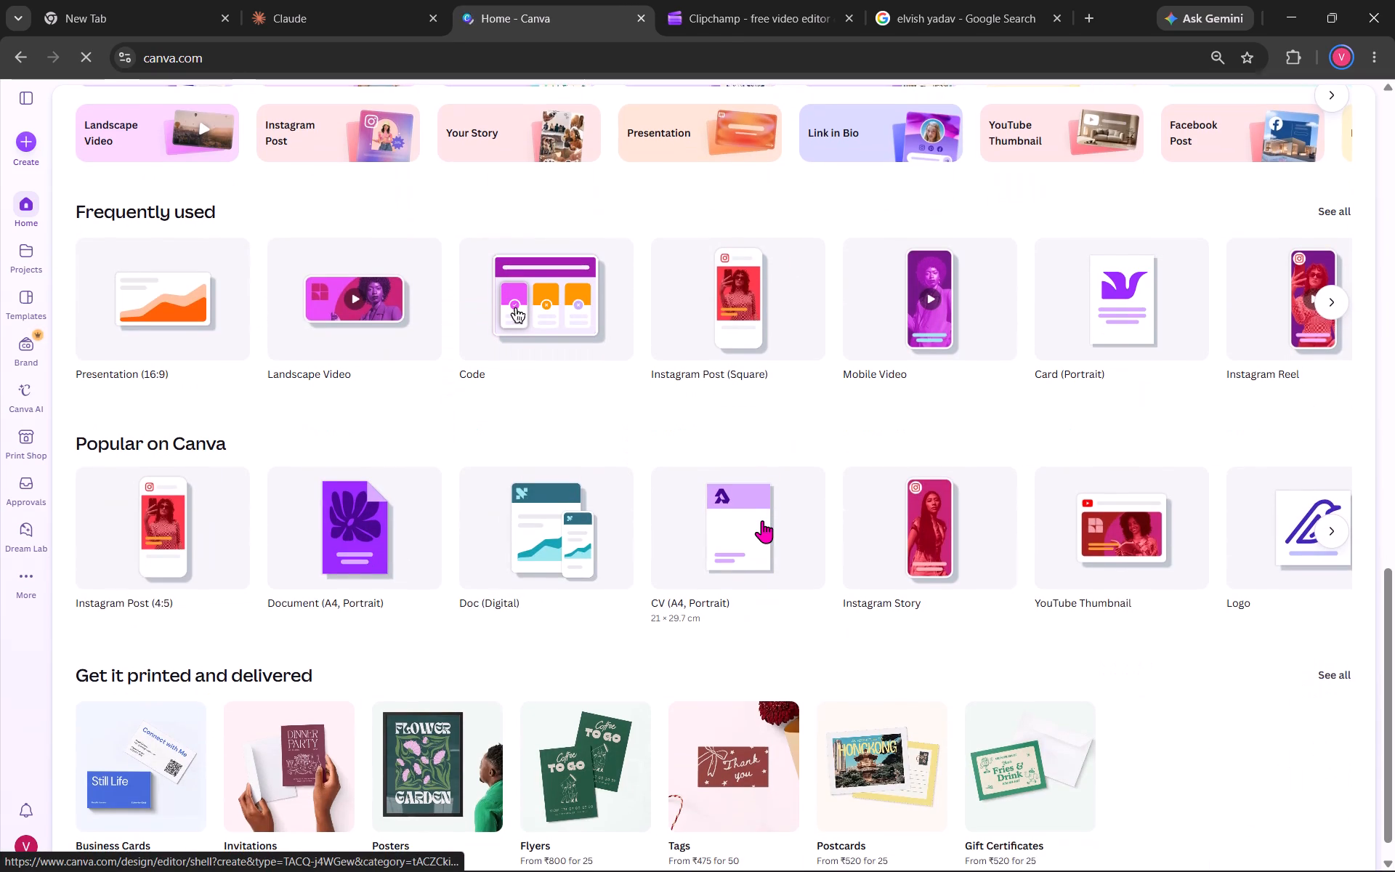
scroll(762, 520, down, 6)
scroll(762, 520, up, 7)
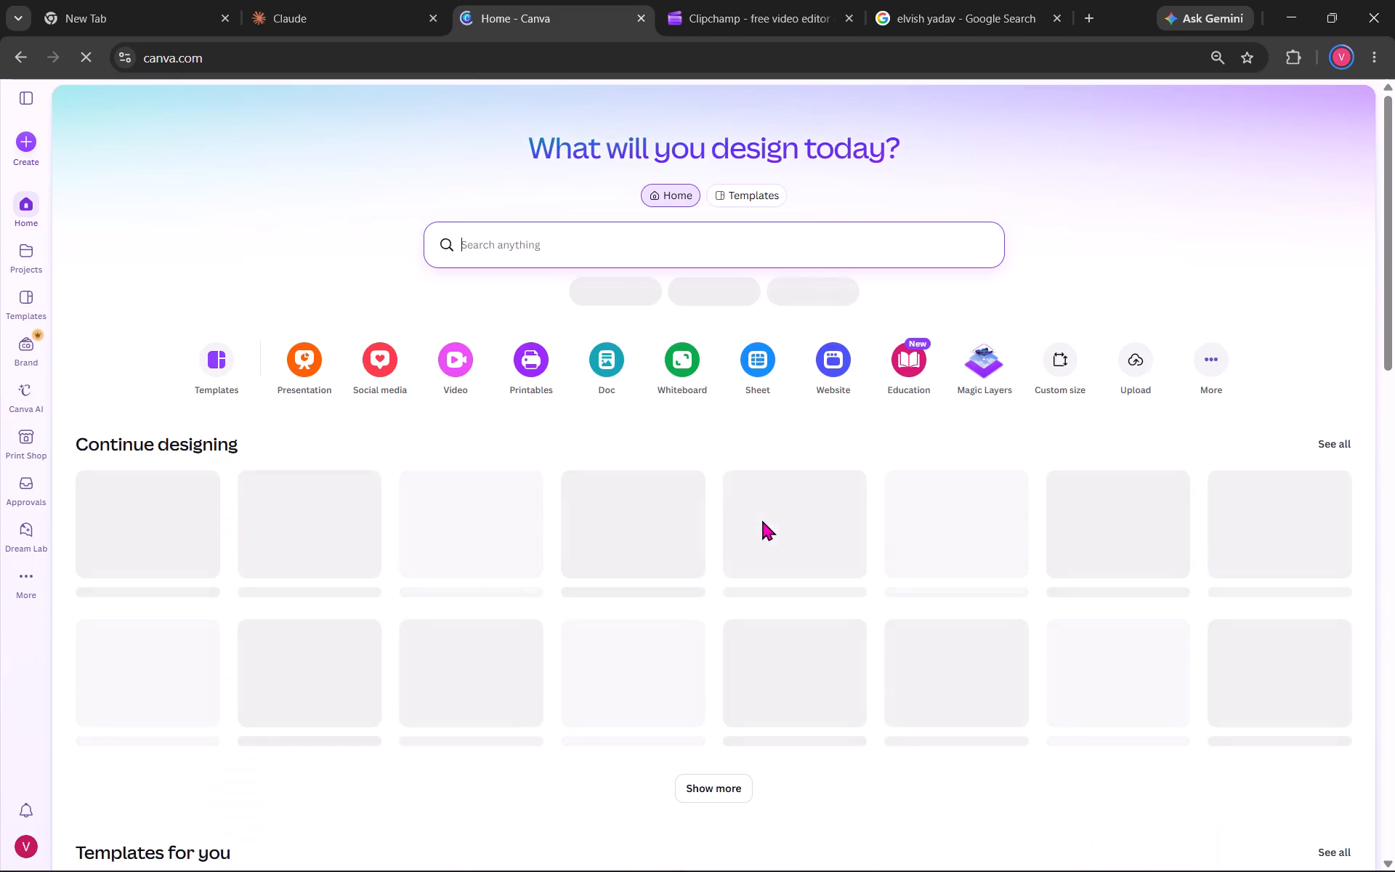
scroll(762, 520, down, 7)
scroll(762, 520, up, 4)
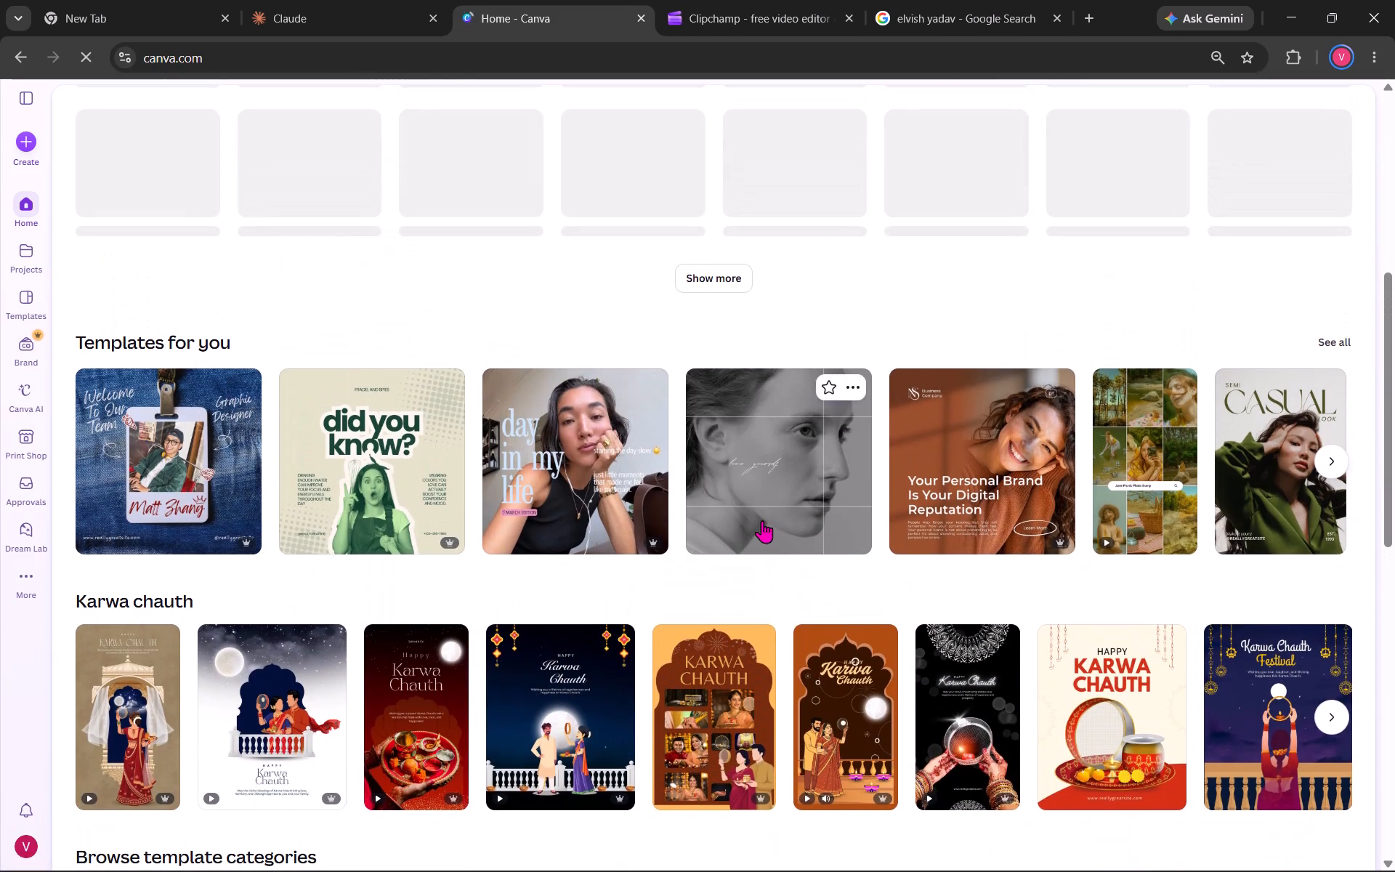
Browse the Templates for you row and preview the "New Style Wave 2028" black-and-white fashion cover template.
click(1331, 465)
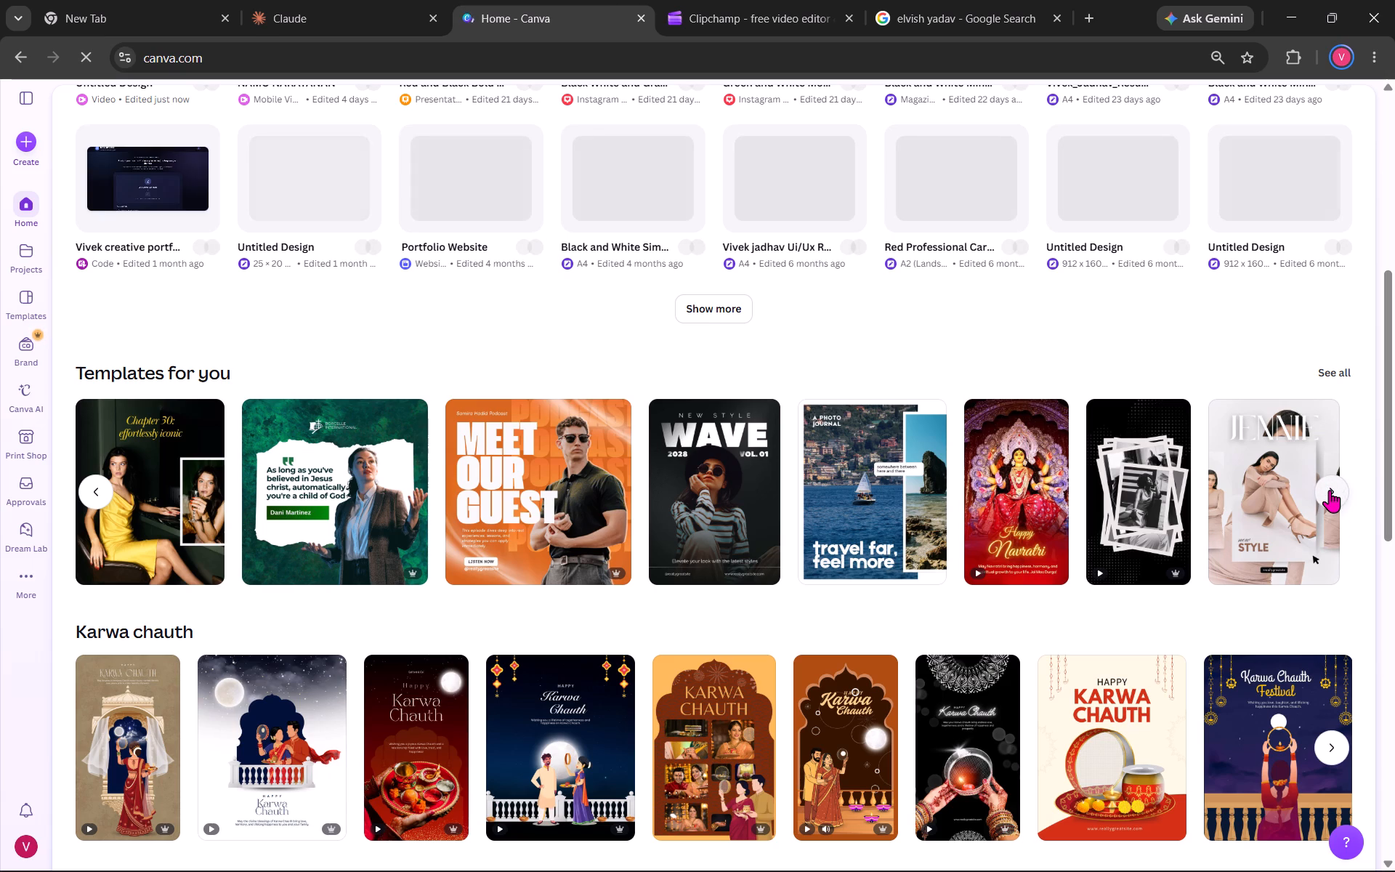
click(1330, 490)
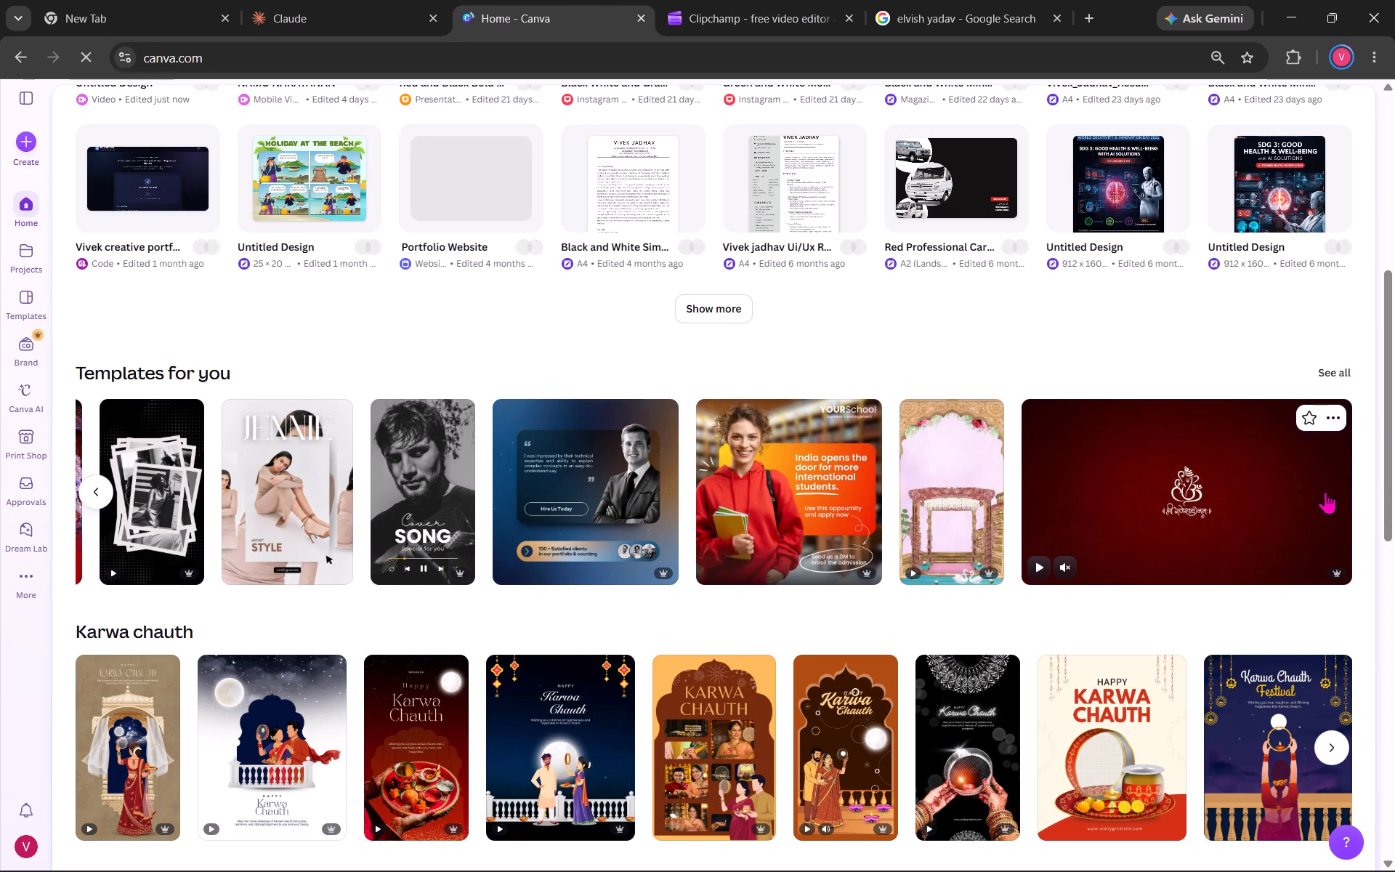
click(94, 483)
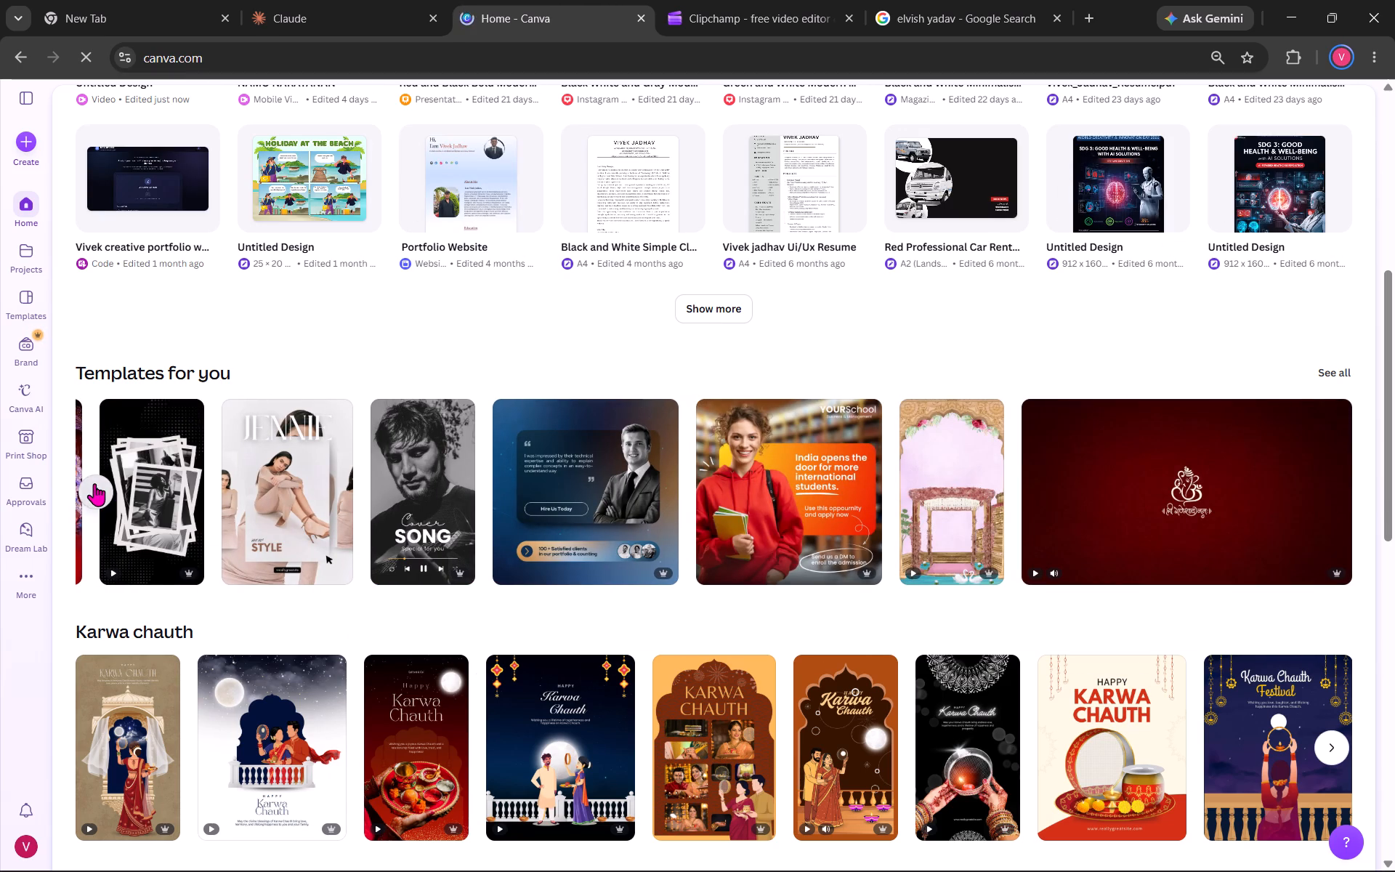
click(1016, 539)
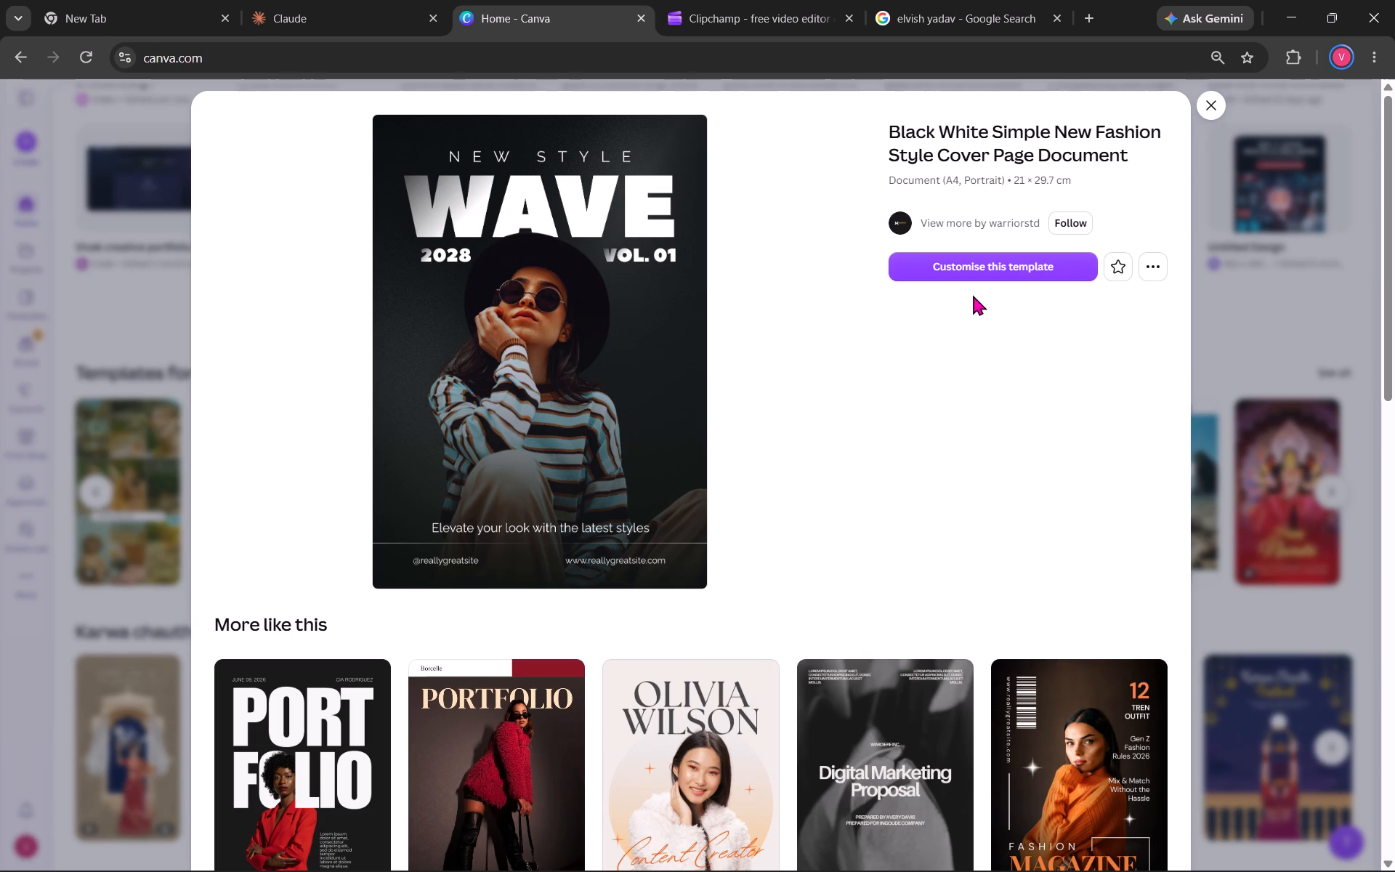
Look through the "More like this" fashion magazine and portfolio cover templates below the "New Style Wave 2028" preview.
scroll(805, 509, down, 2)
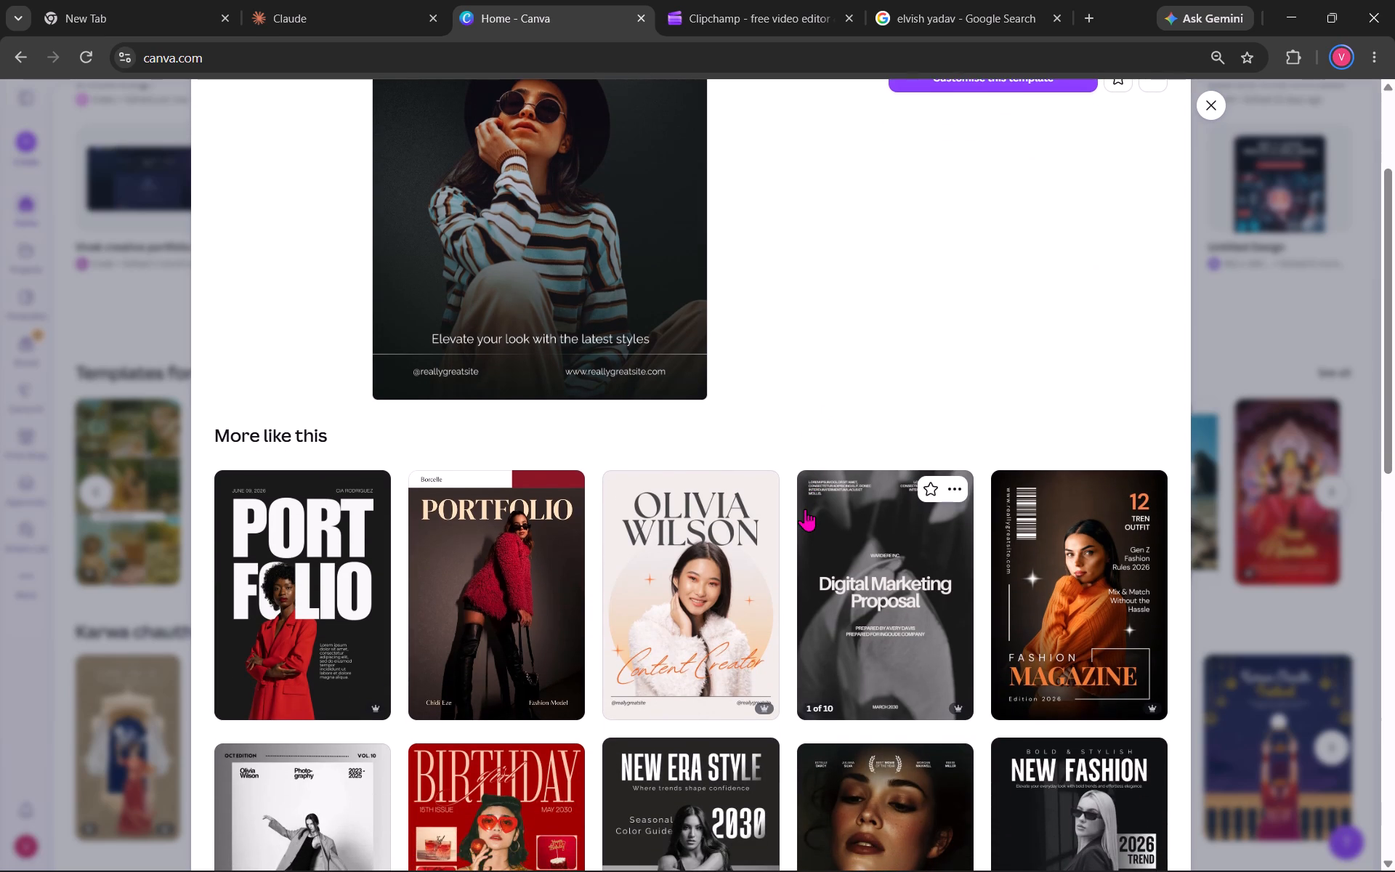
scroll(720, 629, down, 1)
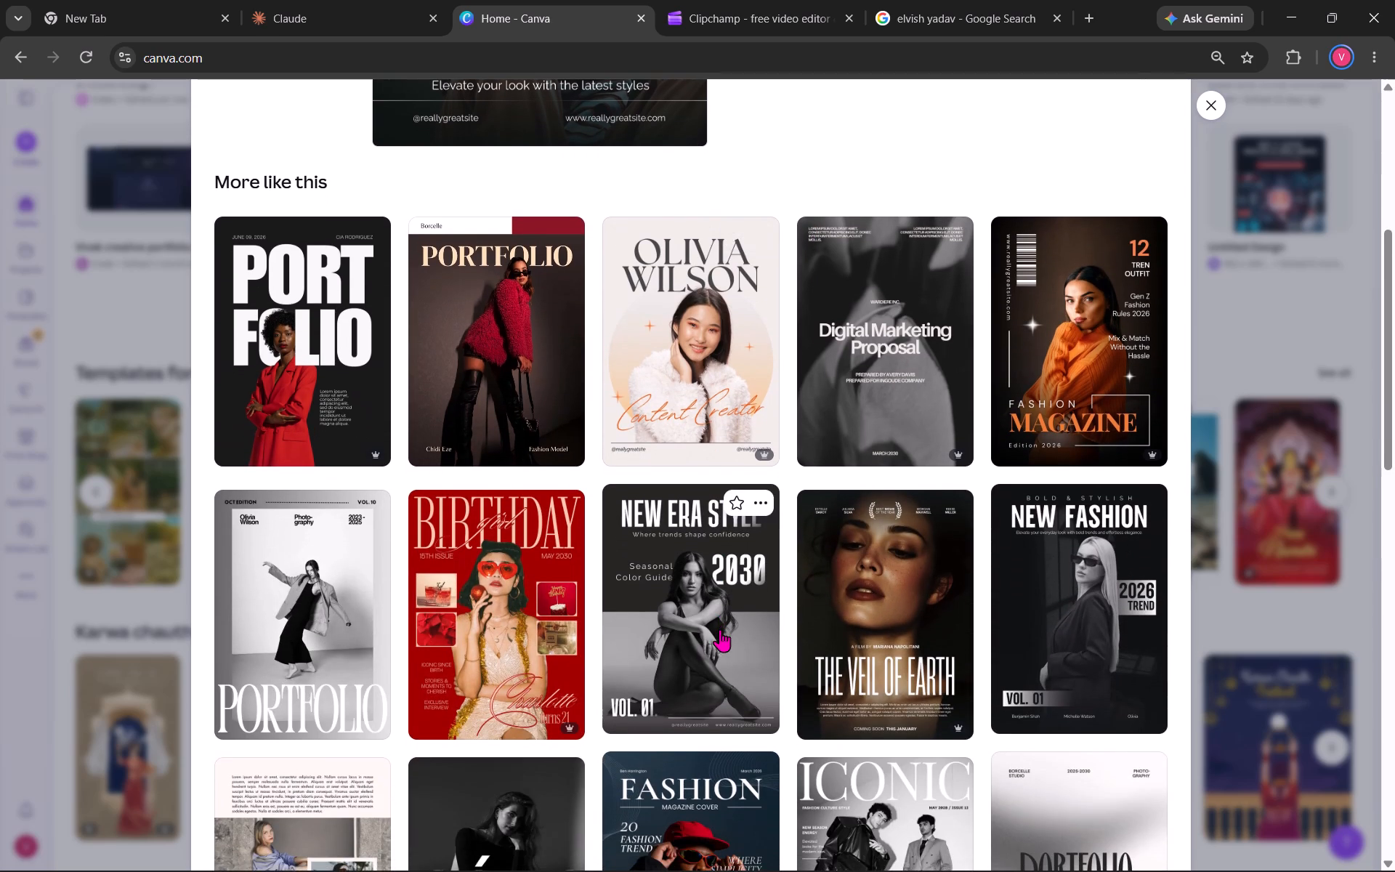
scroll(720, 629, down, 3)
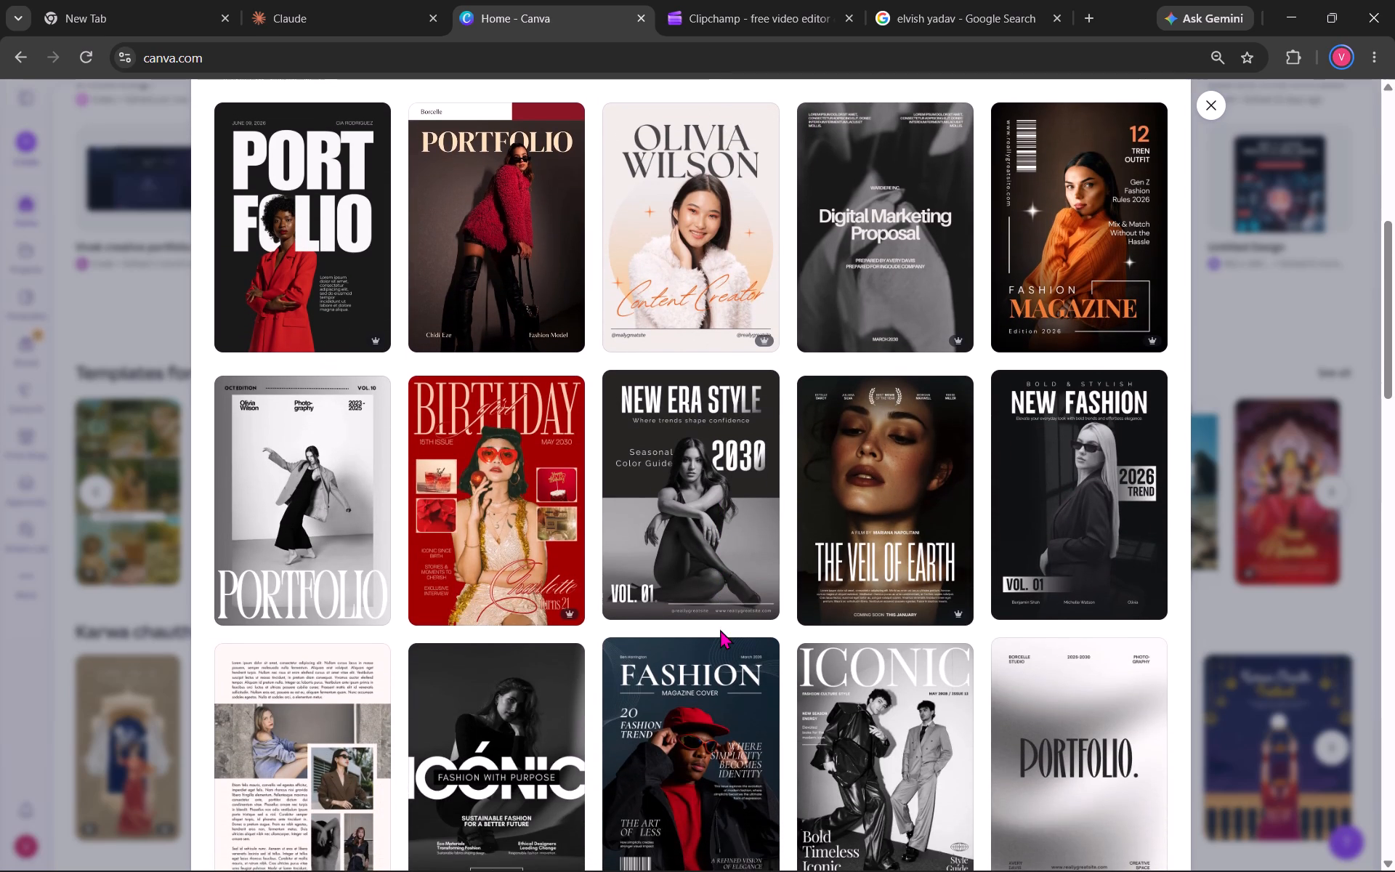
scroll(720, 629, down, 3)
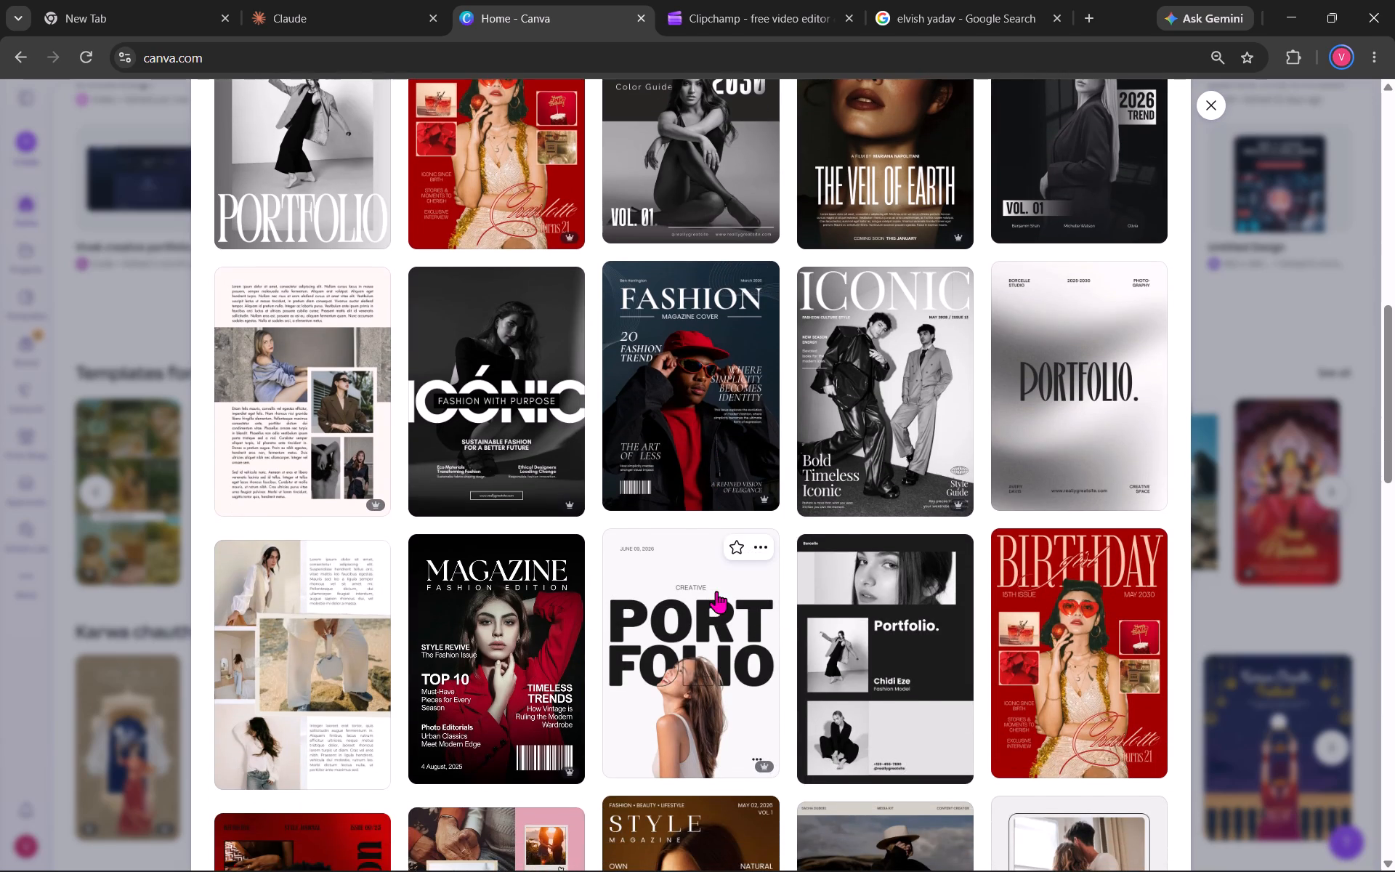
scroll(716, 591, down, 3)
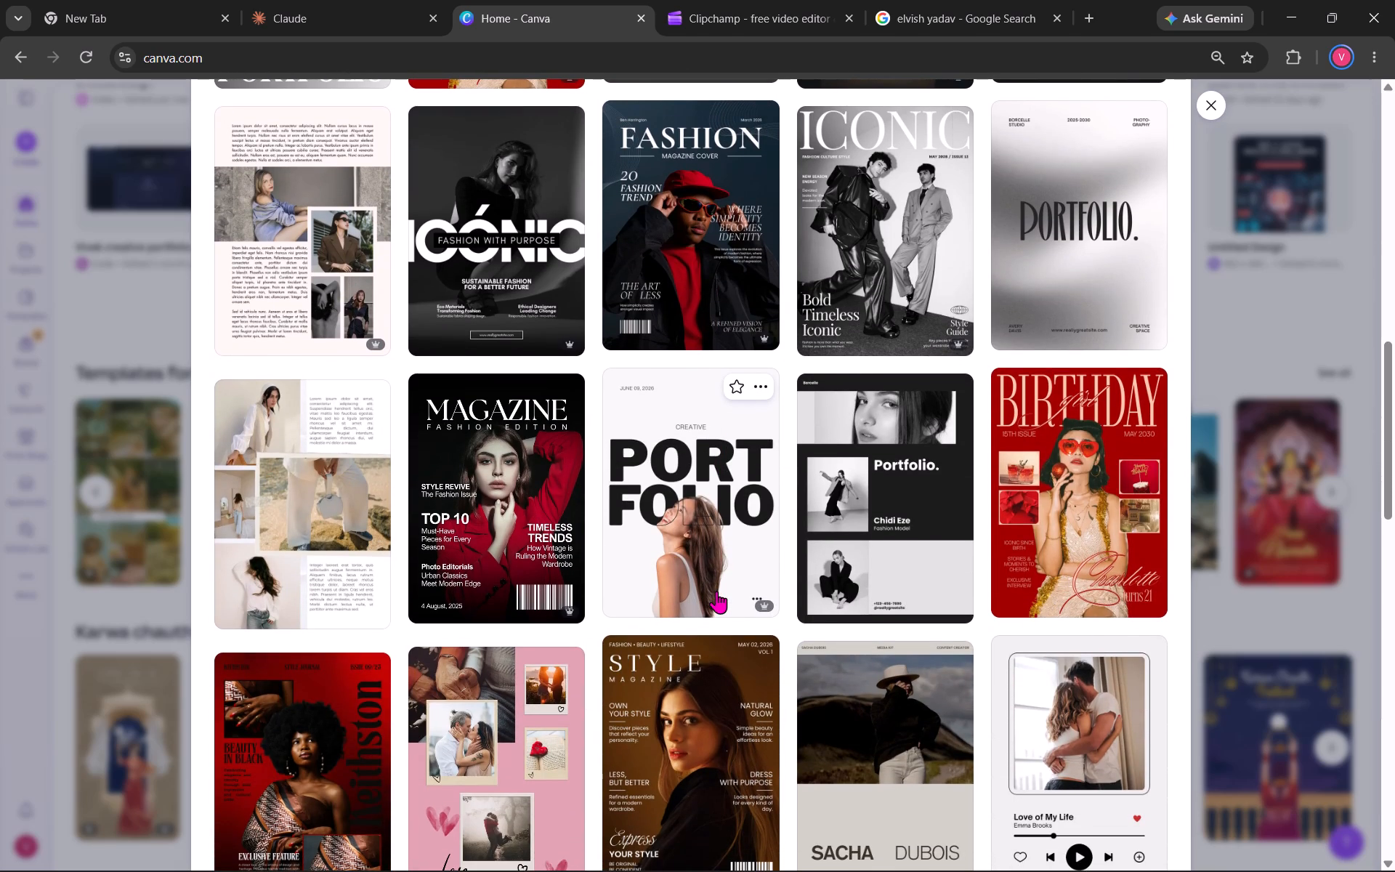
scroll(716, 591, down, 2)
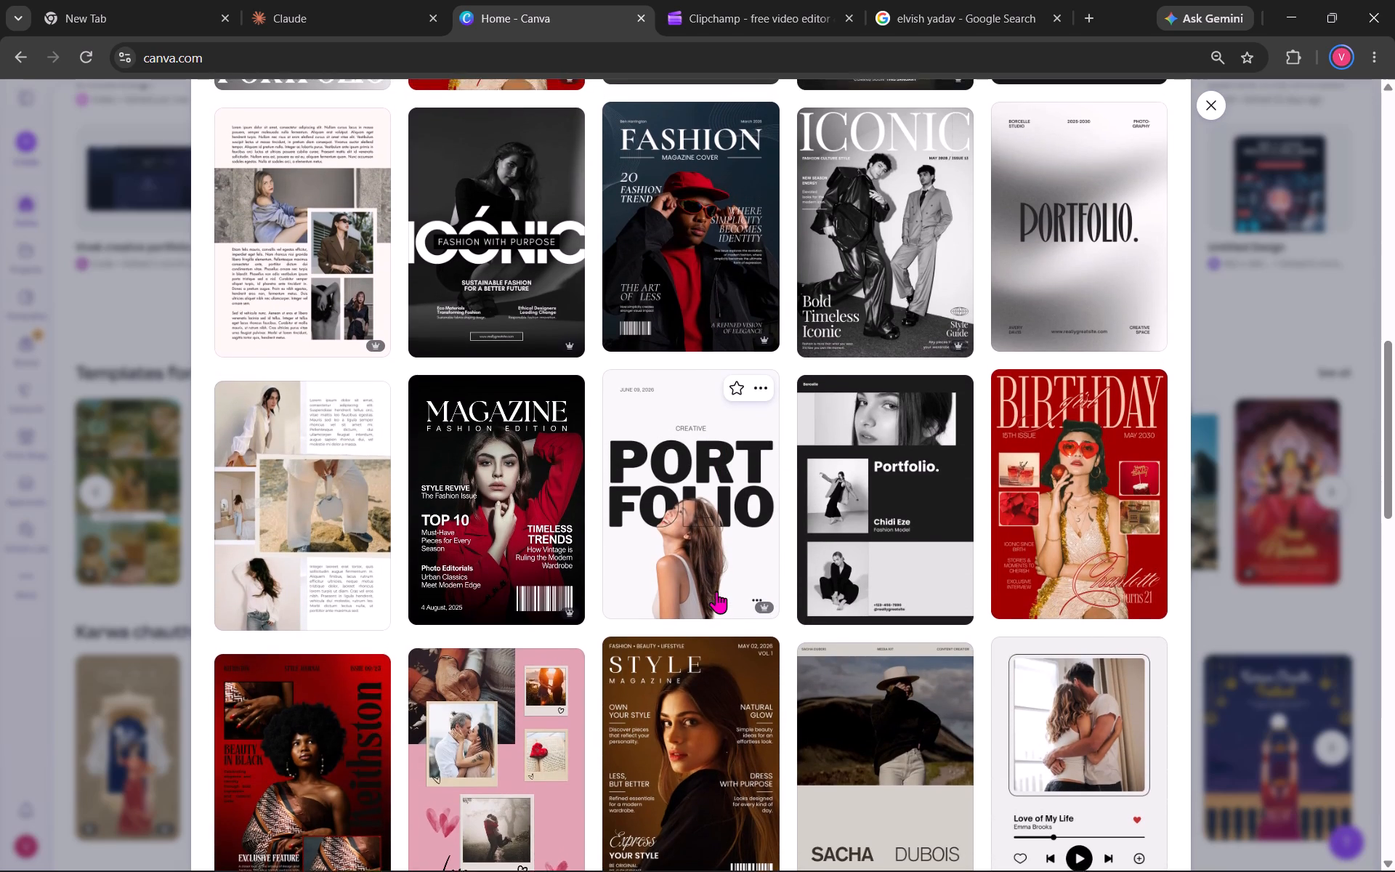
scroll(716, 591, down, 2)
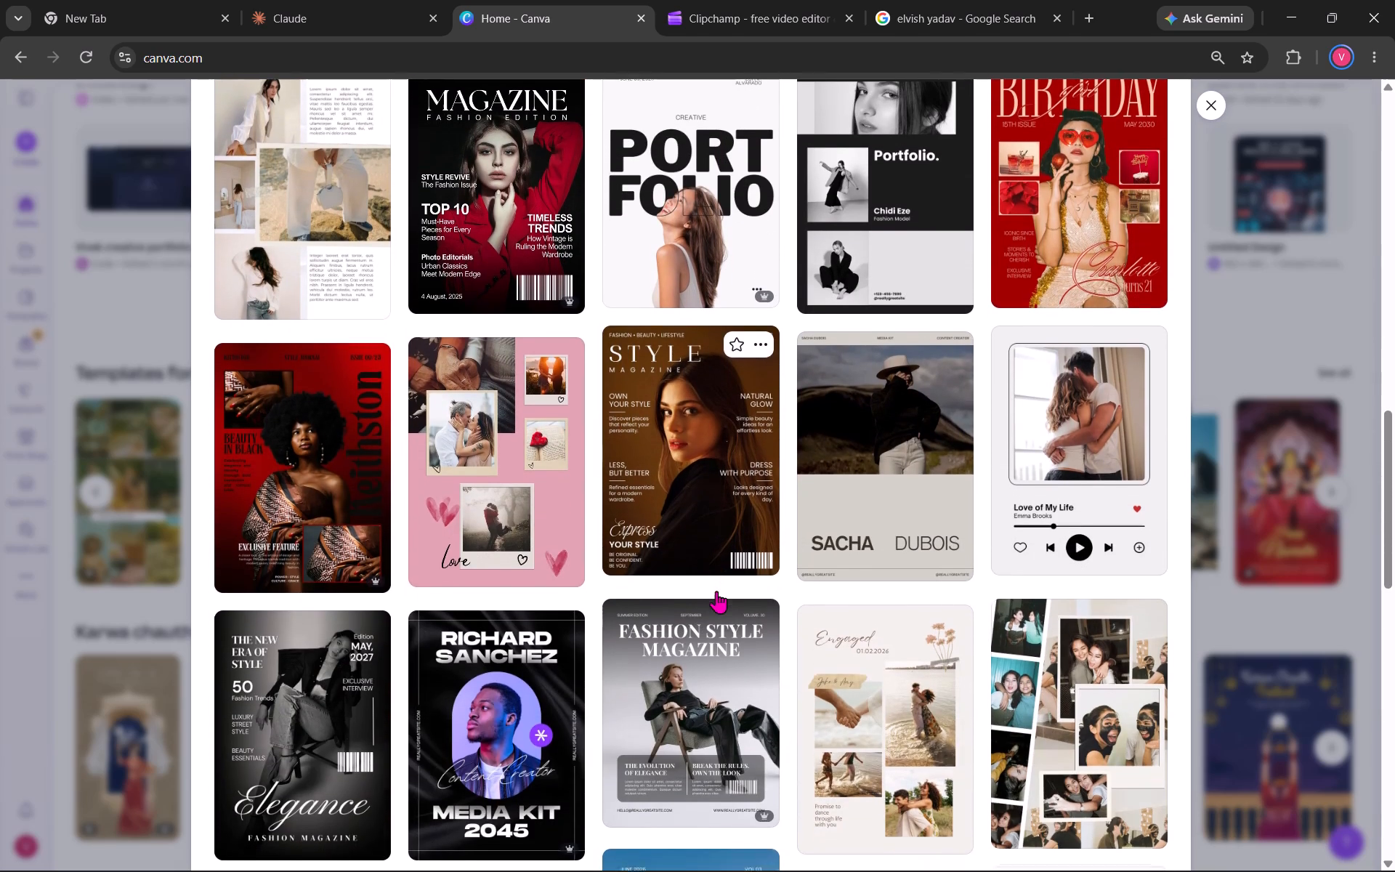
scroll(716, 591, down, 6)
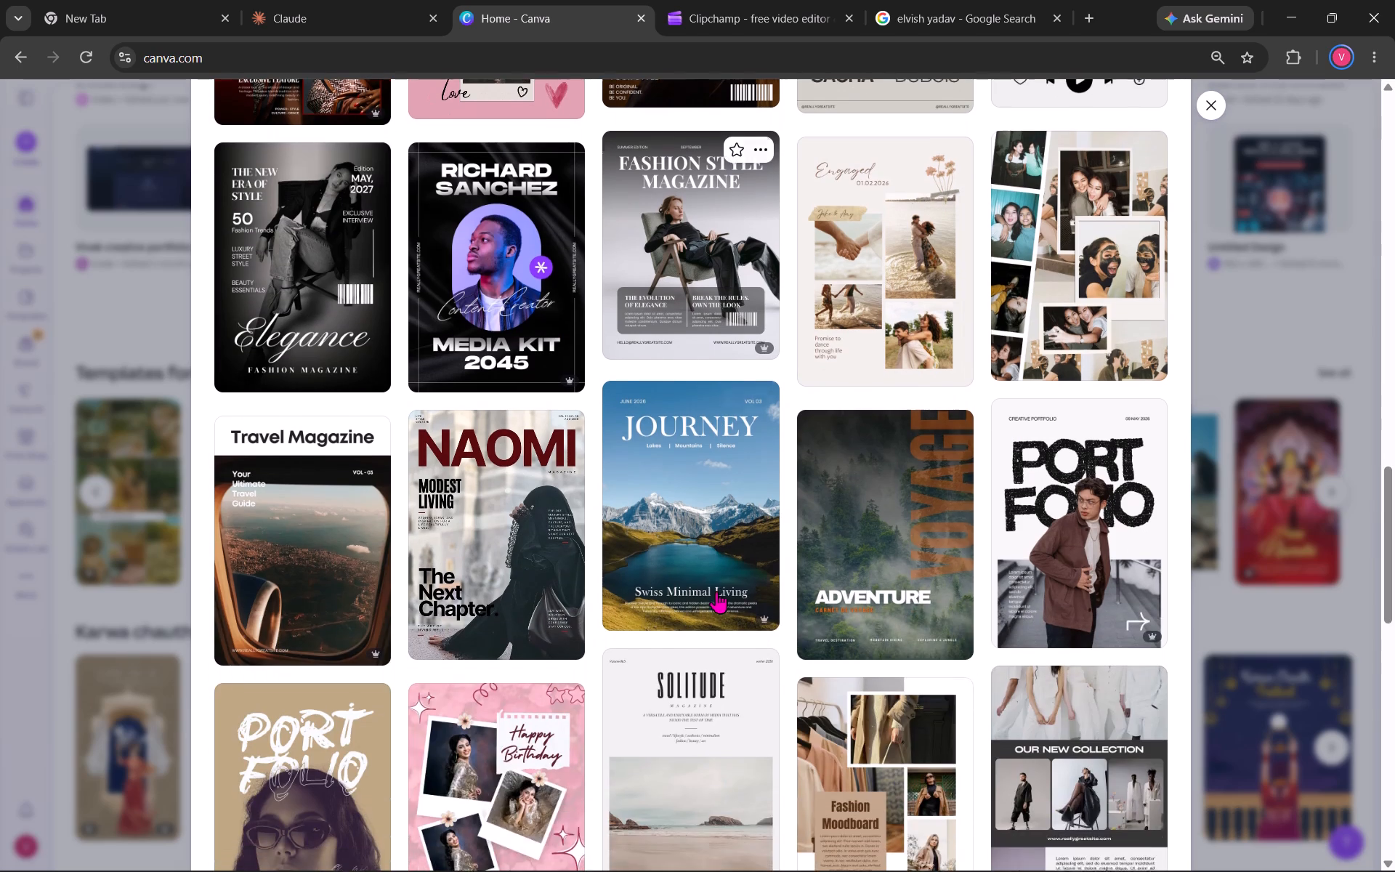
scroll(716, 591, down, 6)
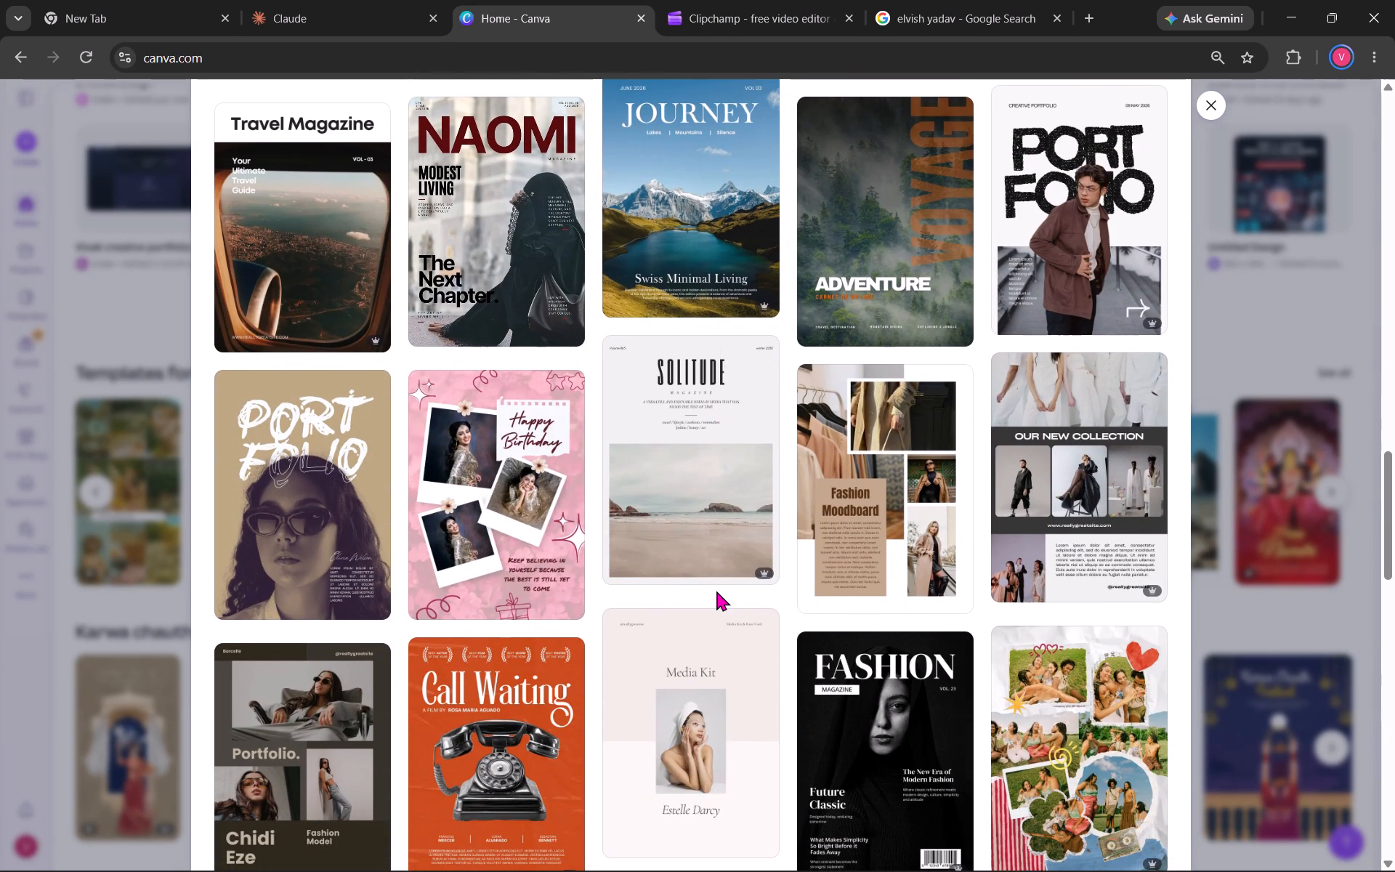
scroll(716, 591, down, 6)
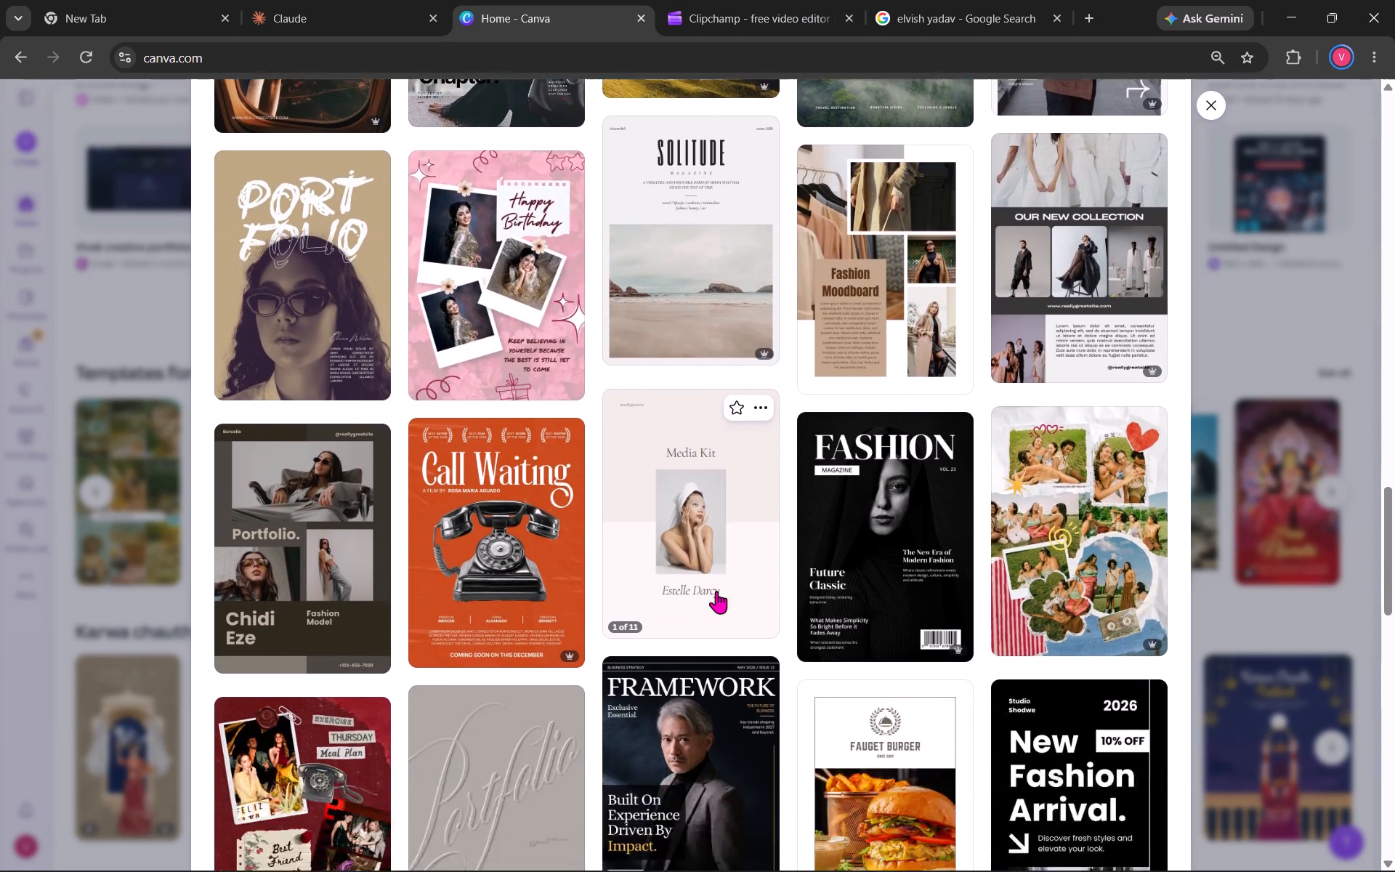
scroll(716, 591, down, 4)
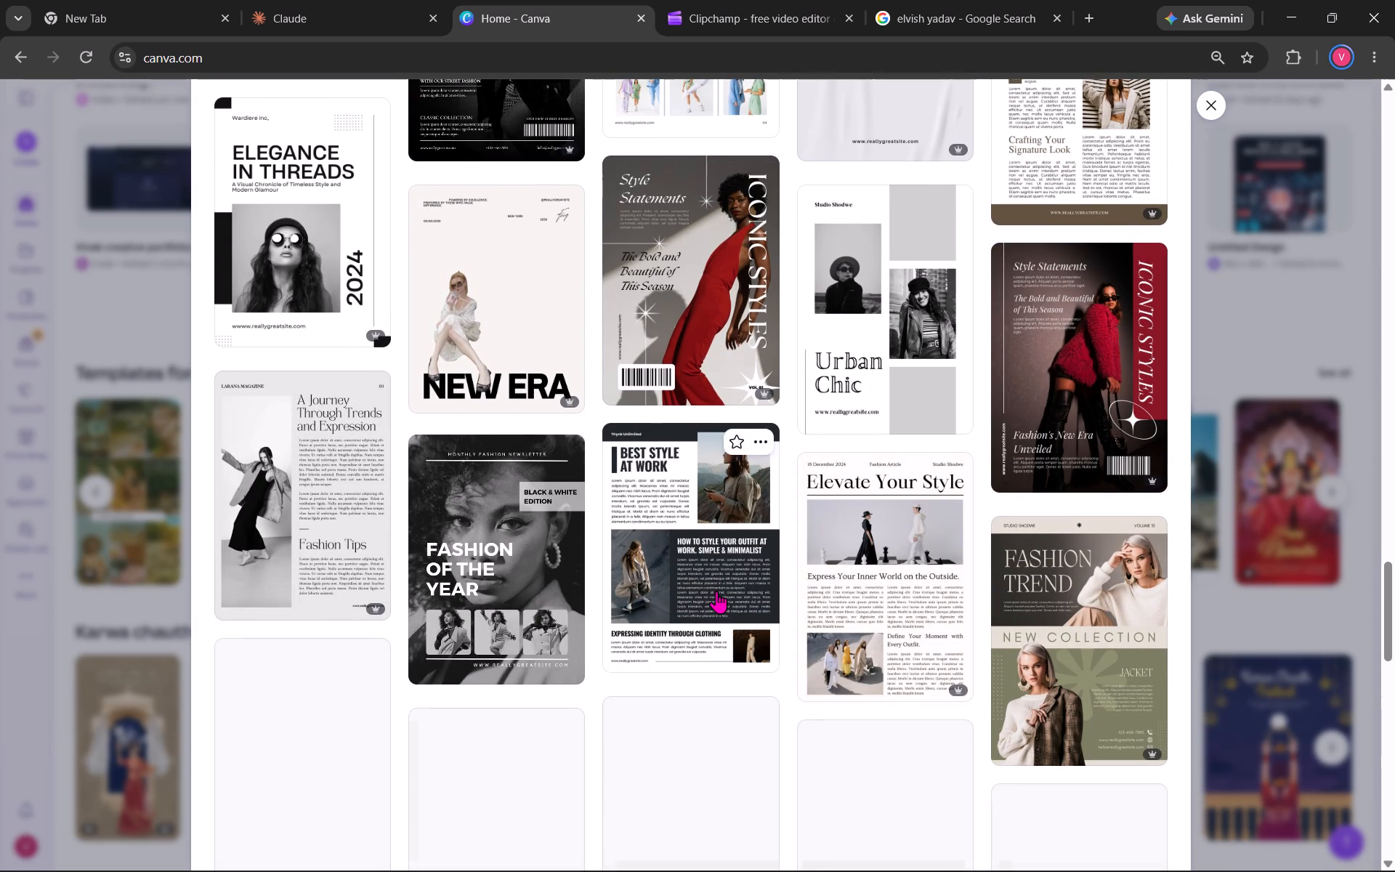
scroll(716, 591, down, 1)
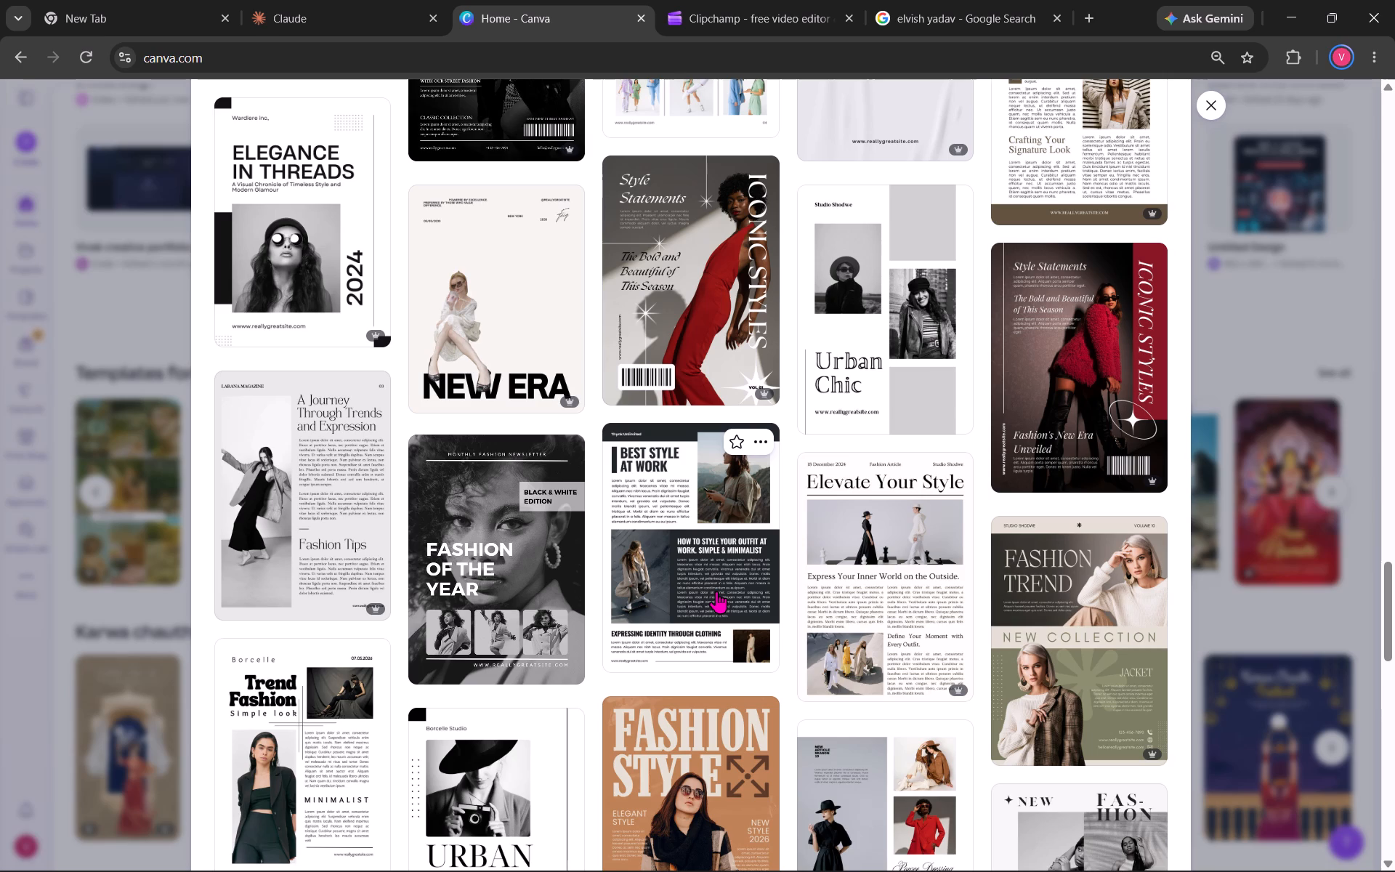
scroll(716, 591, down, 3)
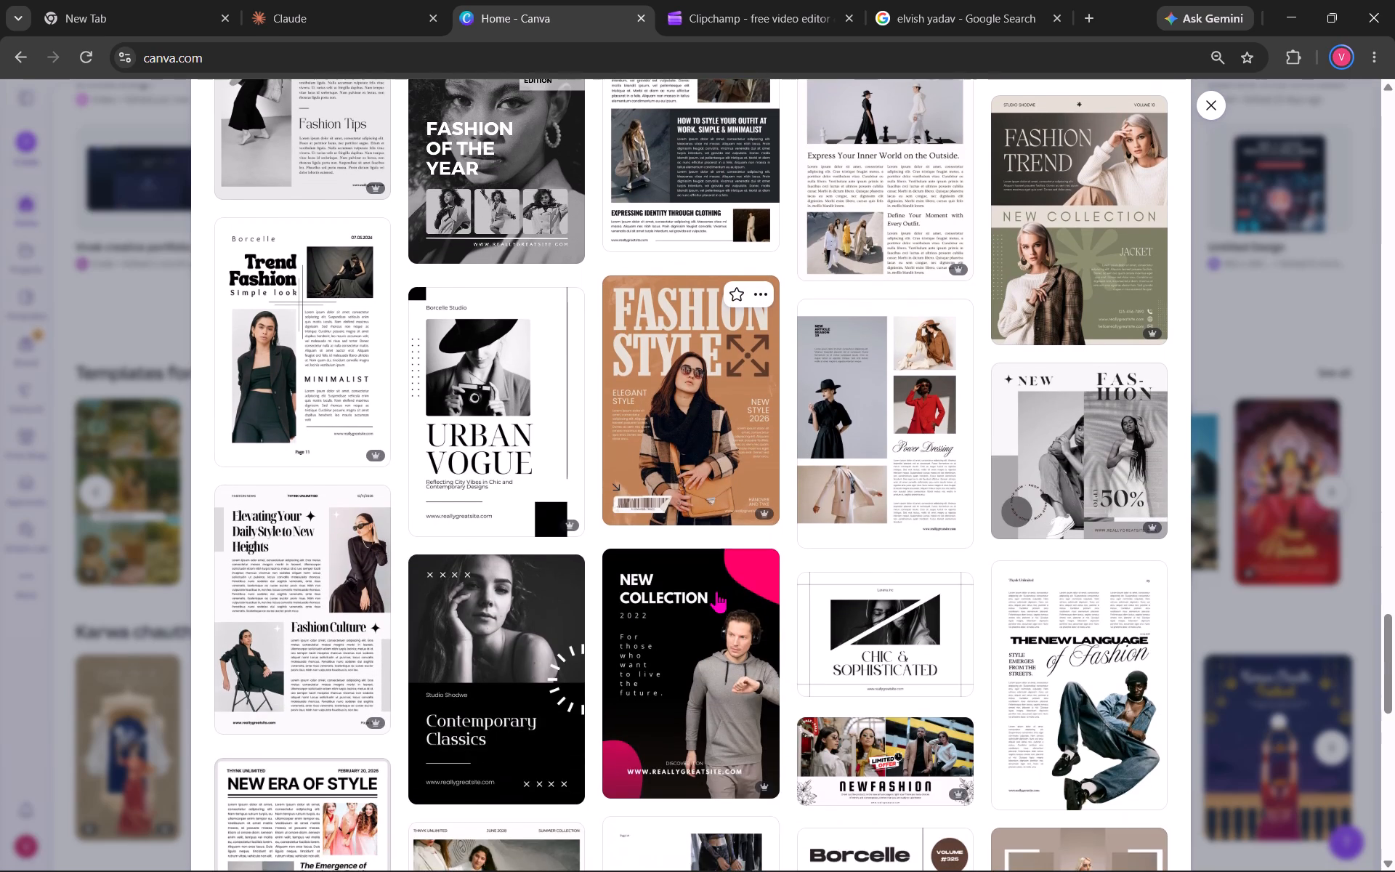
scroll(716, 591, down, 1)
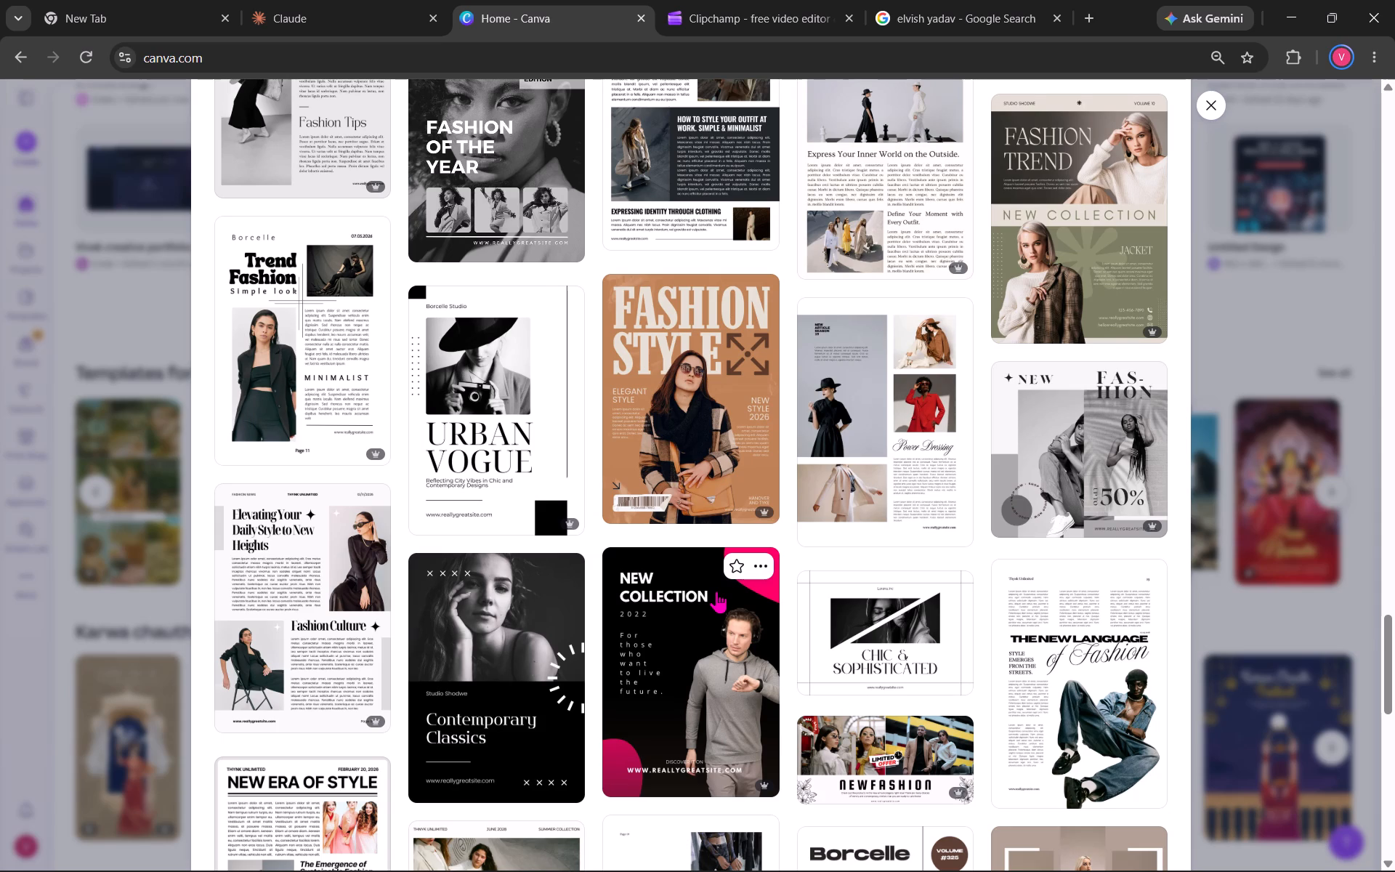
Switch to the Clipchamp video editor and refresh the unresponsive project.
click(705, 0)
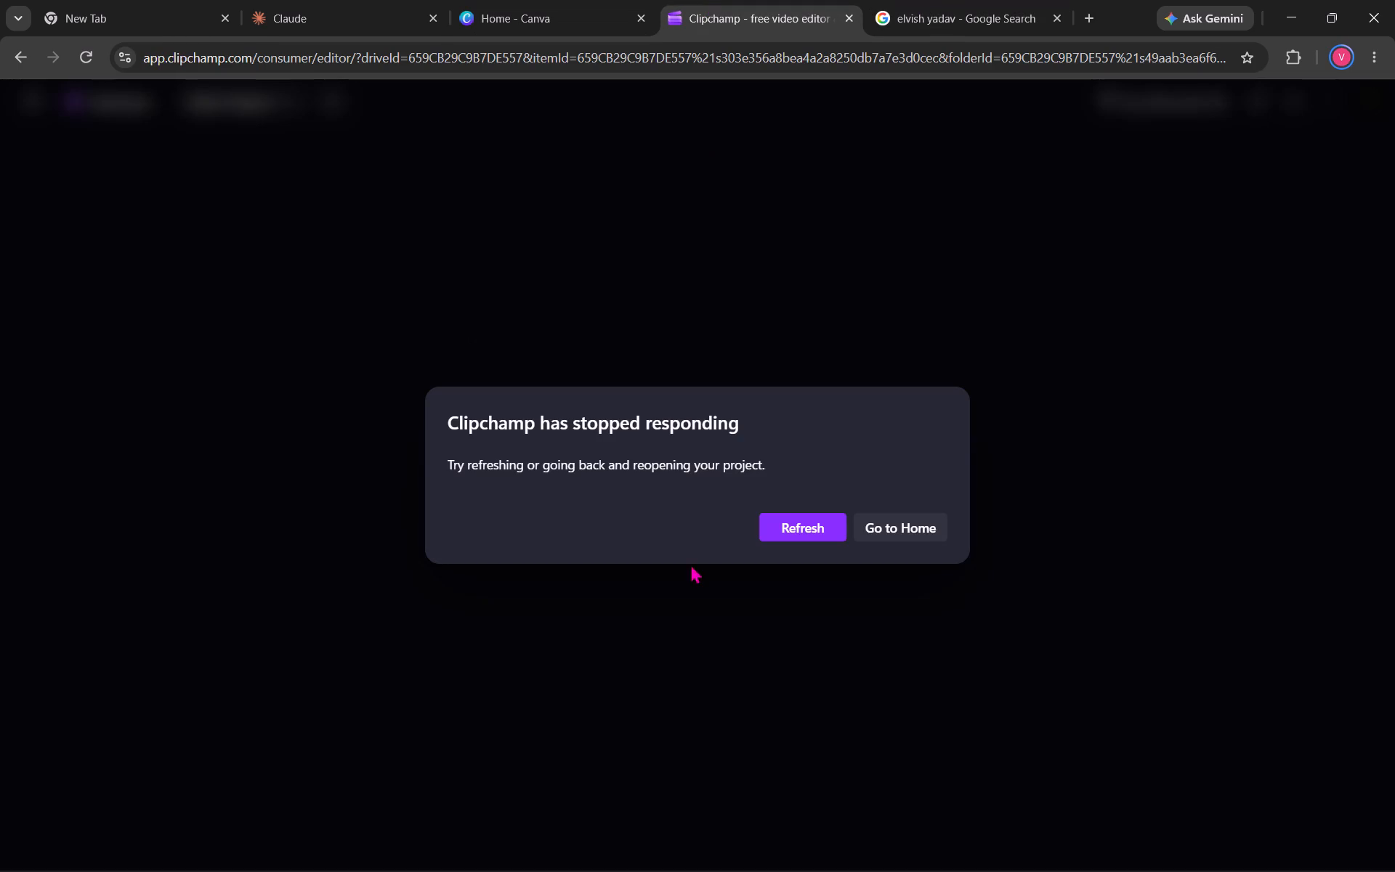
click(798, 525)
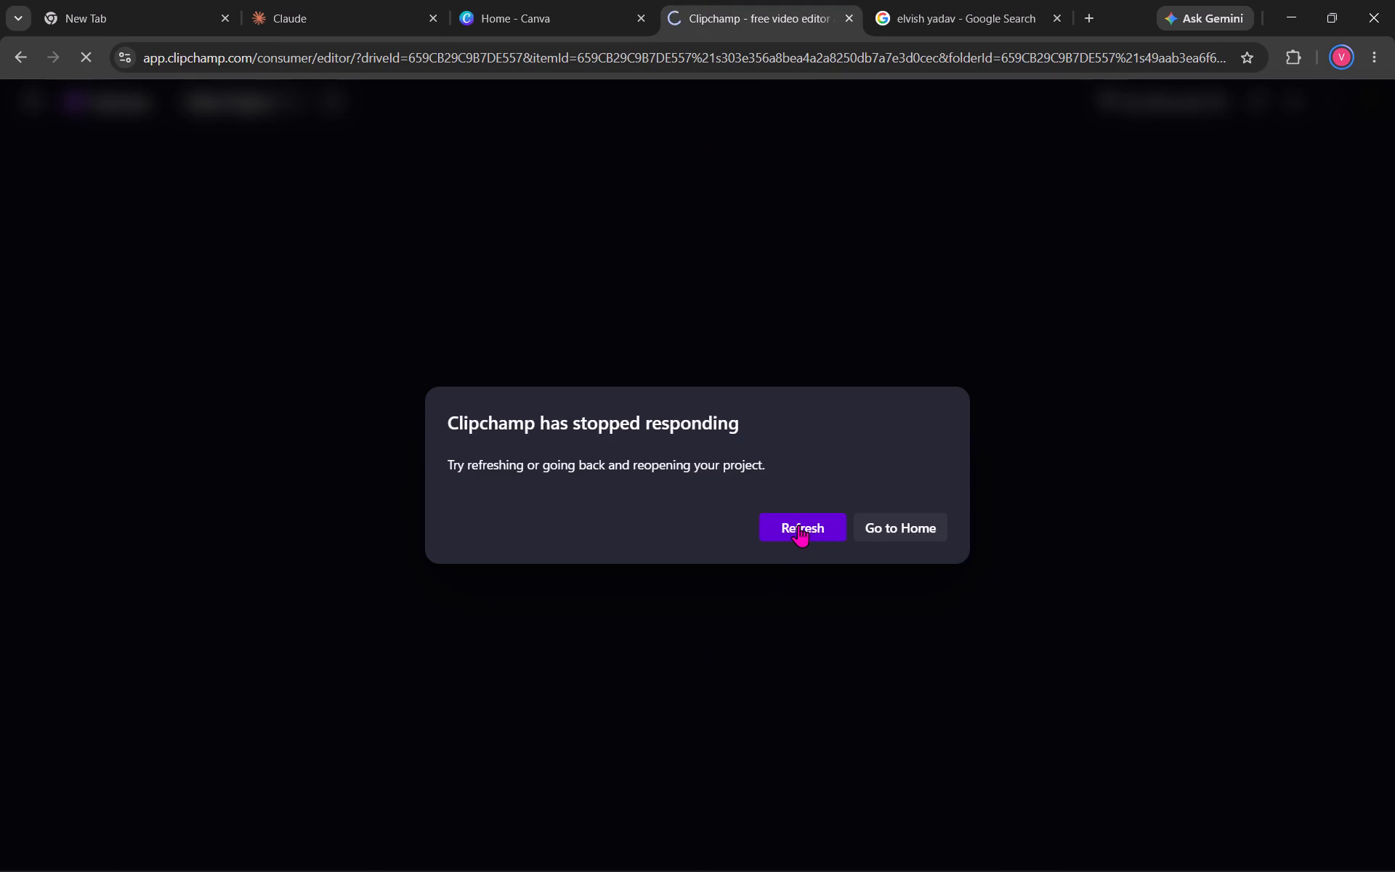
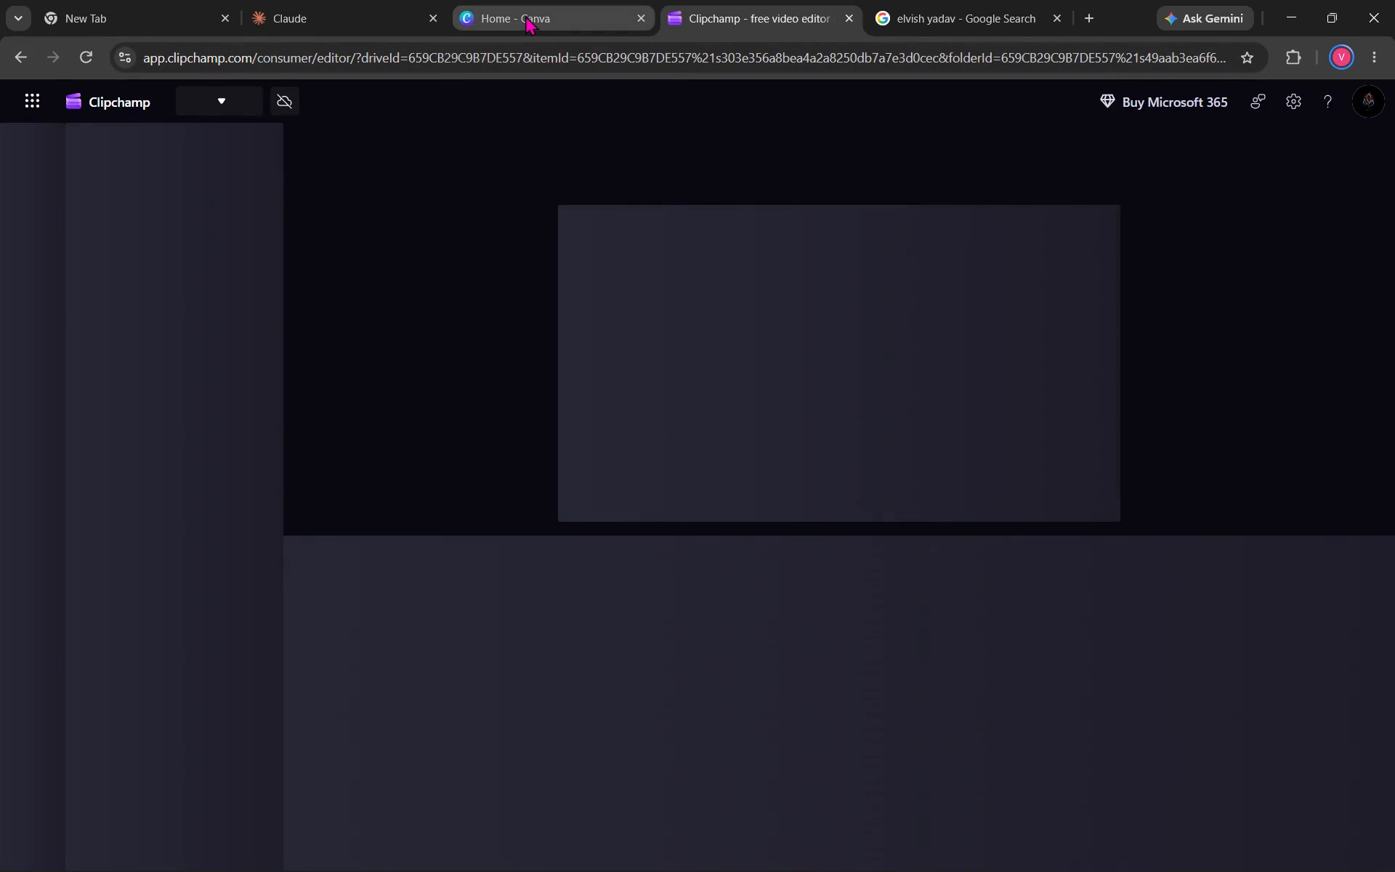
Switch back to Canva and open the "New Style Wave 2028" black-and-white fashion cover template for customising.
click(525, 15)
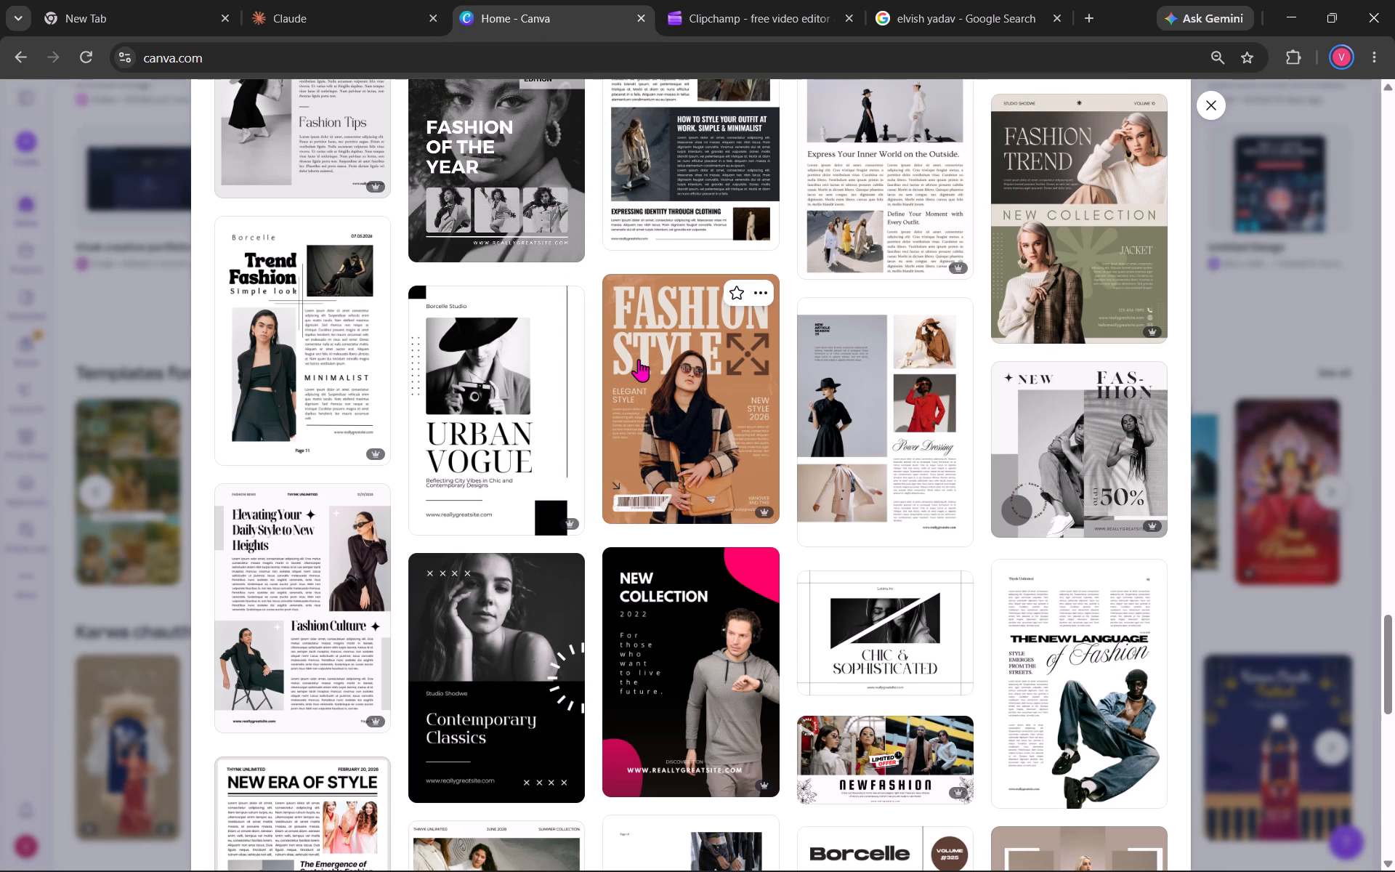
scroll(639, 359, up, 6)
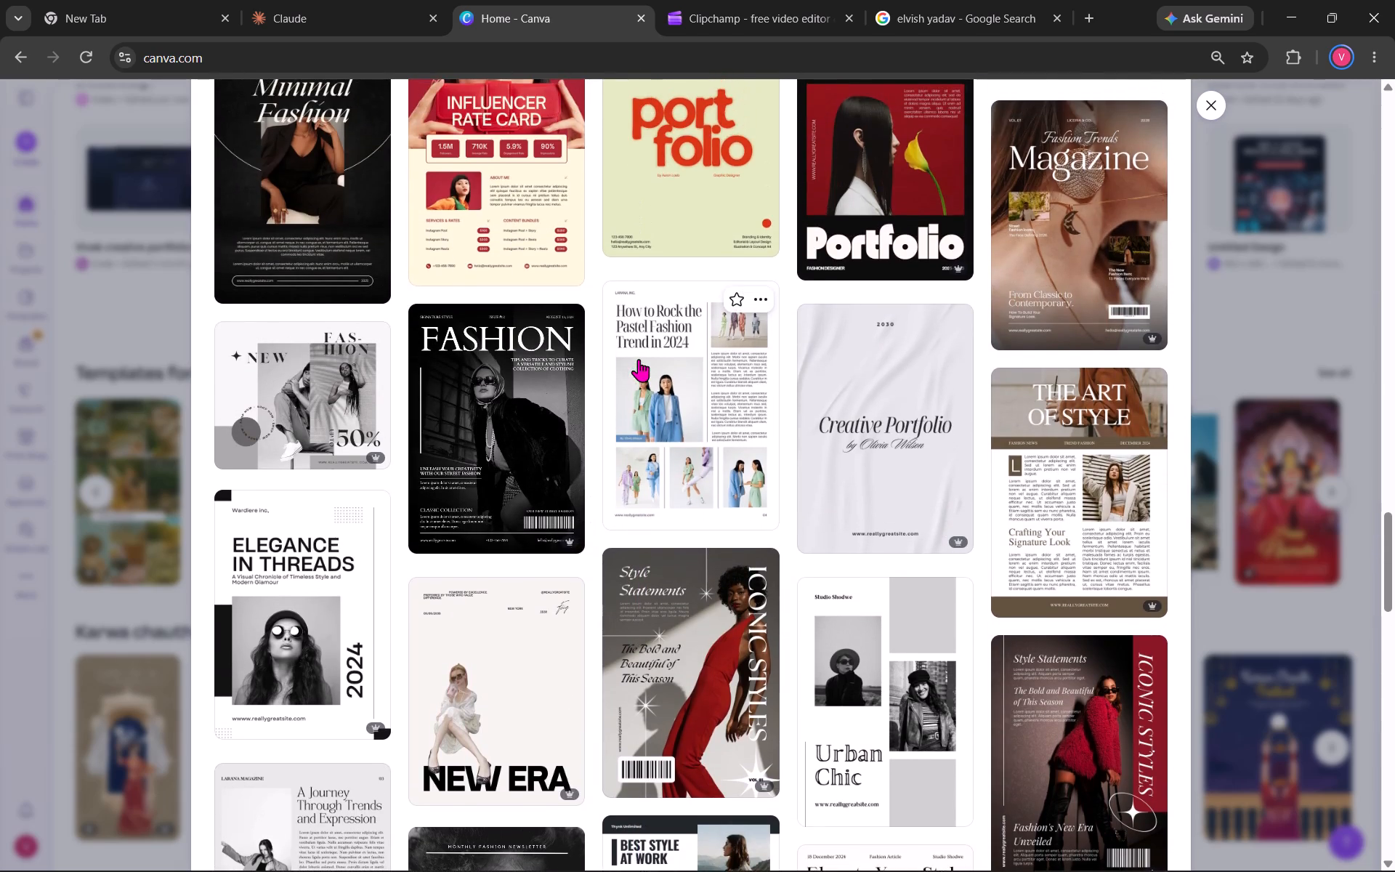
scroll(639, 359, up, 7)
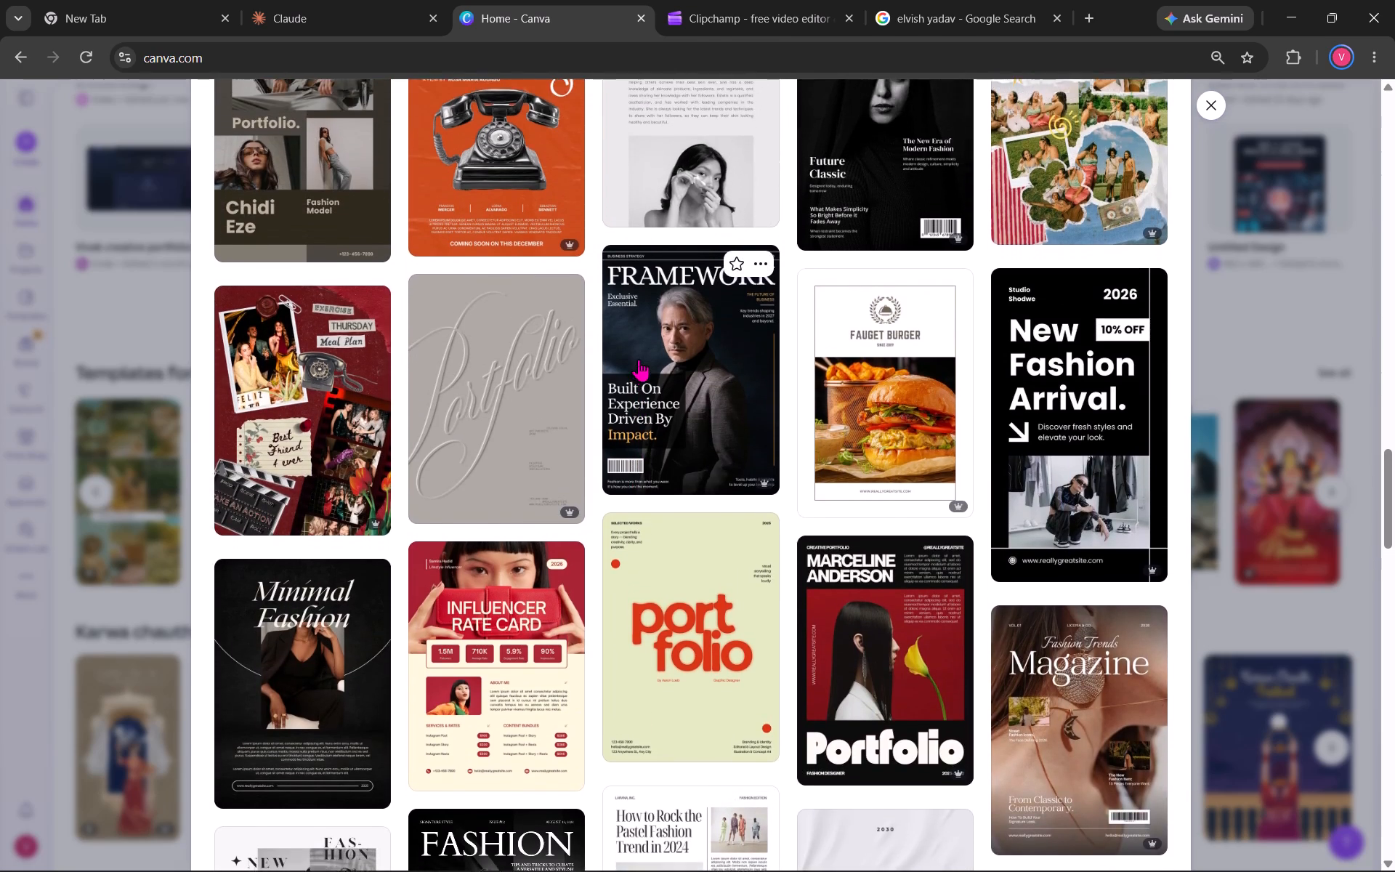
scroll(639, 359, up, 6)
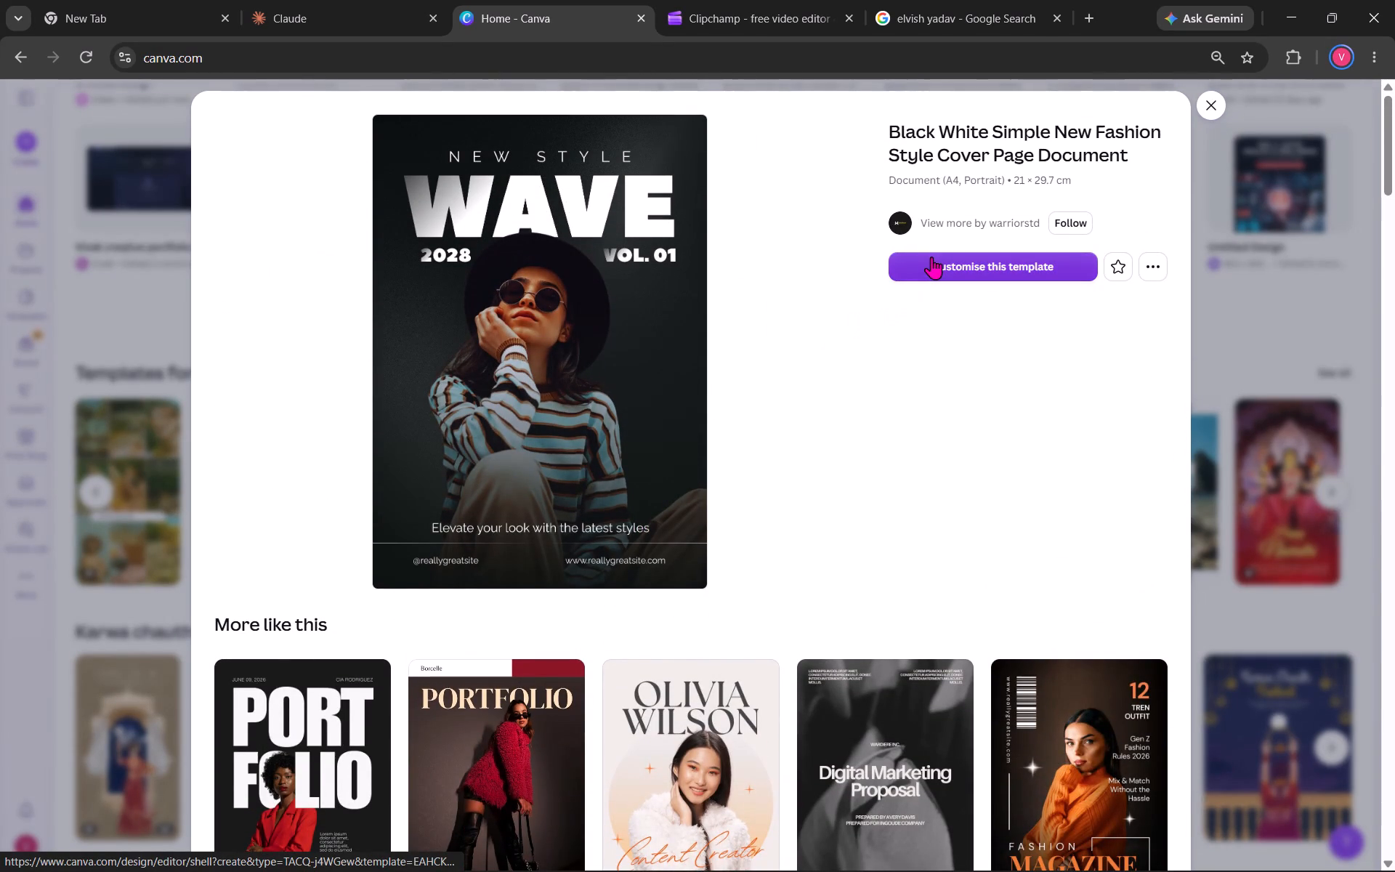
click(931, 257)
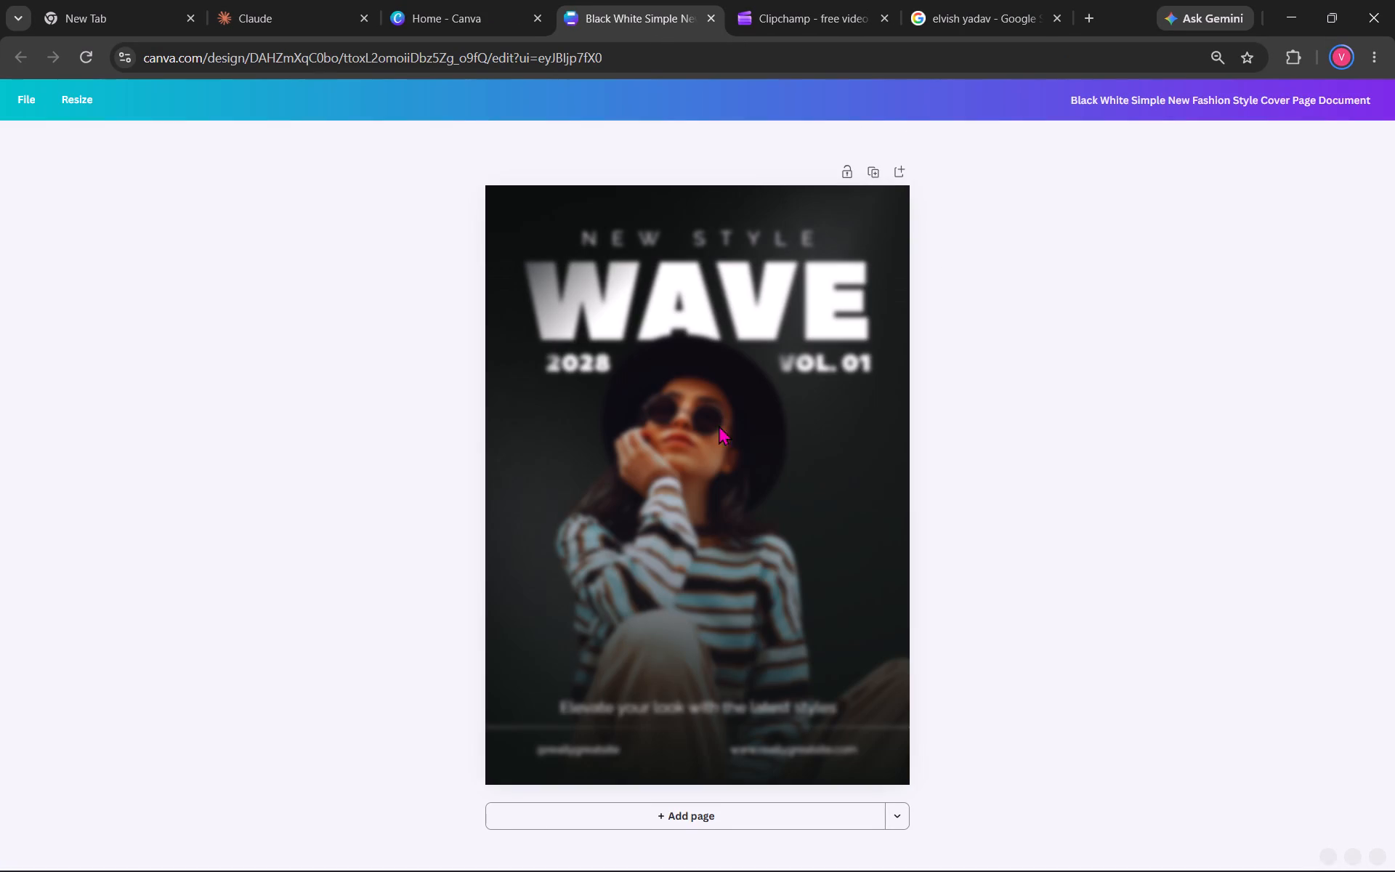
Select the cutout photo of the woman in the hat on the cover and shift it slightly.
click(618, 520)
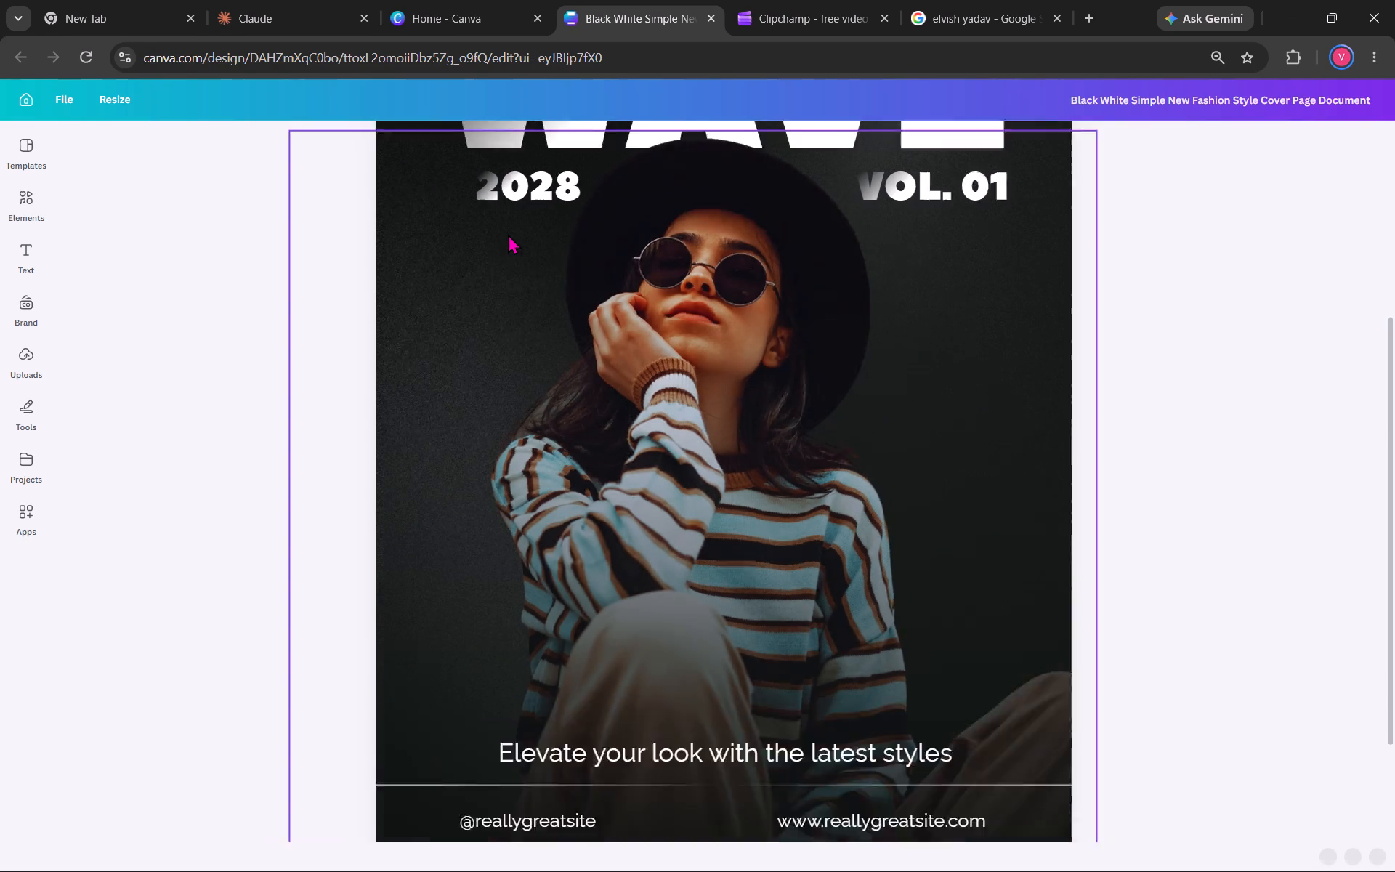
click(704, 552)
drag(704, 552, 696, 587)
click(710, 412)
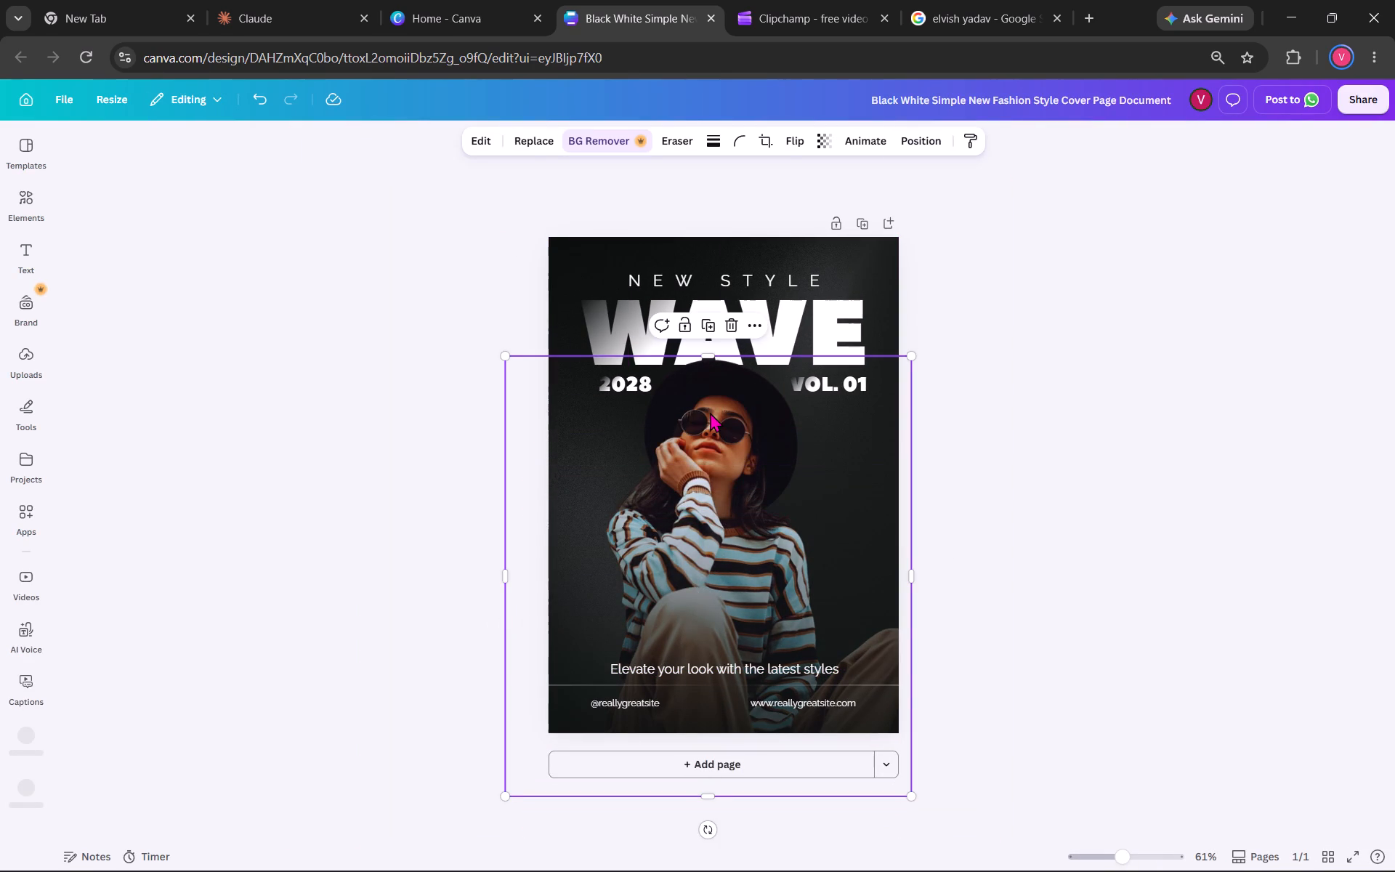
click(710, 412)
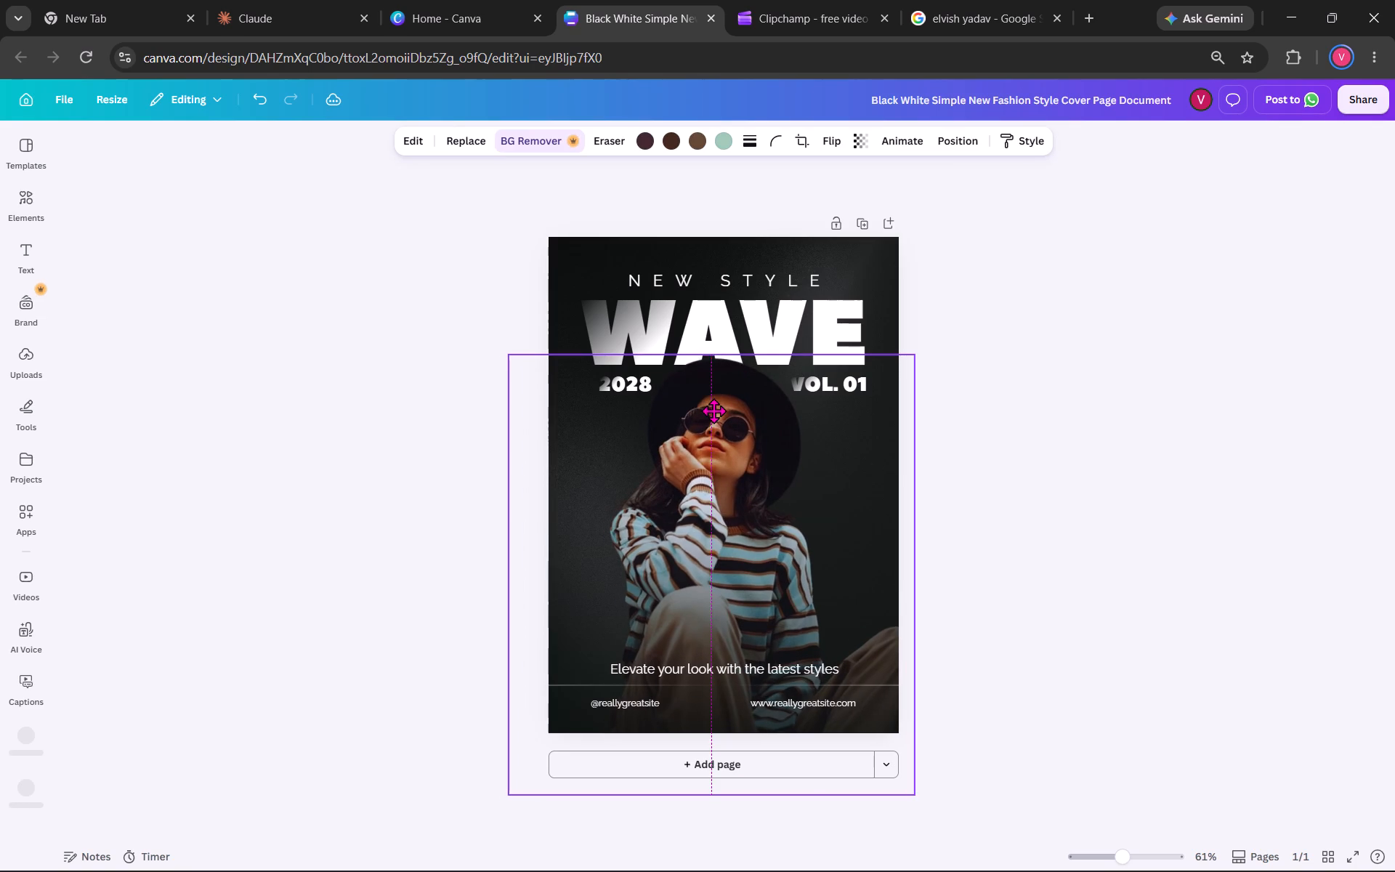
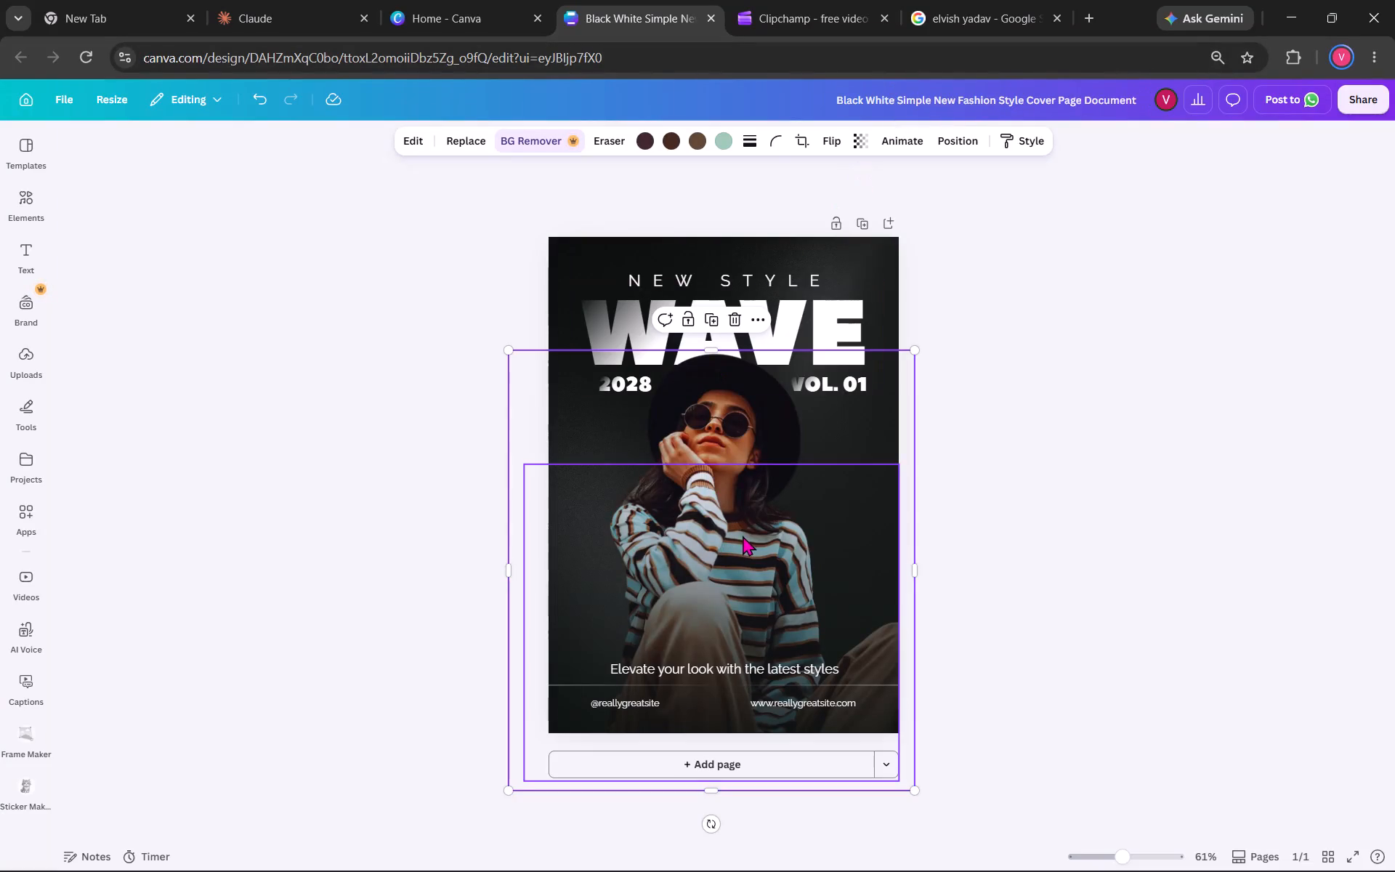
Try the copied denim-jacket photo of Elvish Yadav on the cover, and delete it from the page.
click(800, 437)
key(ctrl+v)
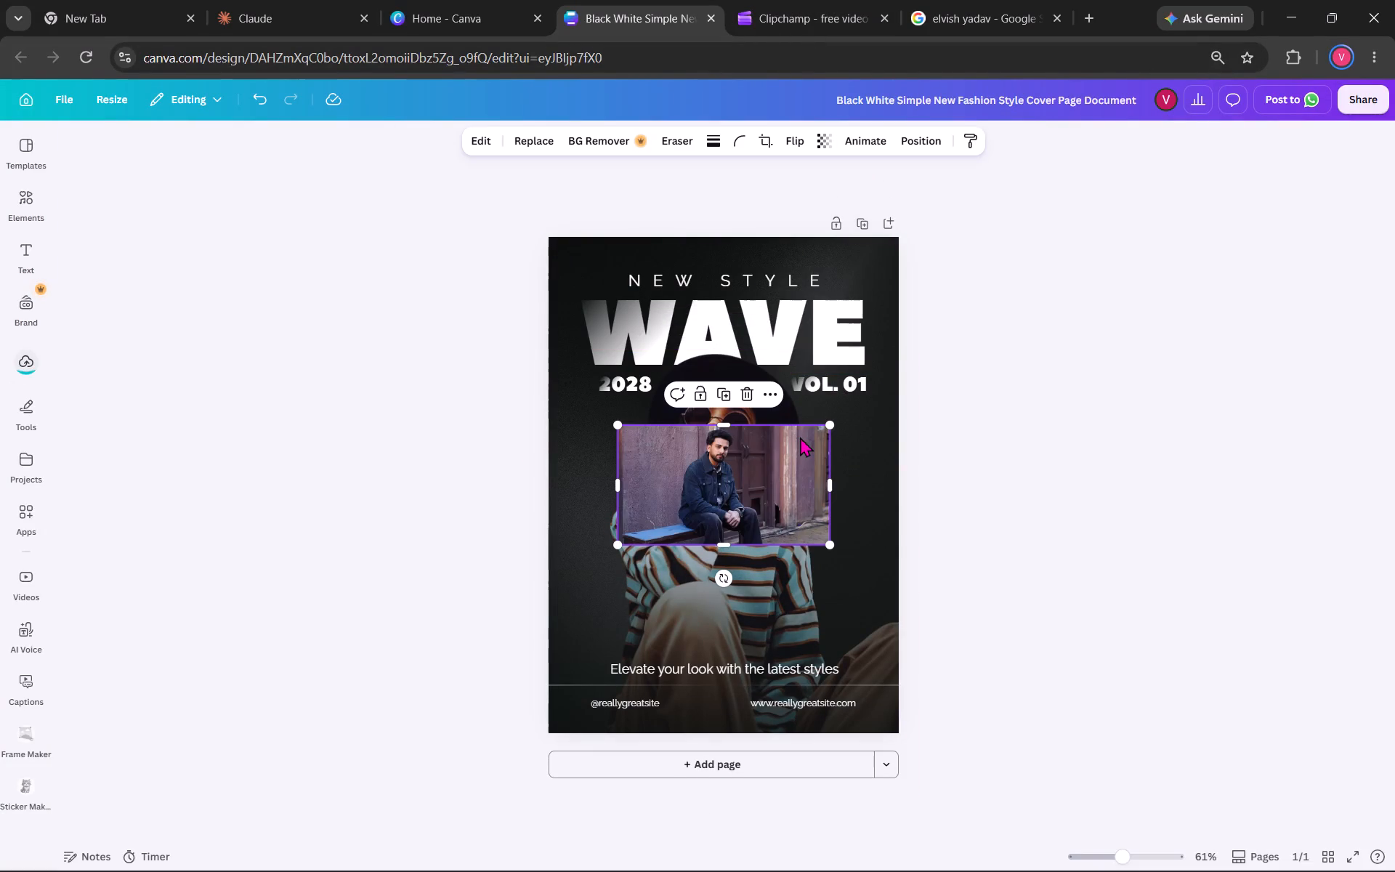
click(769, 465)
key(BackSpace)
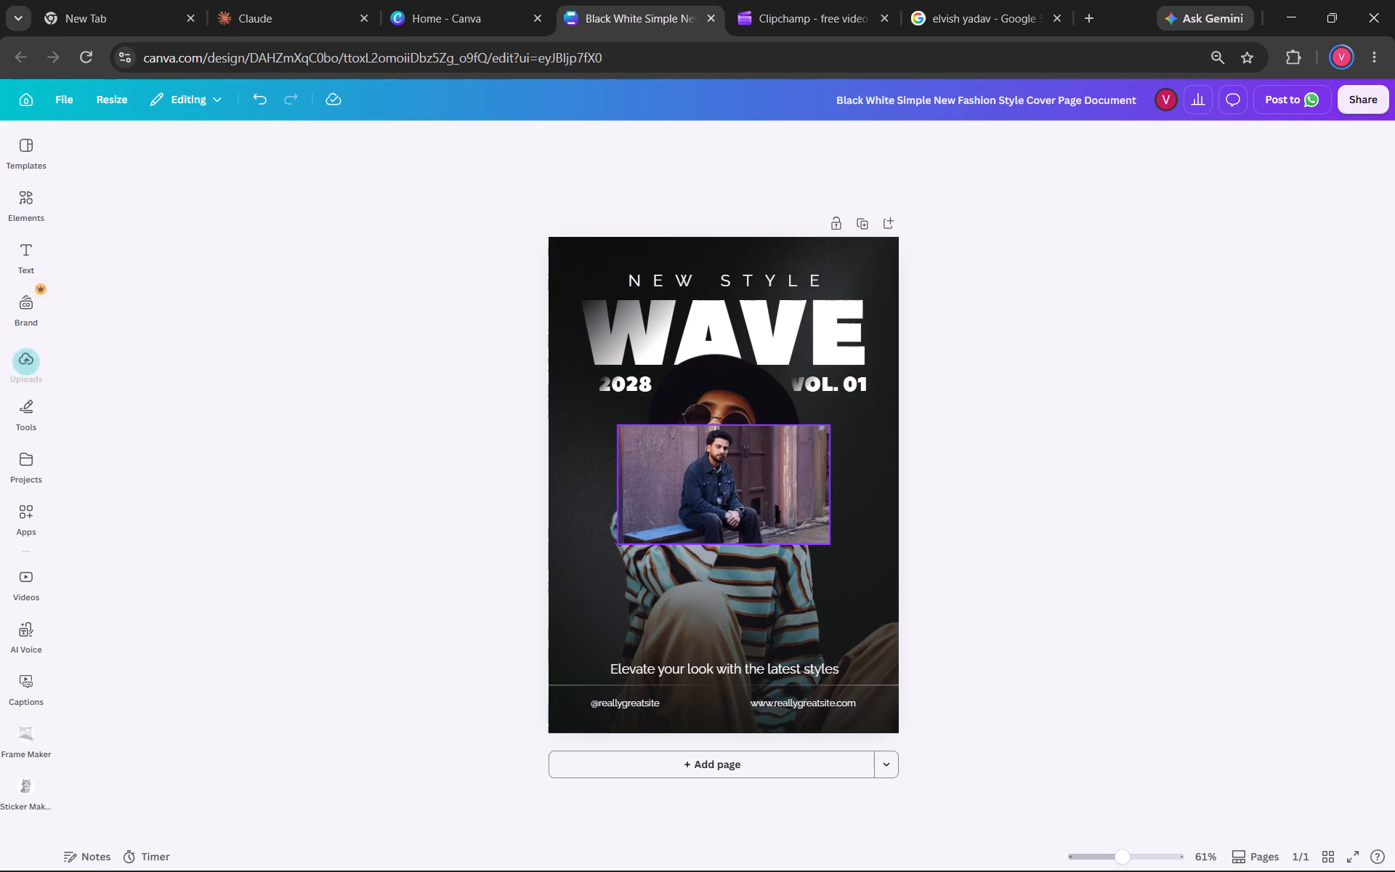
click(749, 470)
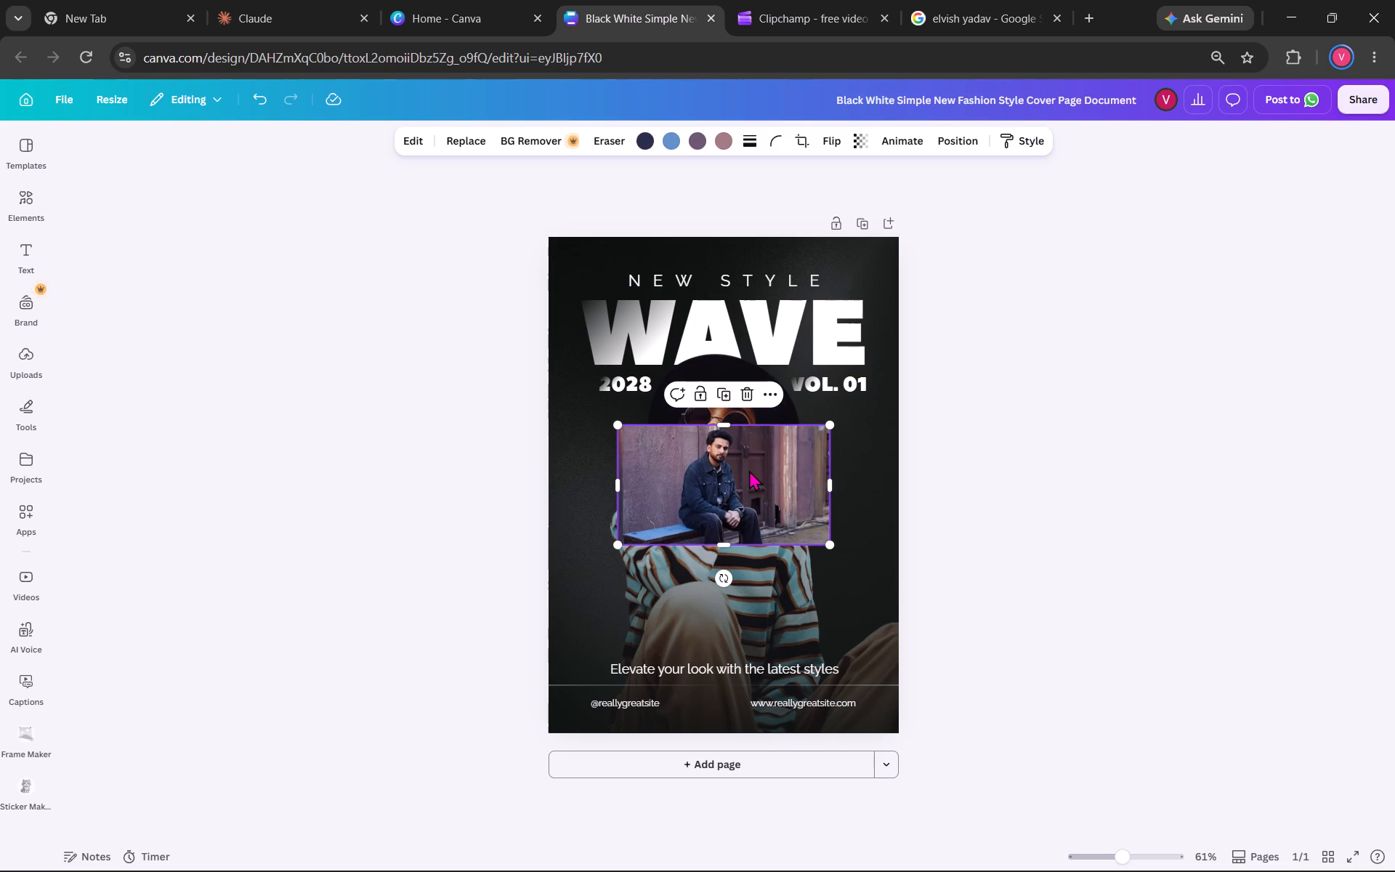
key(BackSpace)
Shift the dark gradient overlay on the lower part of the cover slightly upward and to the left.
click(742, 586)
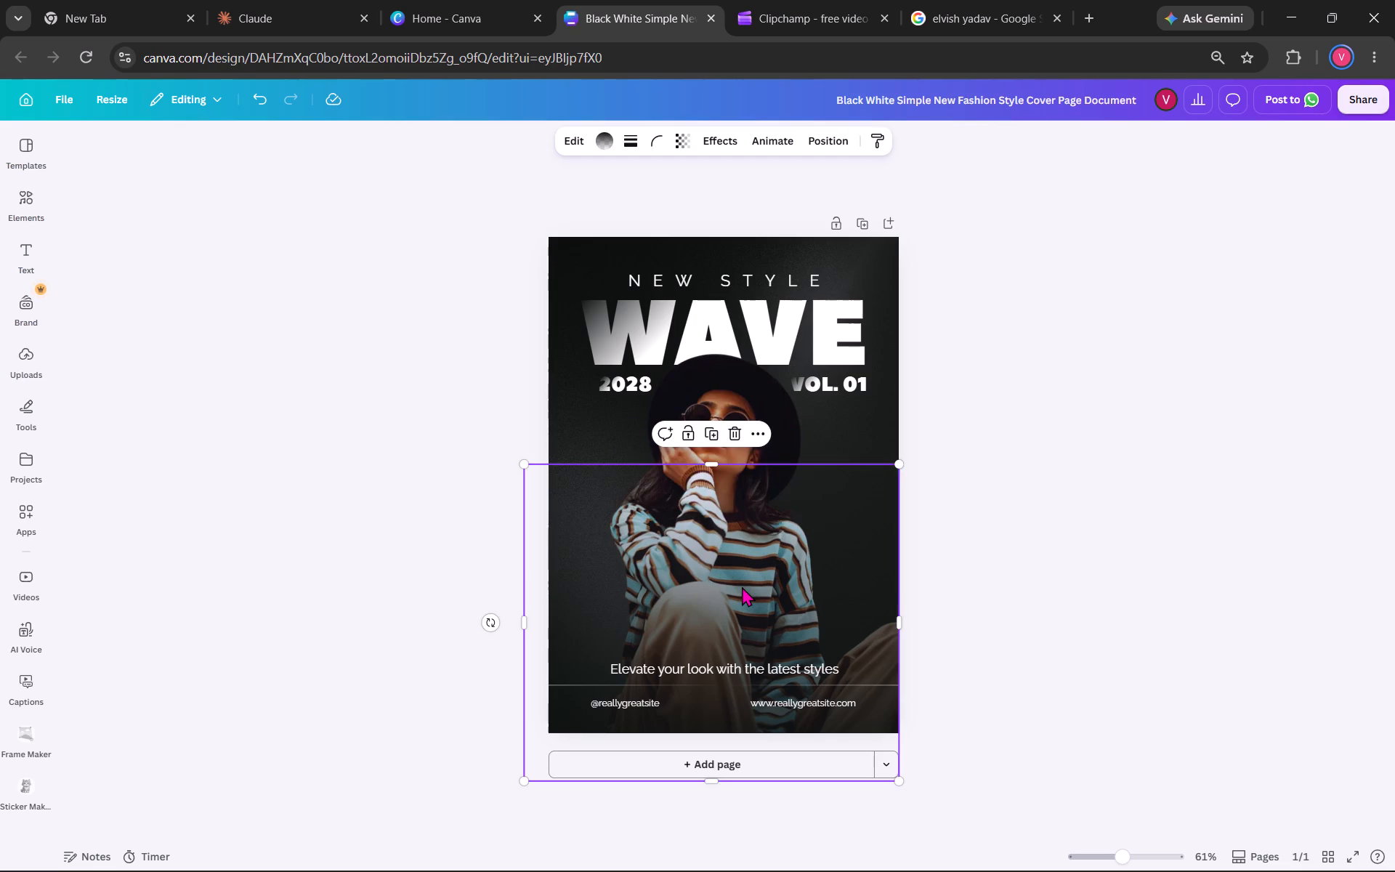
drag(742, 586, 735, 549)
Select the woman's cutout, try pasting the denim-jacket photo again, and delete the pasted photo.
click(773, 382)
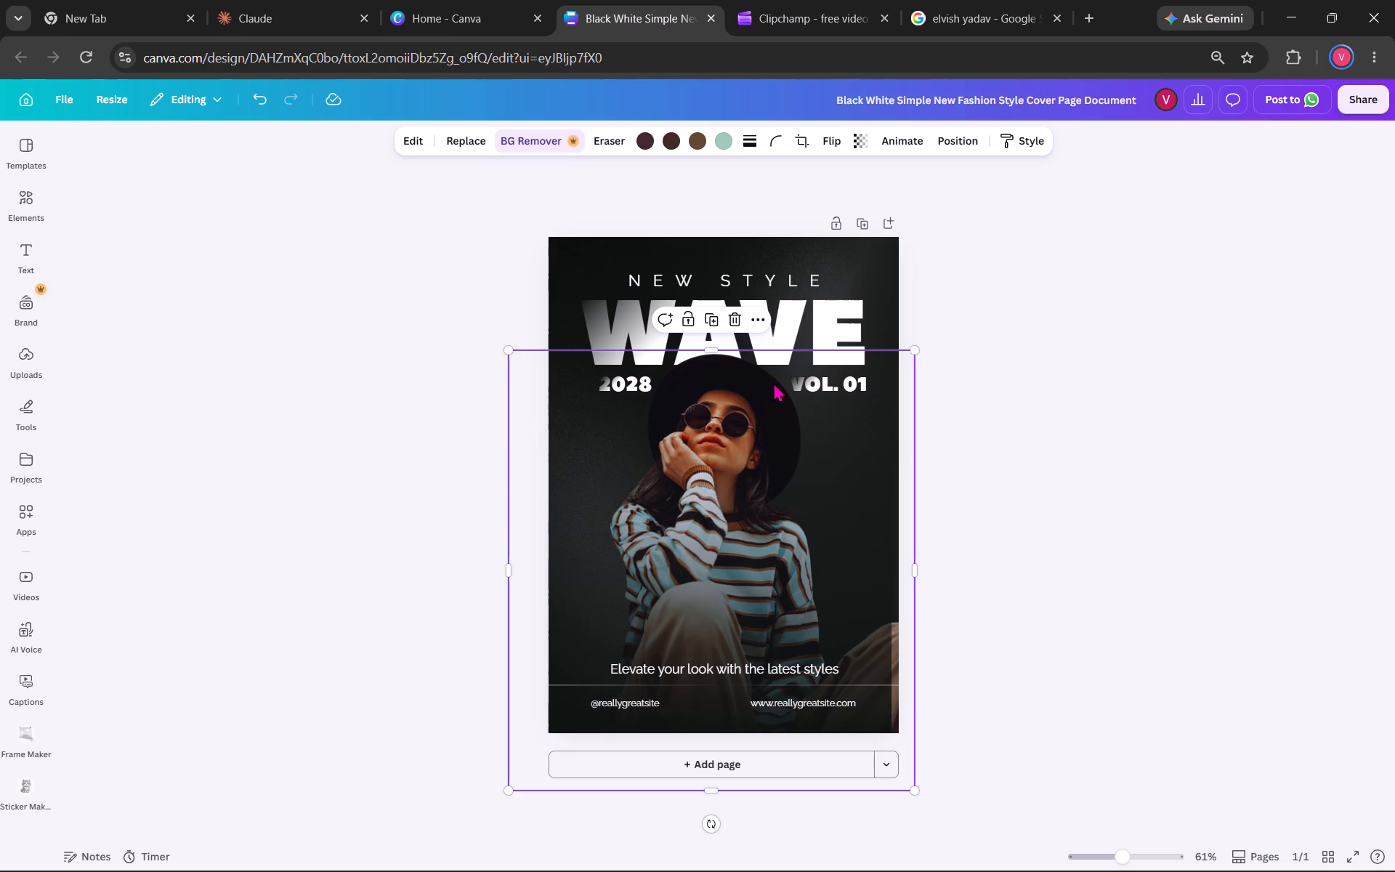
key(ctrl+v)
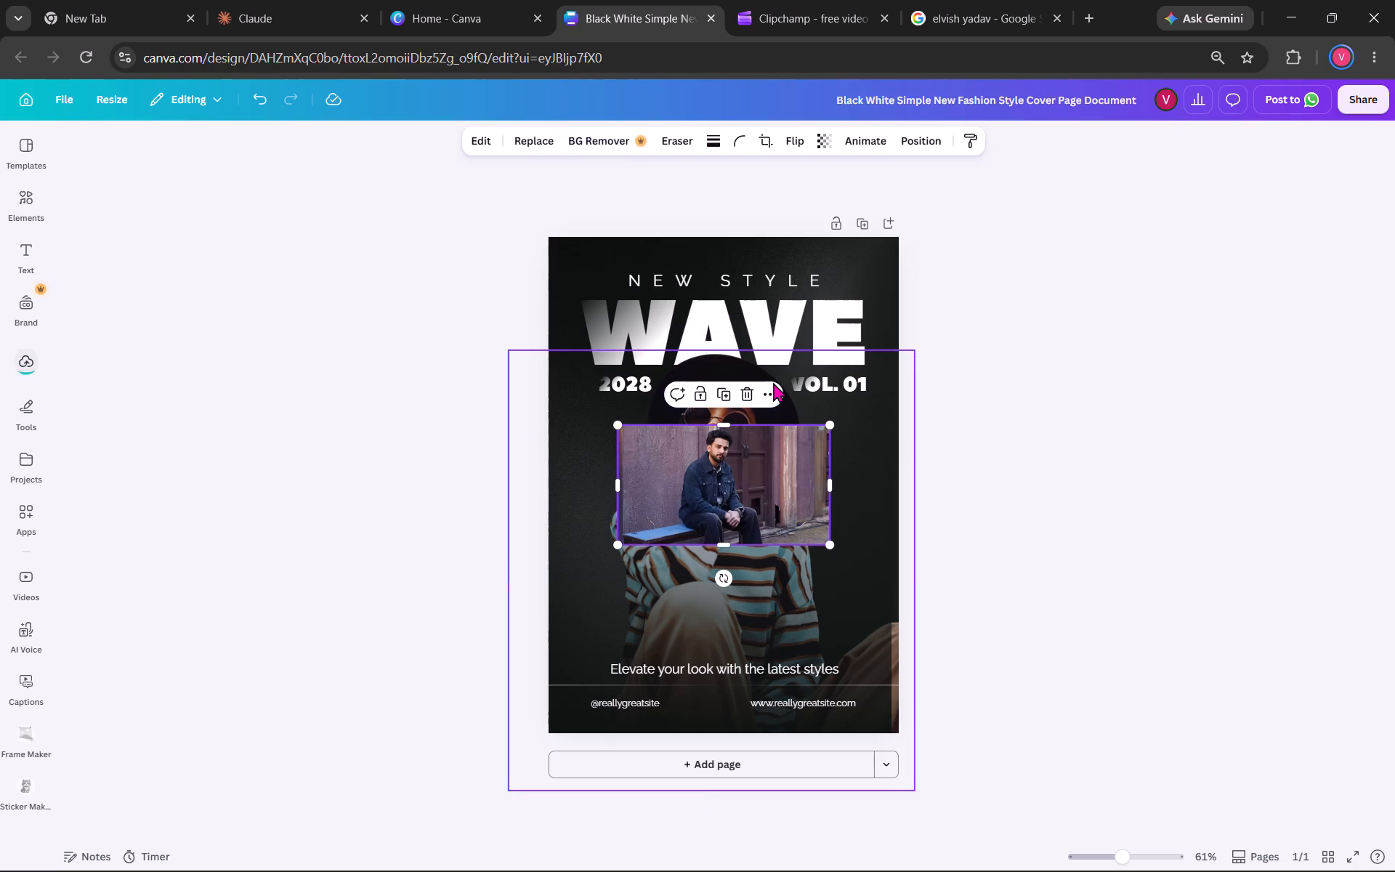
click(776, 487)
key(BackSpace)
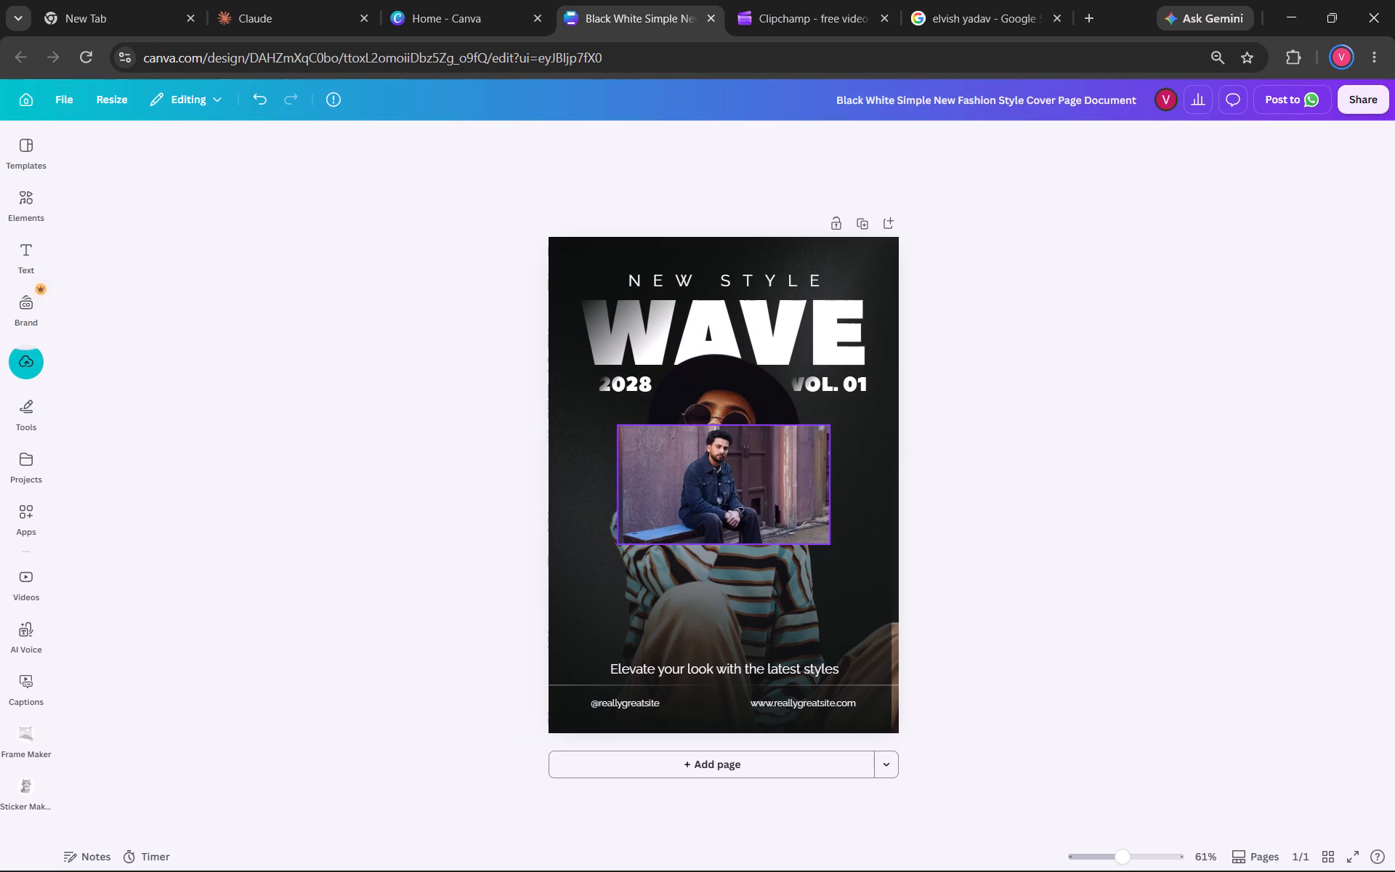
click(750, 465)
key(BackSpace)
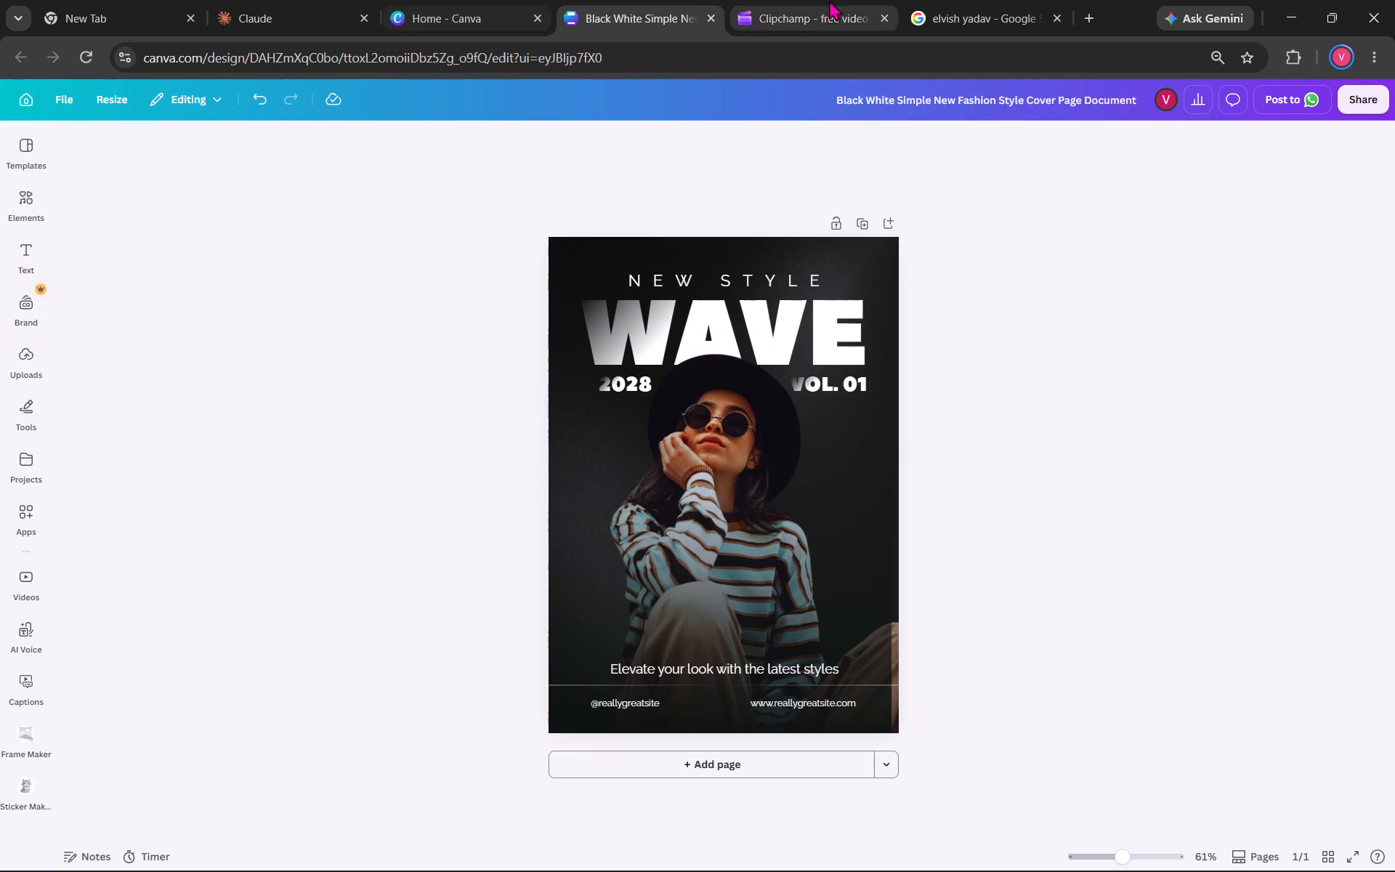
Switch to the Google image results for elvish yadav and open the Moneycontrol.com photo of him seated in a black leather jacket.
click(849, 0)
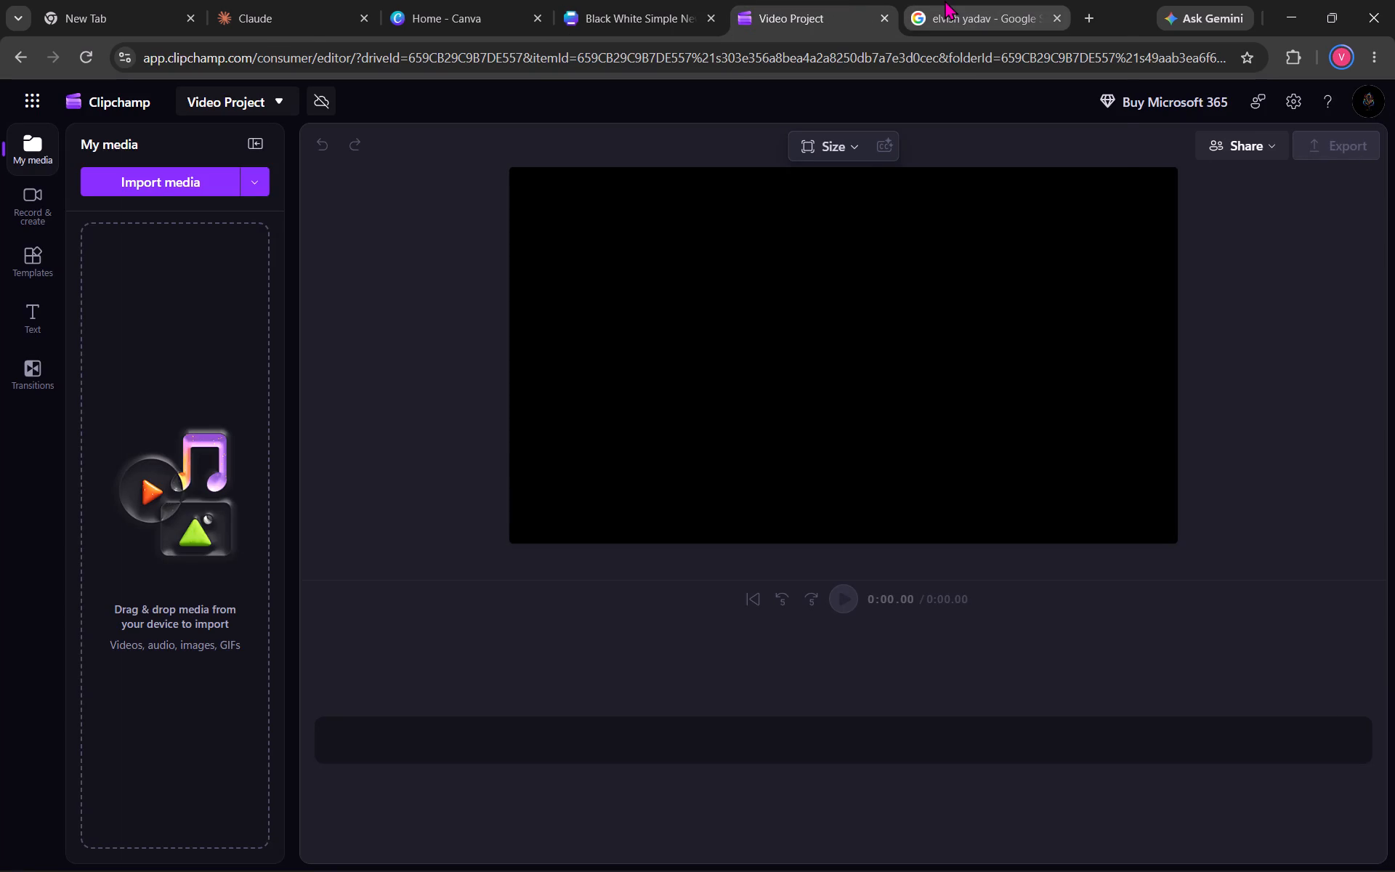
click(945, 0)
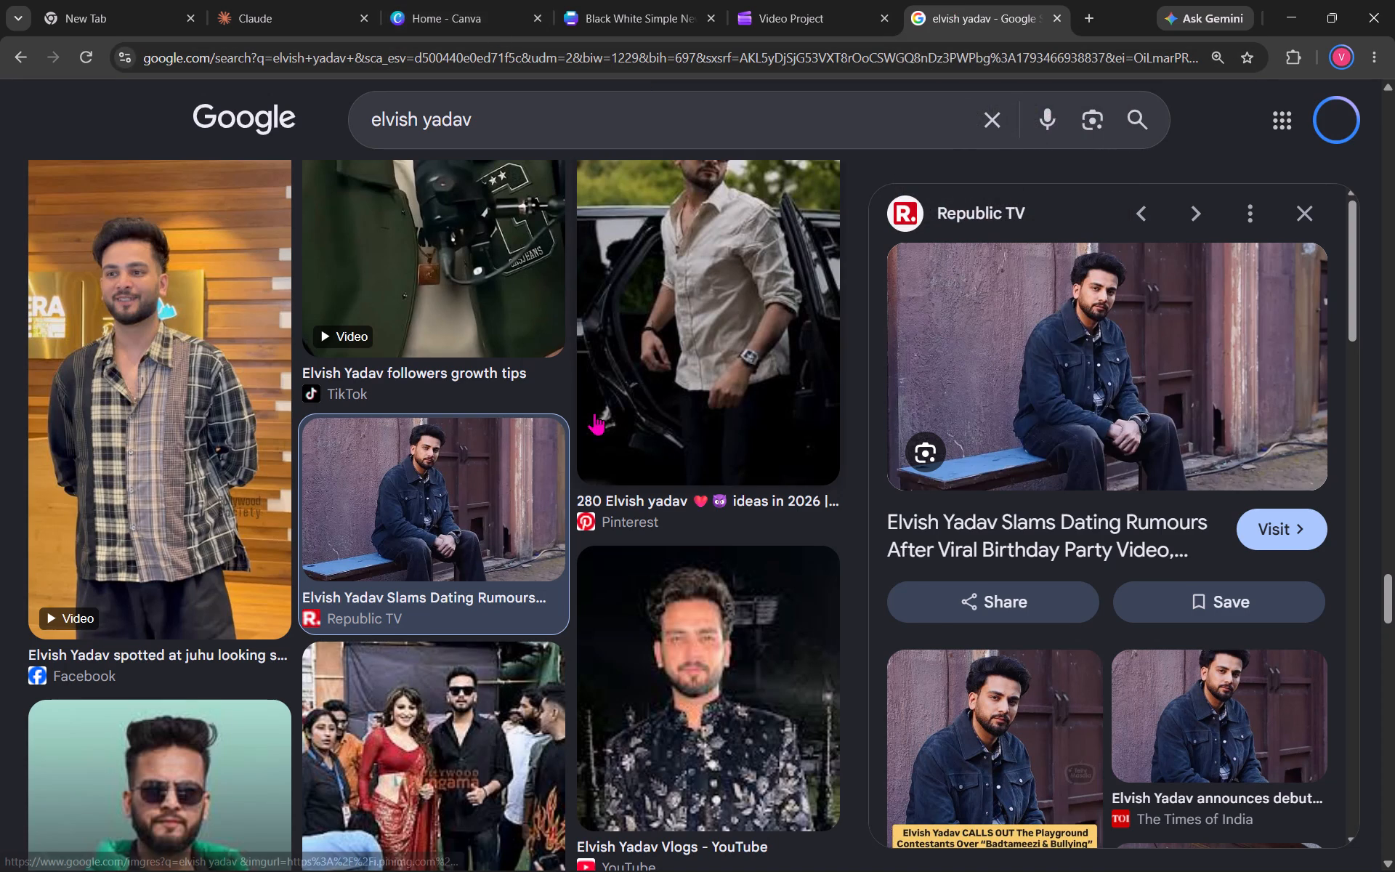
scroll(594, 413, down, 5)
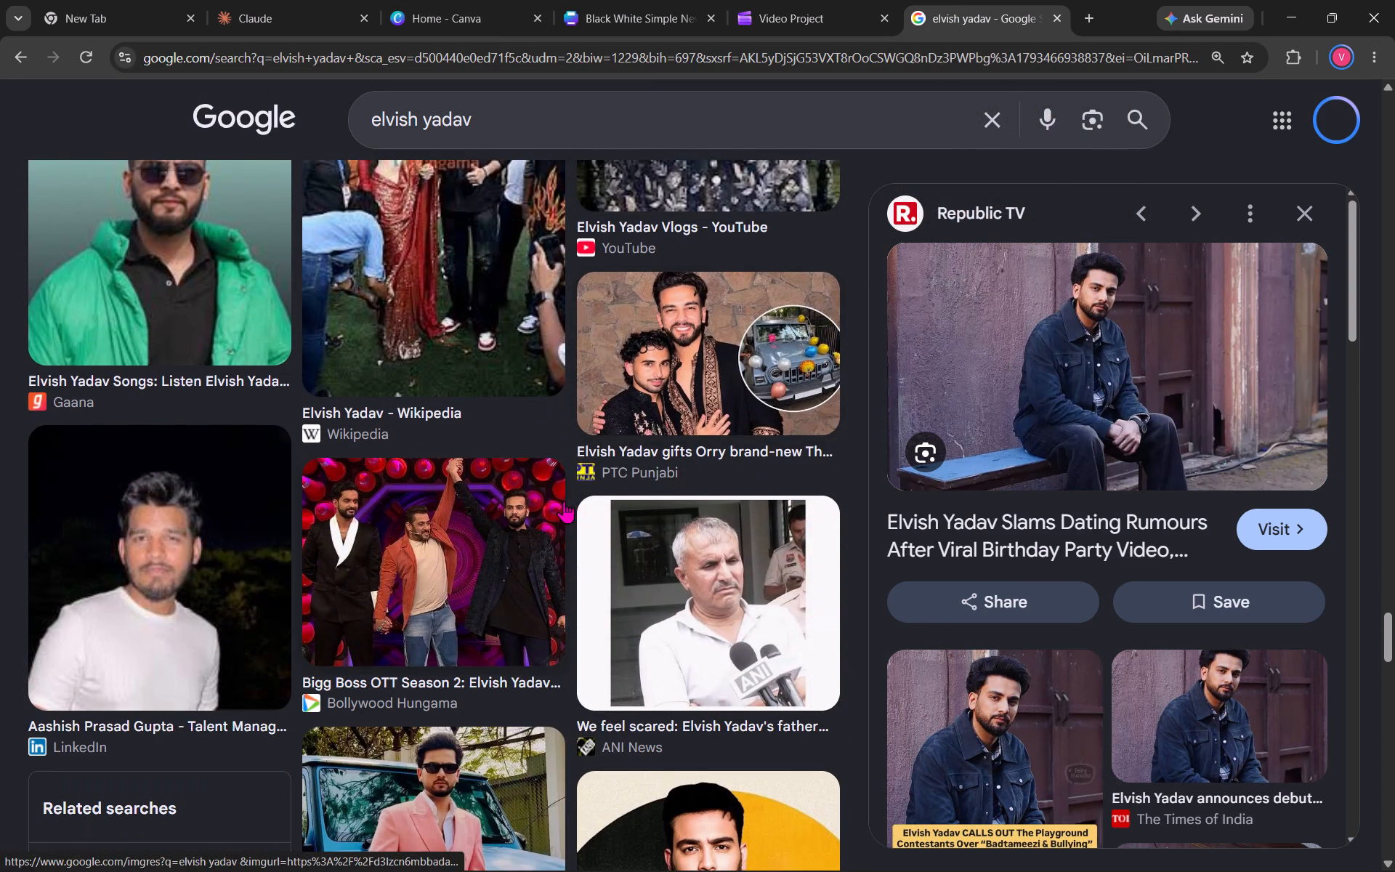
scroll(564, 501, up, 14)
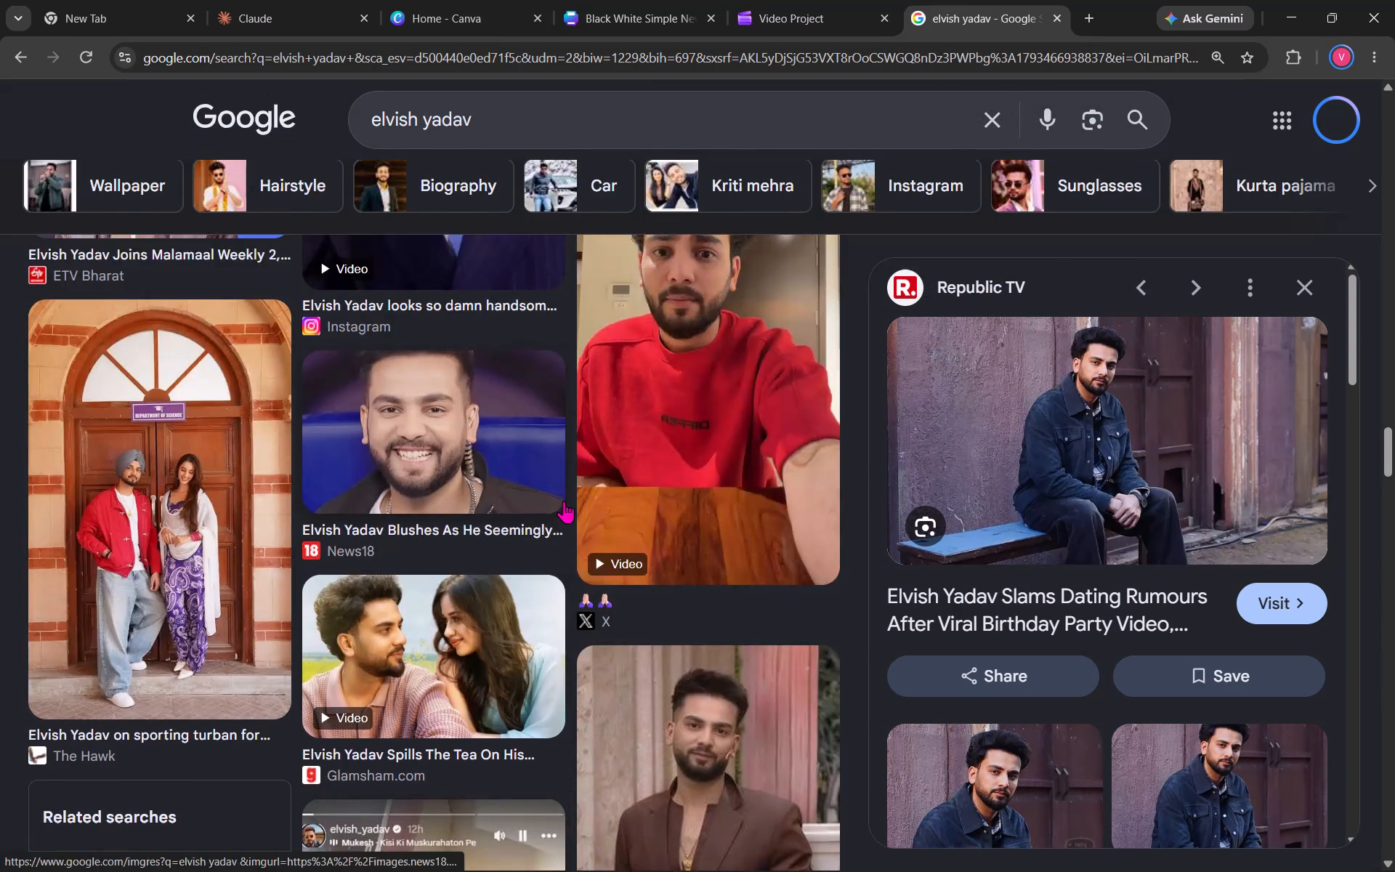
scroll(564, 501, up, 7)
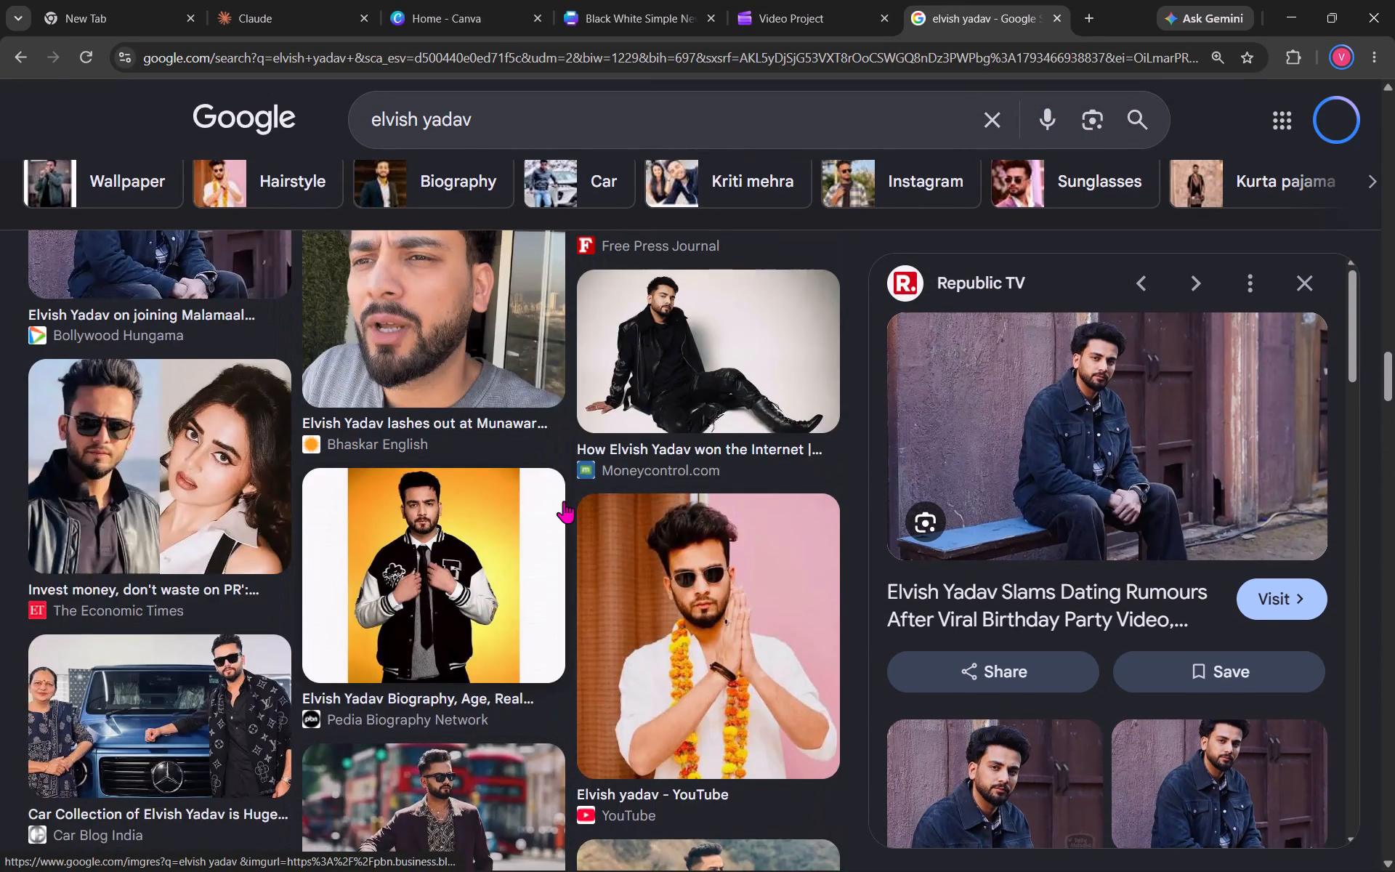
scroll(564, 501, up, 2)
click(801, 451)
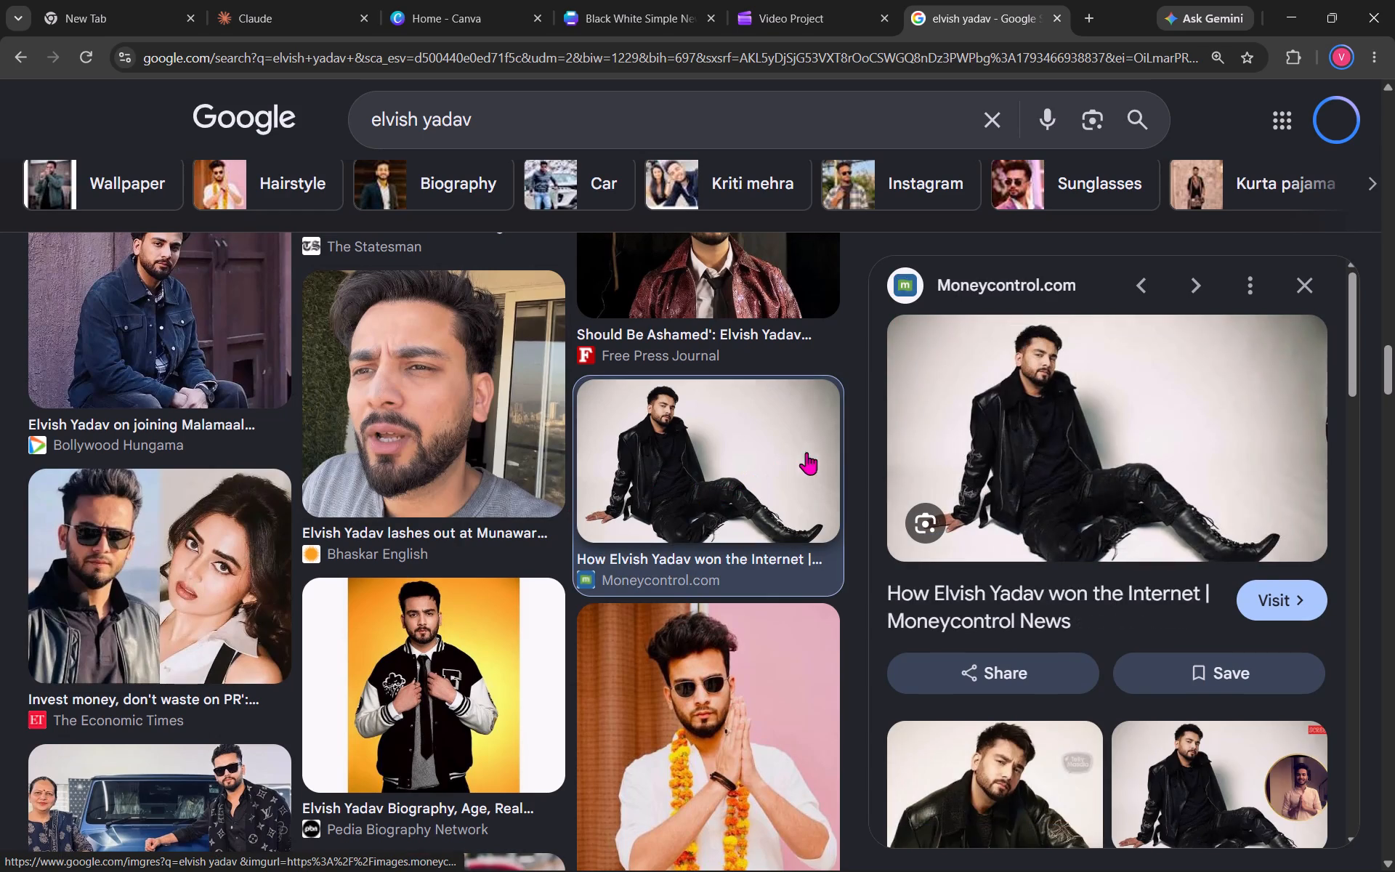
Look through the related images offered with the Moneycontrol.com photo for alternative black leather jacket shots.
scroll(963, 690, down, 1)
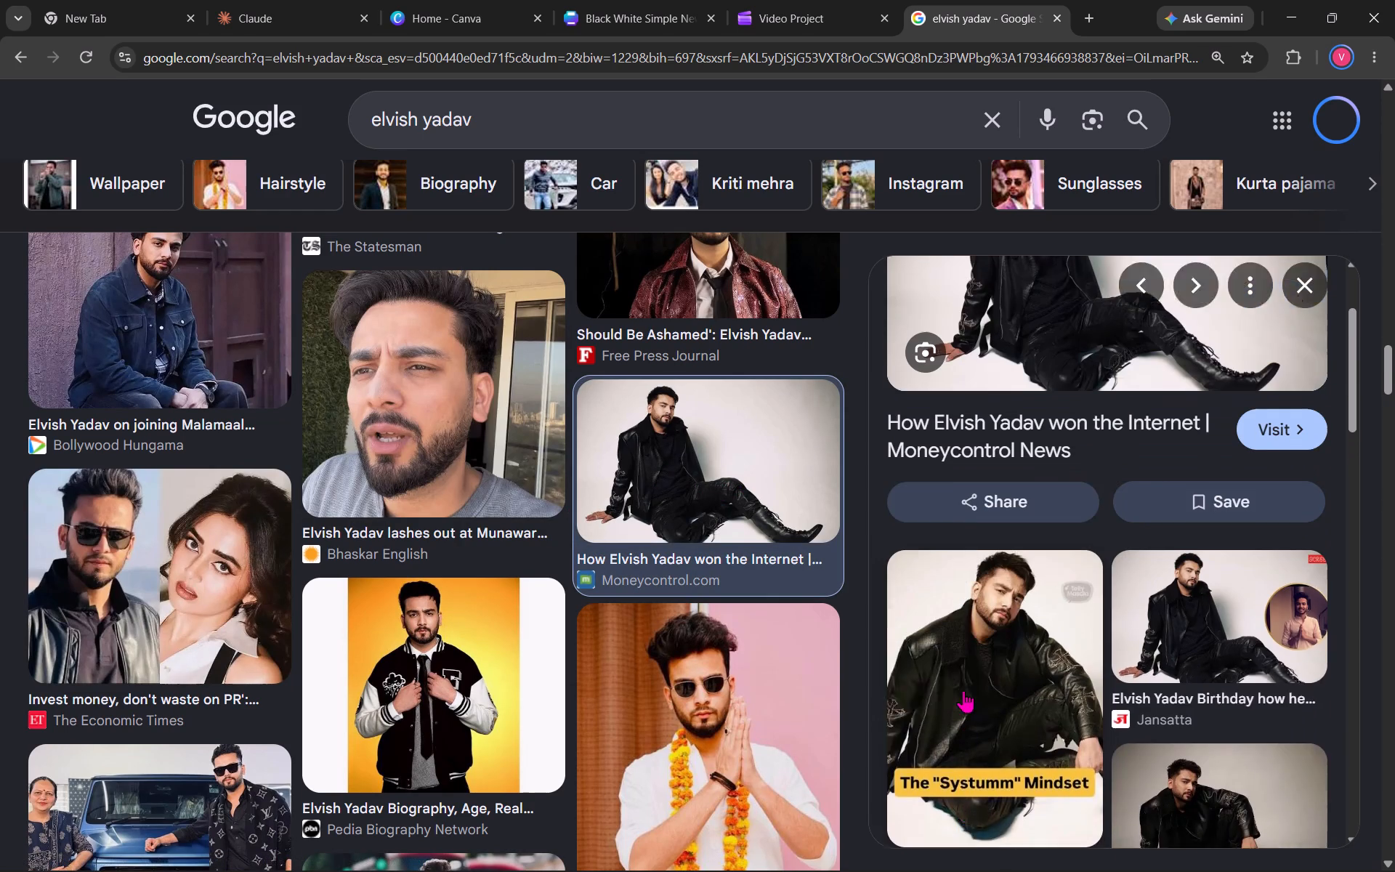
scroll(963, 690, down, 2)
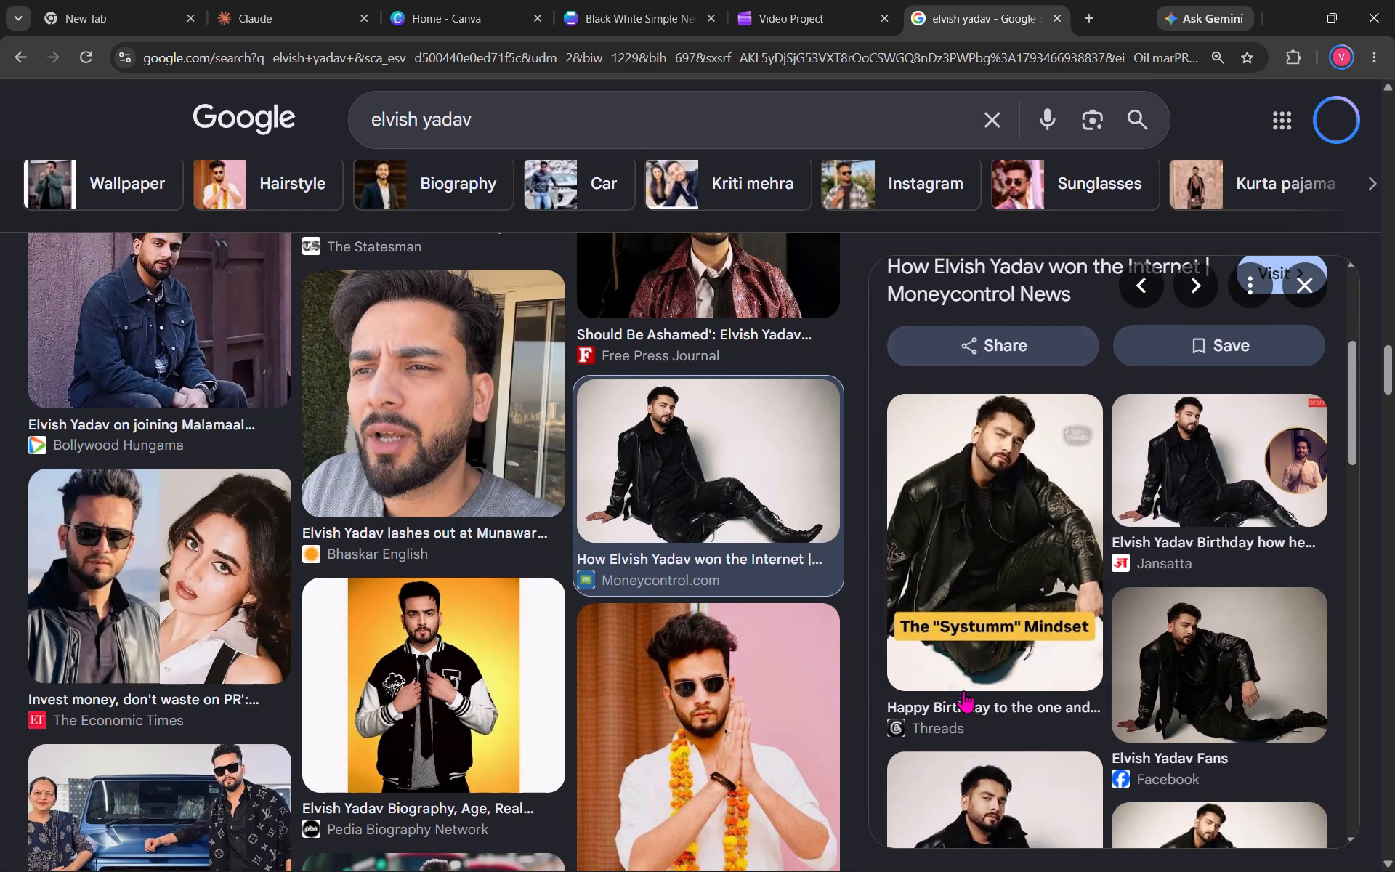
scroll(963, 690, down, 12)
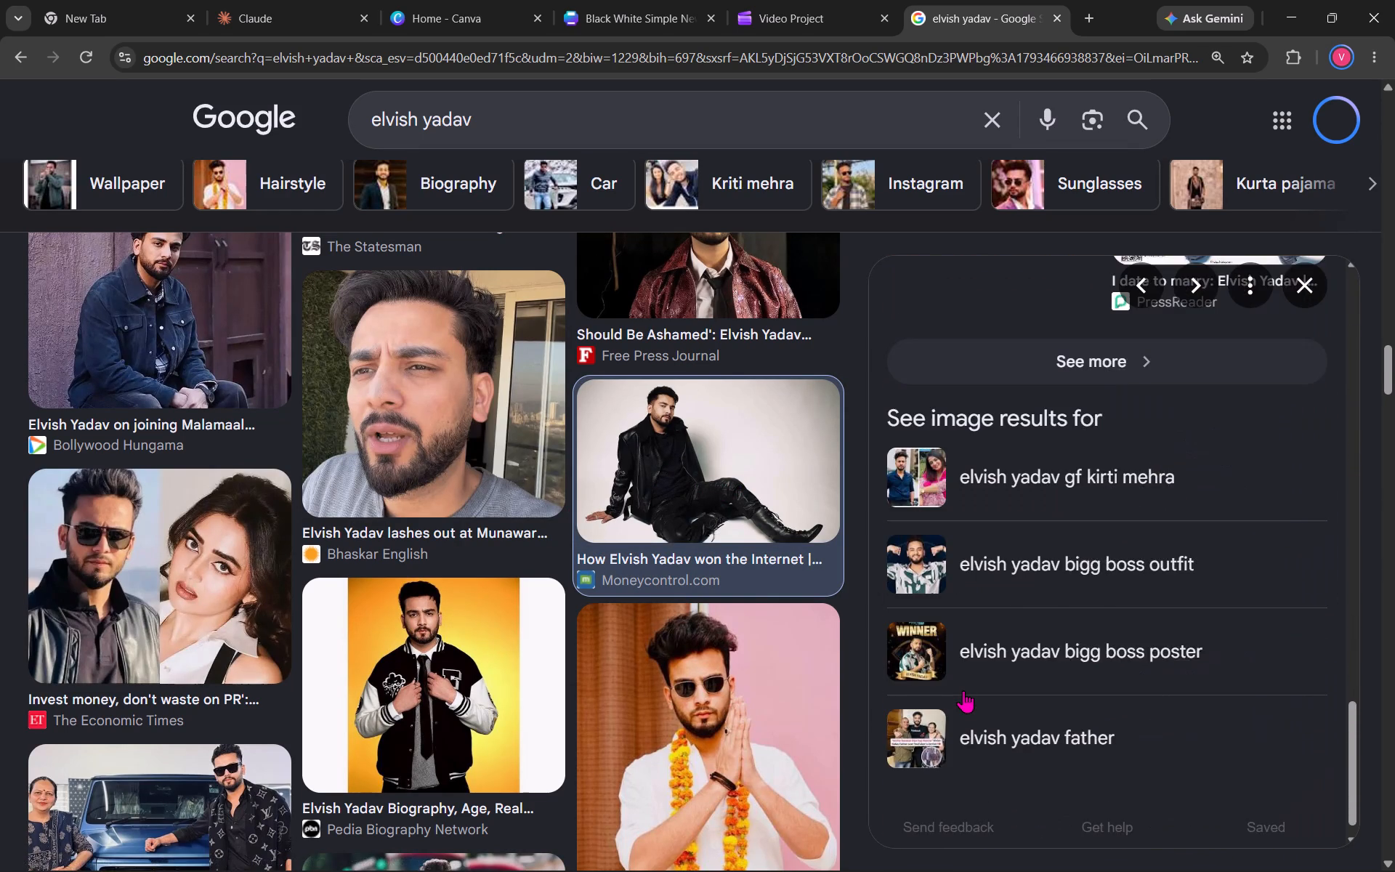
scroll(963, 690, up, 4)
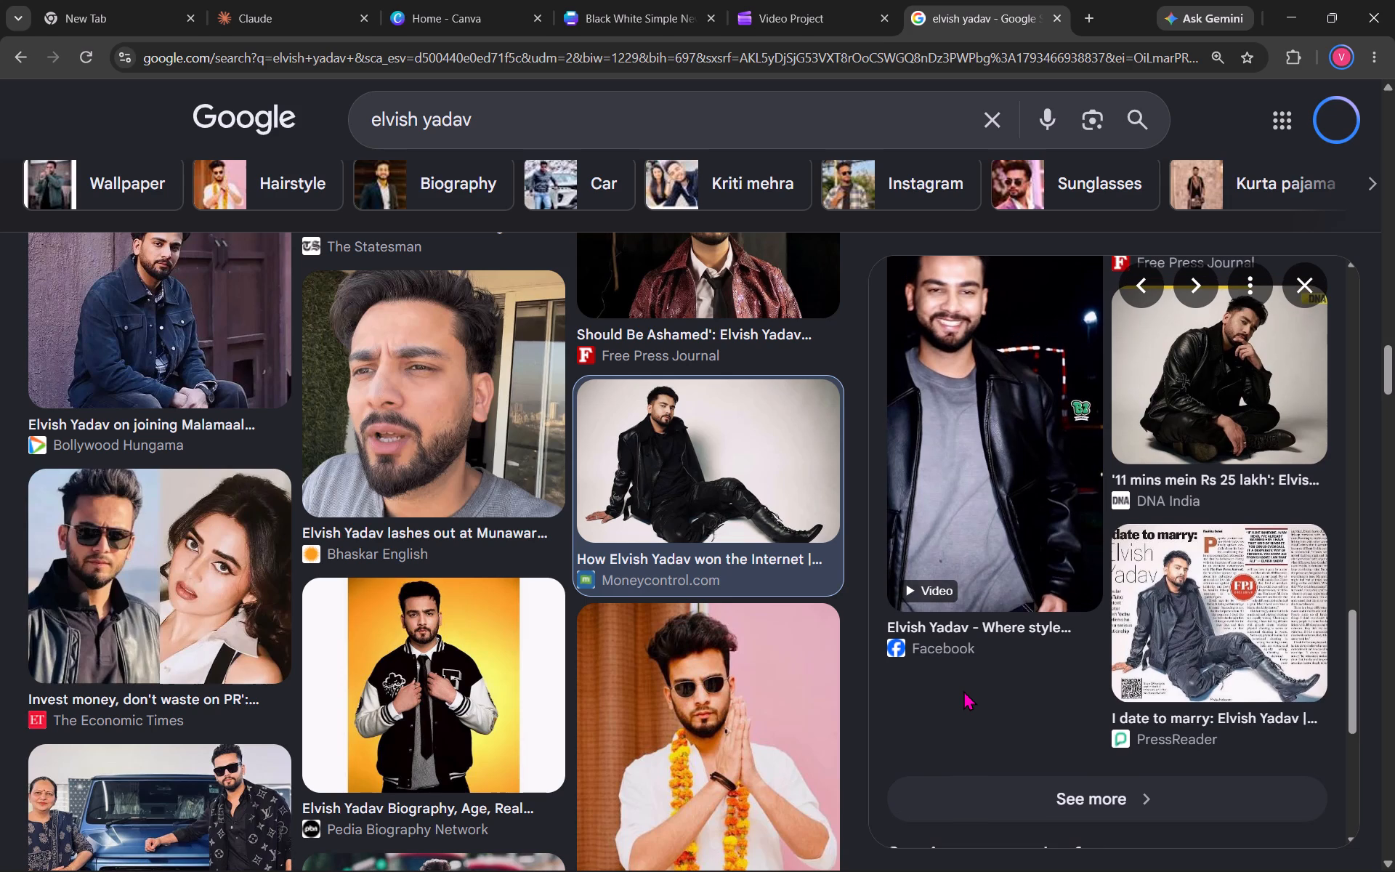
scroll(963, 690, up, 1)
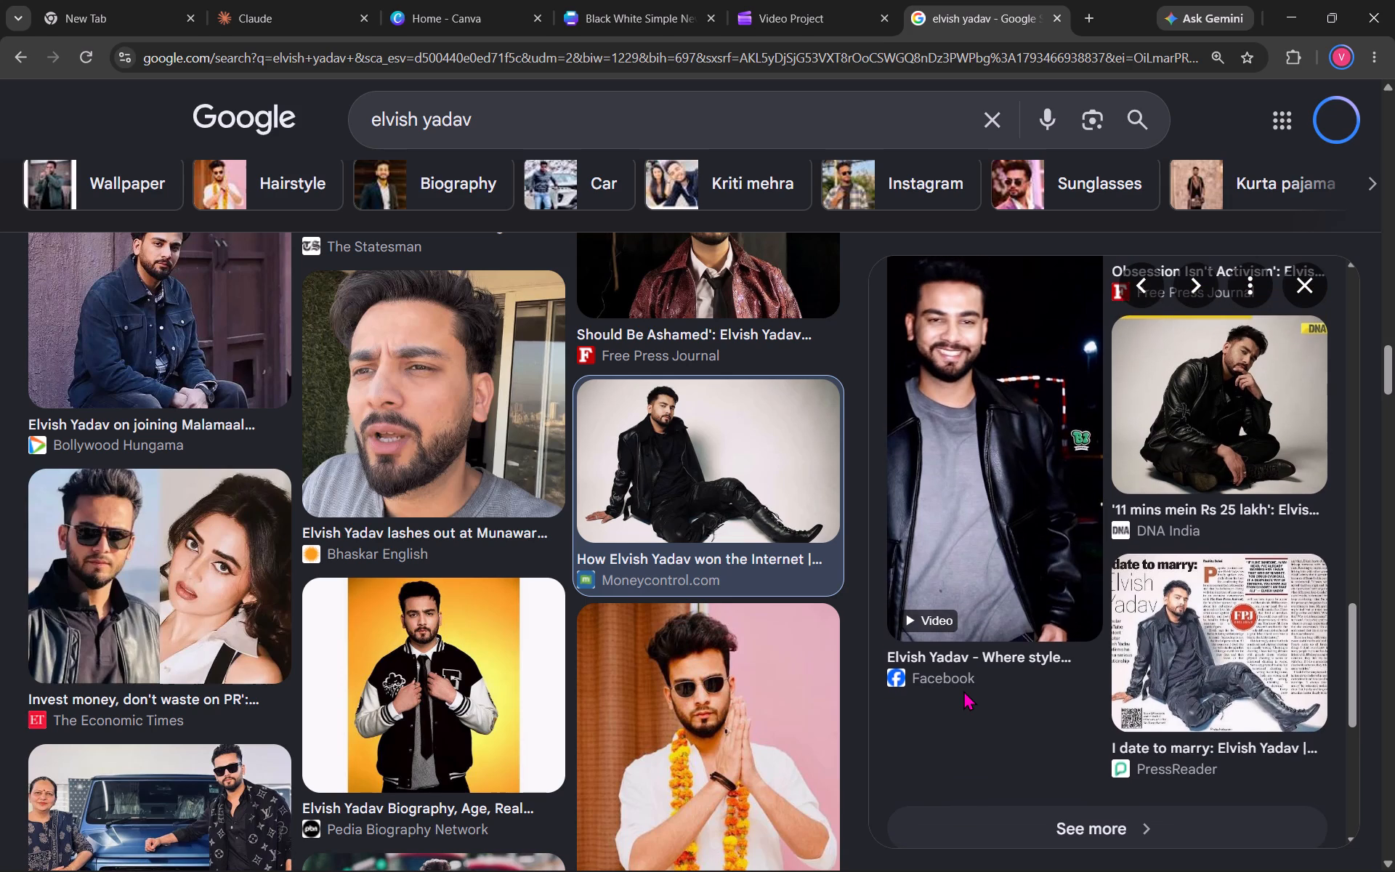
scroll(963, 690, up, 12)
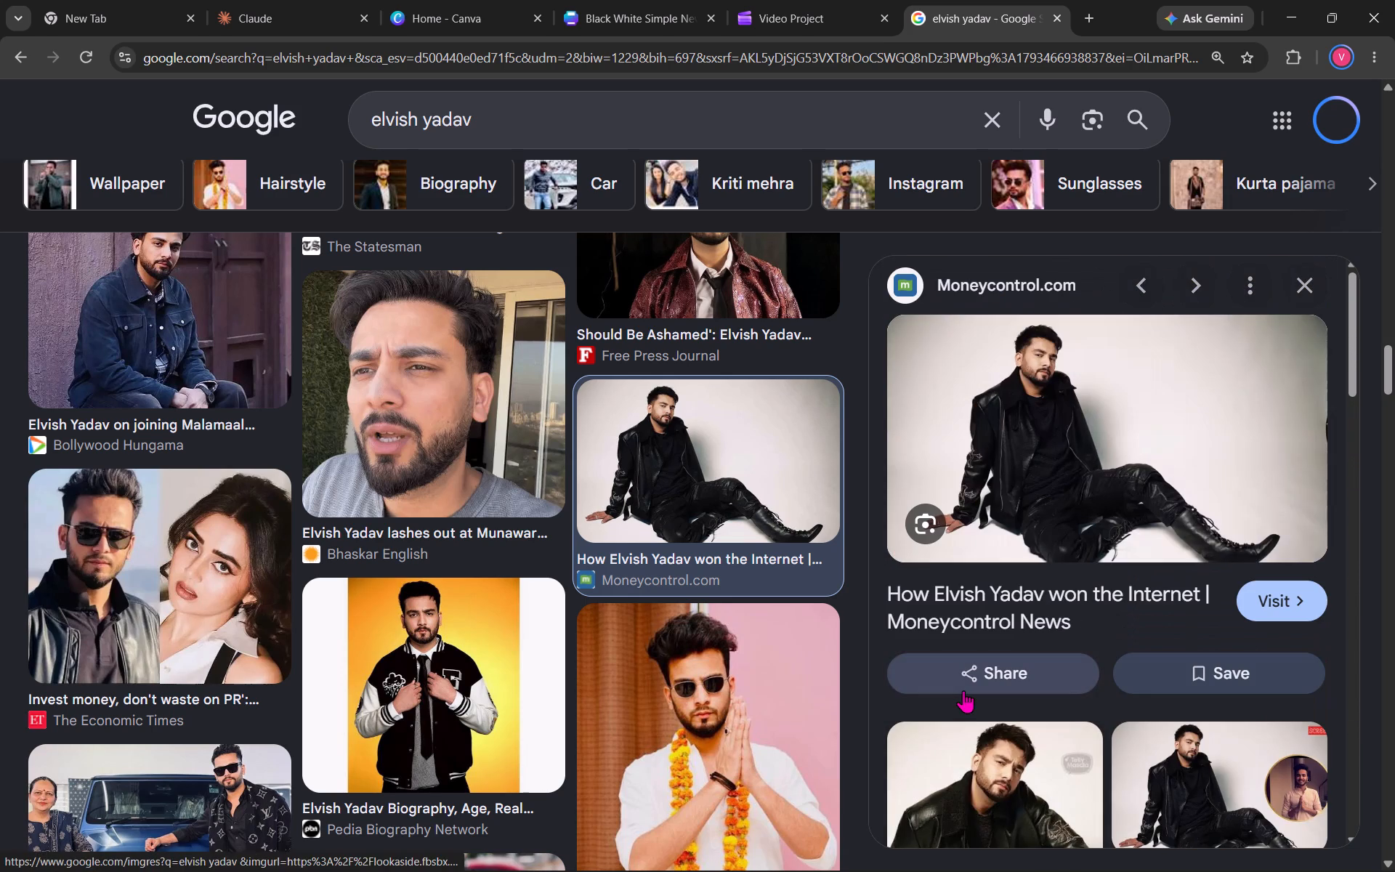
Copy the Moneycontrol.com leather-jacket image, and copy its image address as well.
right_click(1071, 485)
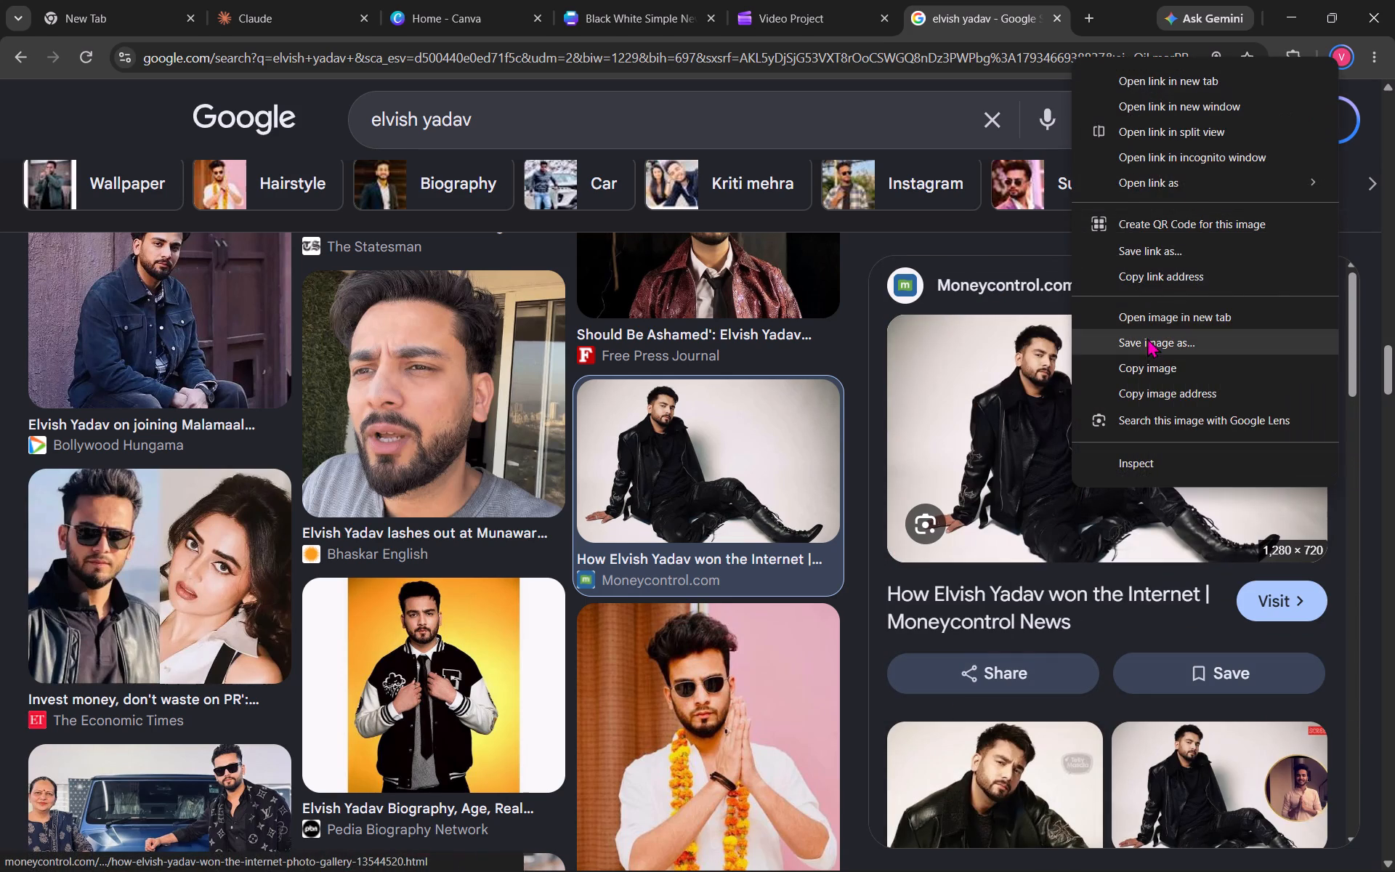
click(1151, 376)
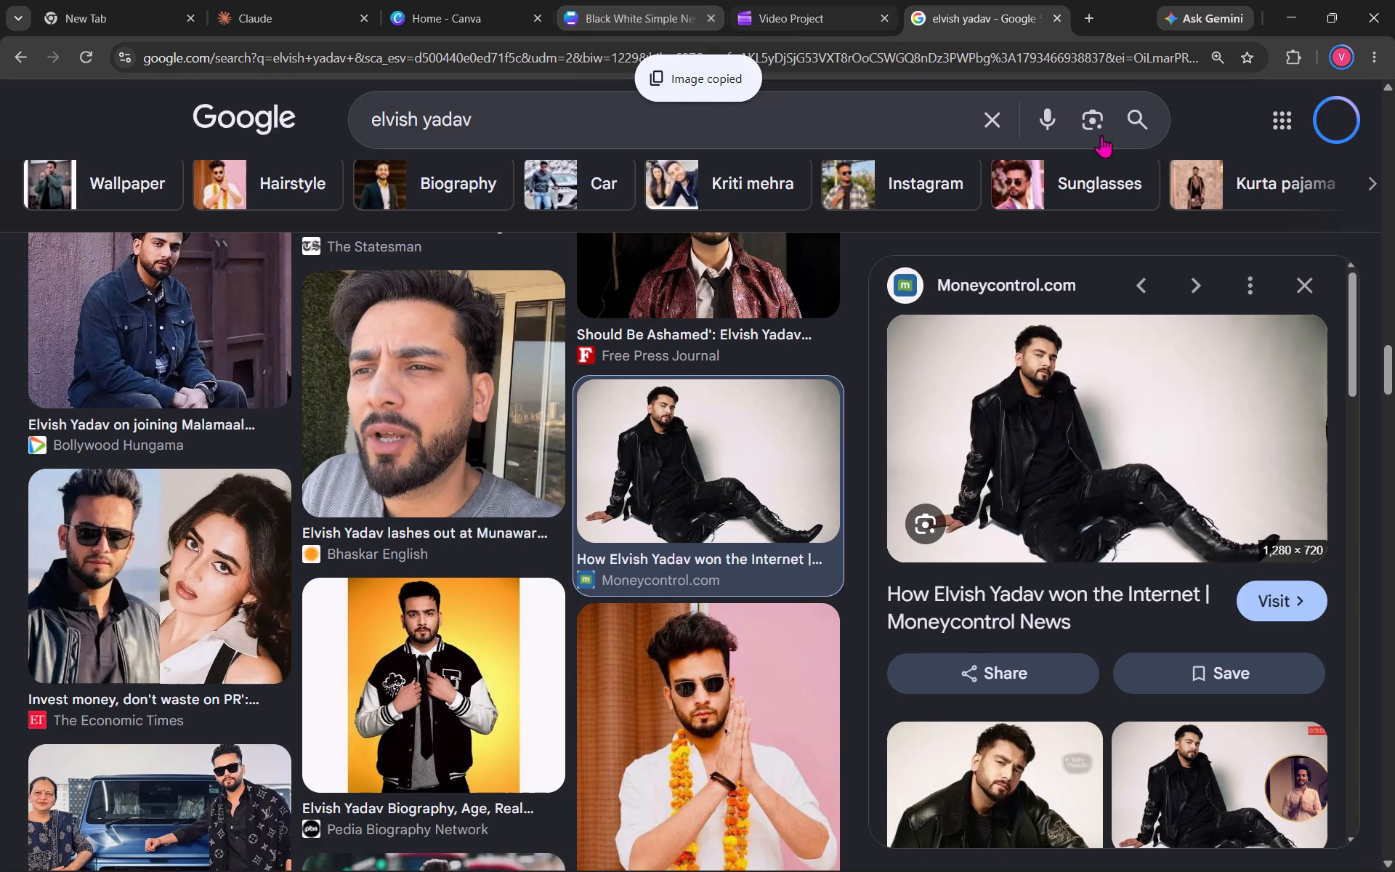
right_click(1077, 423)
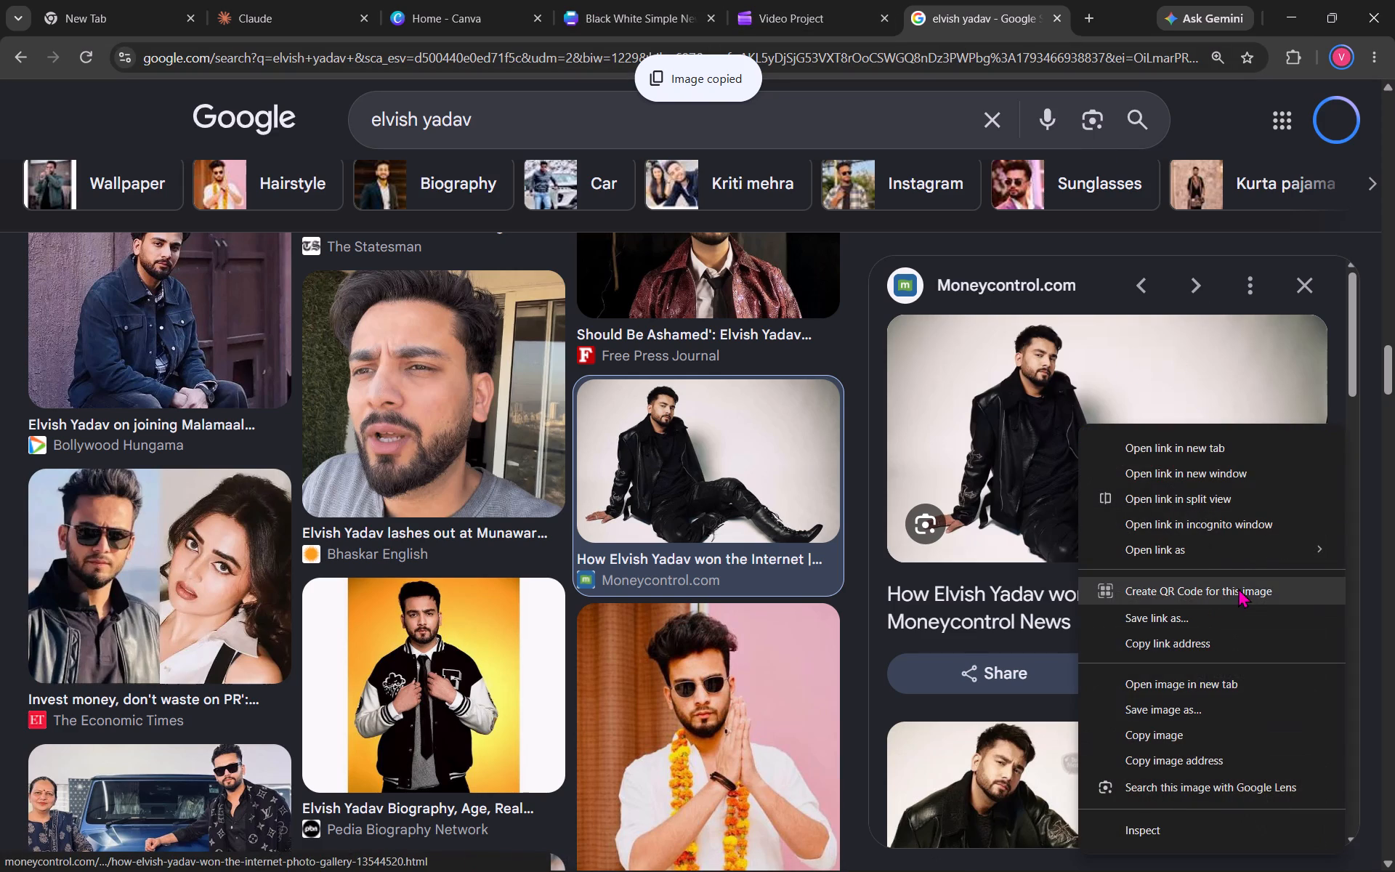
click(1169, 758)
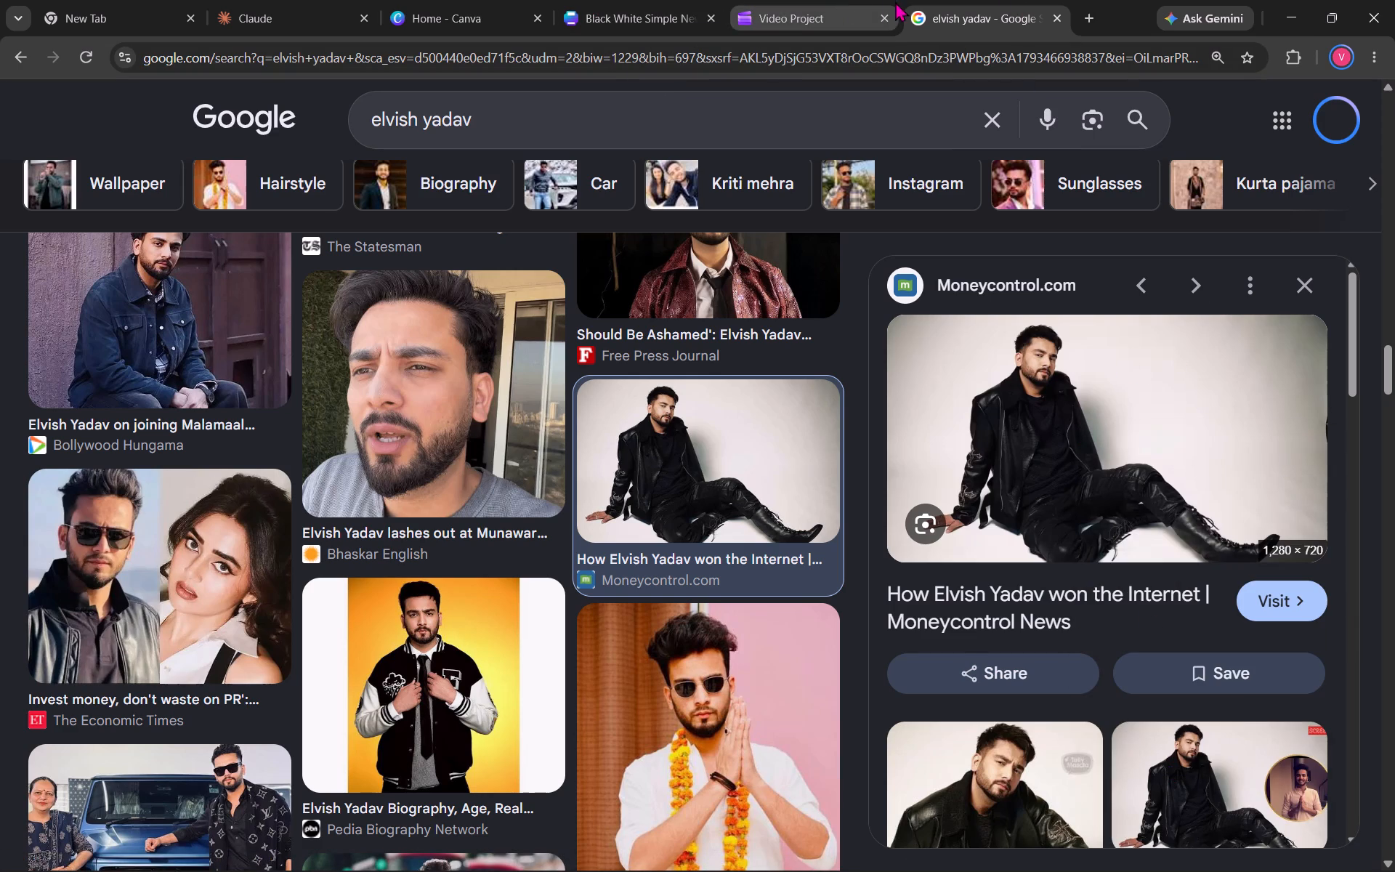
Open the remove.bg background removal site in a new browser tab.
click(1079, 13)
double_click(1079, 13)
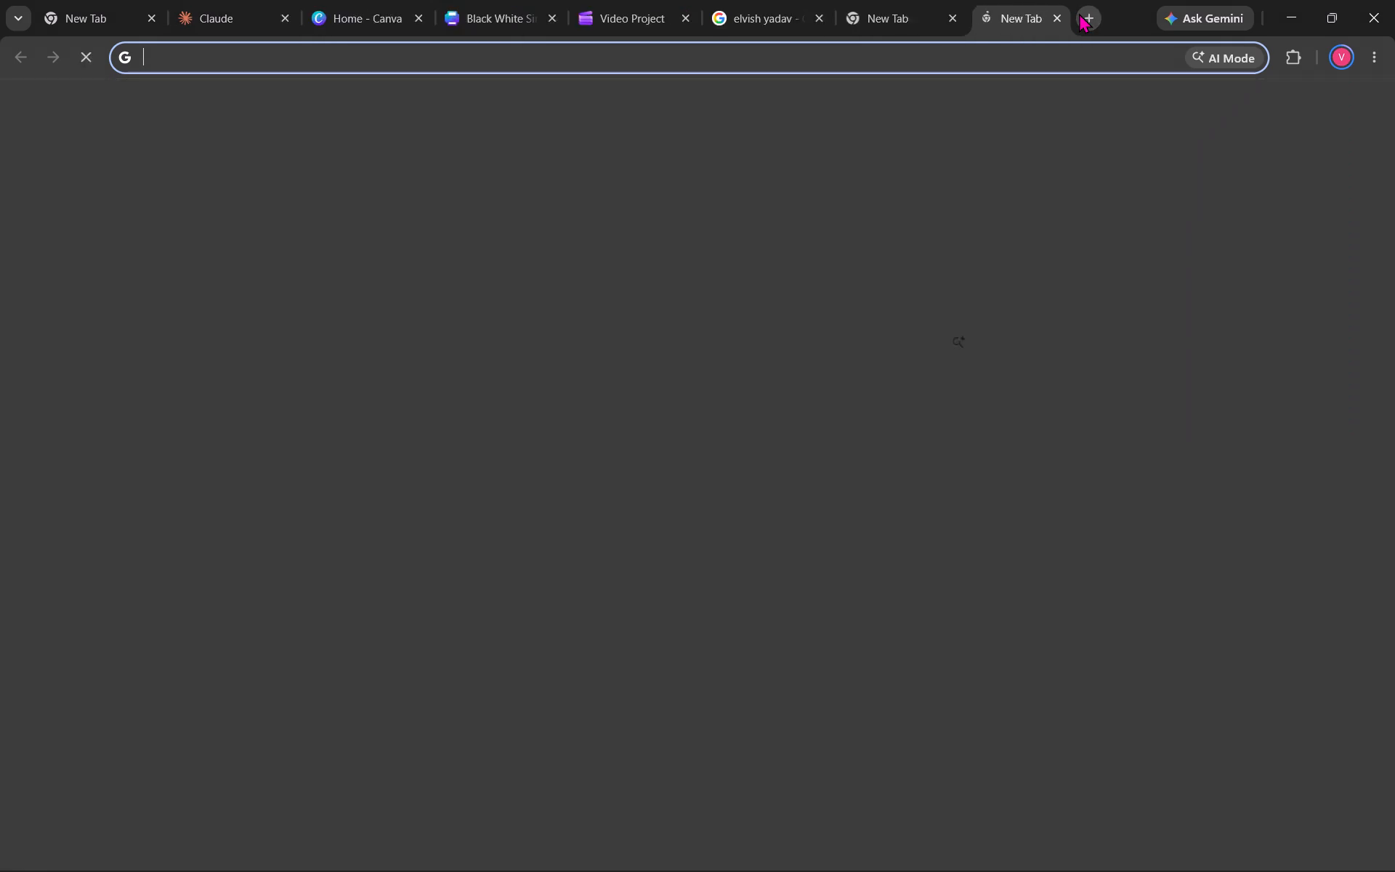
key(b)
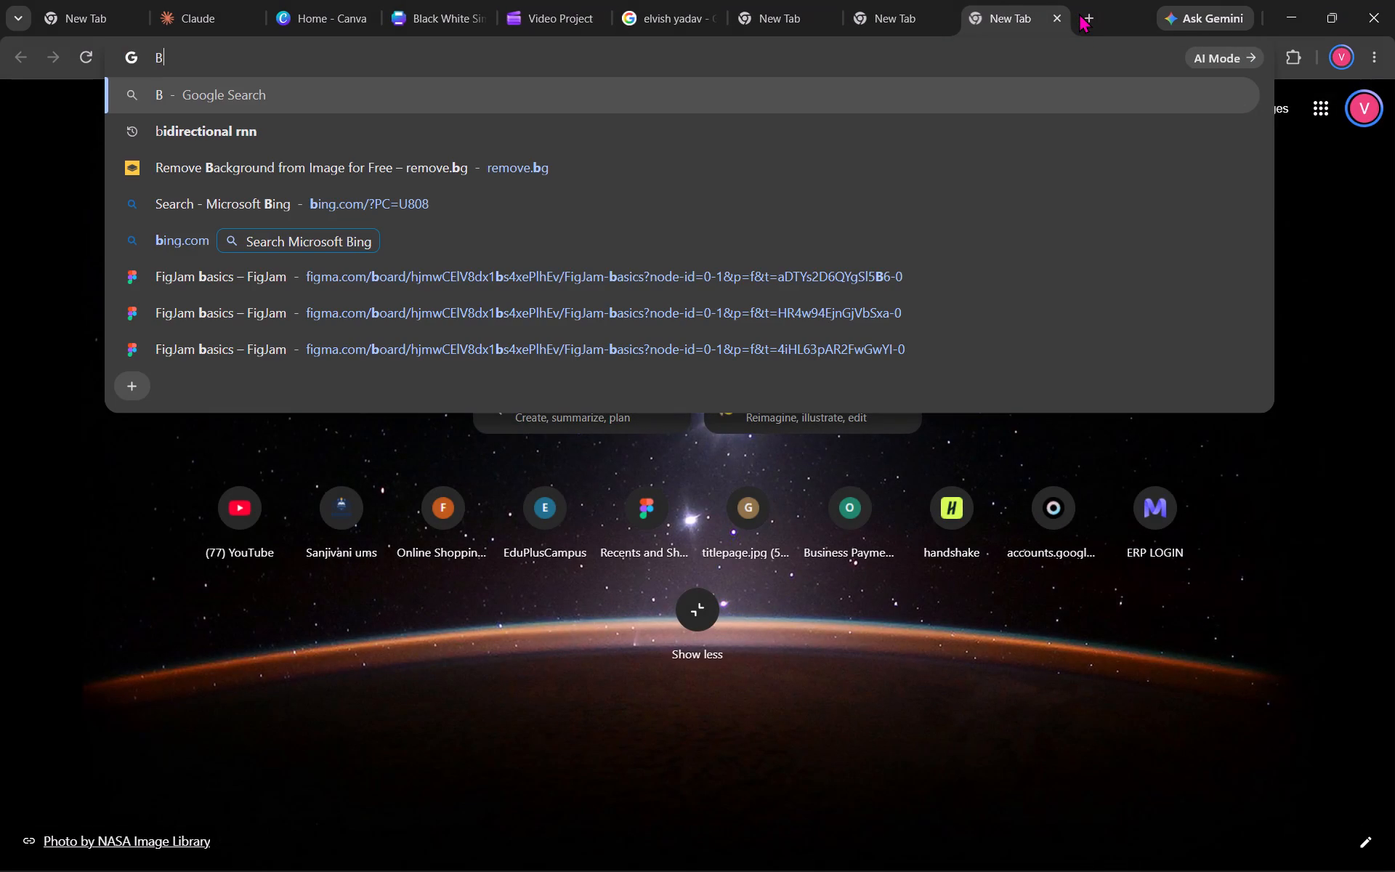
key(Down)
key(Down)
key(Return)
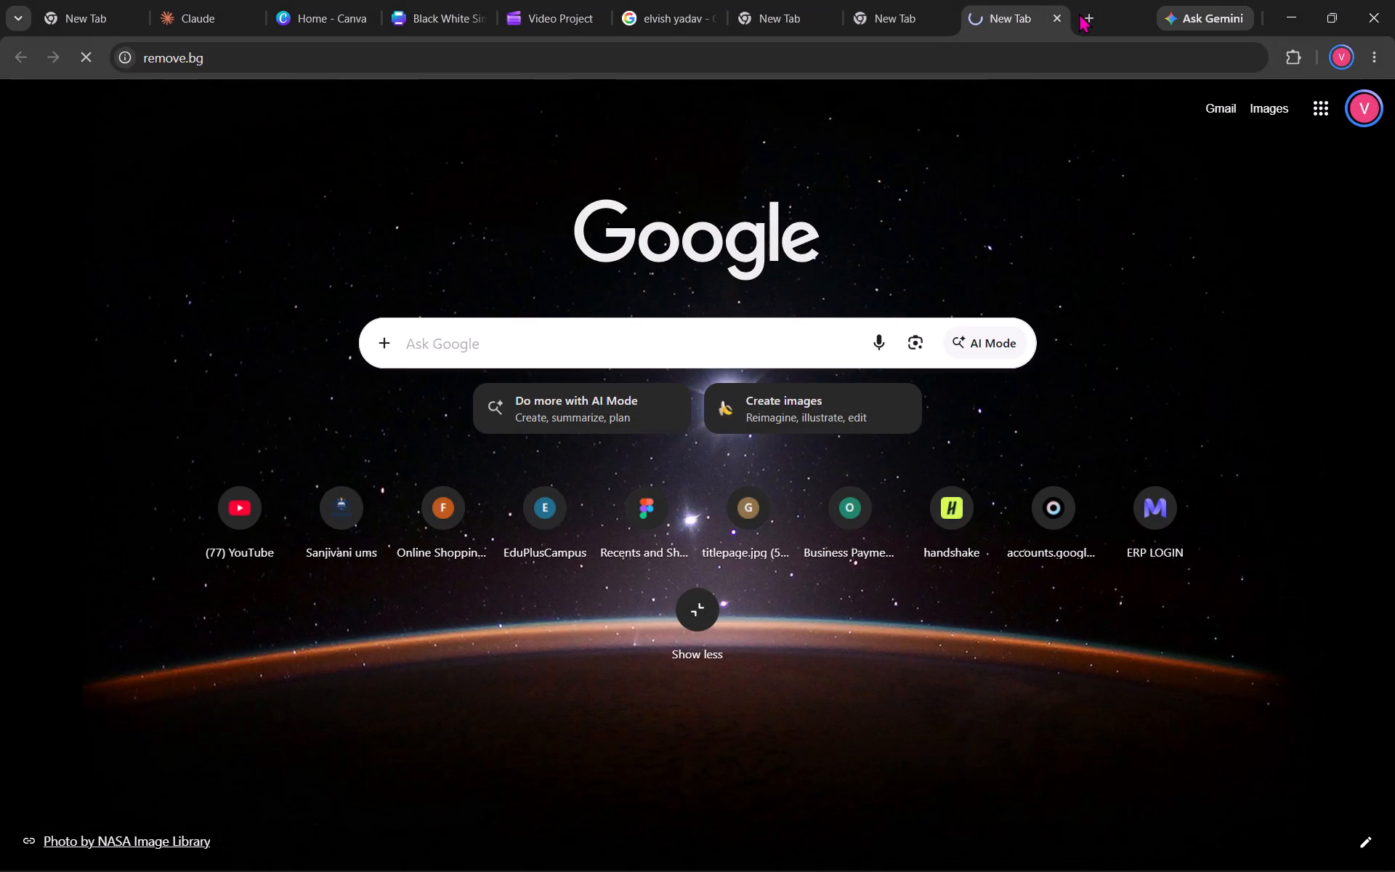
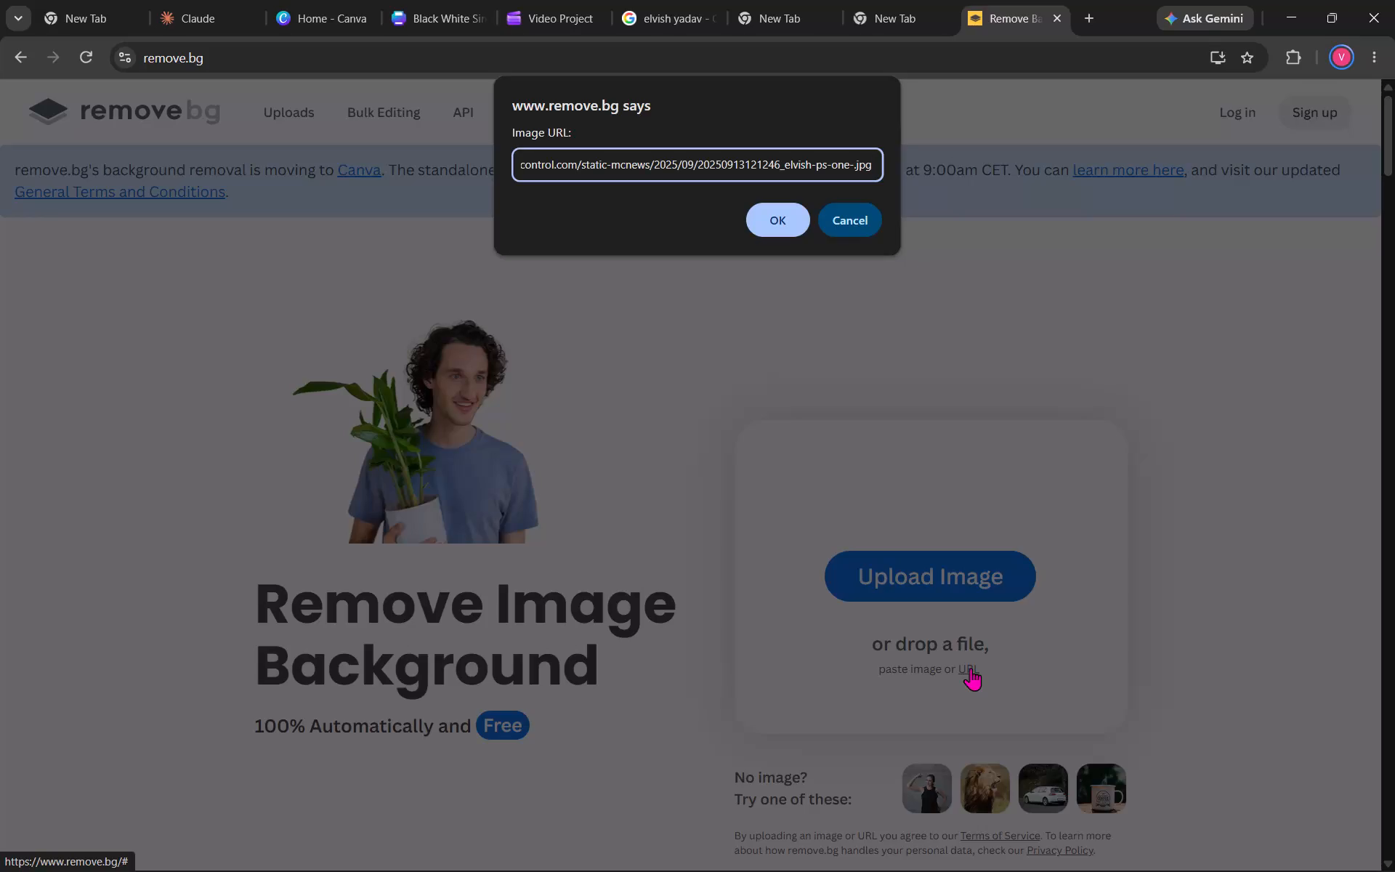
Remove the background from the Moneycontrol.com leather-jacket photo in remove.bg using its image URL, and copy the cutout.
key(Return)
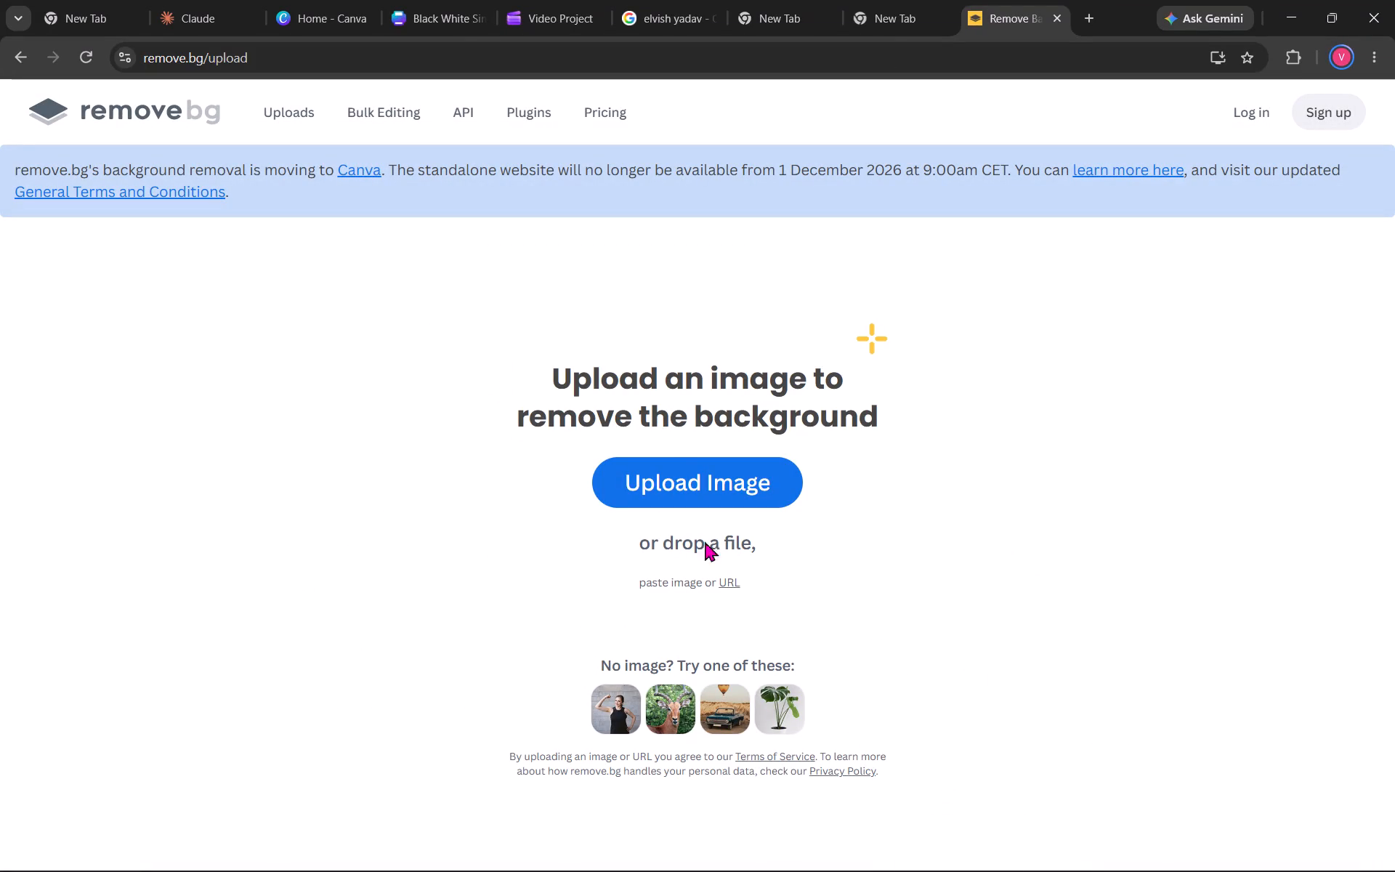
click(728, 581)
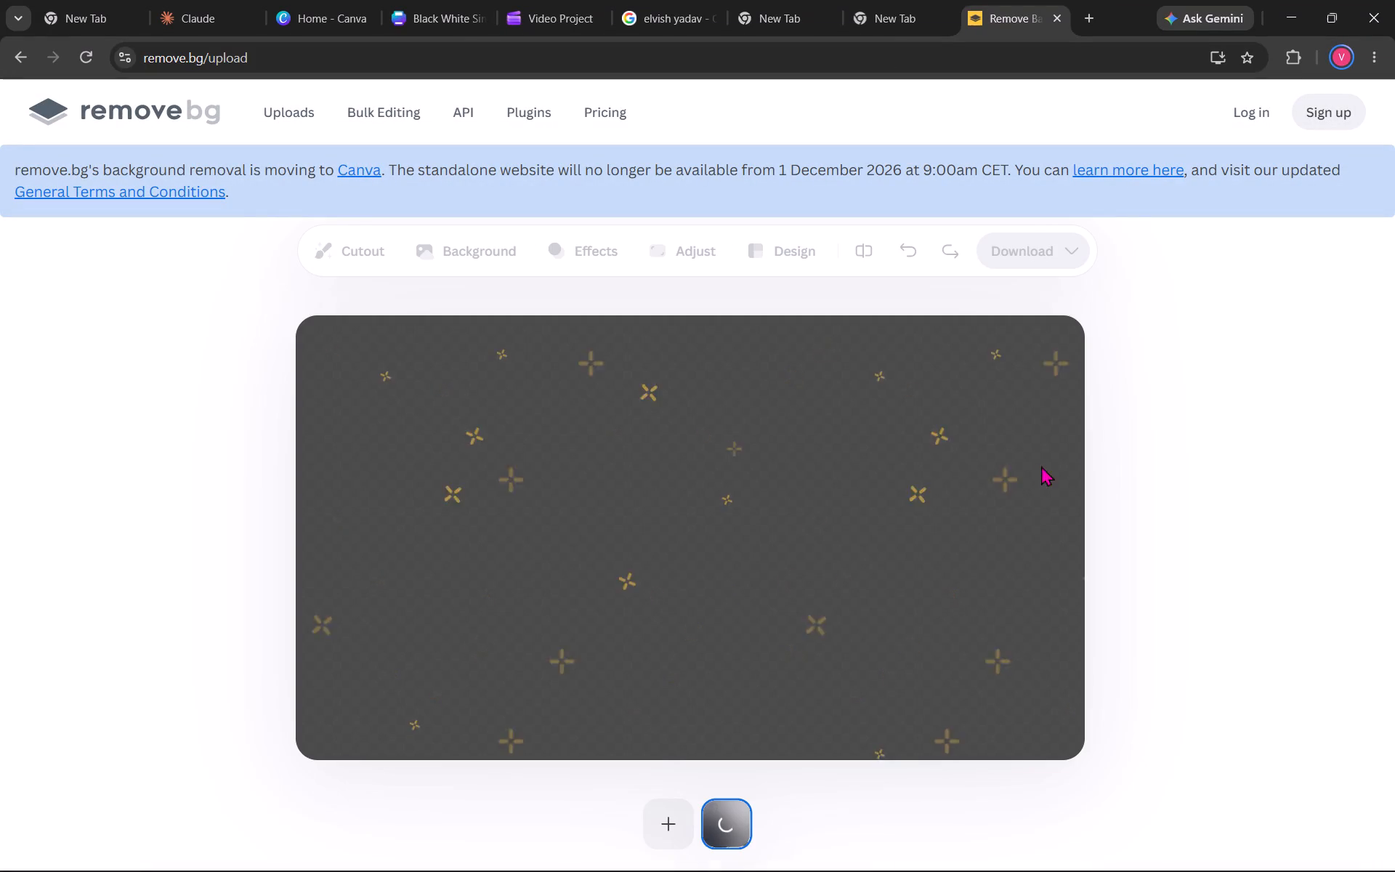
scroll(833, 593, down, 1)
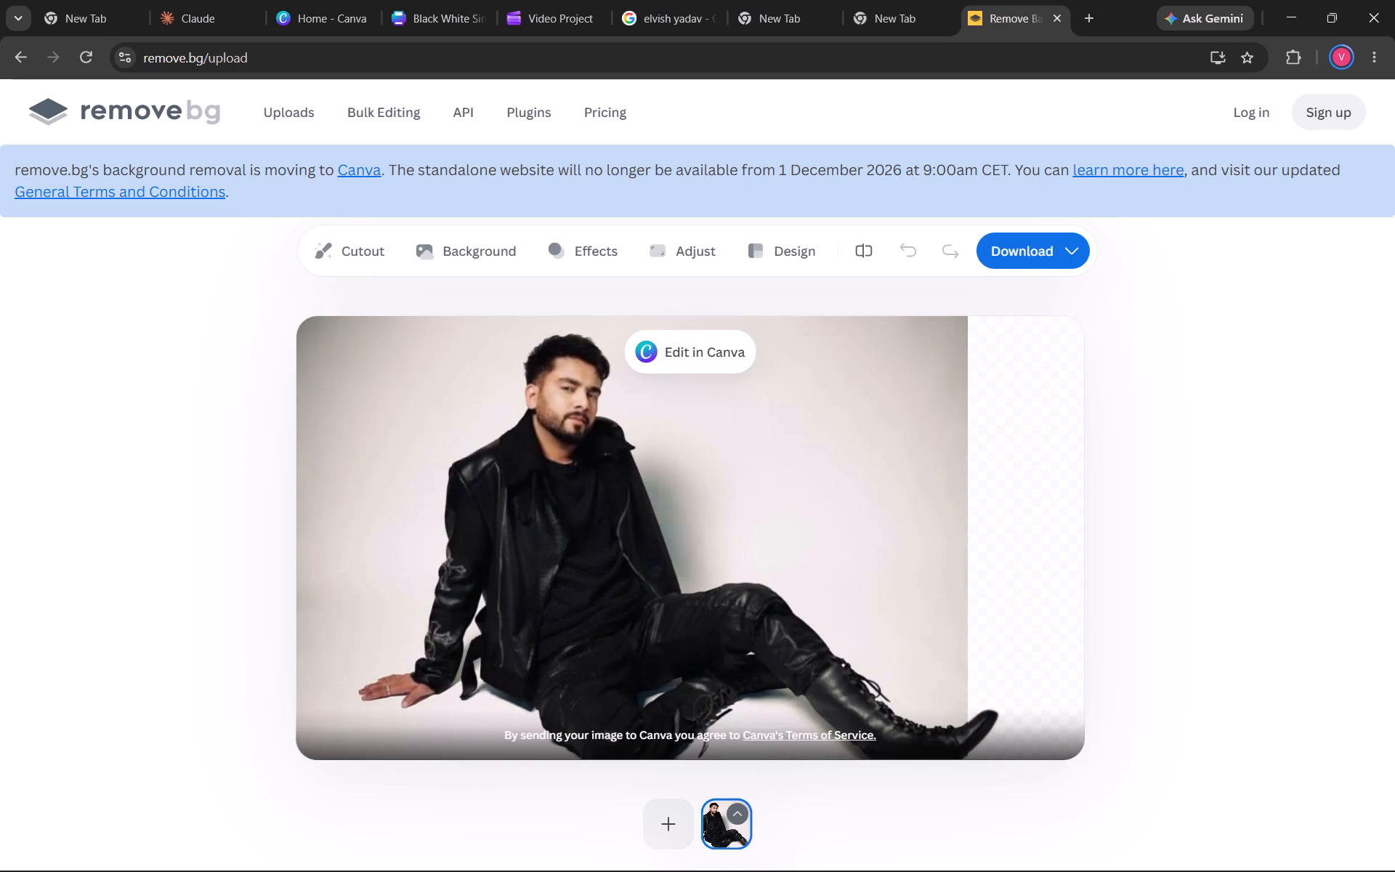
right_click(785, 647)
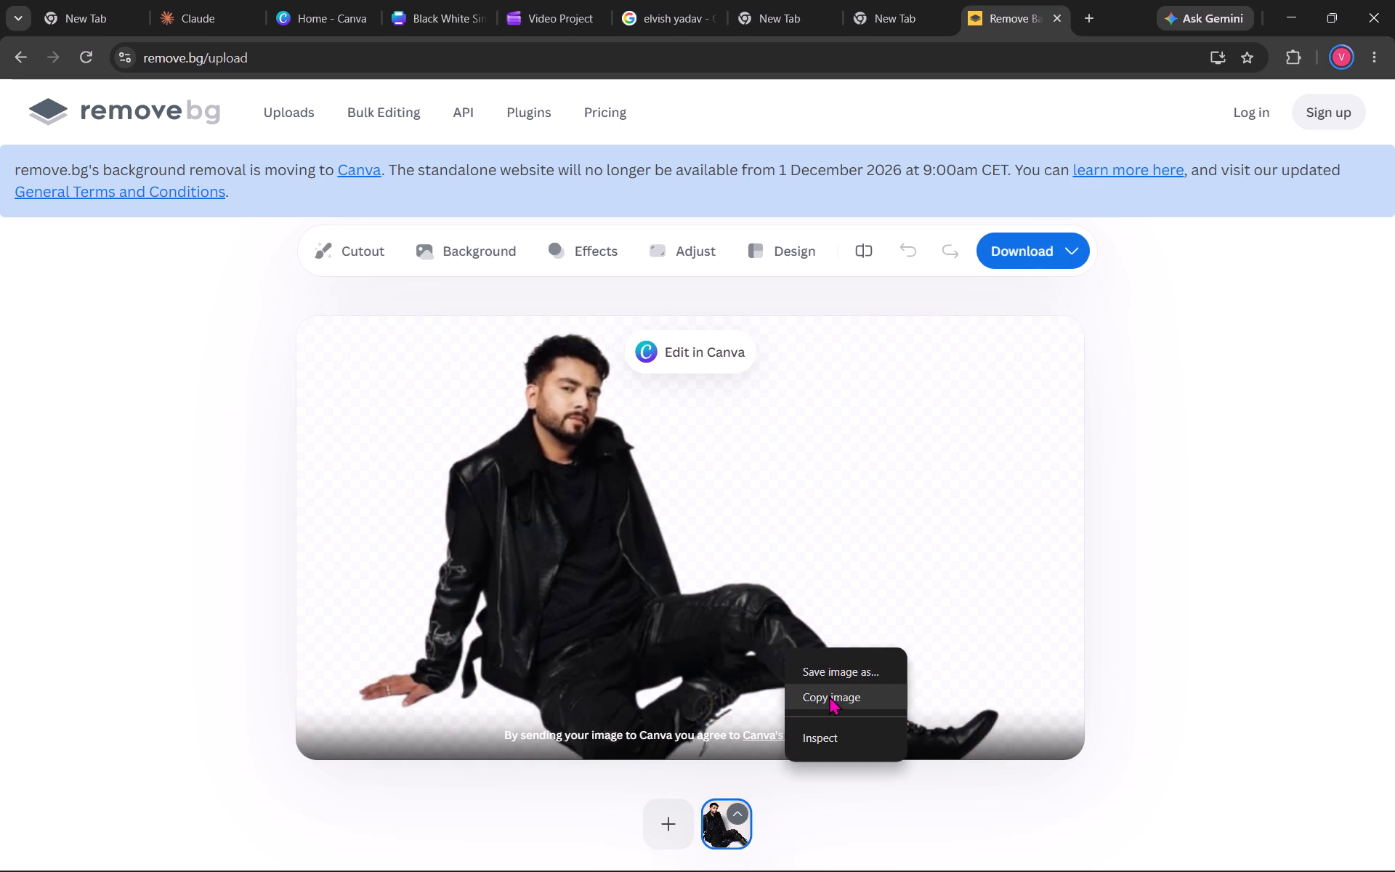
click(828, 695)
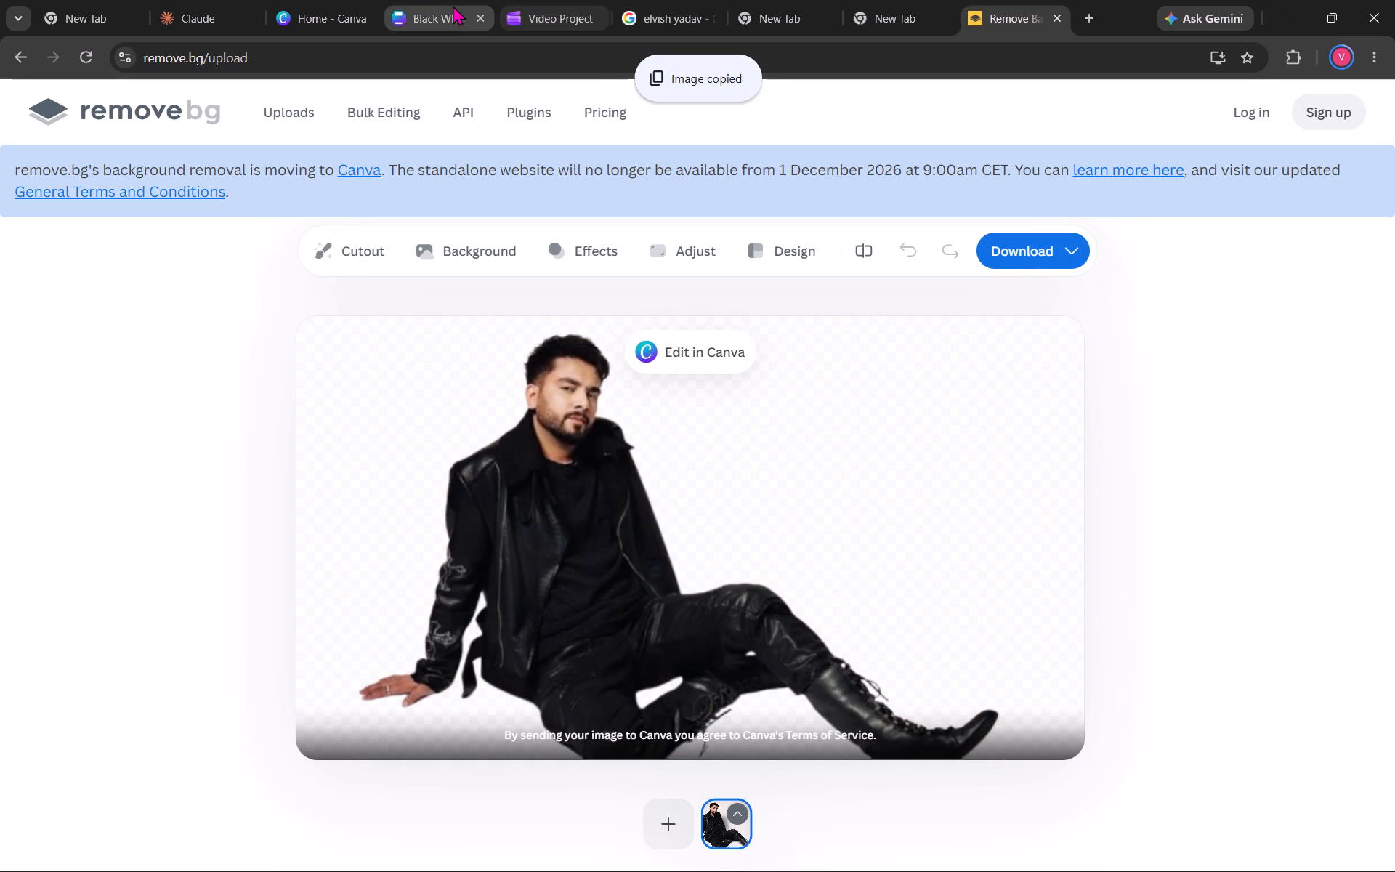
Switch to the New Style Wave 2028 cover design in Canva.
click(411, 14)
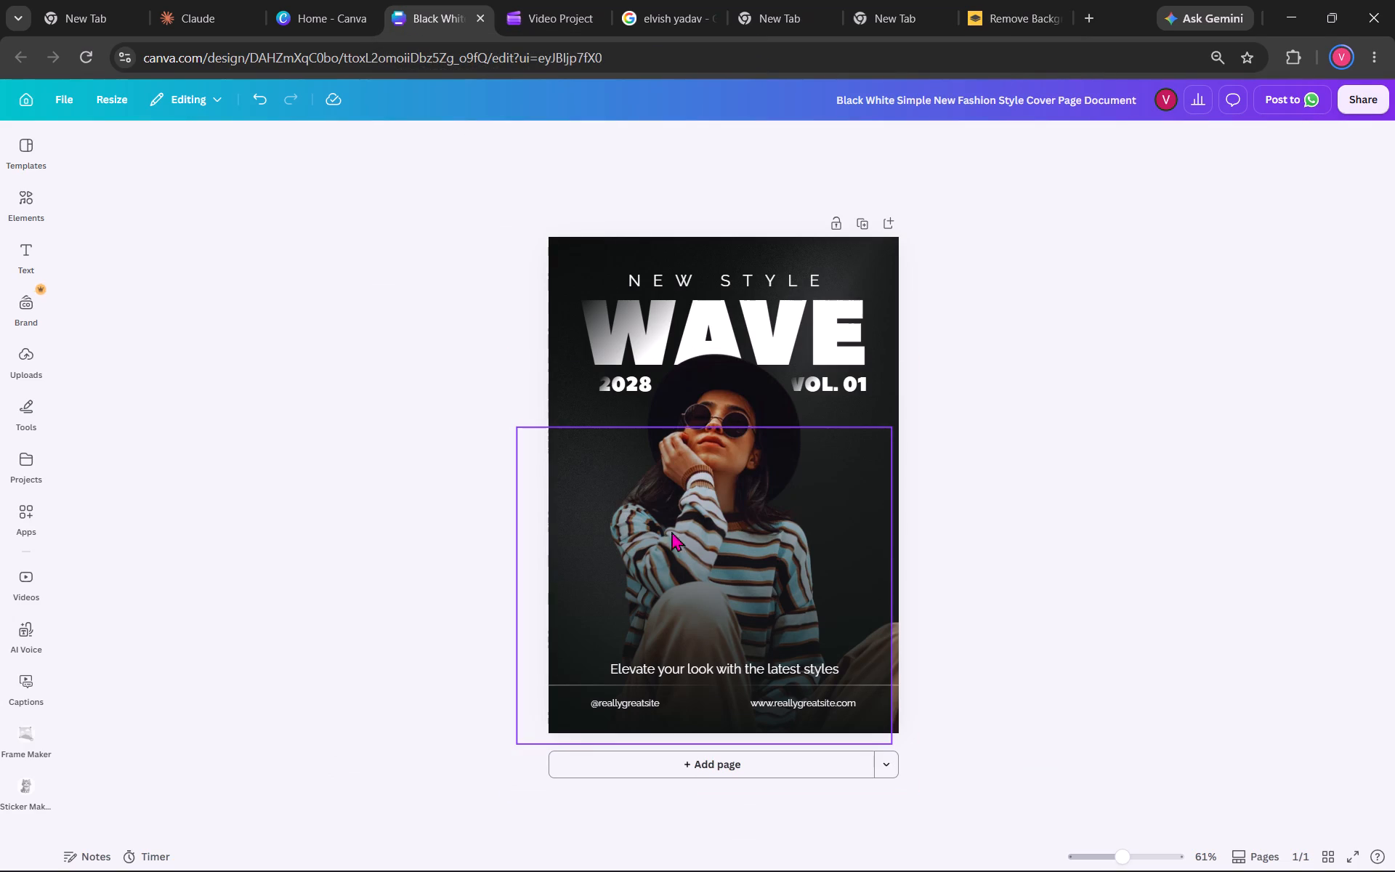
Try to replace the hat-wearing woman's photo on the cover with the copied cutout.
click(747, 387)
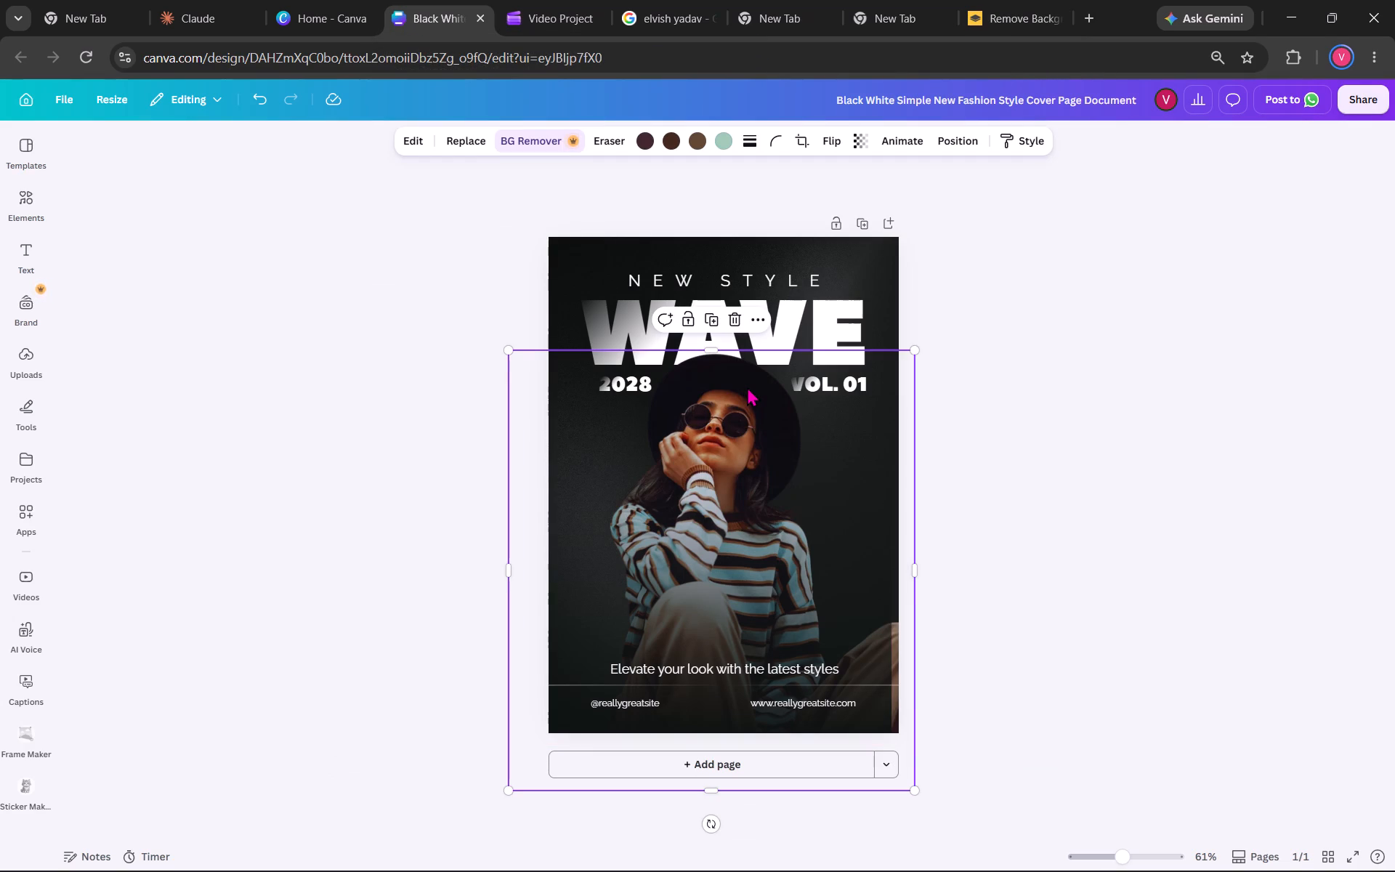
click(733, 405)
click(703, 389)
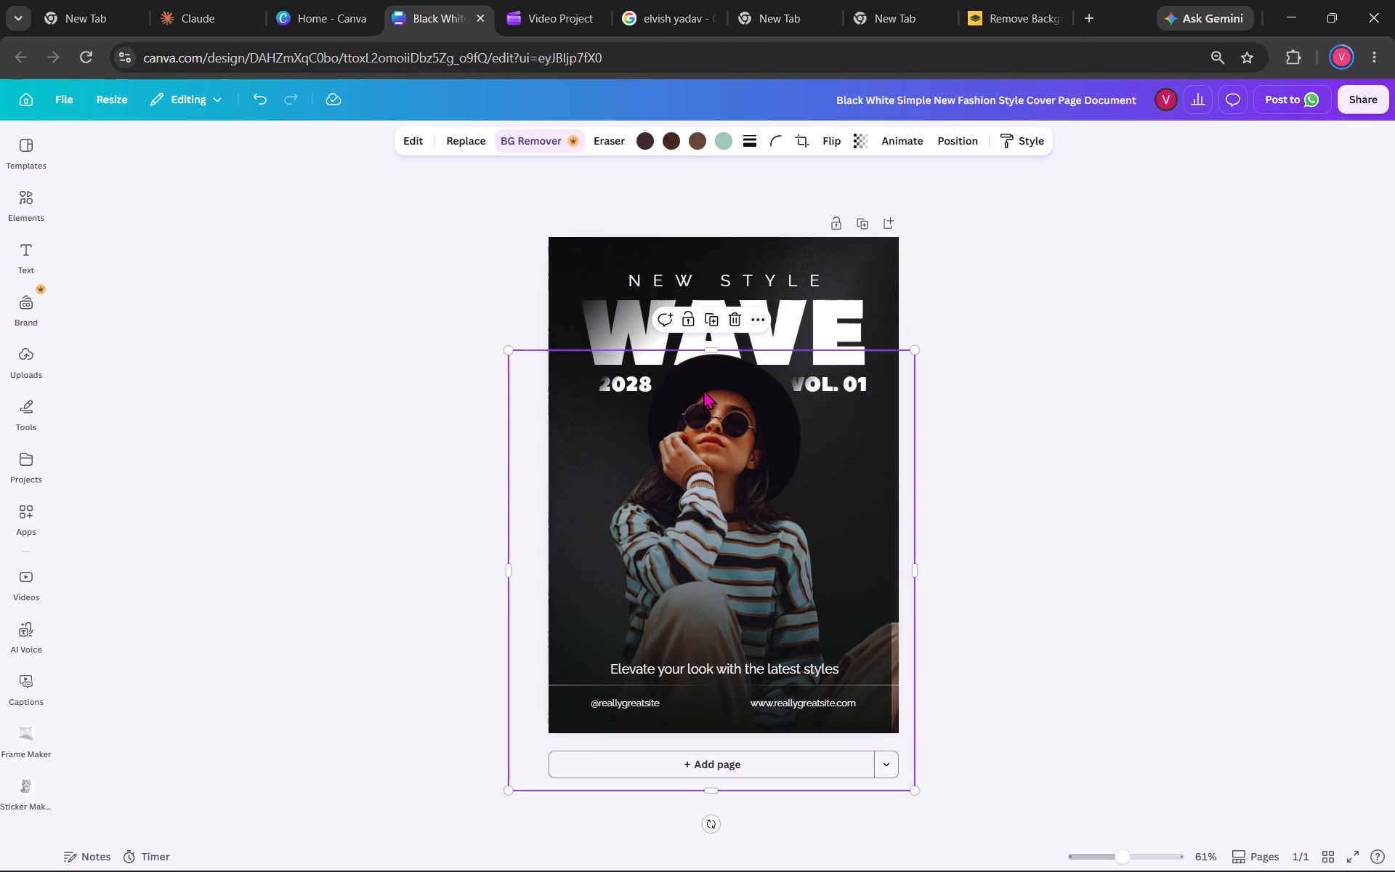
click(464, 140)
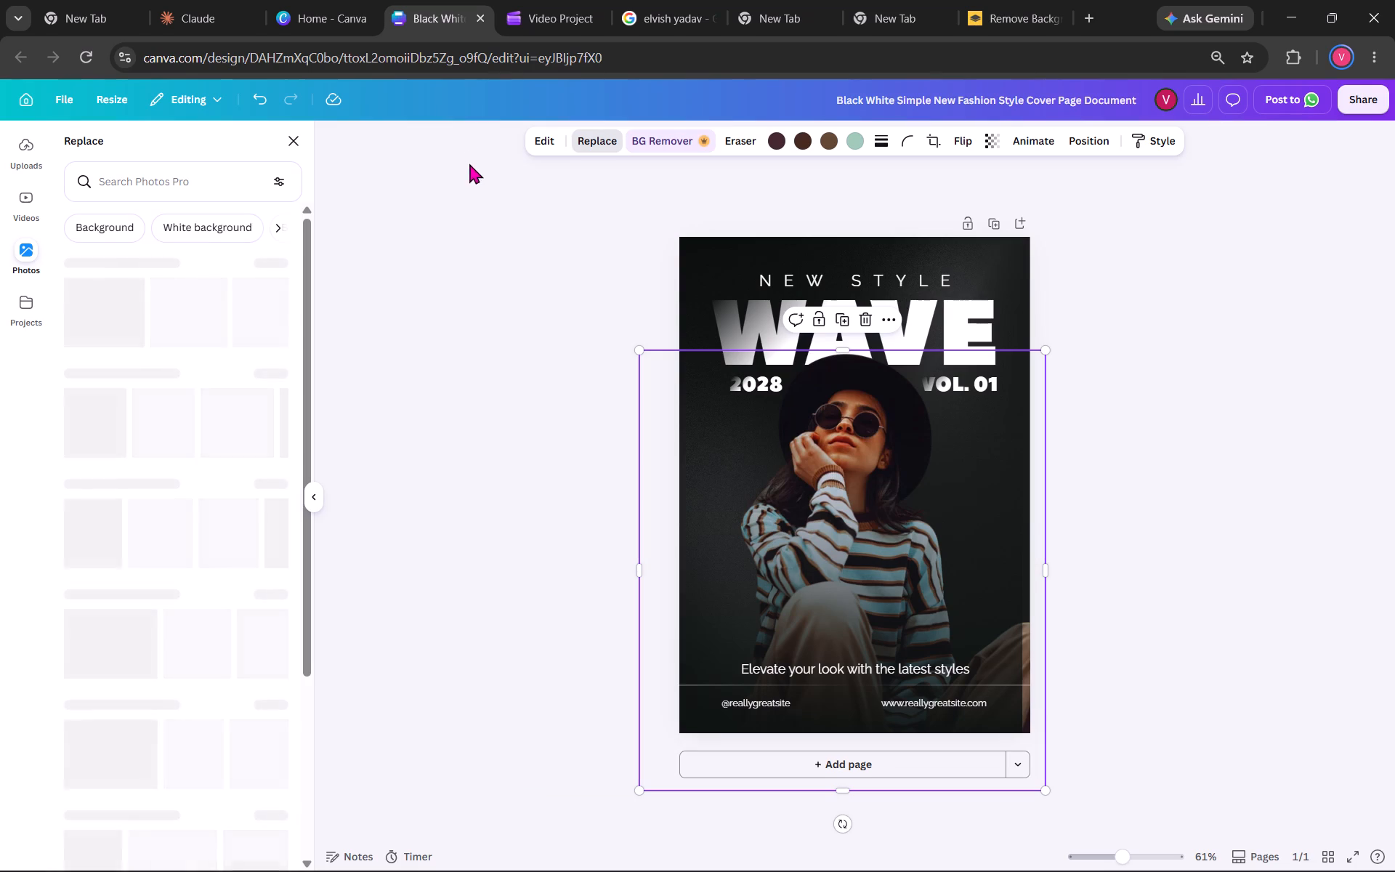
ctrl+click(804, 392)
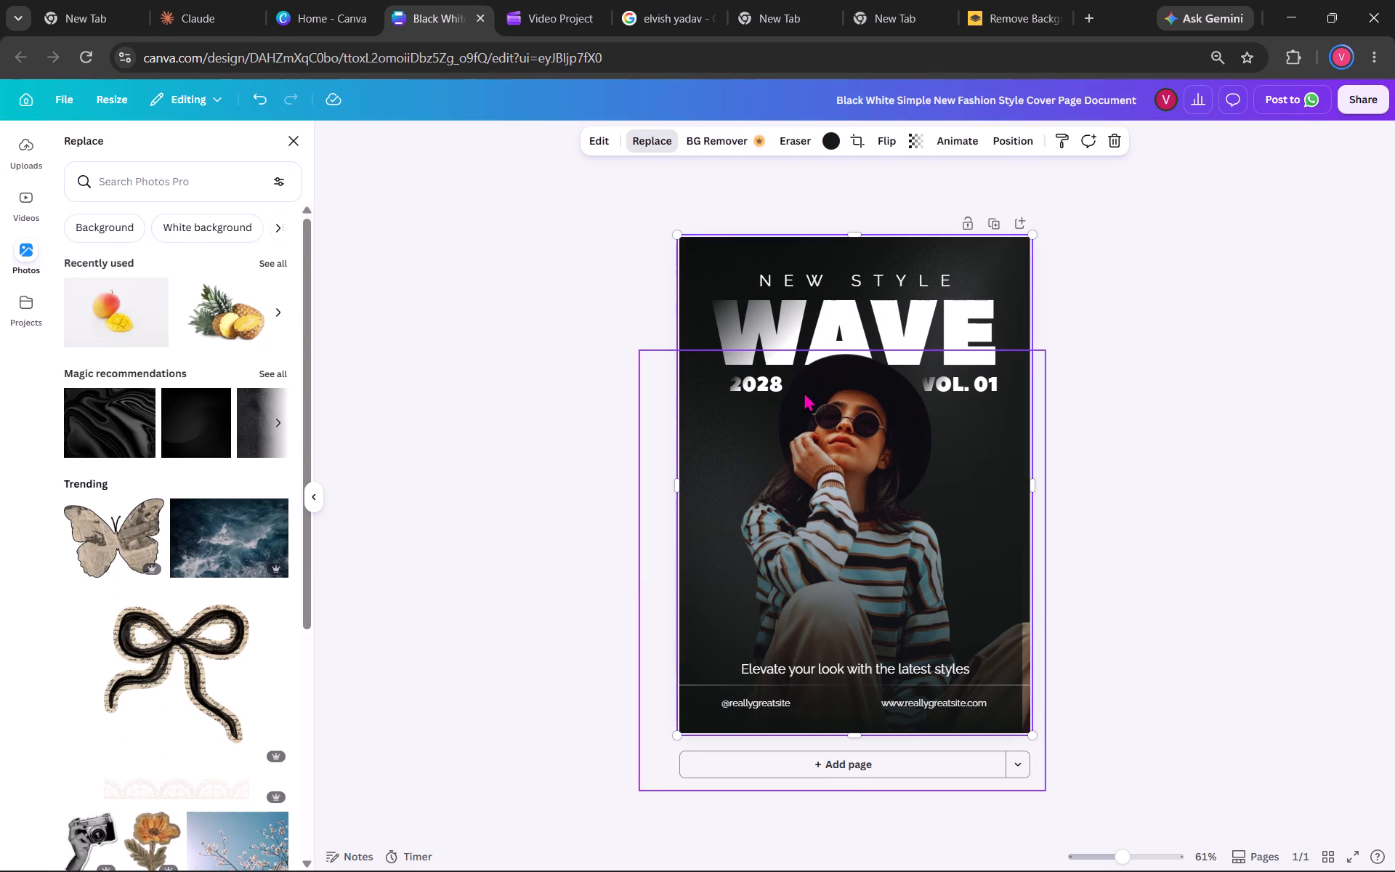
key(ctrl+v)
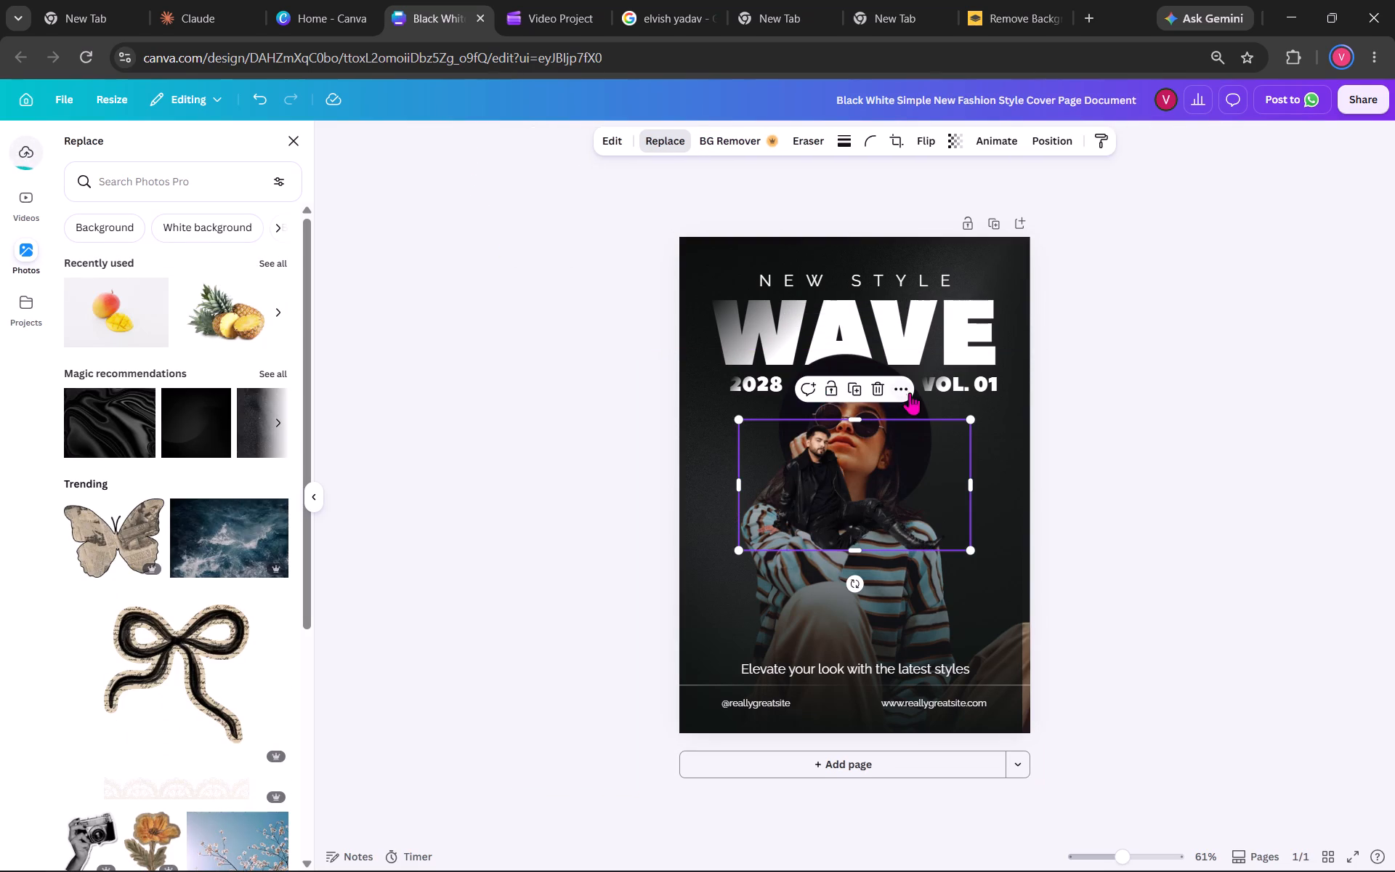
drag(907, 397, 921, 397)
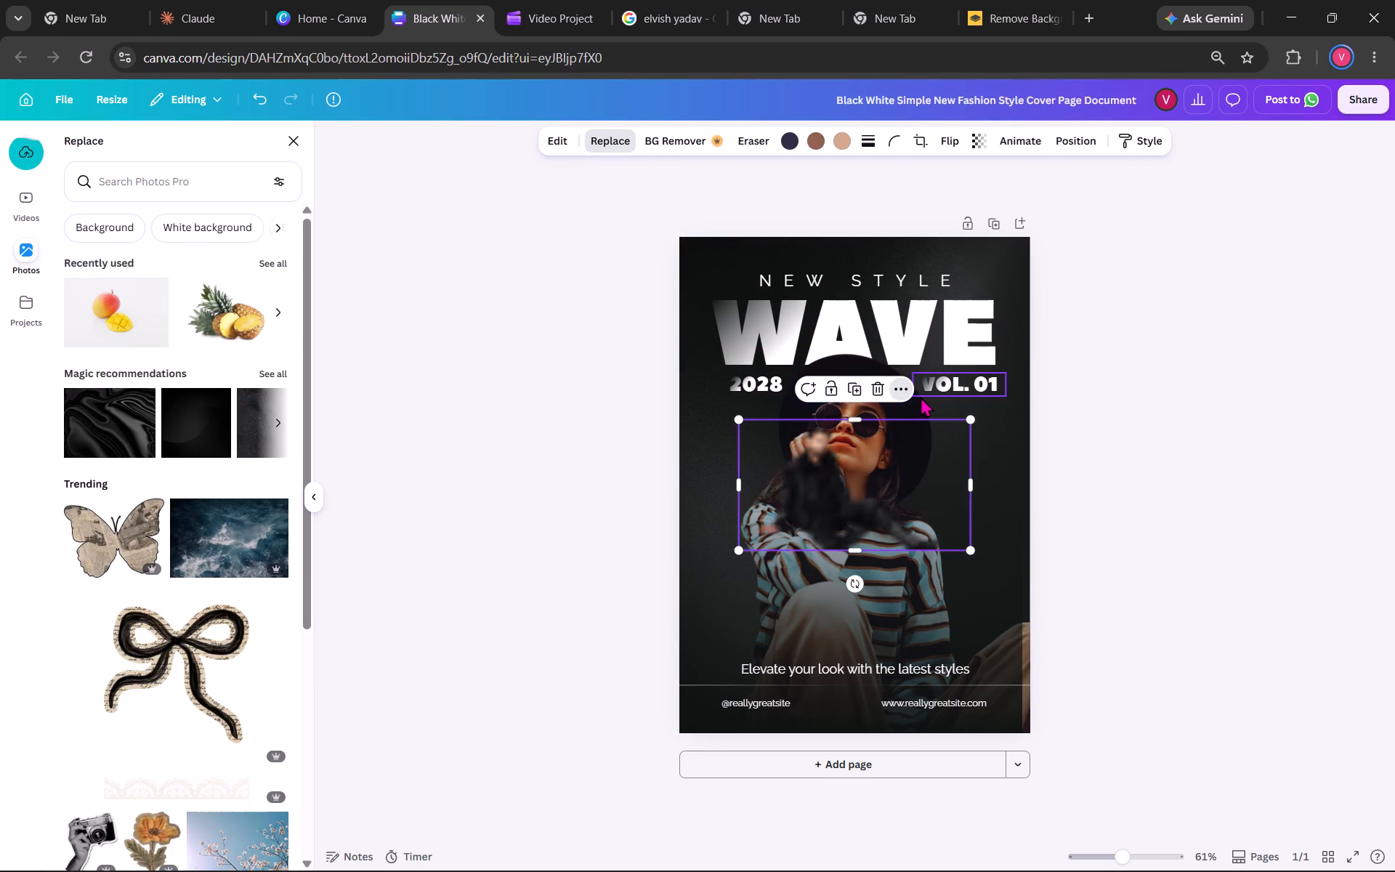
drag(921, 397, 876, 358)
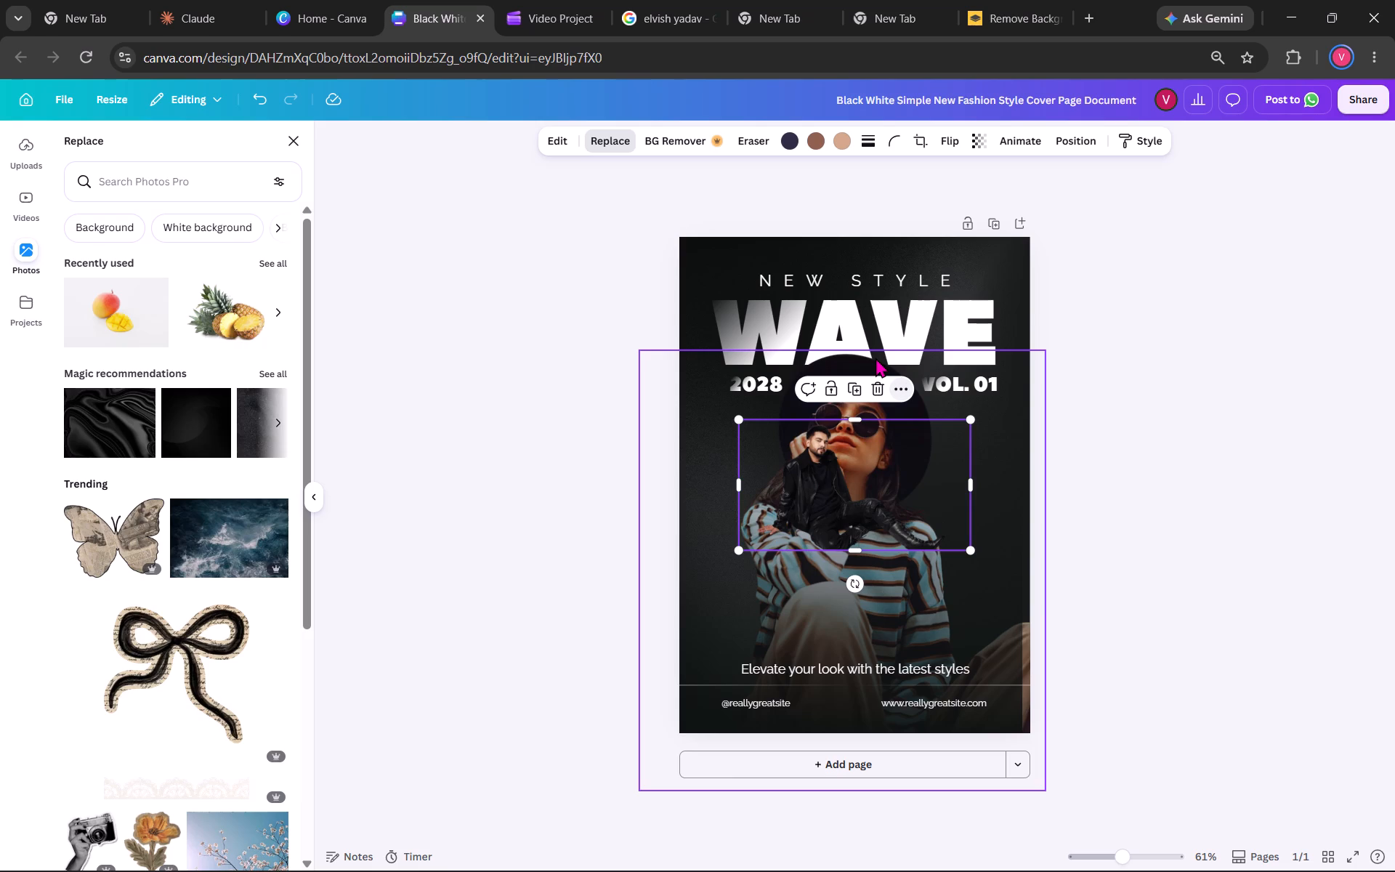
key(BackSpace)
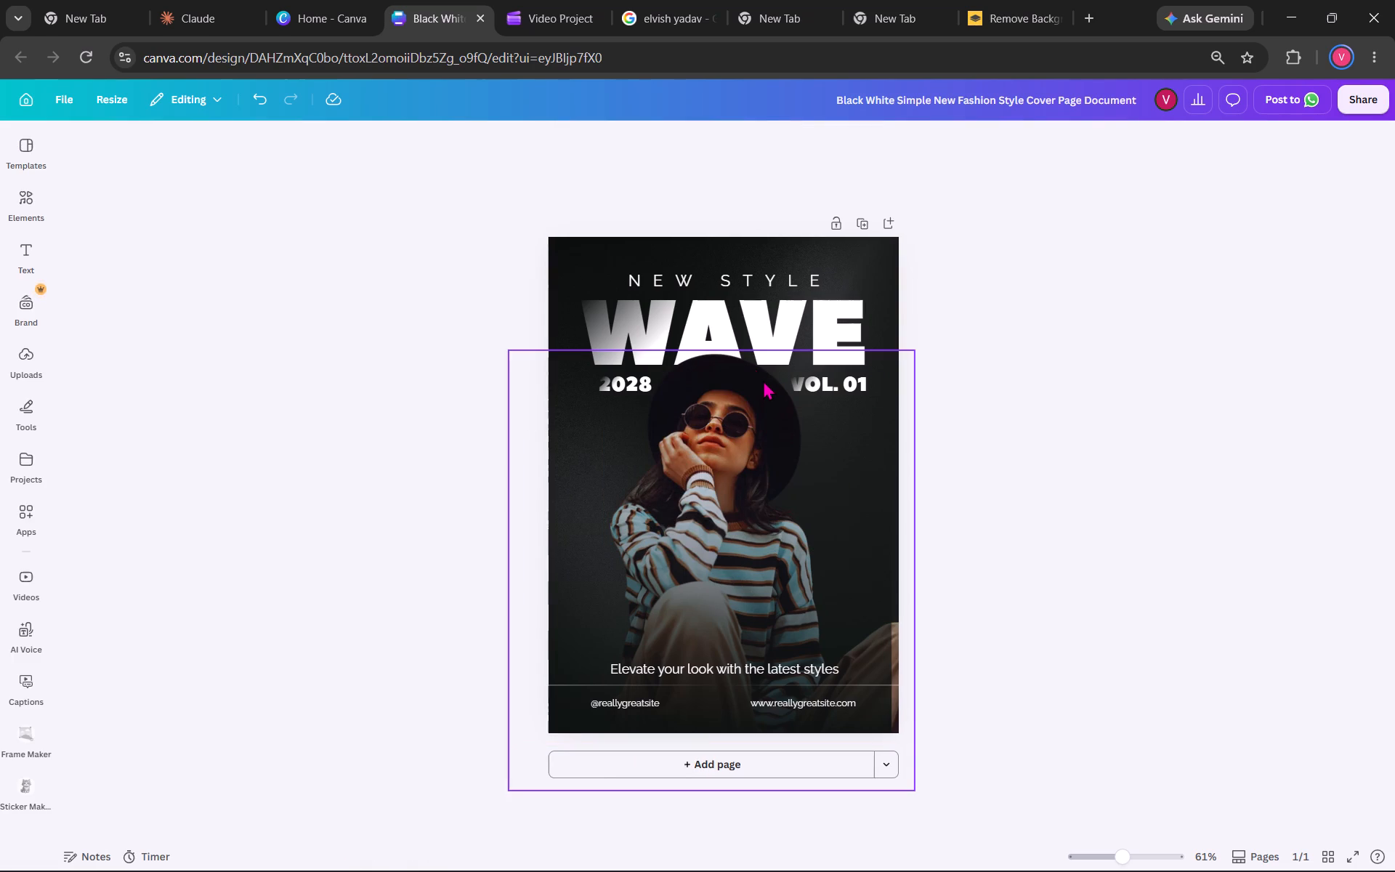
Delete the photo of the woman in the hat and striped sweater from the cover.
click(763, 379)
key(BackSpace)
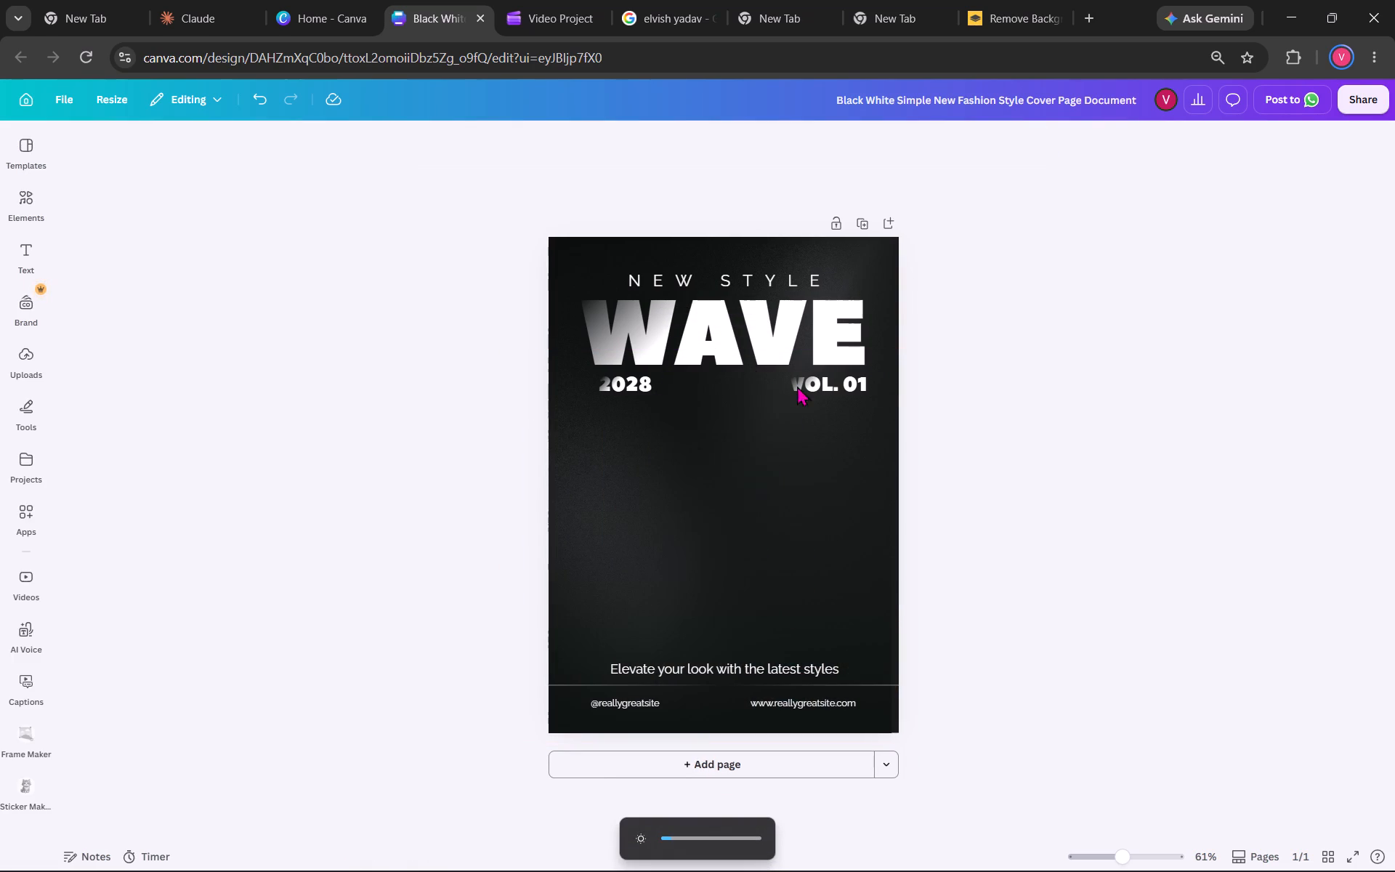
Paste the leather-jacket cutout onto the cover, enlarge it past the page width and place it just below the WAVE title.
key(ctrl+v)
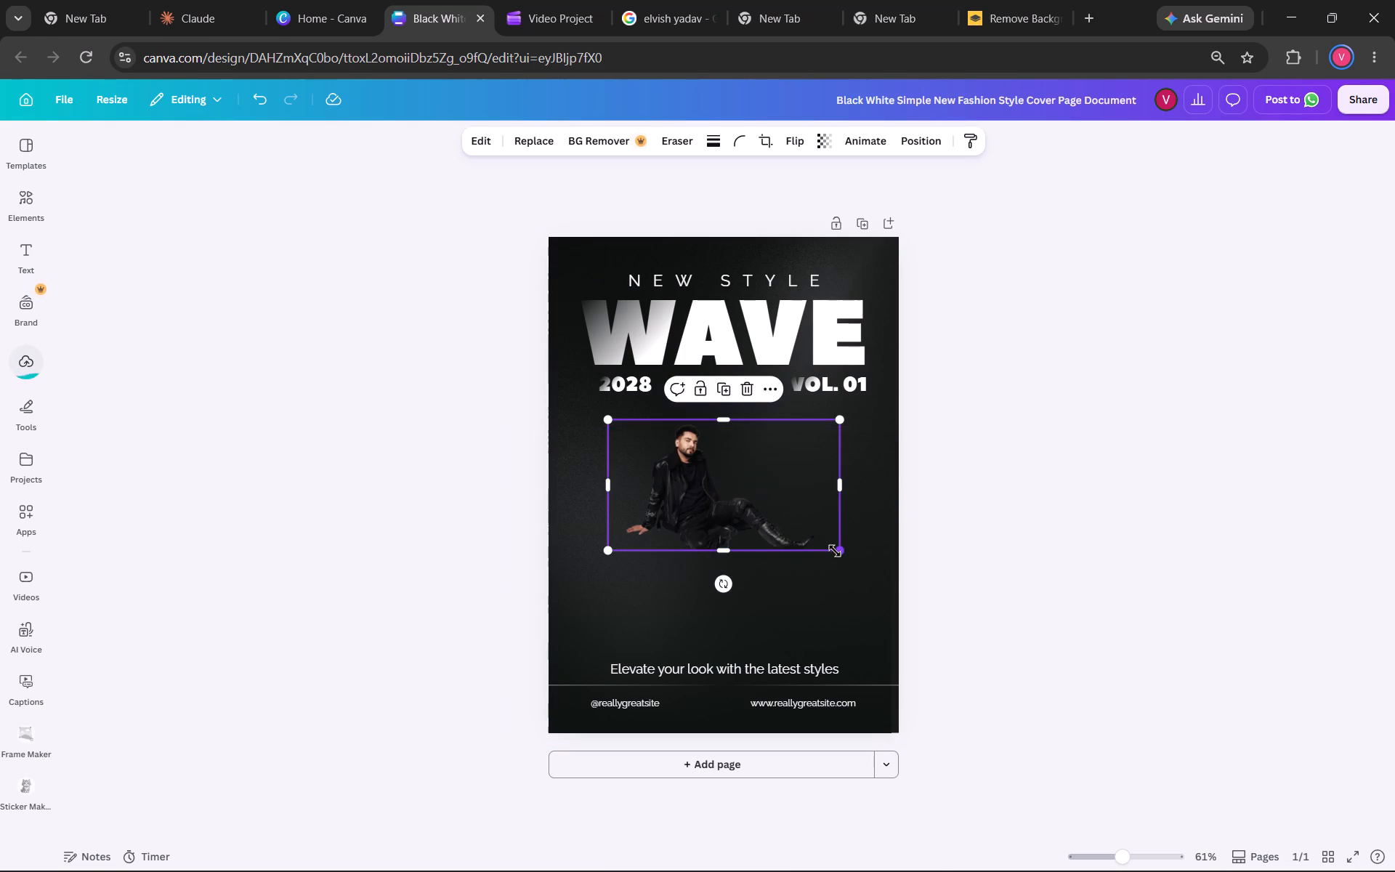
drag(836, 551, 1064, 647)
drag(955, 627, 883, 553)
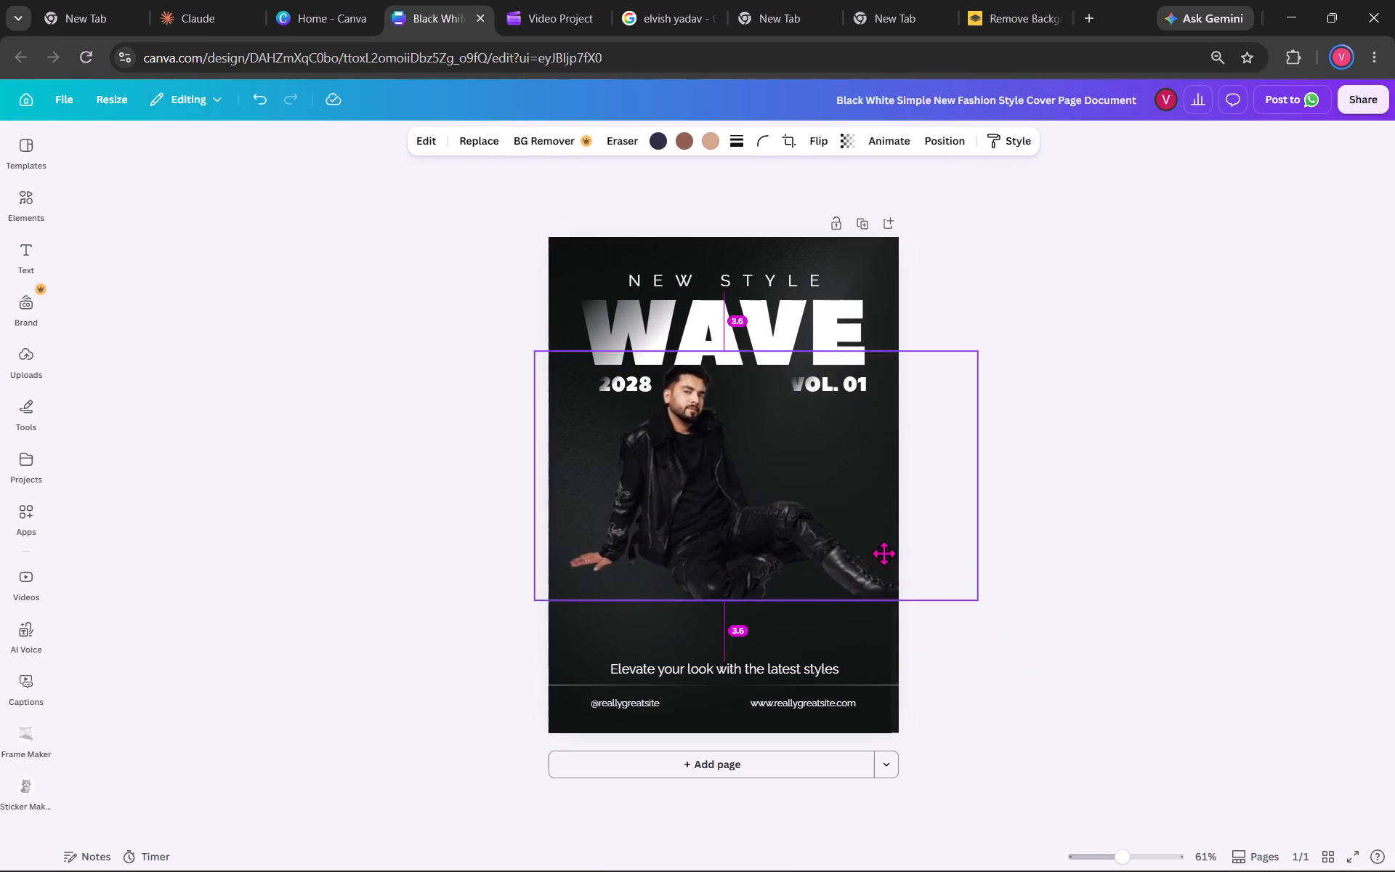
drag(883, 553, 894, 572)
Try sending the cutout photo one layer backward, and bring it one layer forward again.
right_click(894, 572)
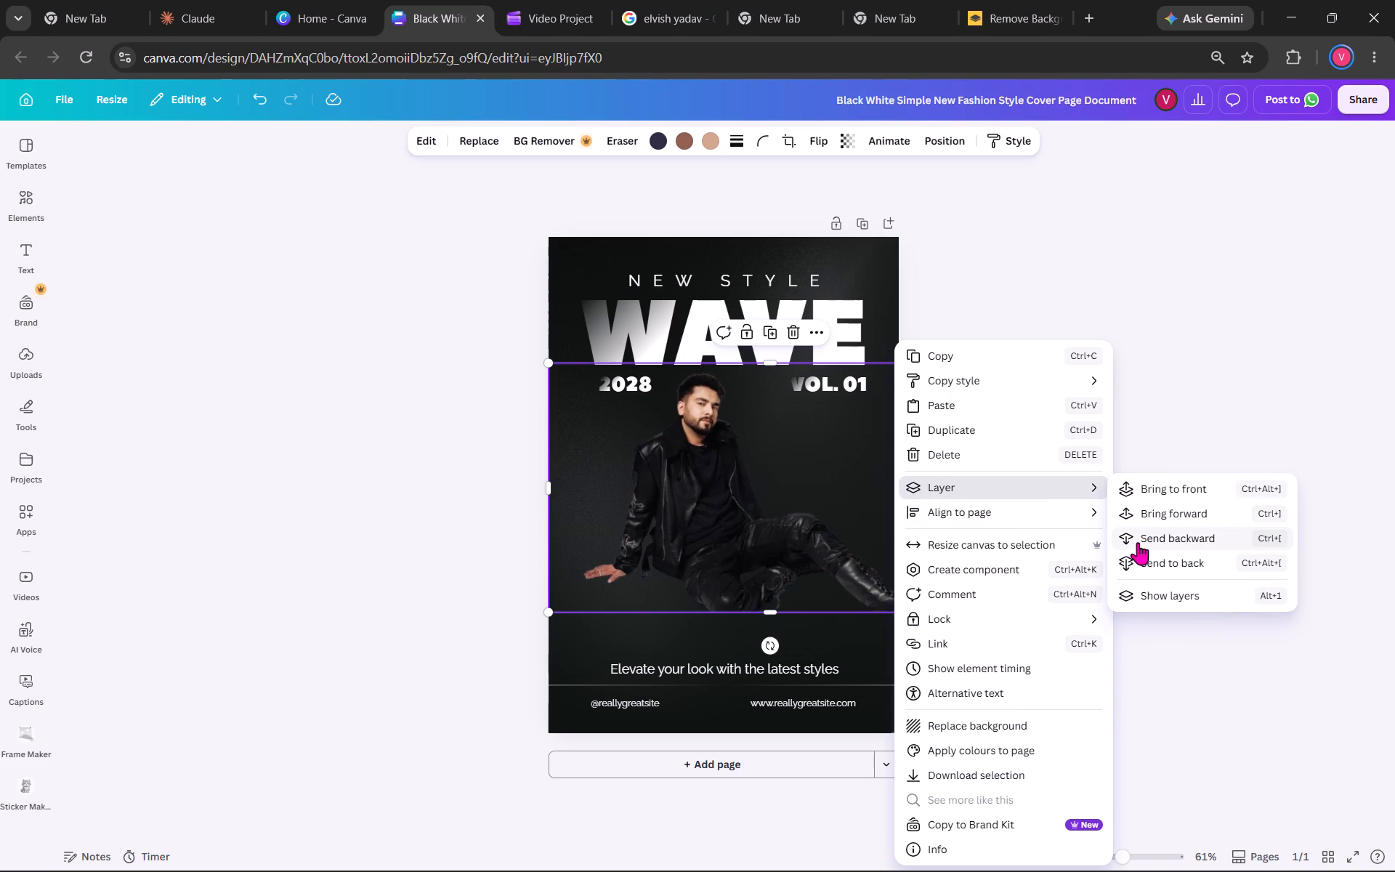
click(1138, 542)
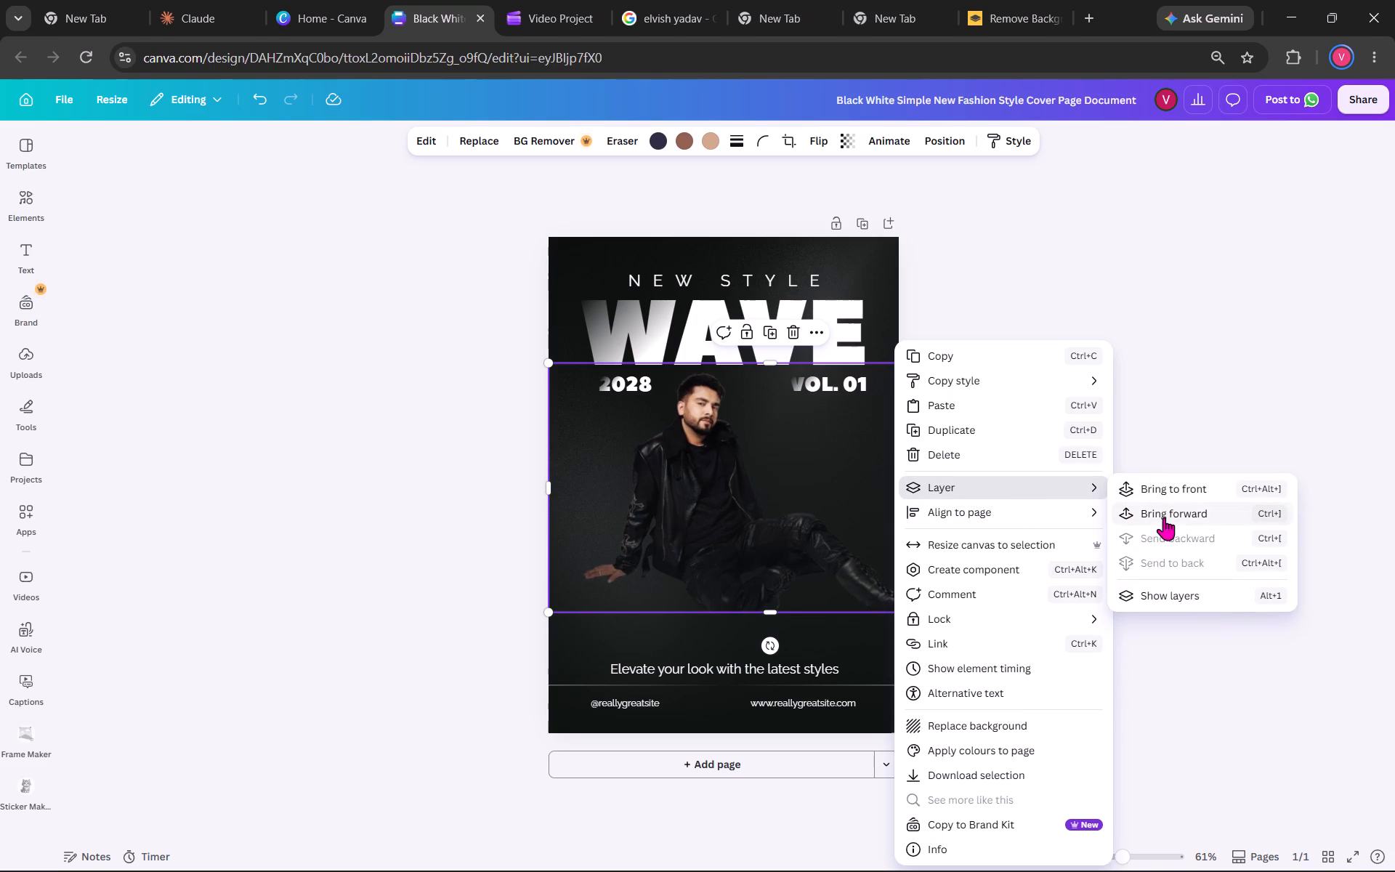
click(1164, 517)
Move the cutout photo up so that the head overlaps the lower edge of the WAVE title.
drag(717, 512, 718, 472)
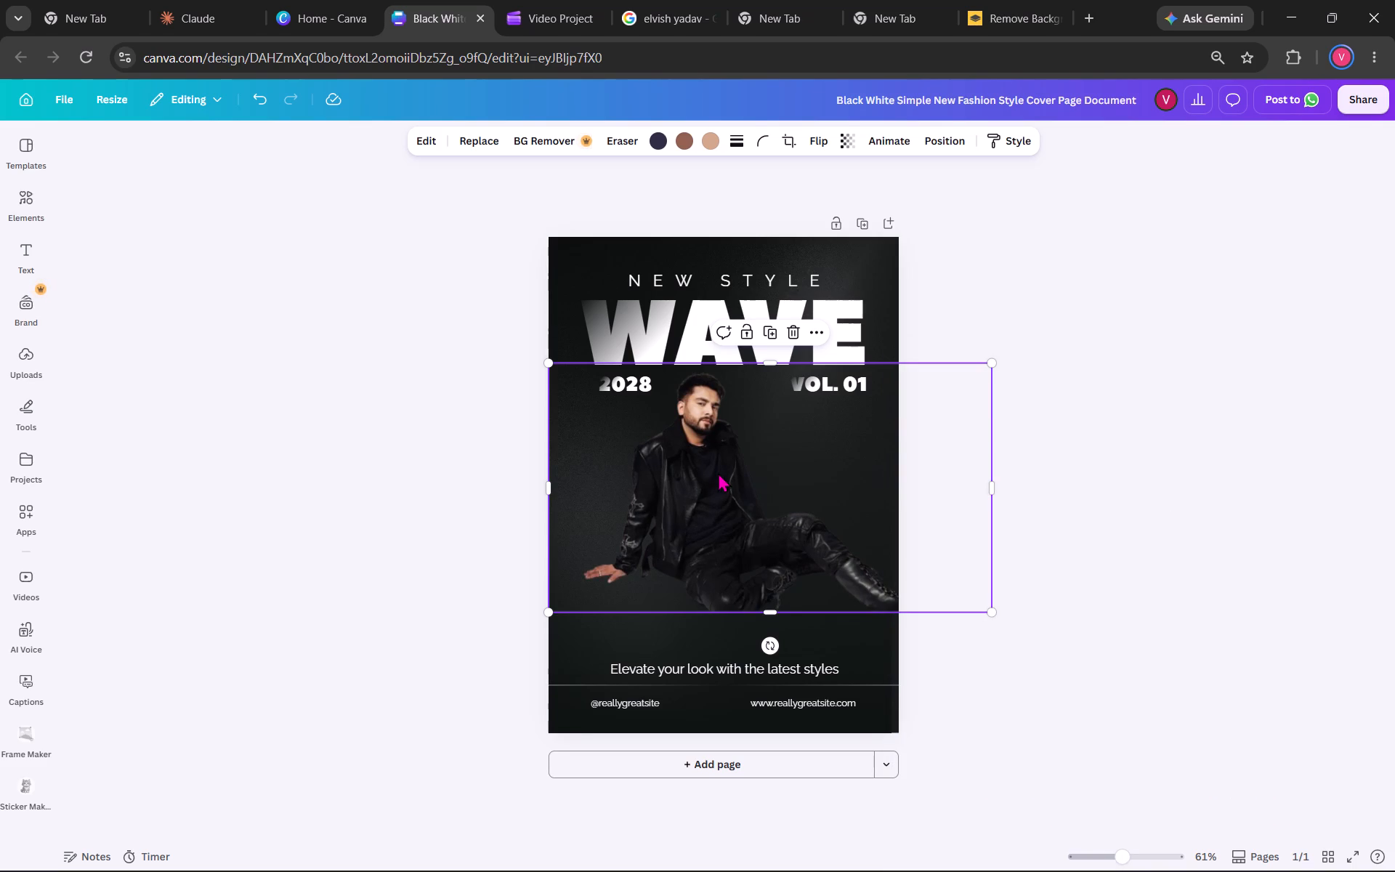
drag(718, 472, 718, 469)
drag(718, 469, 718, 440)
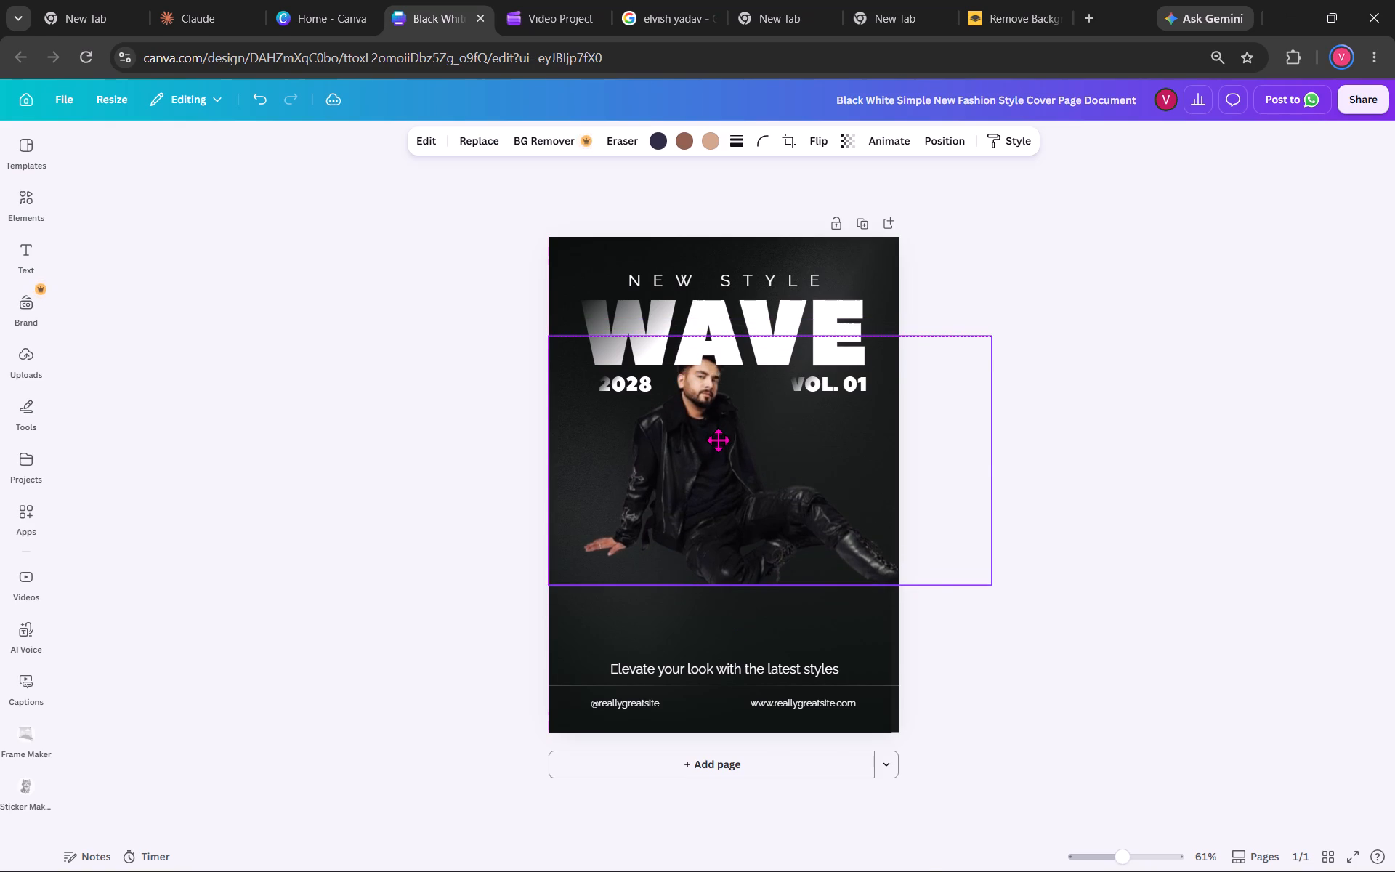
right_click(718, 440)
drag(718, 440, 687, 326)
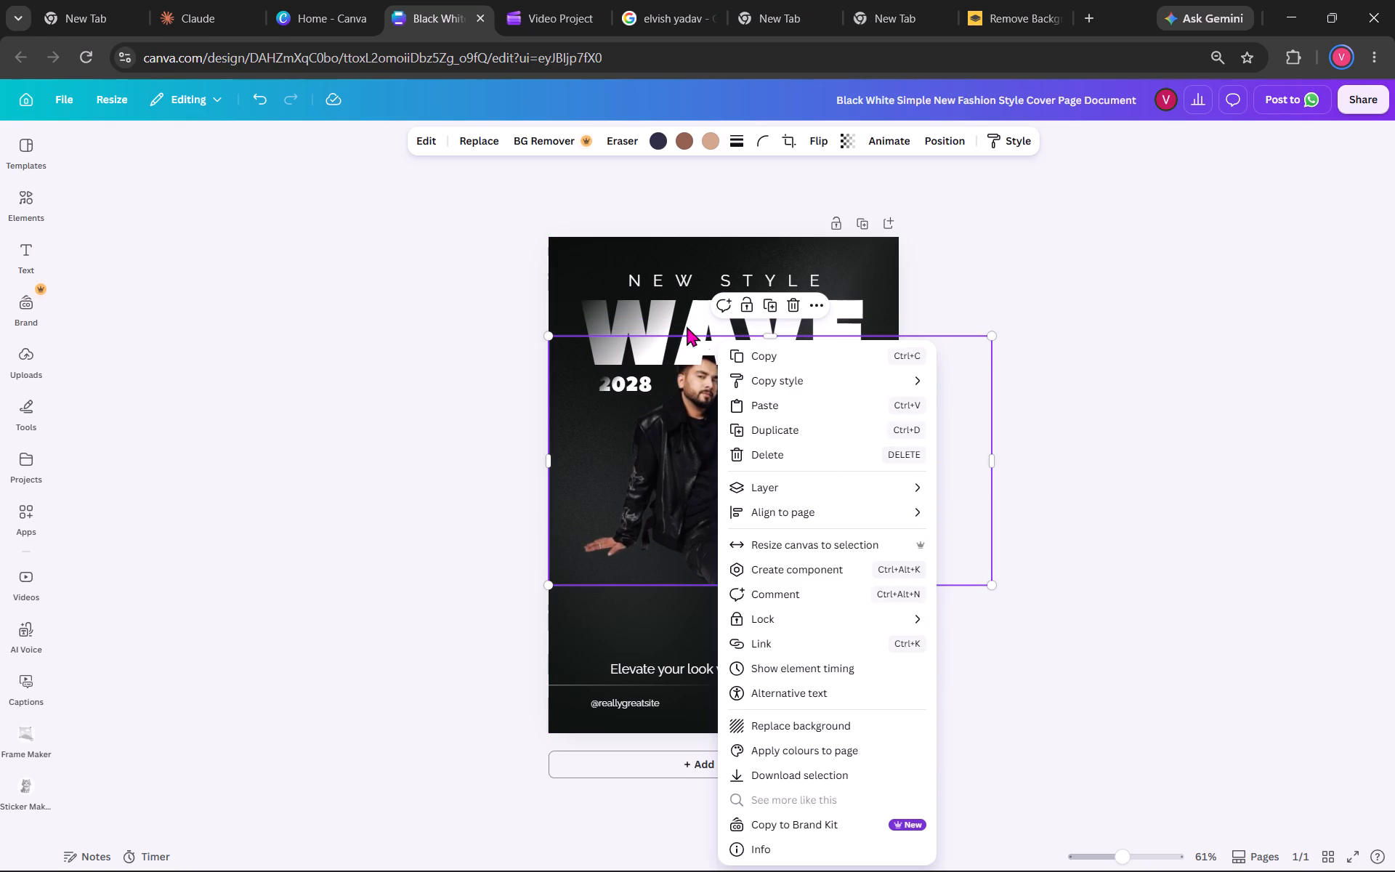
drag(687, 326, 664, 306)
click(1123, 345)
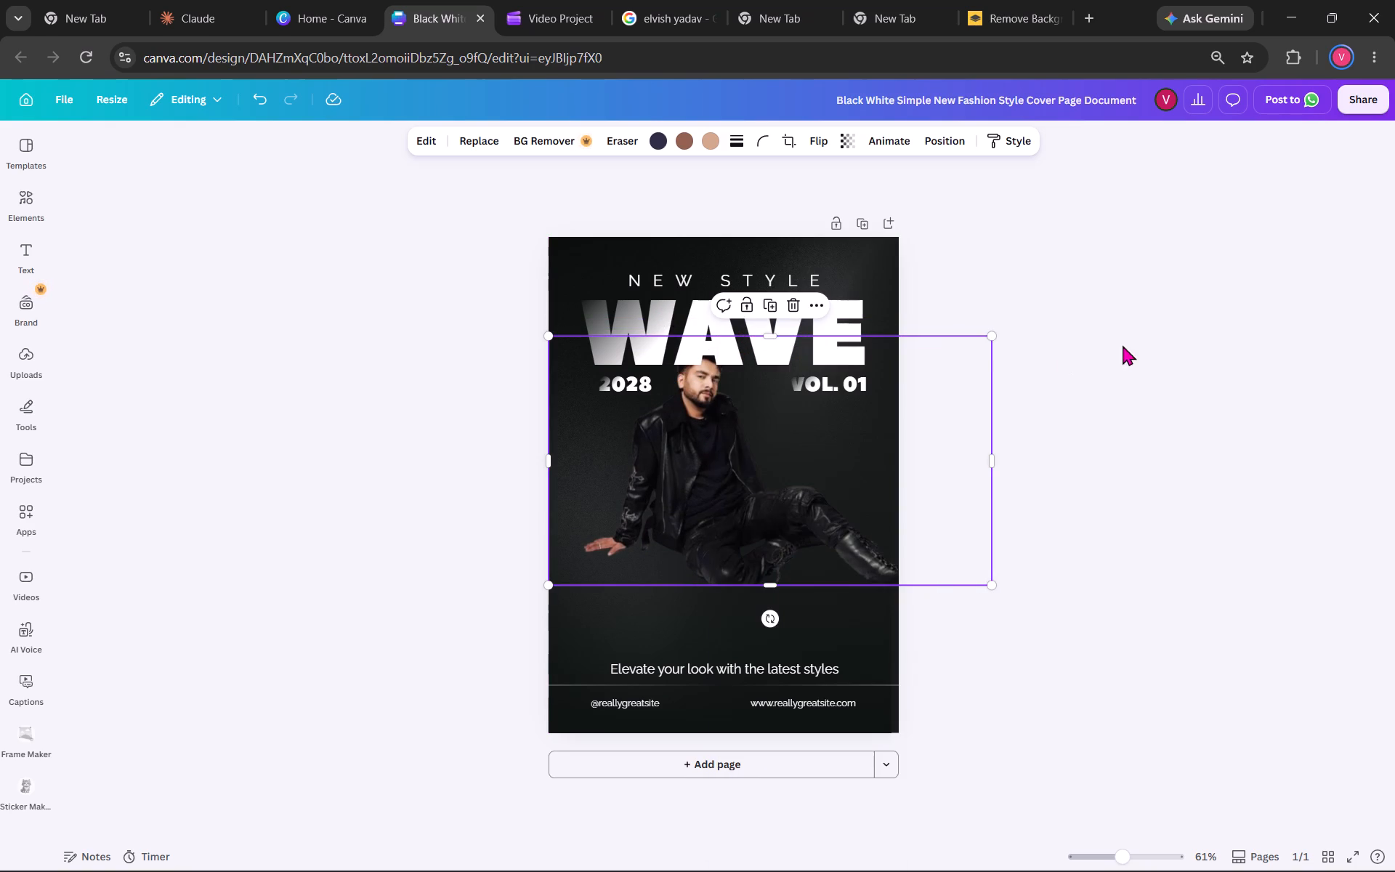
Send the WAVE title text one layer backward so the man's head sits in front of it.
click(839, 308)
right_click(839, 308)
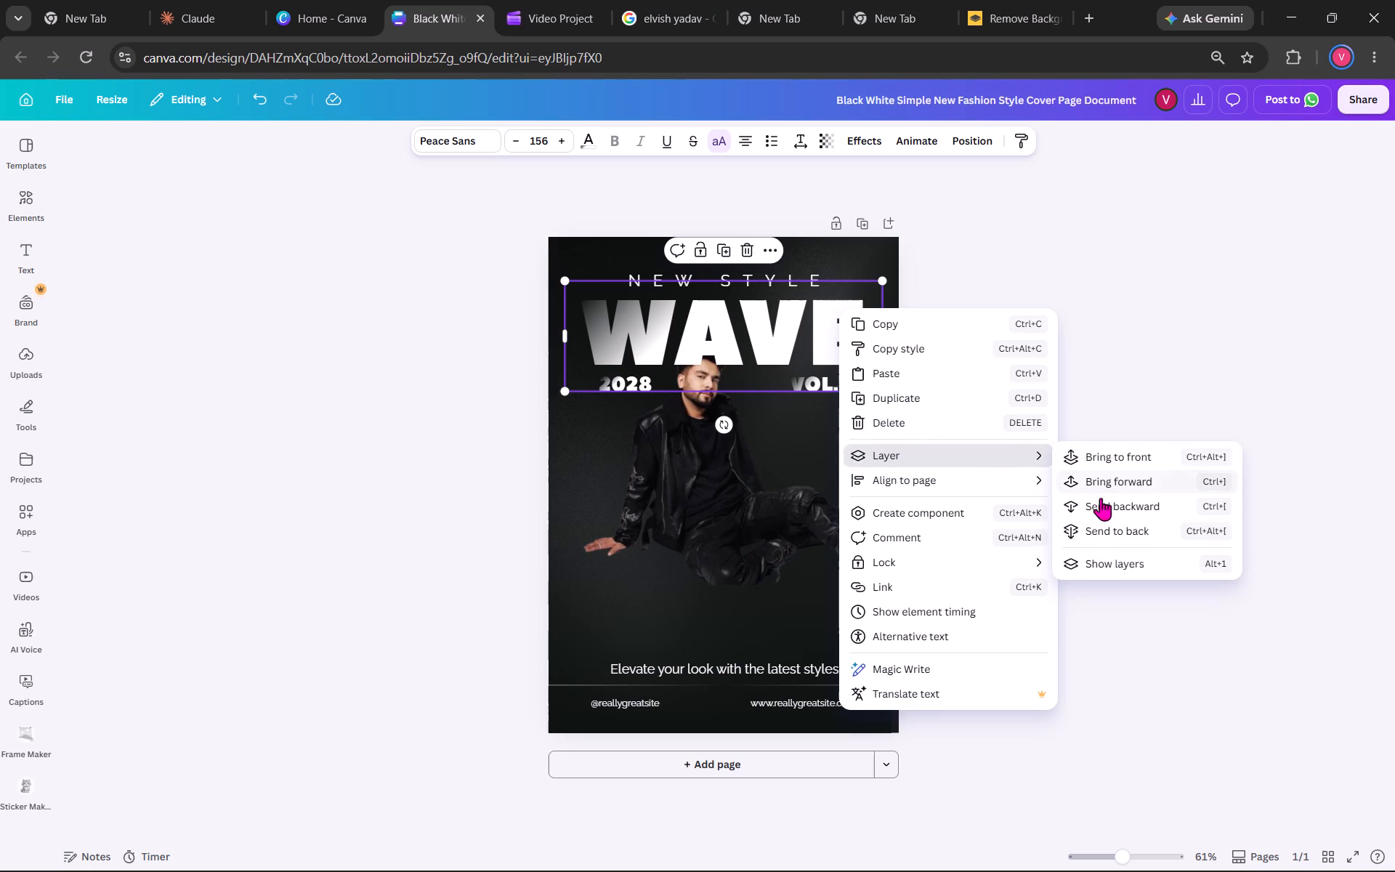
click(1101, 507)
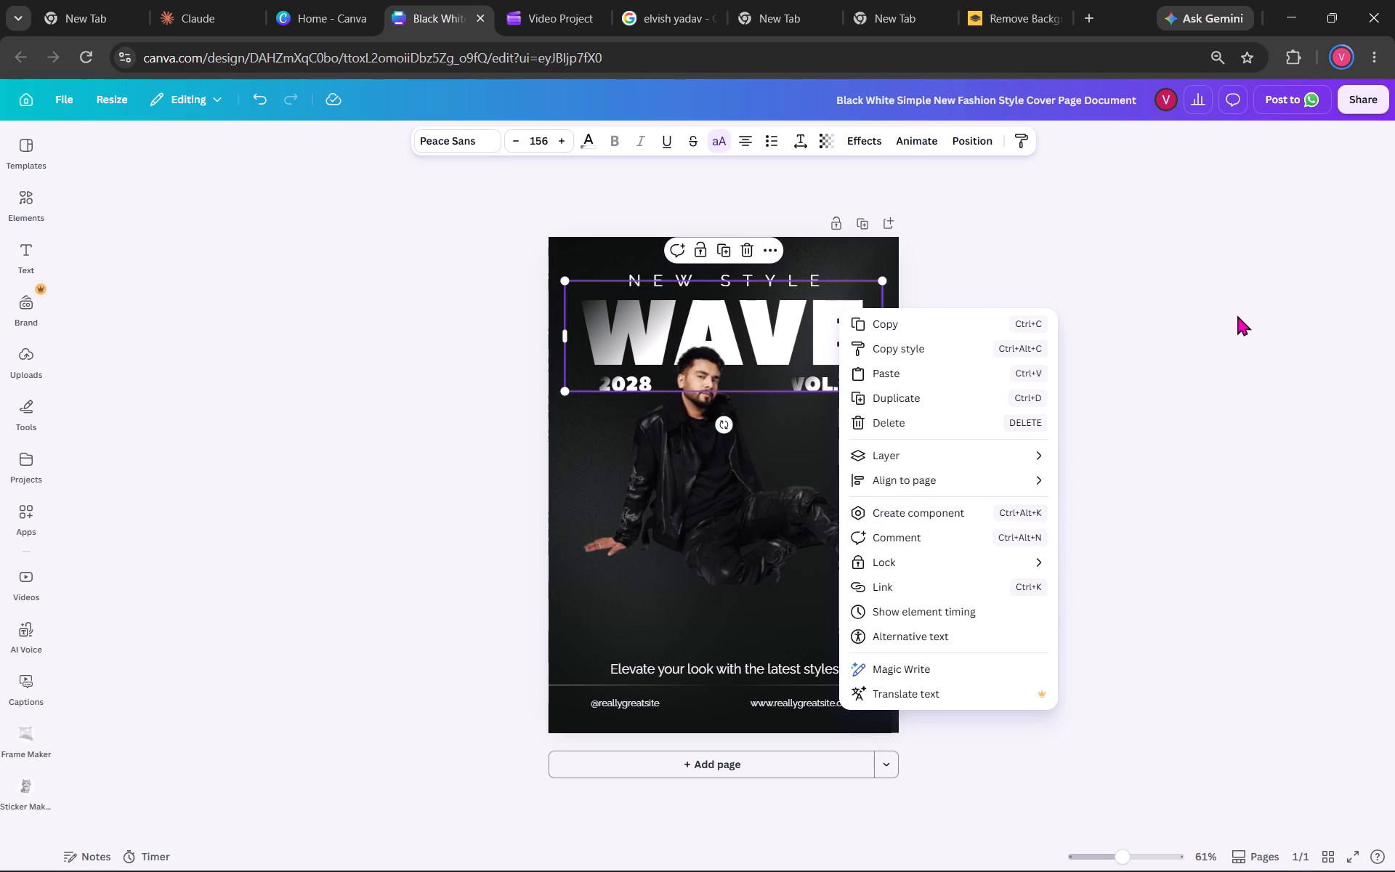
click(1237, 315)
Fine-tune the cutout's position so the head sits between 2028 and VOL. 01, slightly overlapping the WAVE title.
drag(820, 492, 801, 494)
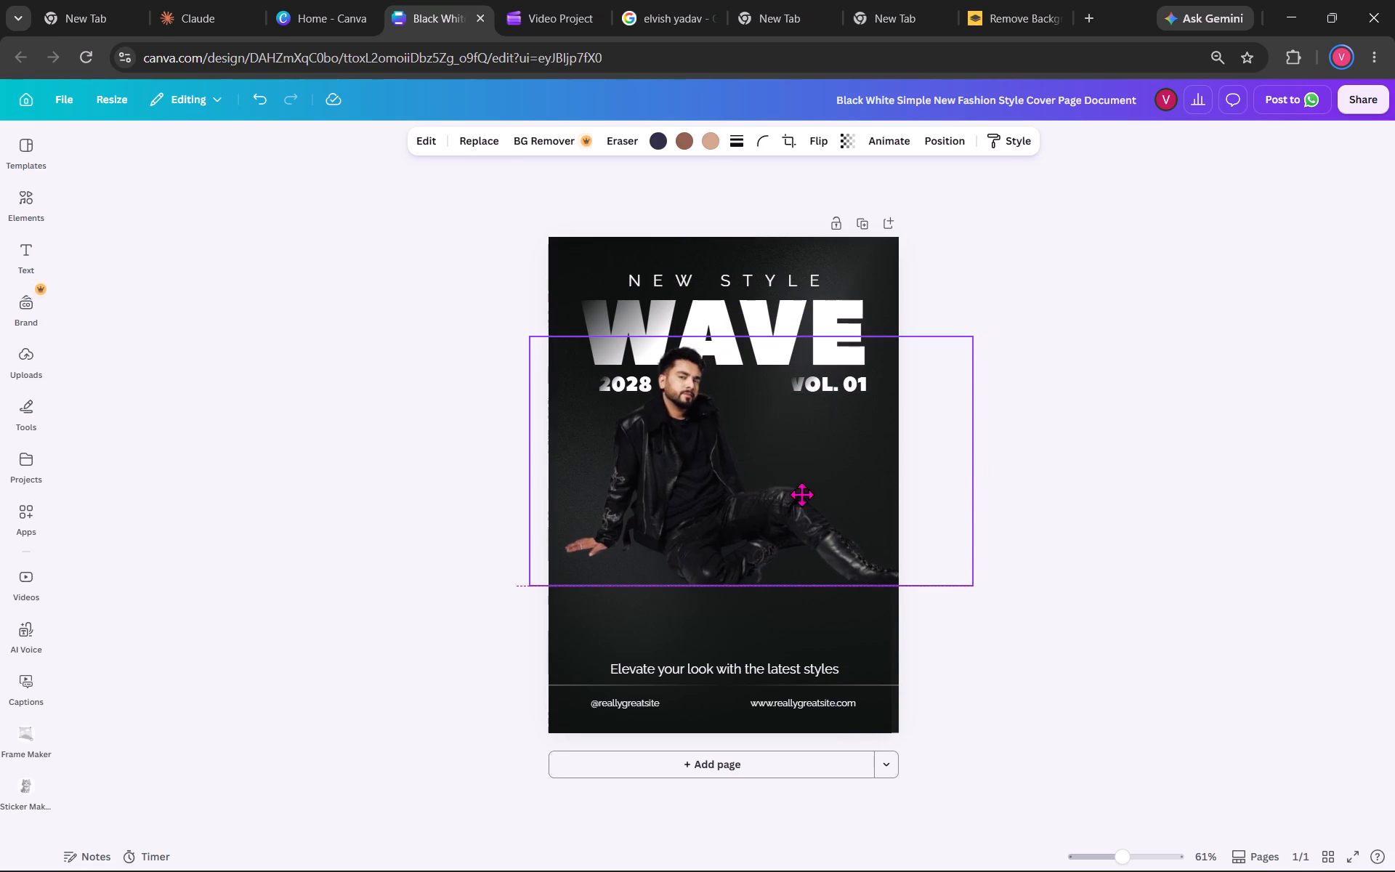
drag(801, 494, 822, 485)
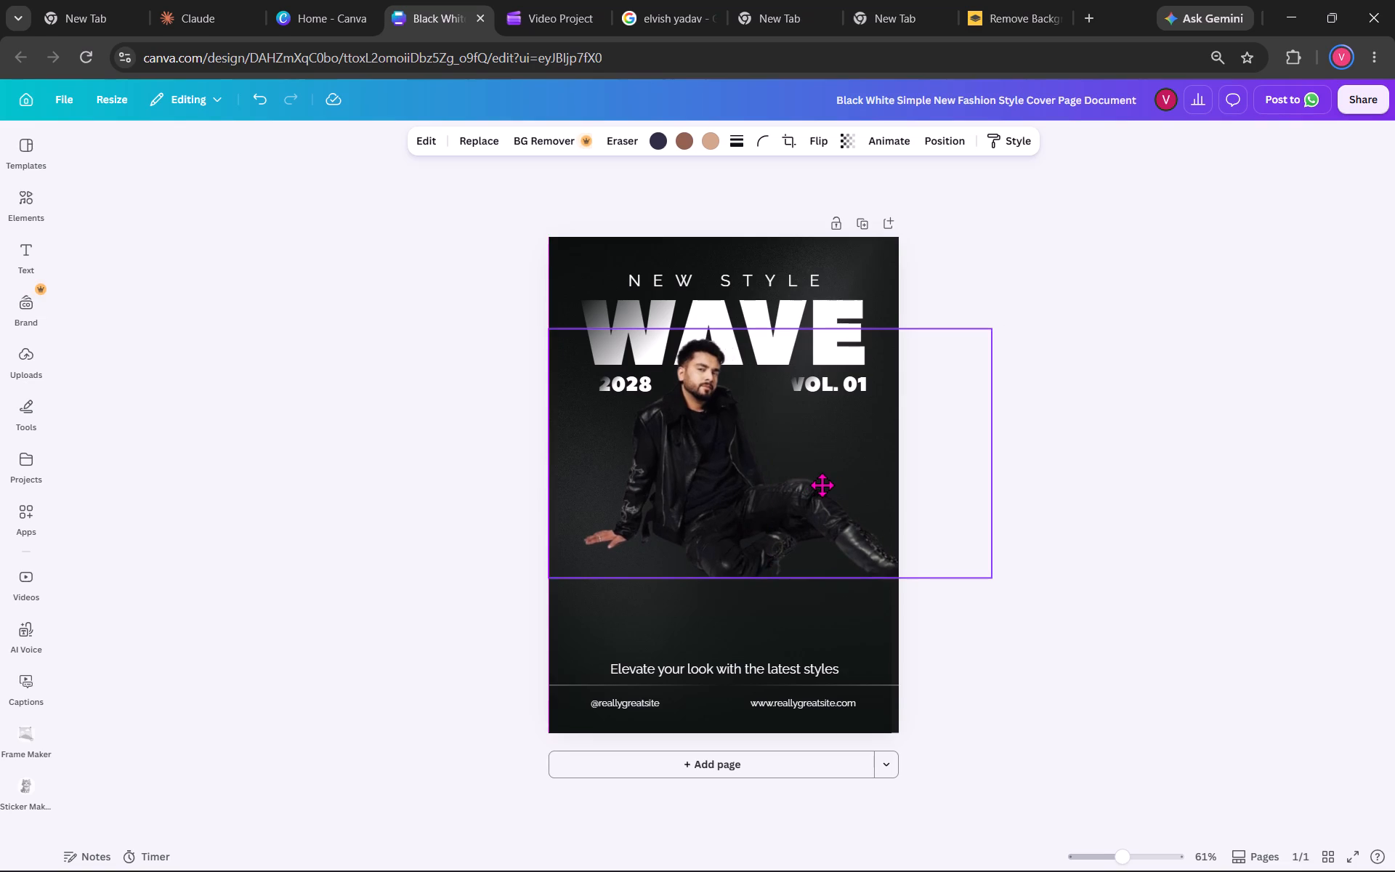
drag(822, 485, 814, 484)
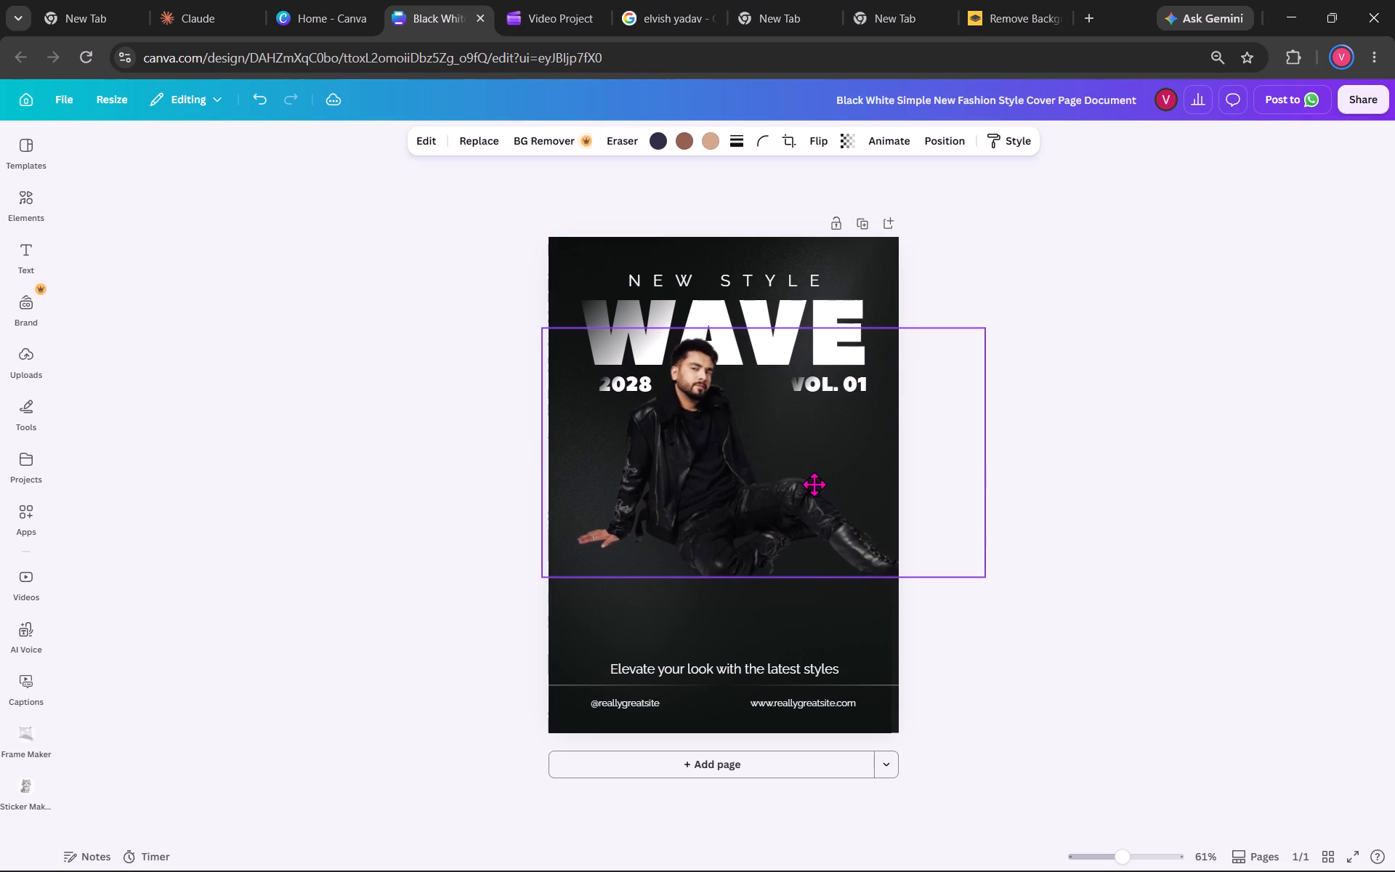
drag(814, 484, 824, 495)
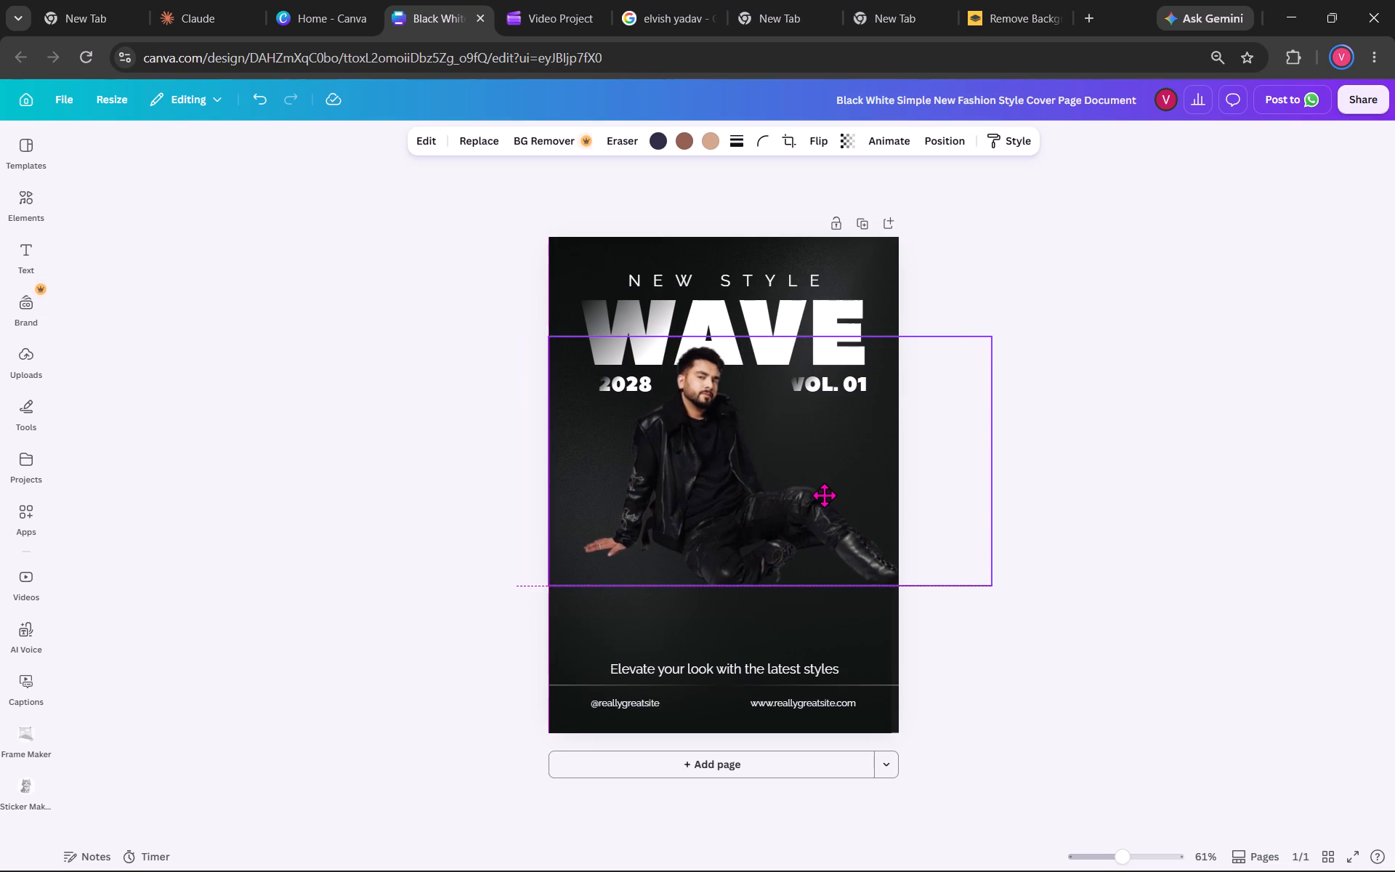
drag(824, 495, 829, 488)
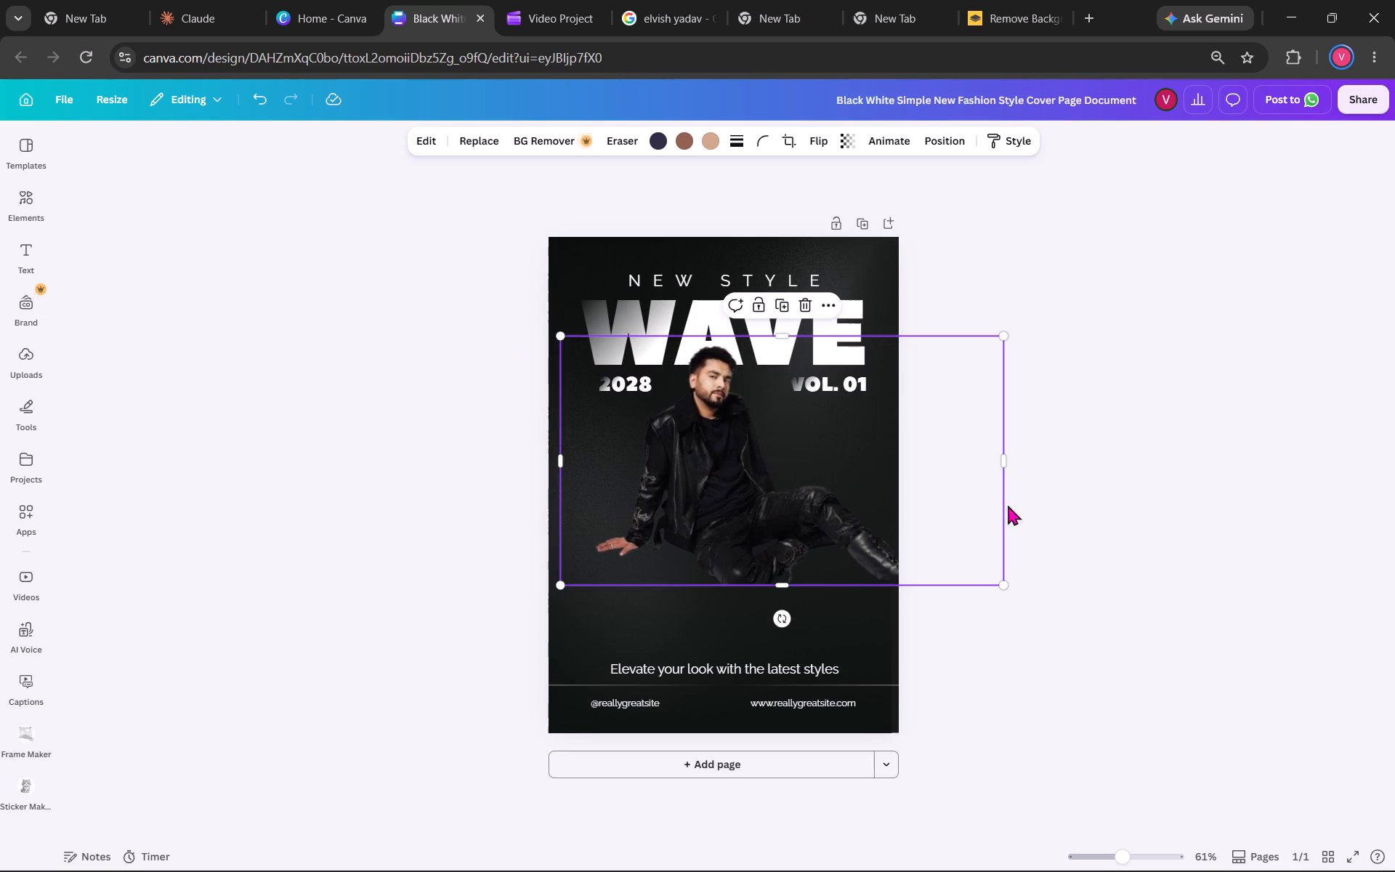
click(1127, 474)
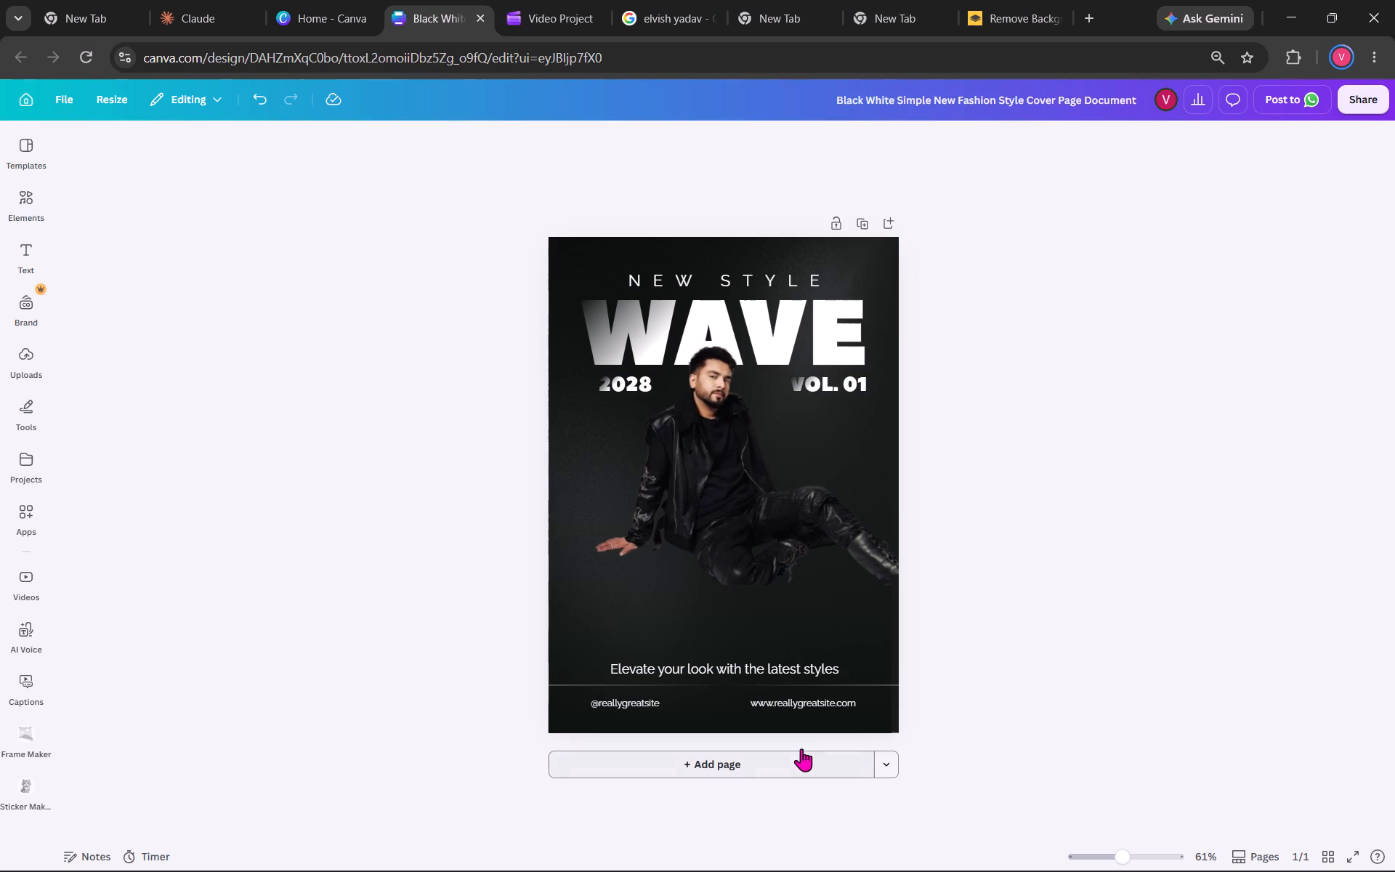
Extend the cutout photo's bottom edge downward to enlarge the figure, stopping just above the "Elevate your look with the latest styles" tagline.
click(837, 536)
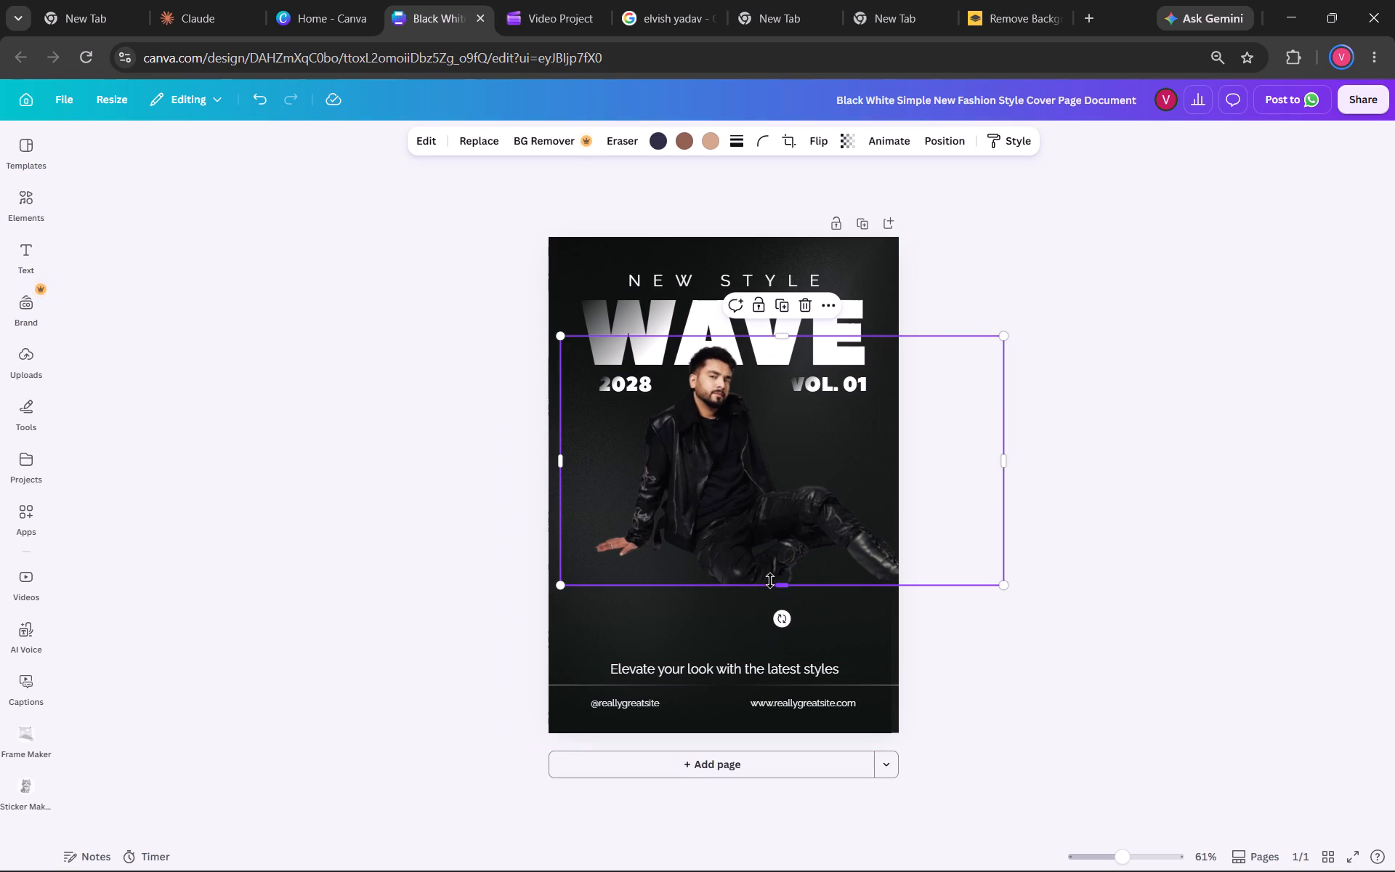
drag(770, 581, 782, 607)
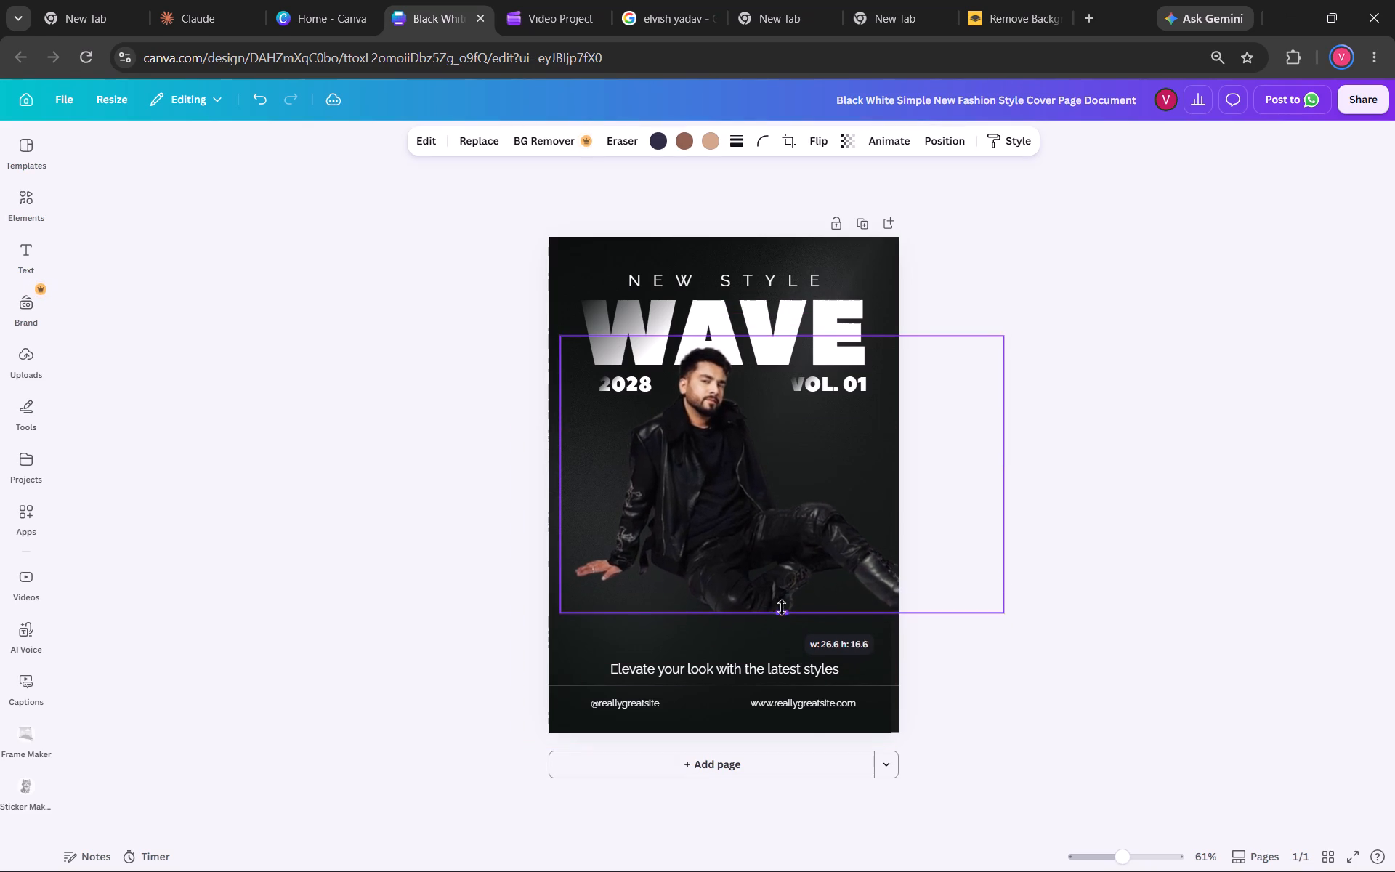
drag(782, 607, 782, 614)
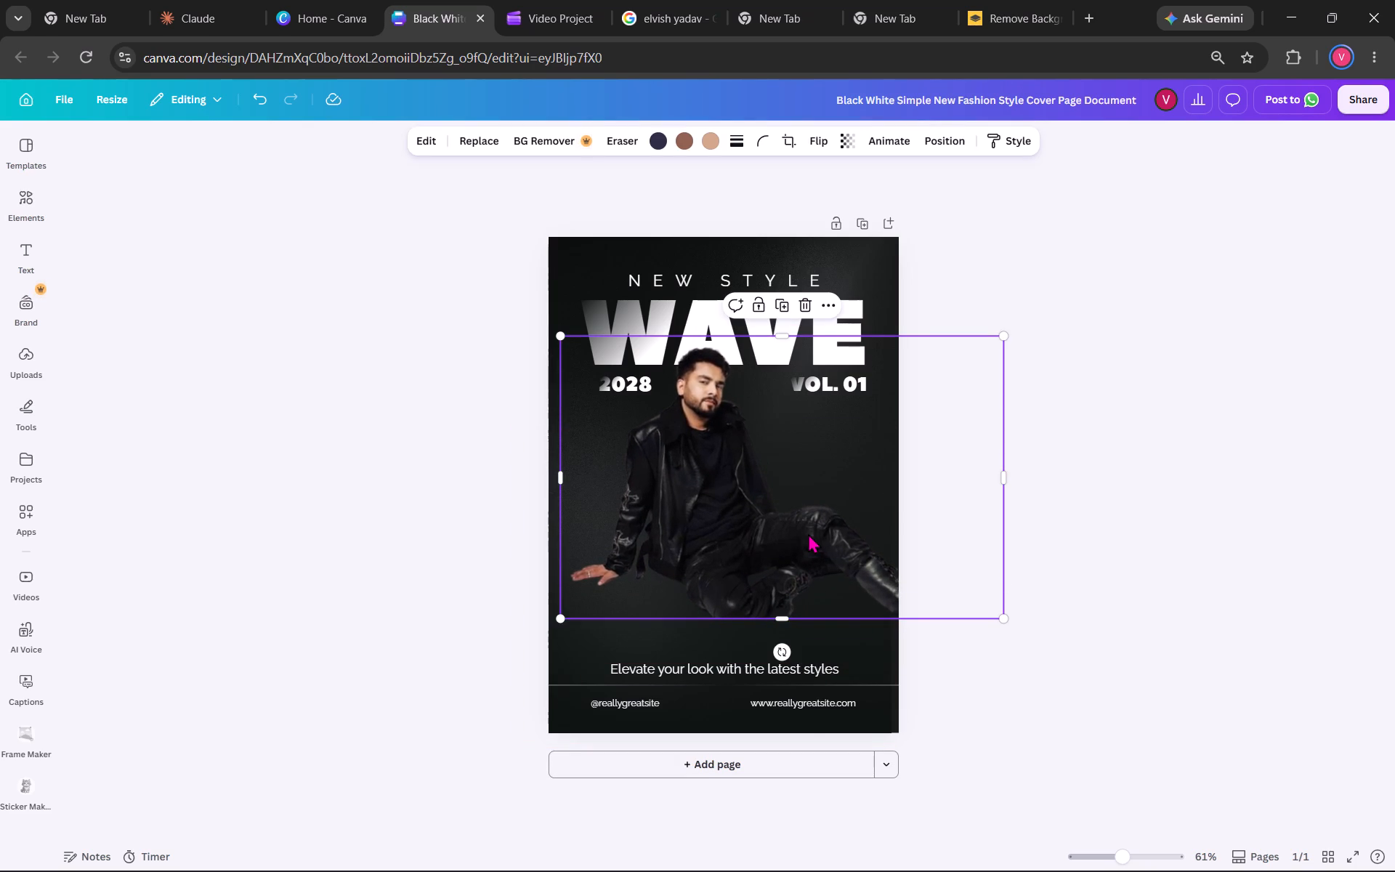
Nudge the cutout photo slightly upward so the man's head overlaps more of the WAVE title.
drag(808, 533, 810, 522)
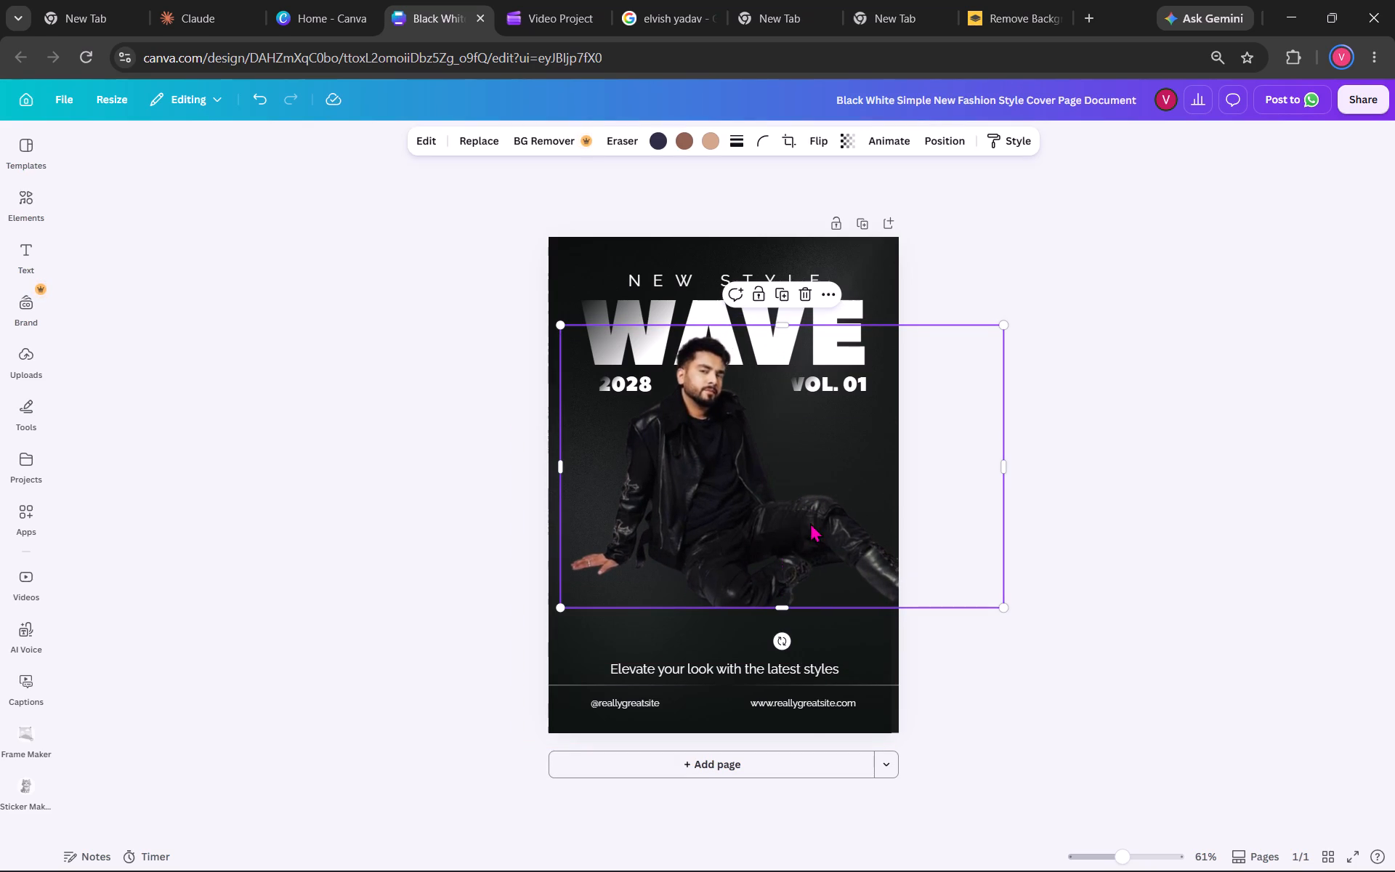
click(1116, 535)
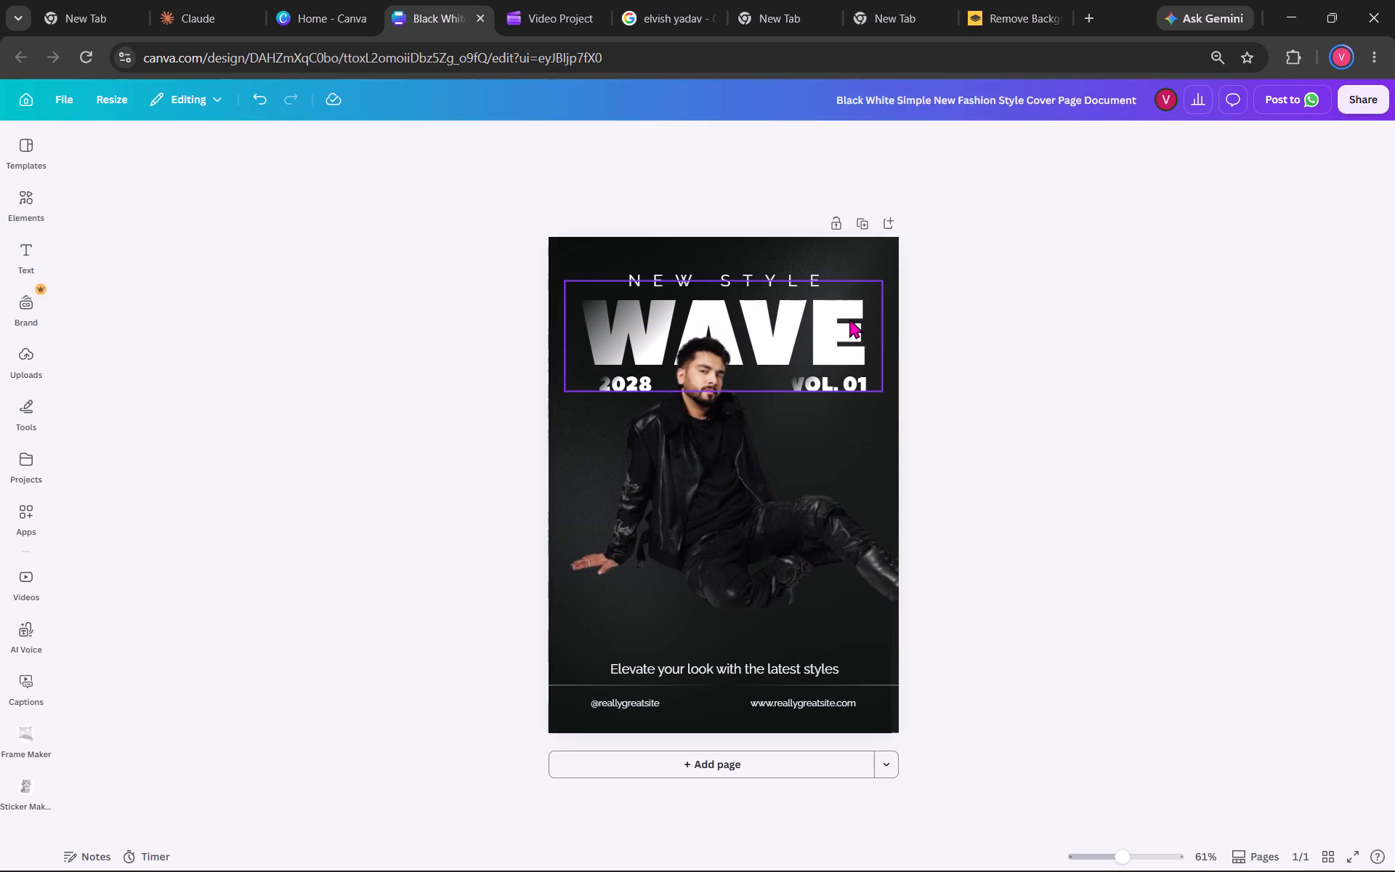
Replace the WAVE title text with ELVISH.
click(849, 318)
double_click(849, 318)
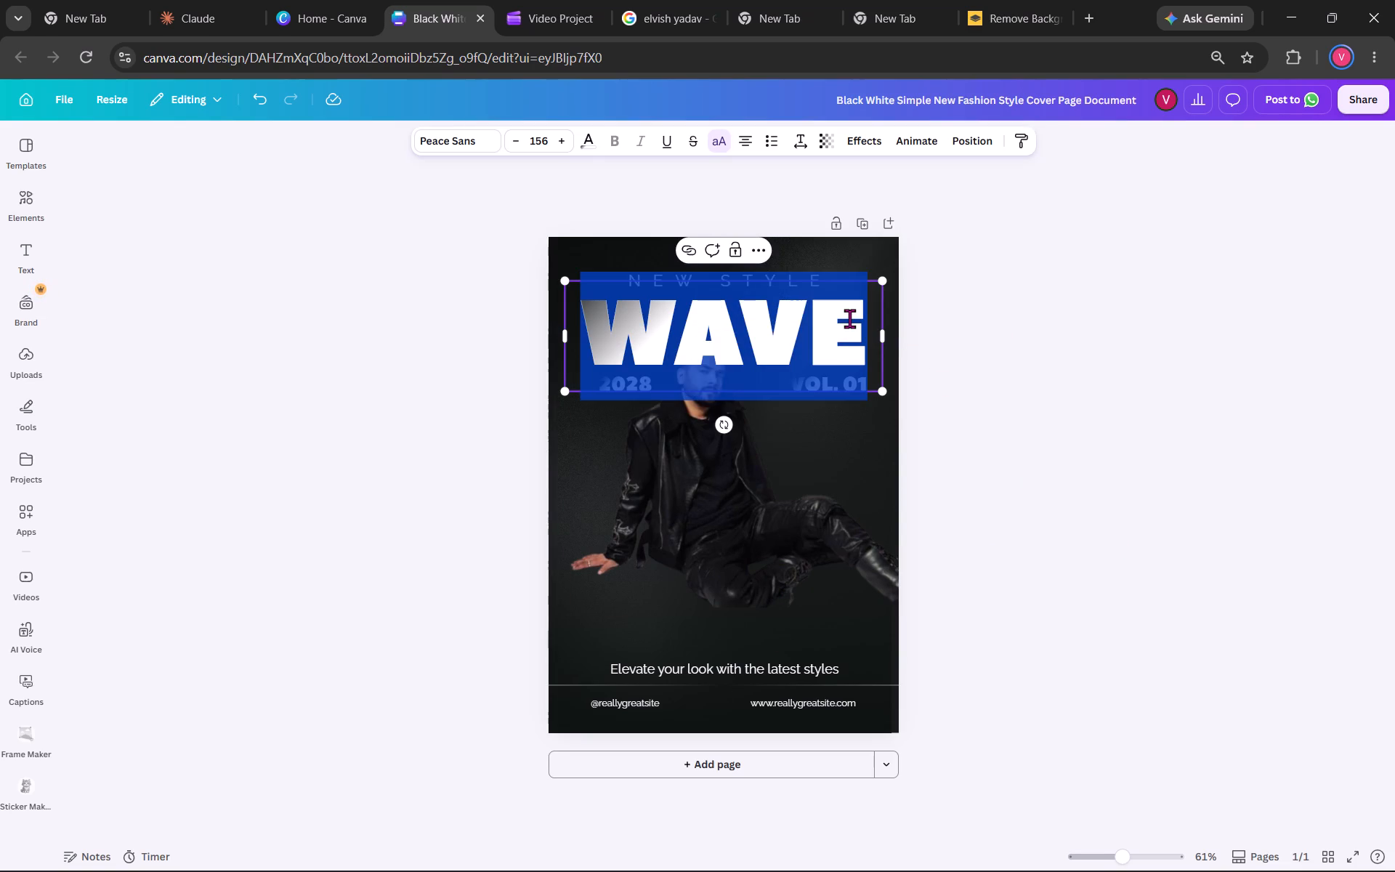
click(1028, 257)
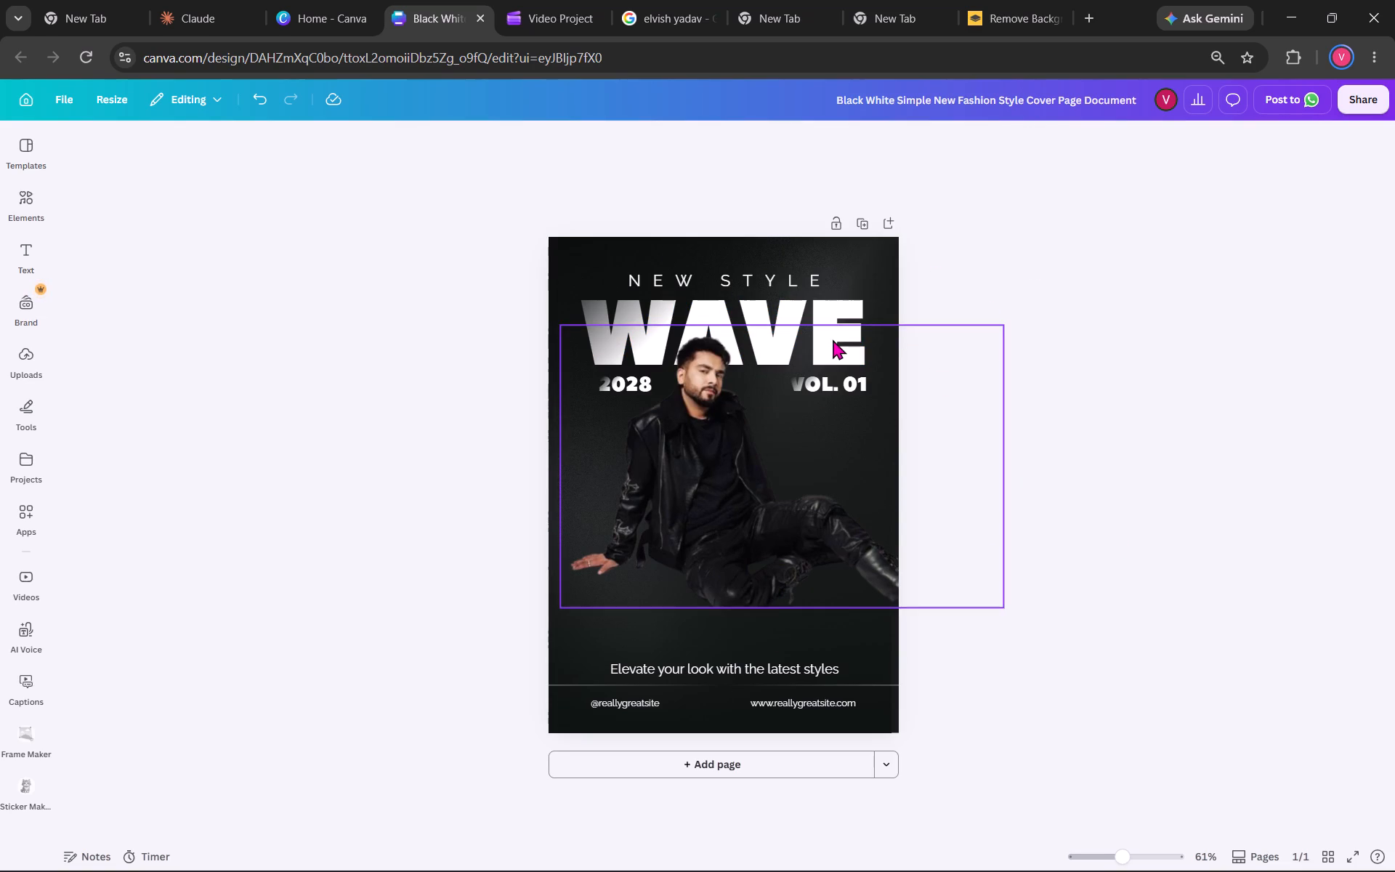
double_click(849, 315)
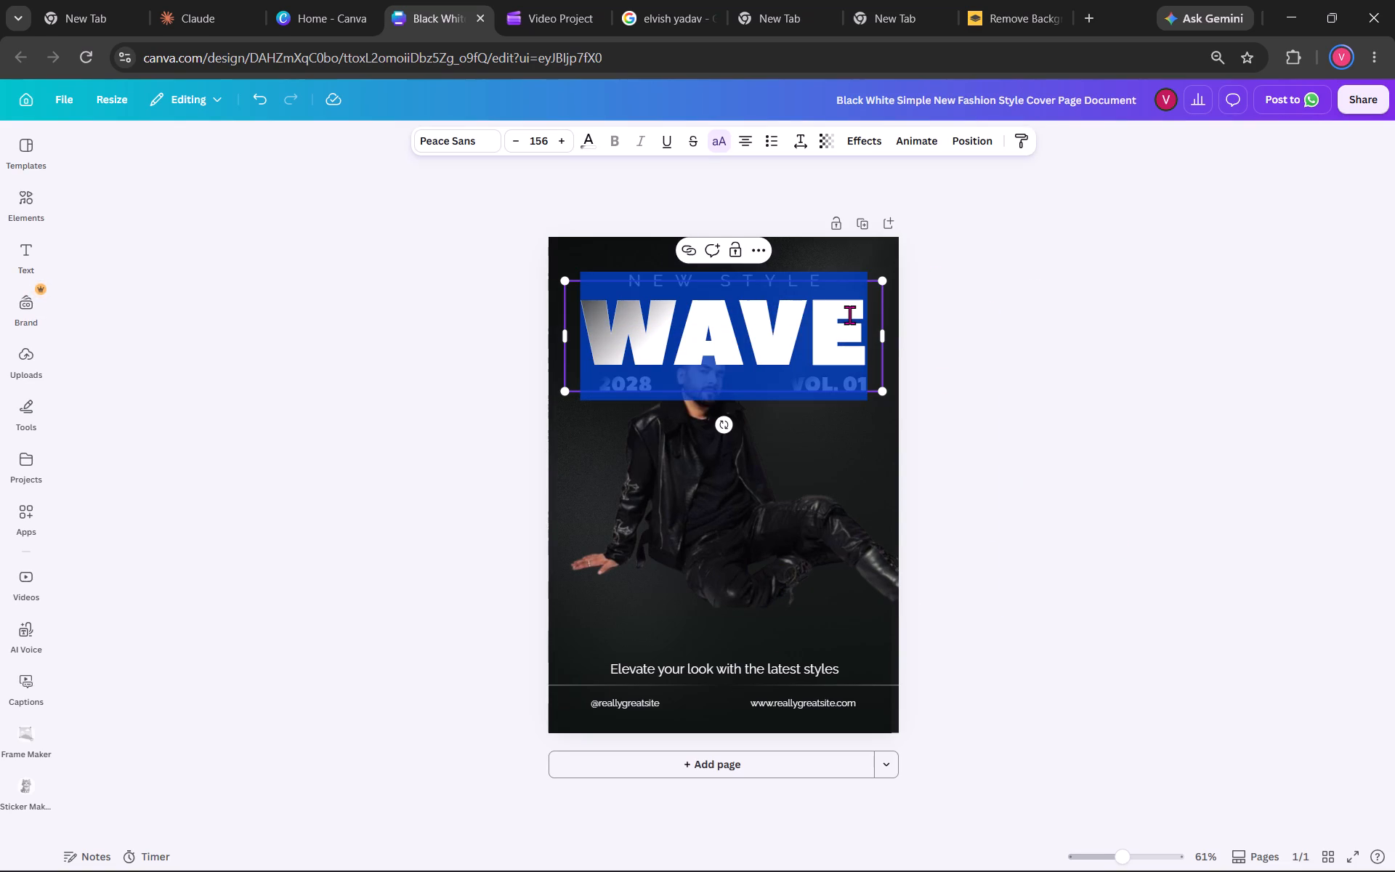
key(shift+e)
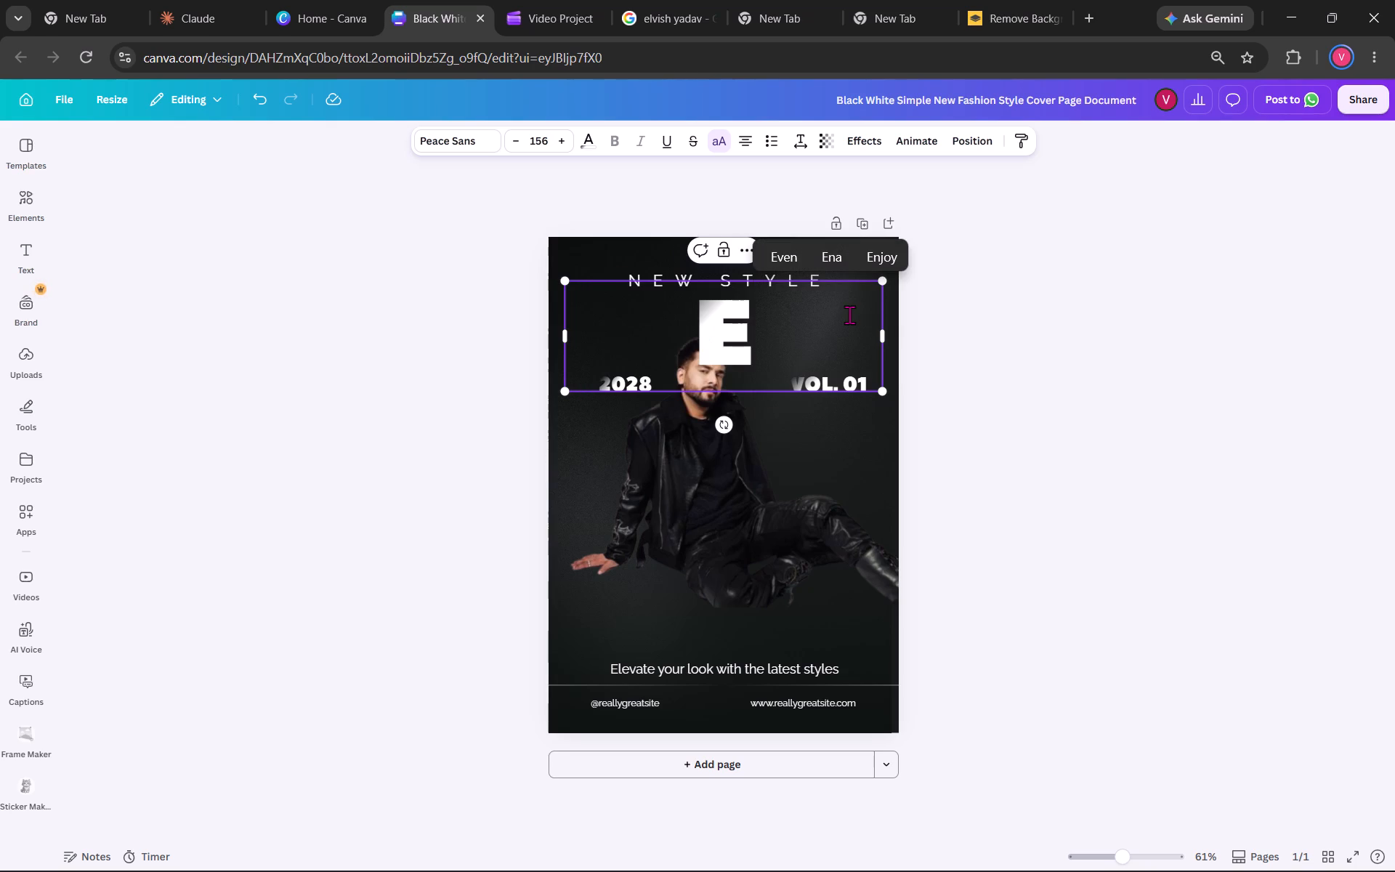
key(l)
text(VI)
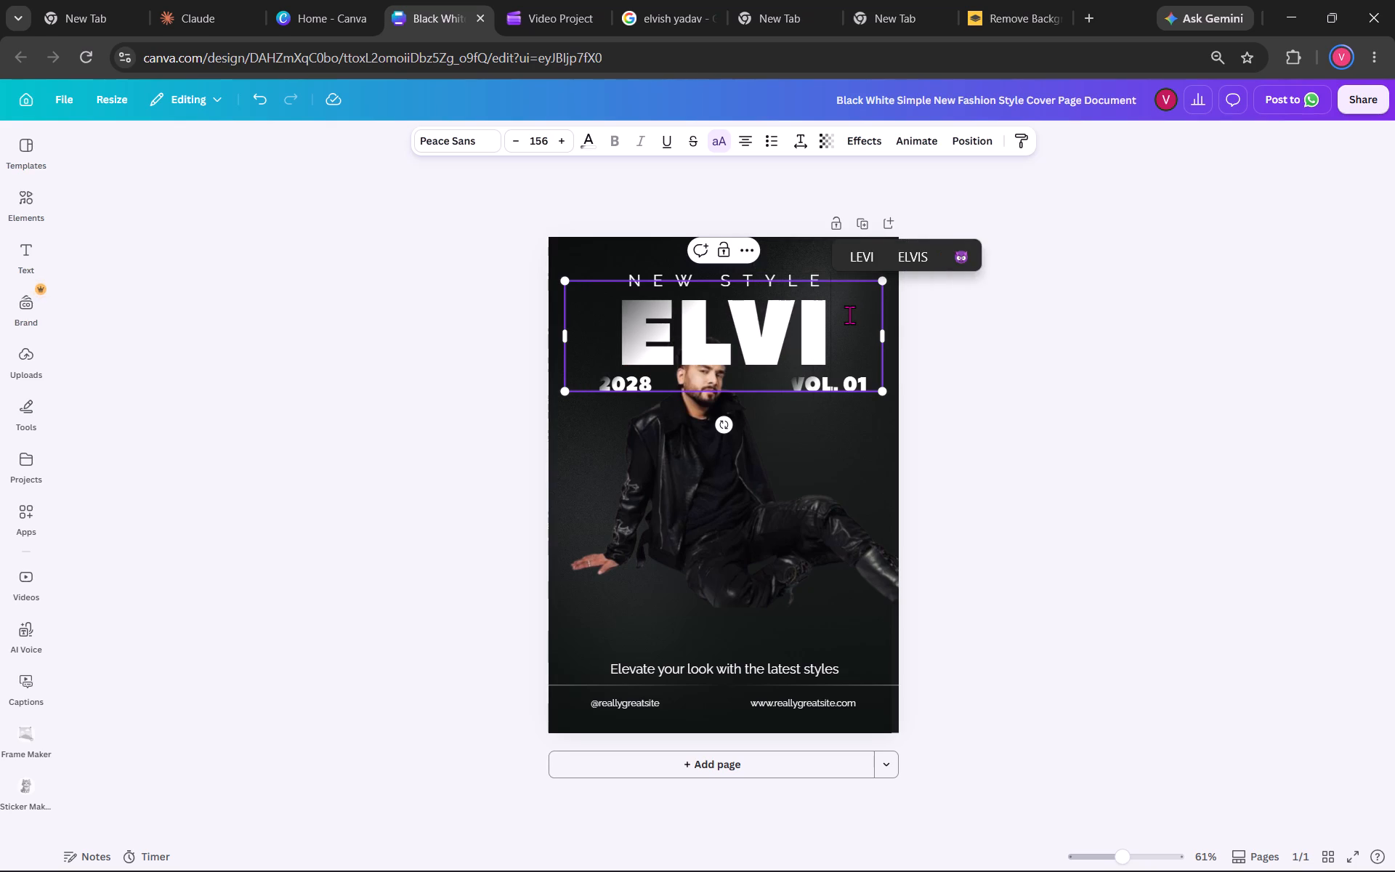
text(SH)
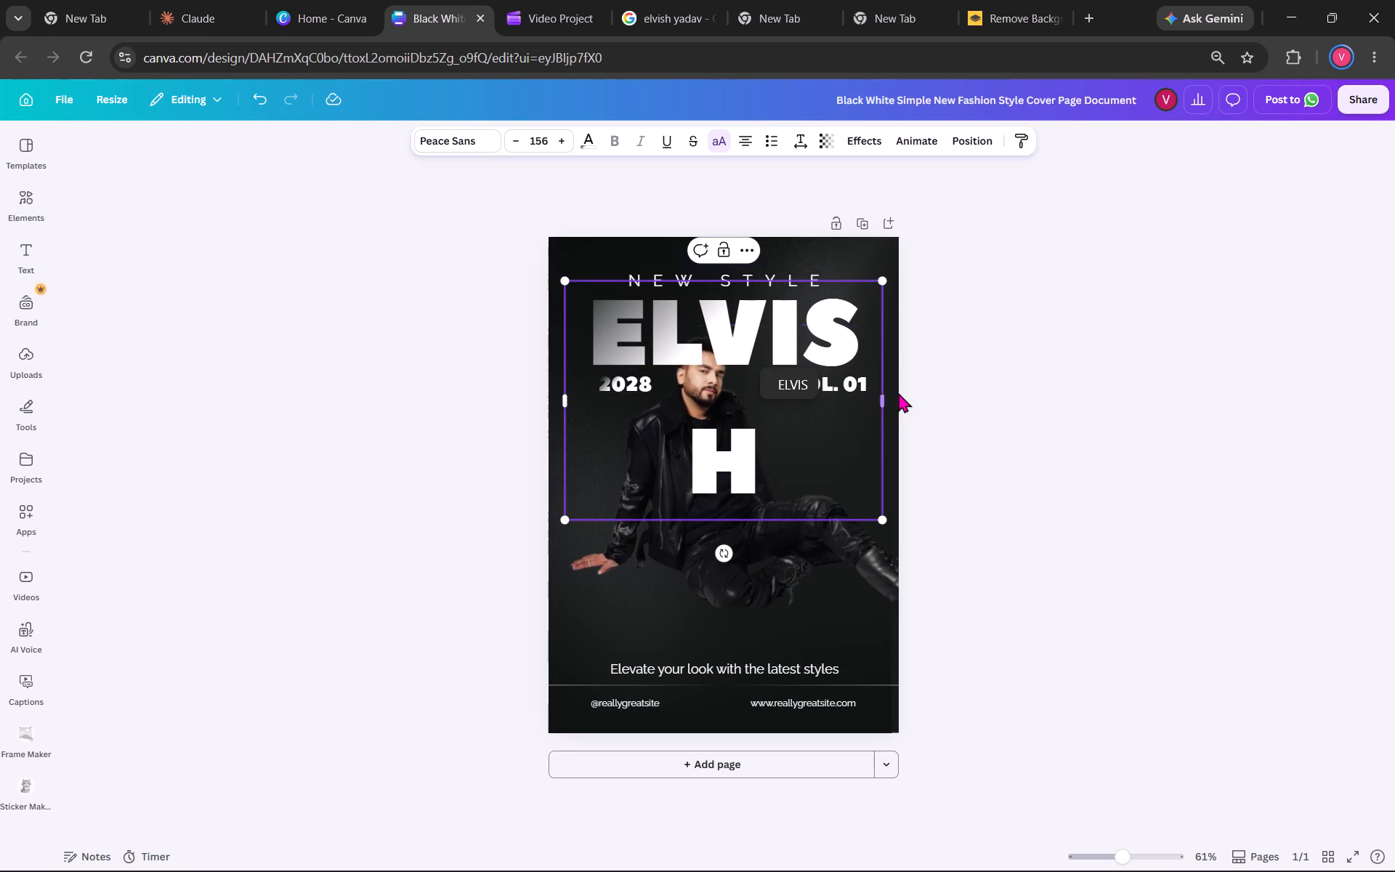
Widen the title's text box to about 21 so ELVISH fits on one line, and centre it horizontally on the page.
drag(886, 400, 903, 397)
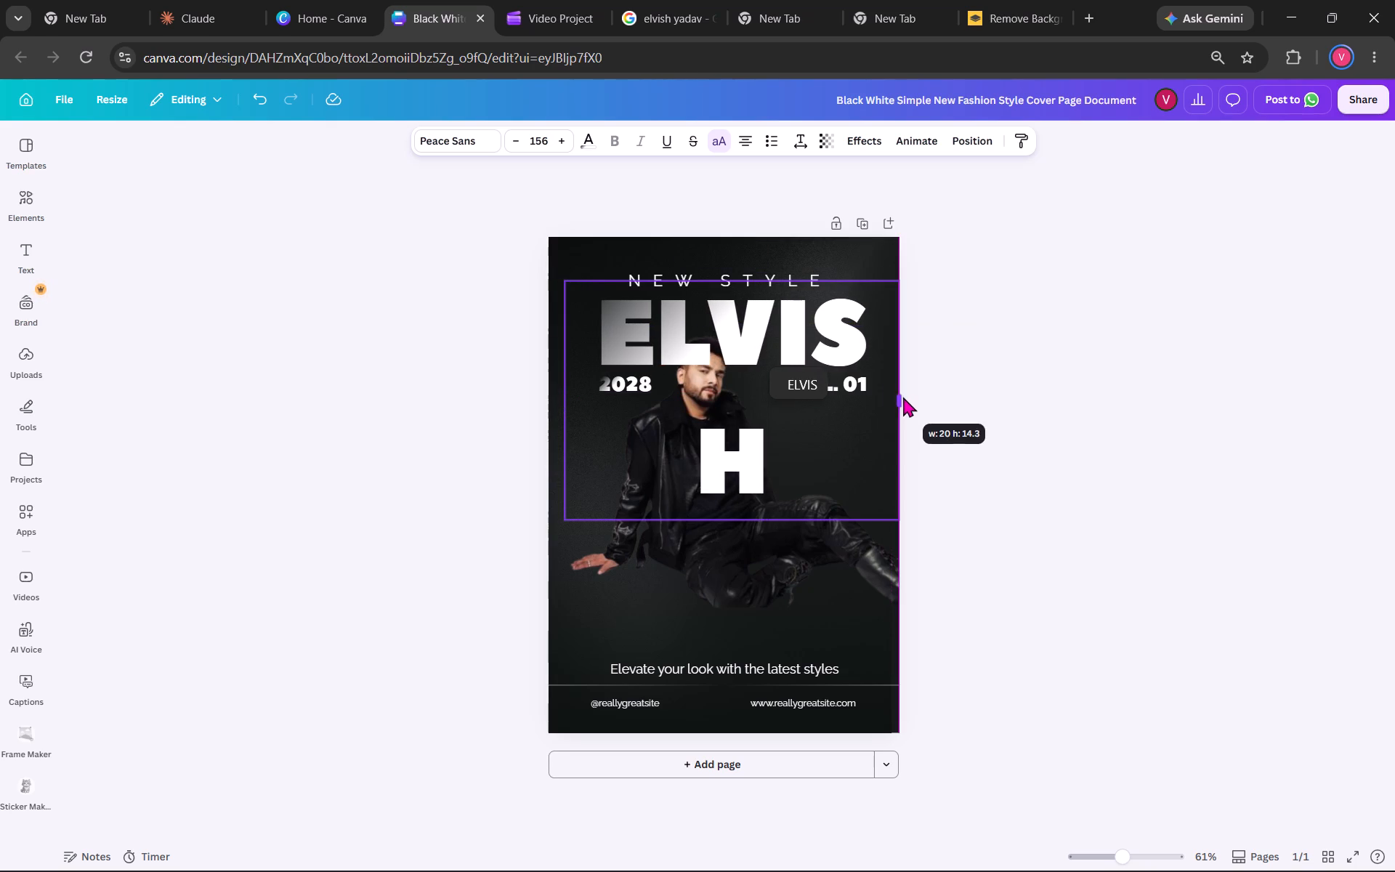
drag(903, 397, 915, 389)
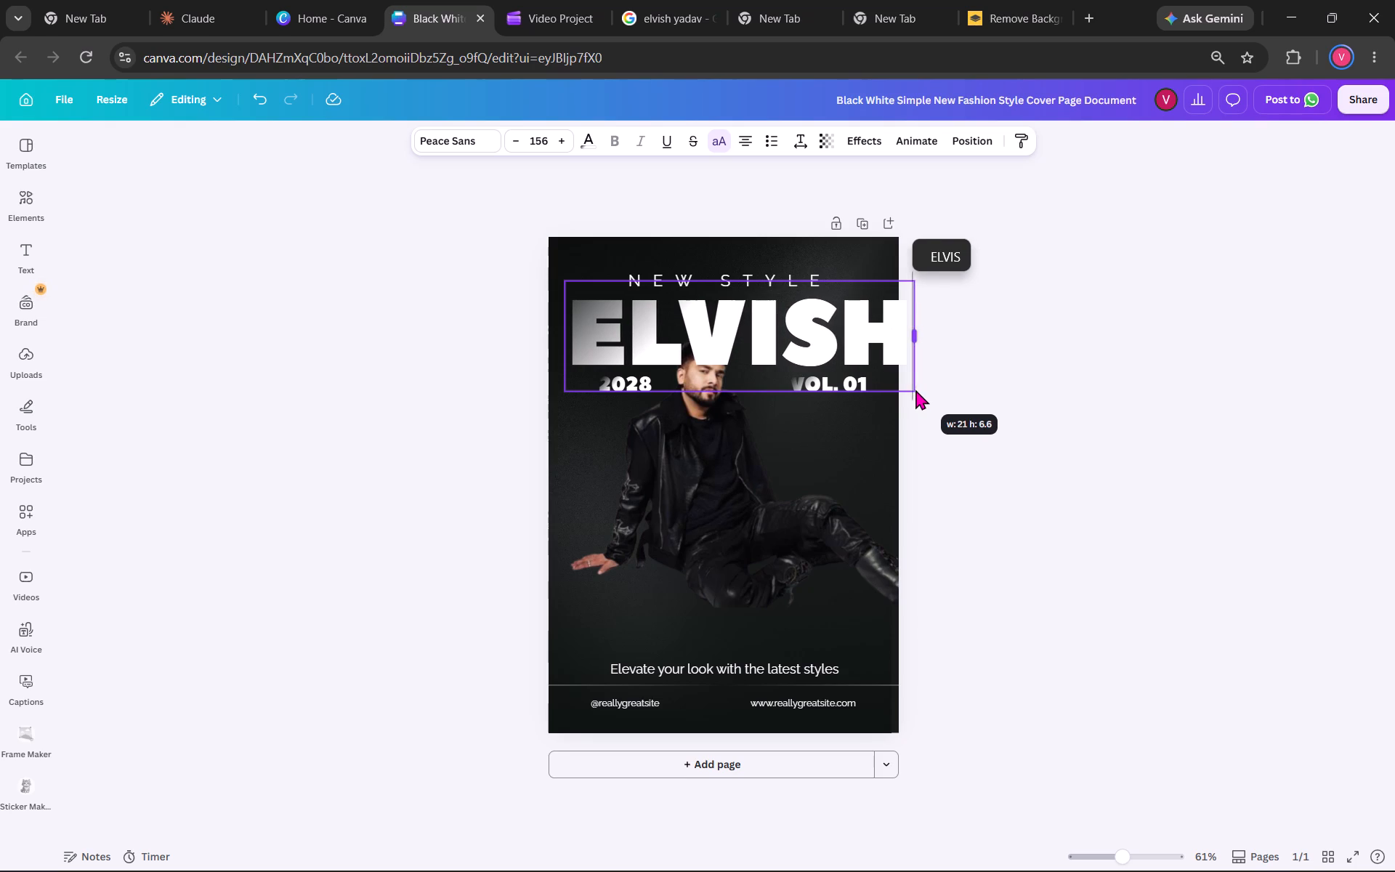
drag(915, 389, 917, 385)
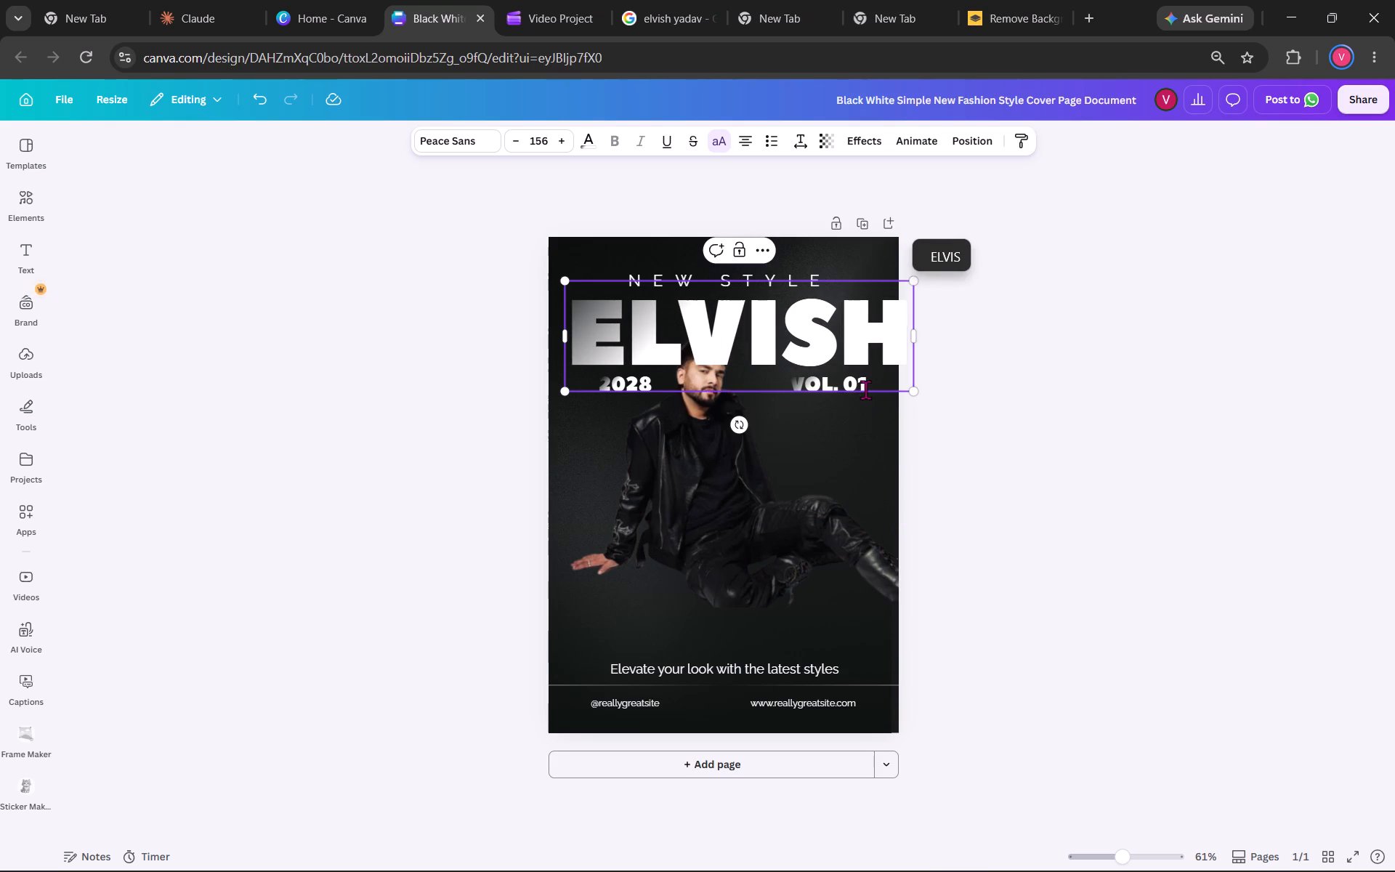
drag(865, 394, 857, 394)
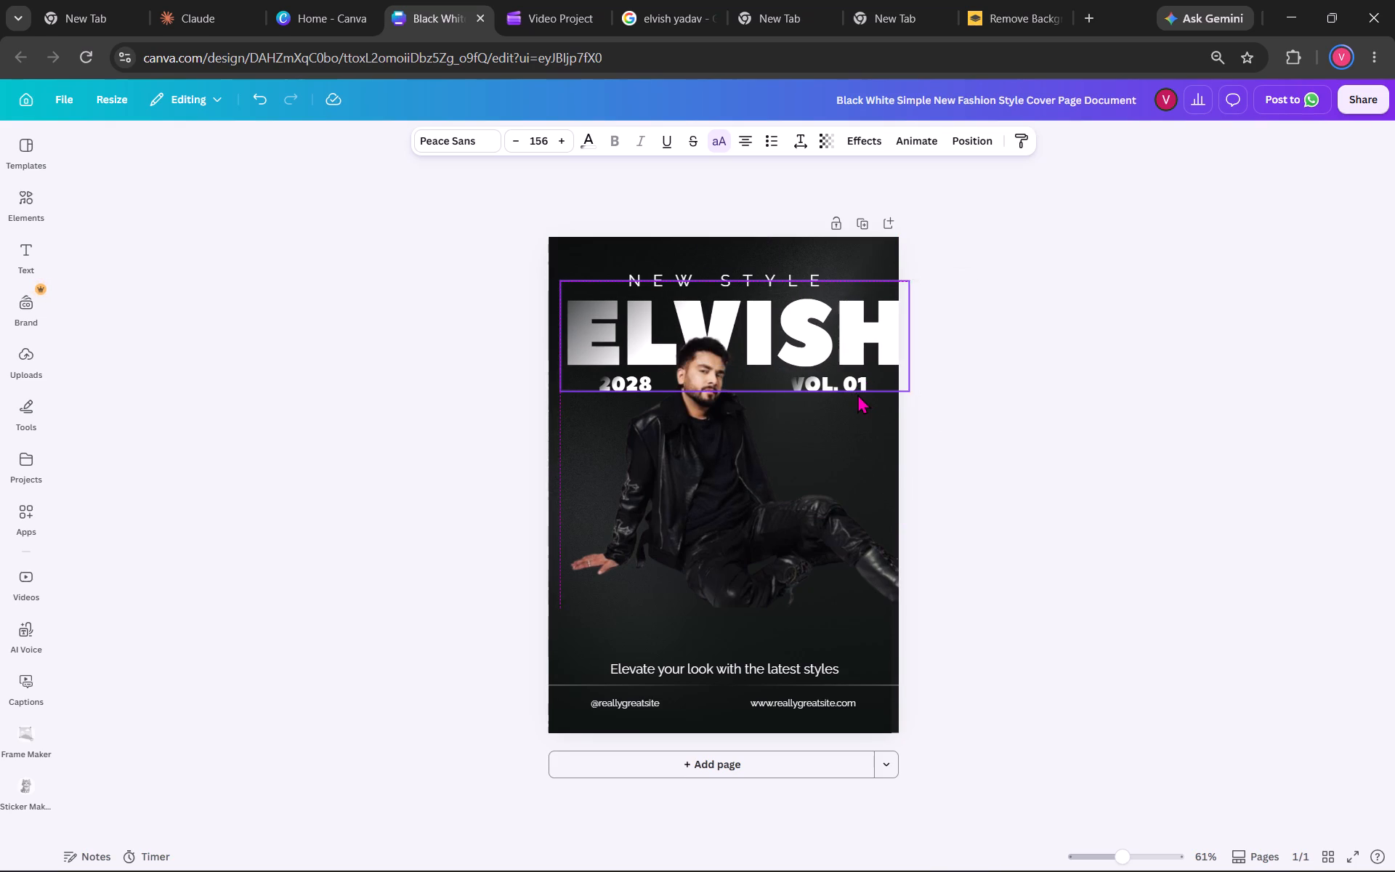
drag(857, 394, 853, 395)
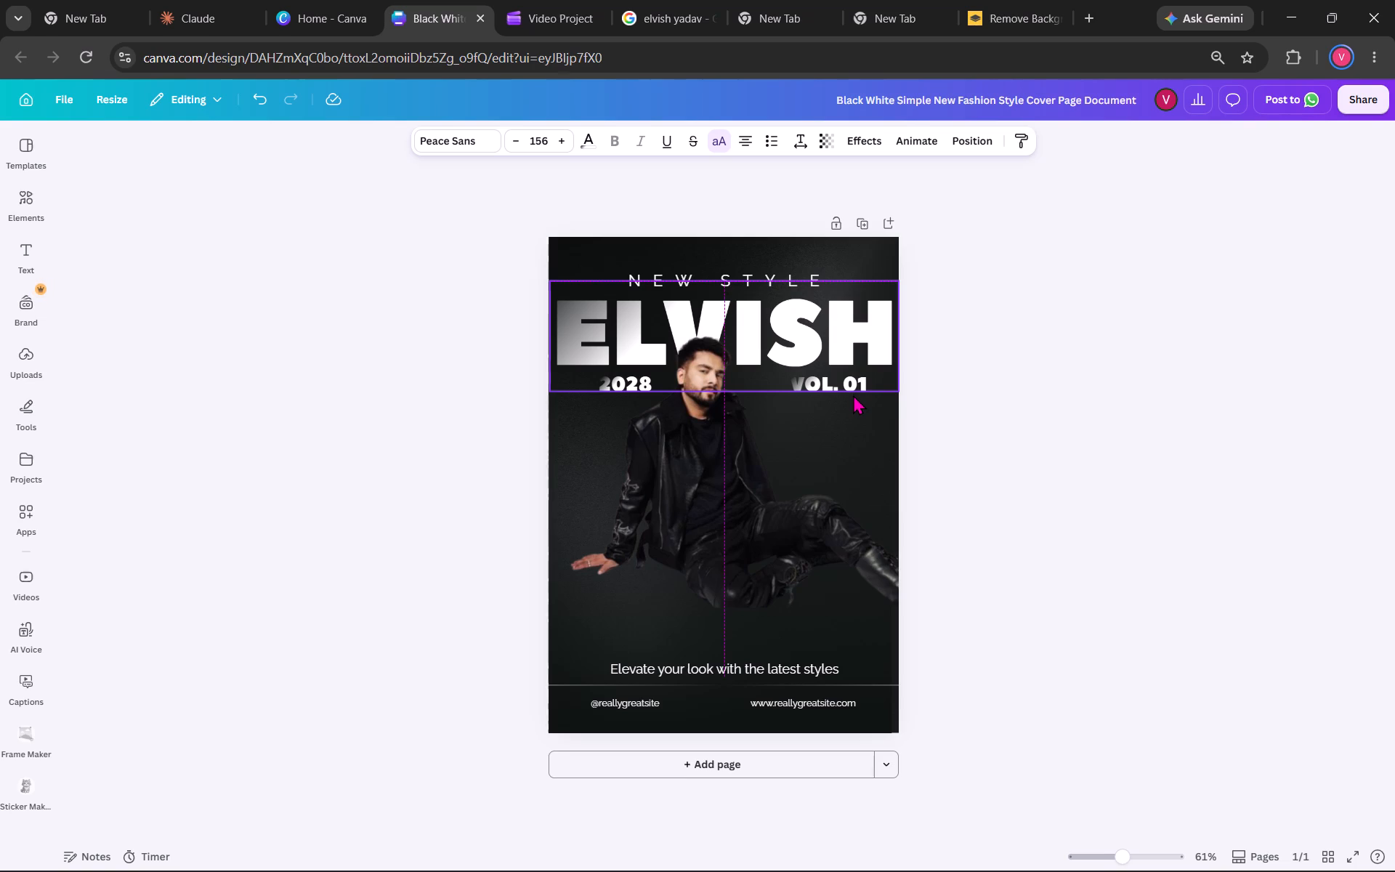
drag(853, 395, 854, 395)
click(1011, 441)
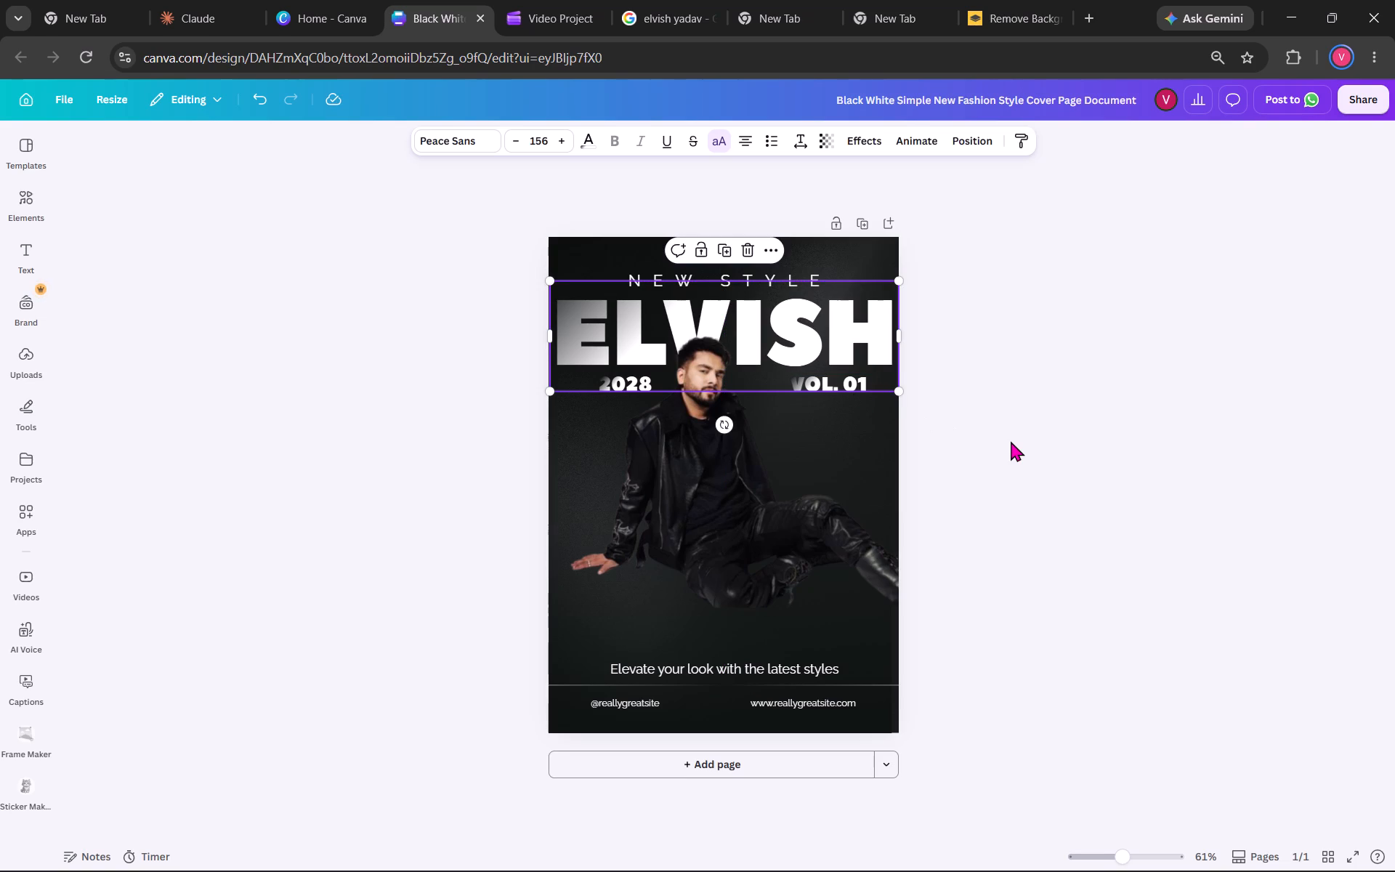
Shift the dark gradient overlay down so it covers the cover's lower half and extends past the page's bottom edge.
click(577, 251)
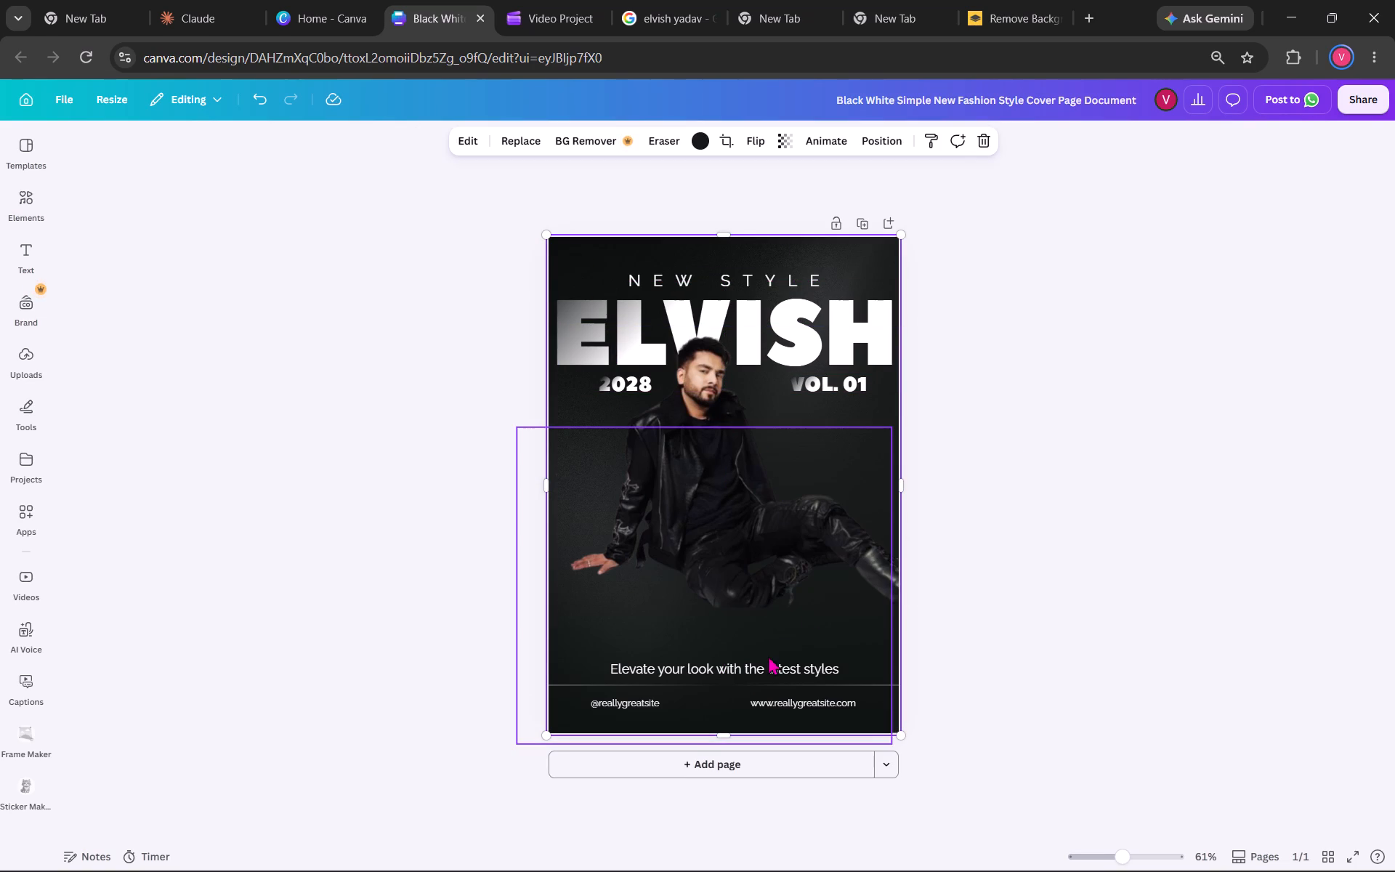
drag(775, 636, 797, 405)
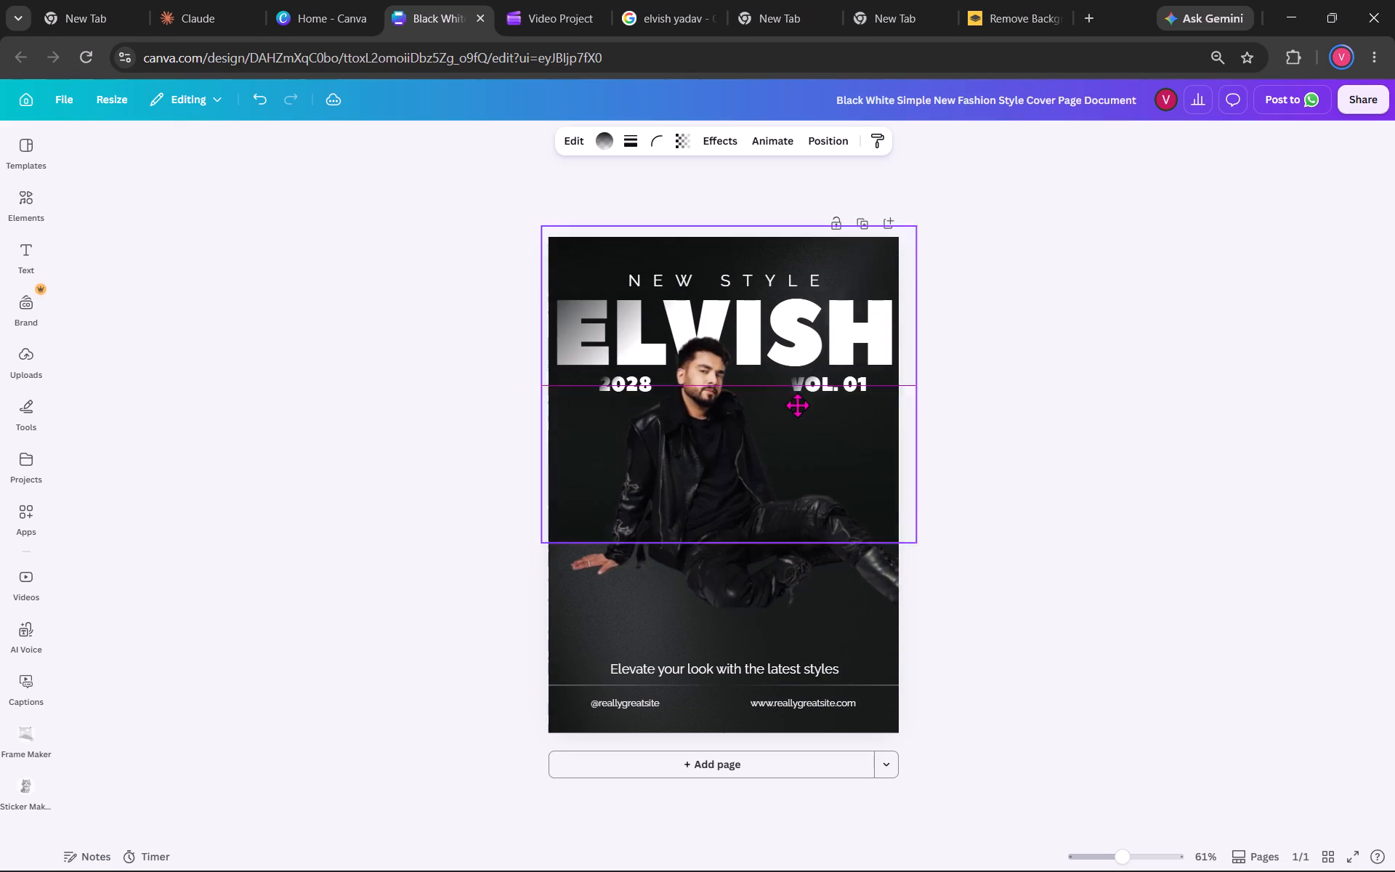
drag(797, 405, 779, 694)
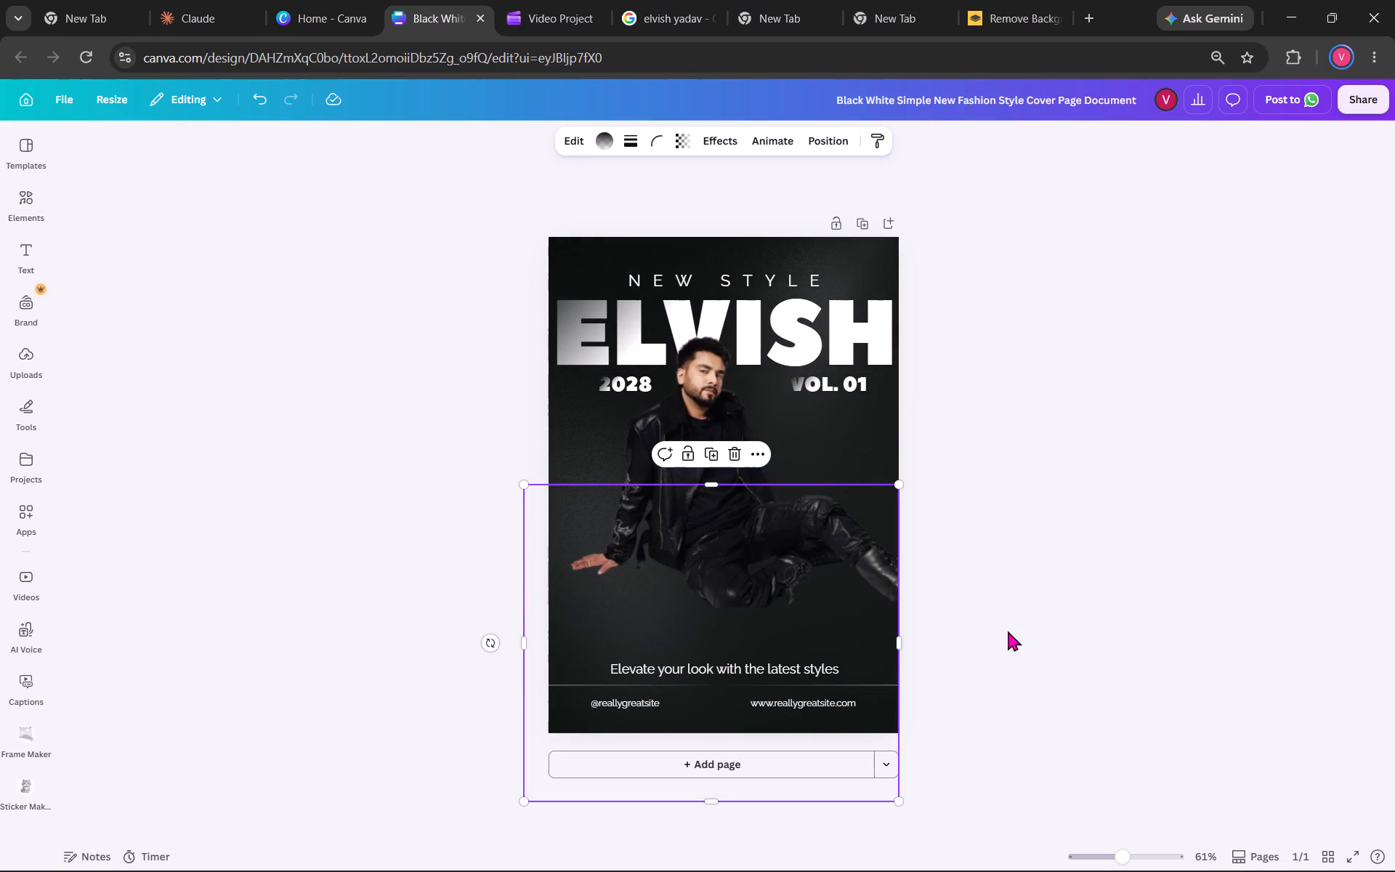
click(1008, 631)
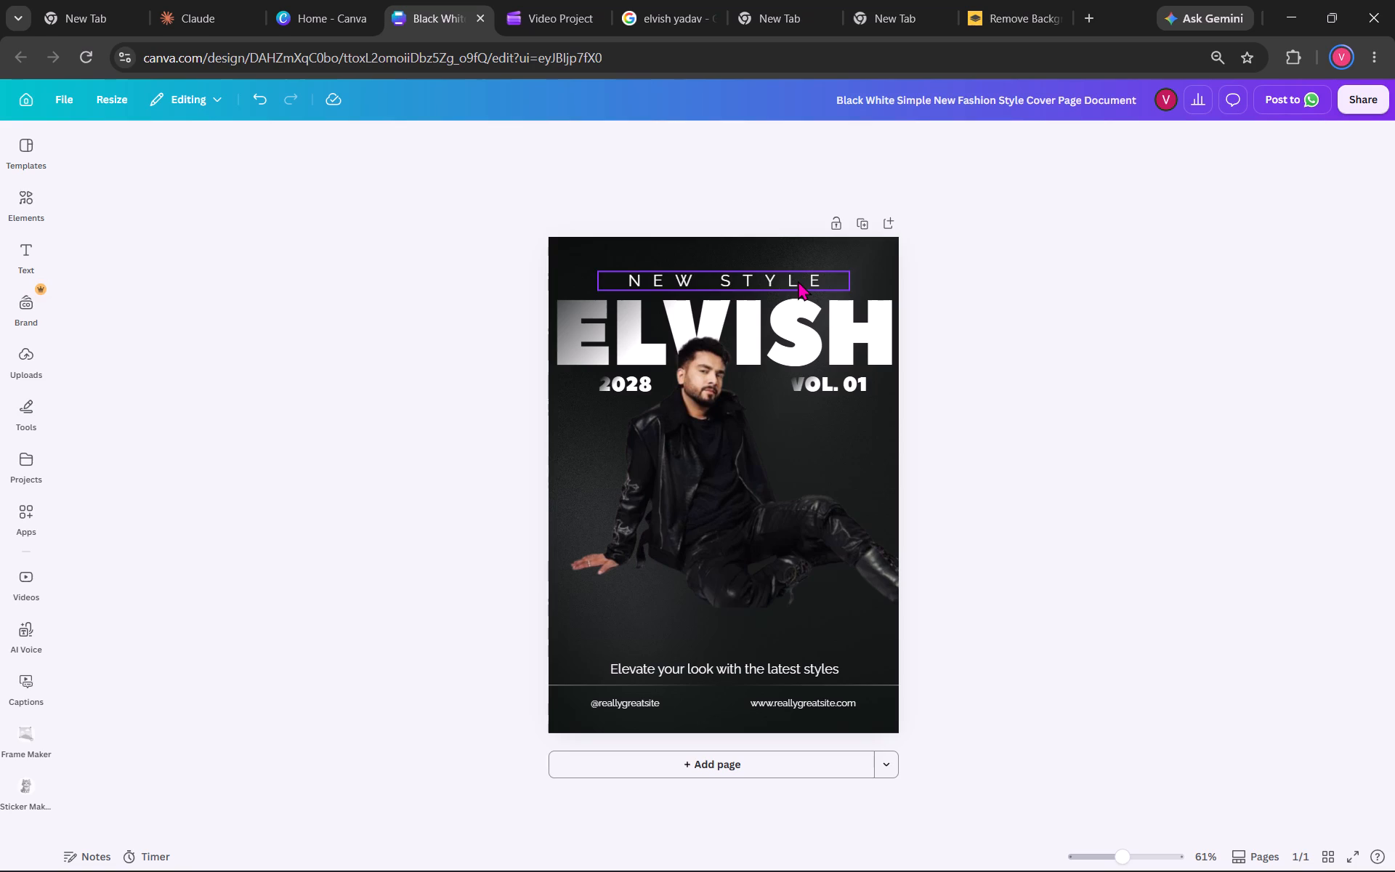
Replace the NEW STYLE text above the title with TRP KING.
double_click(798, 280)
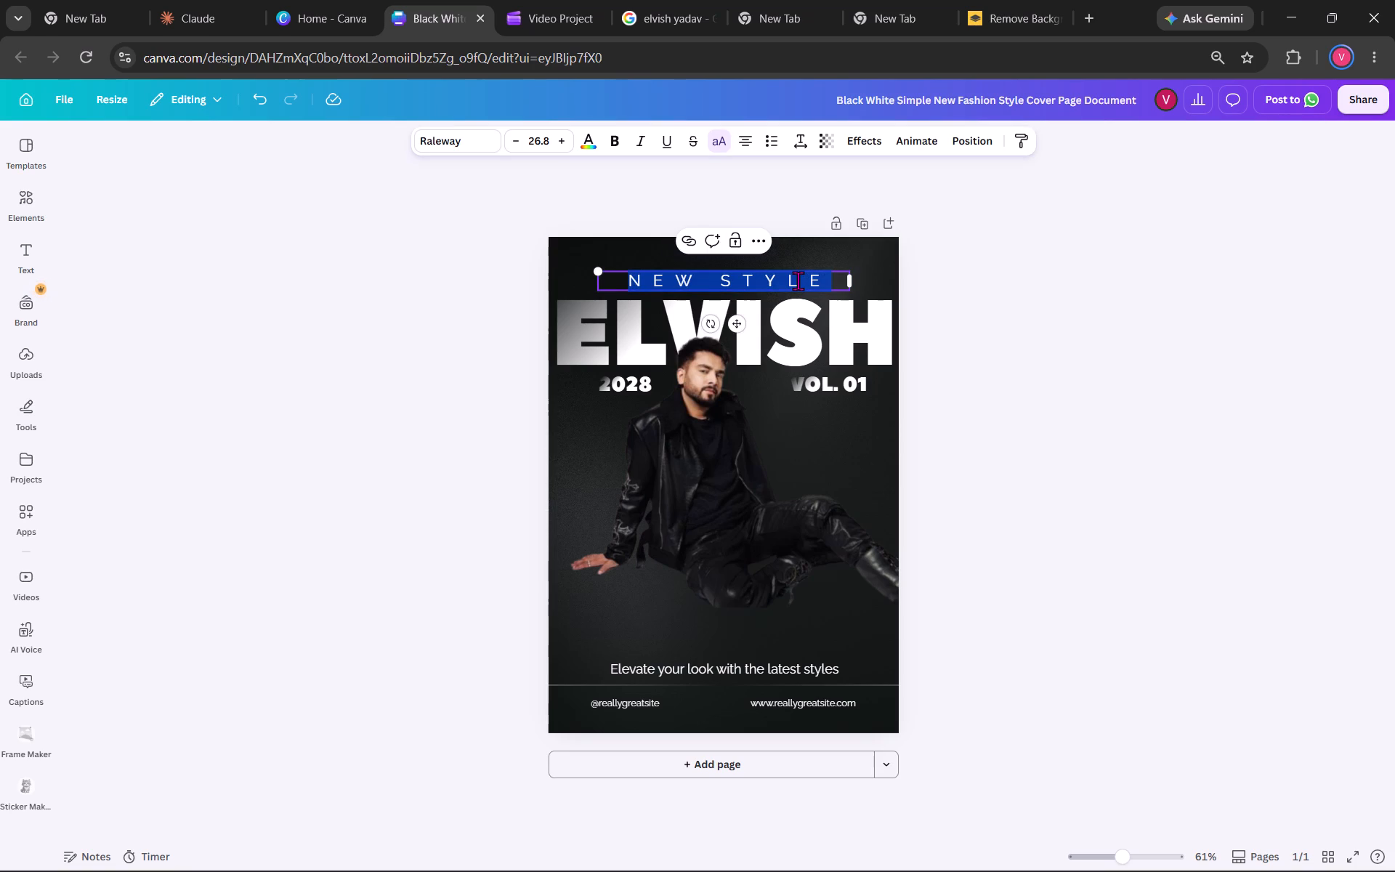
text(tr)
key(shift+p)
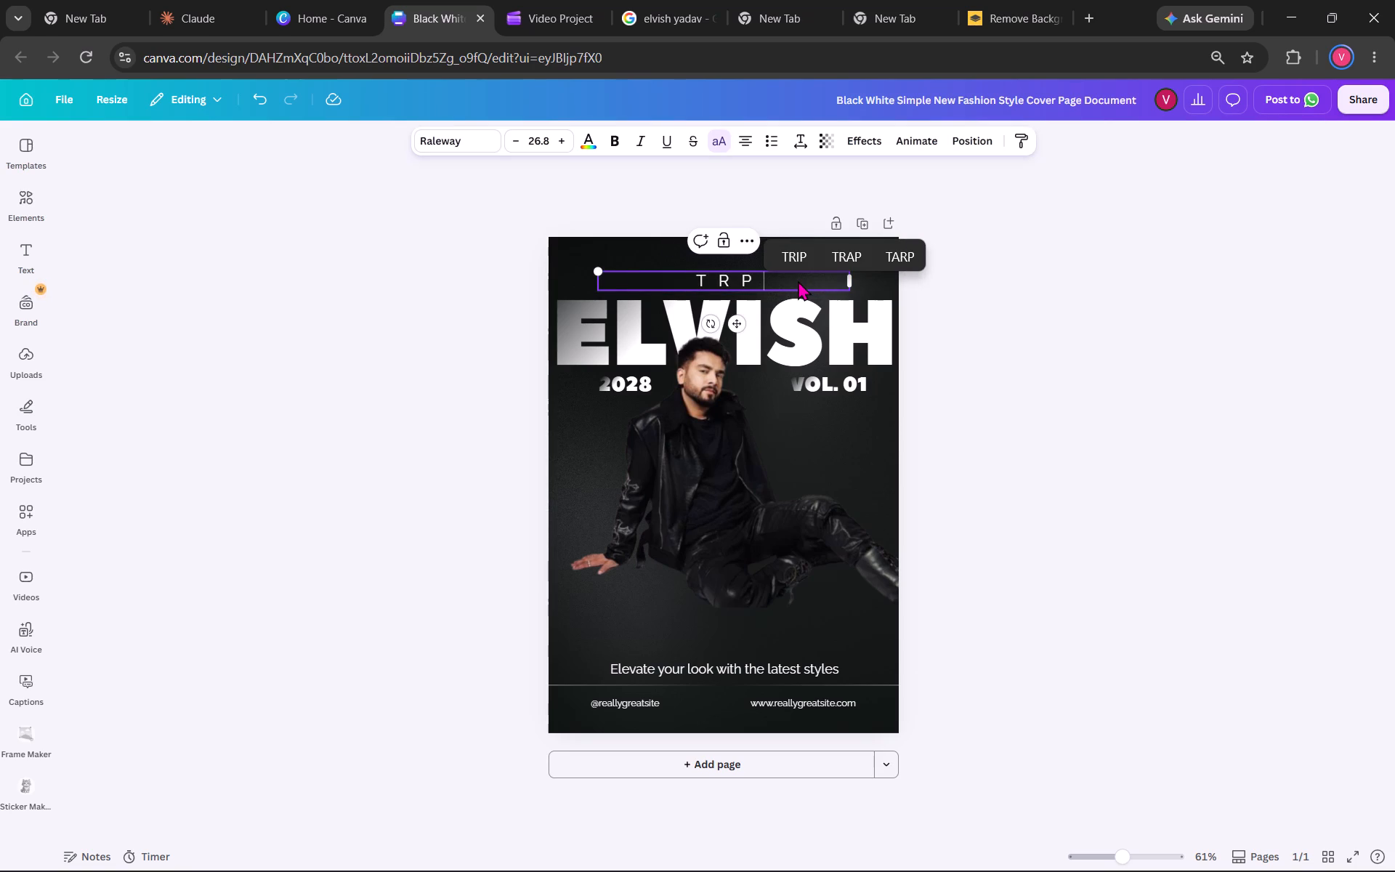
text(king)
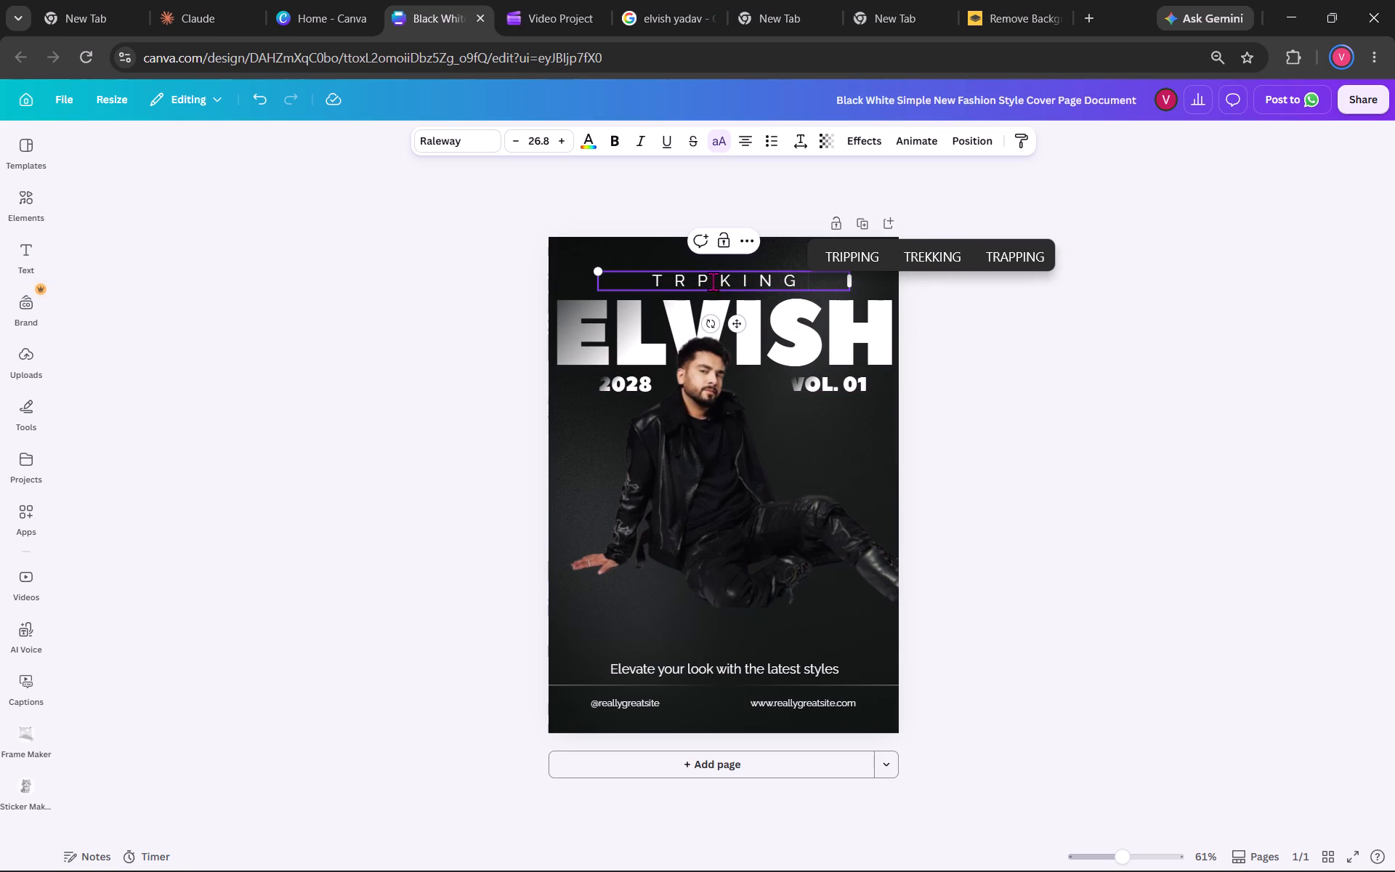
click(711, 278)
key(space)
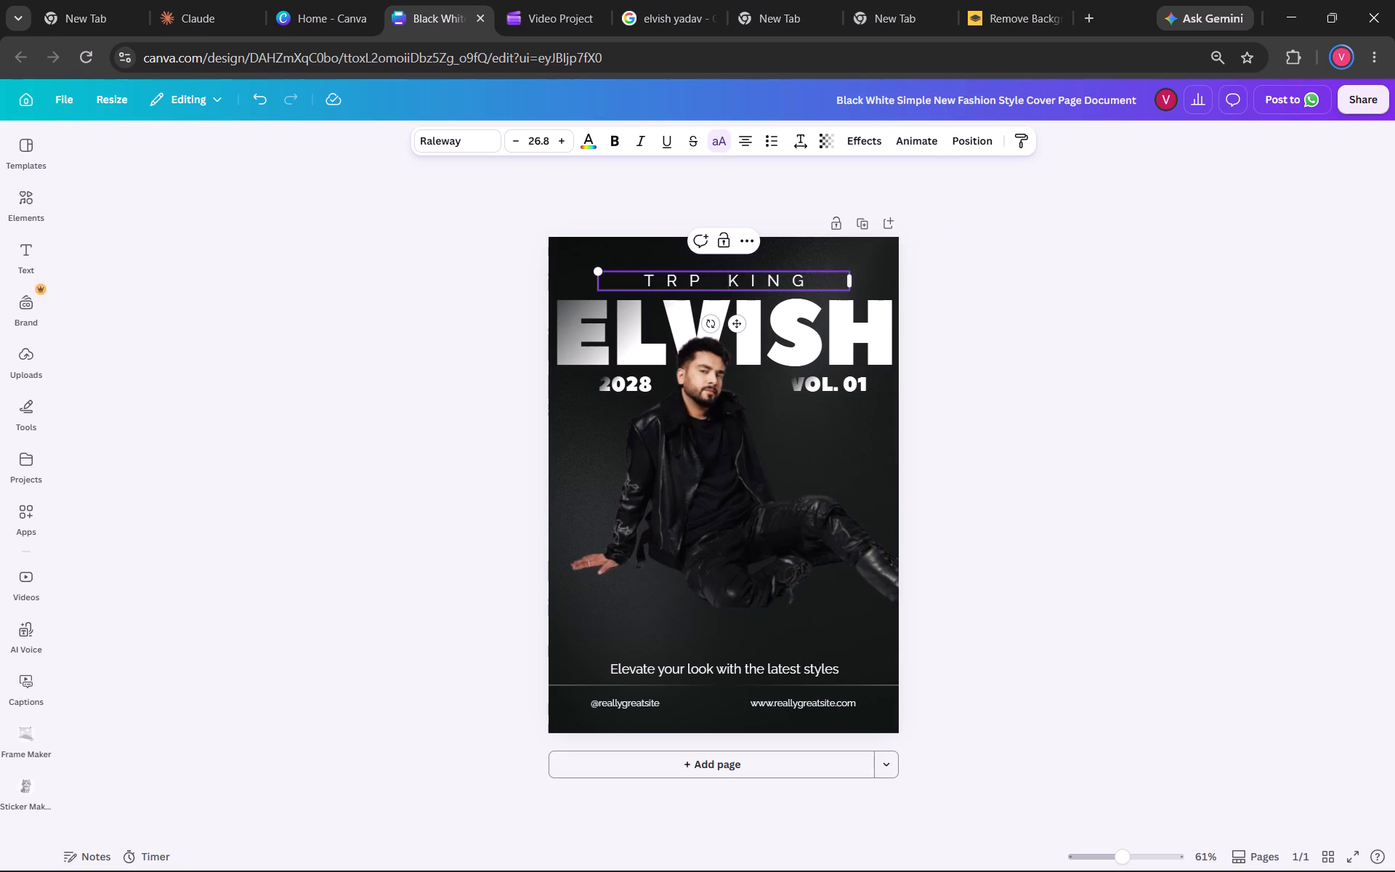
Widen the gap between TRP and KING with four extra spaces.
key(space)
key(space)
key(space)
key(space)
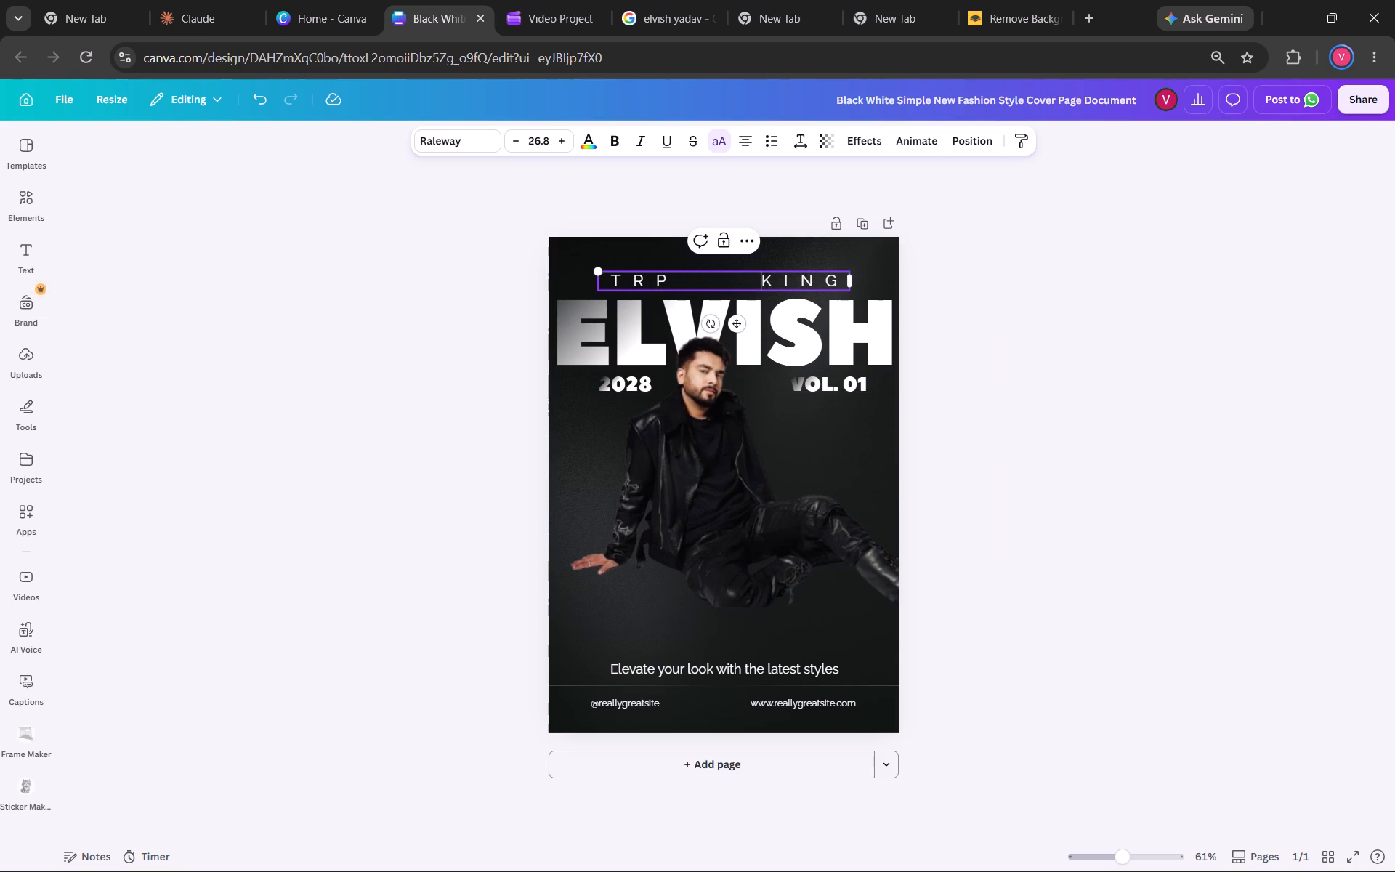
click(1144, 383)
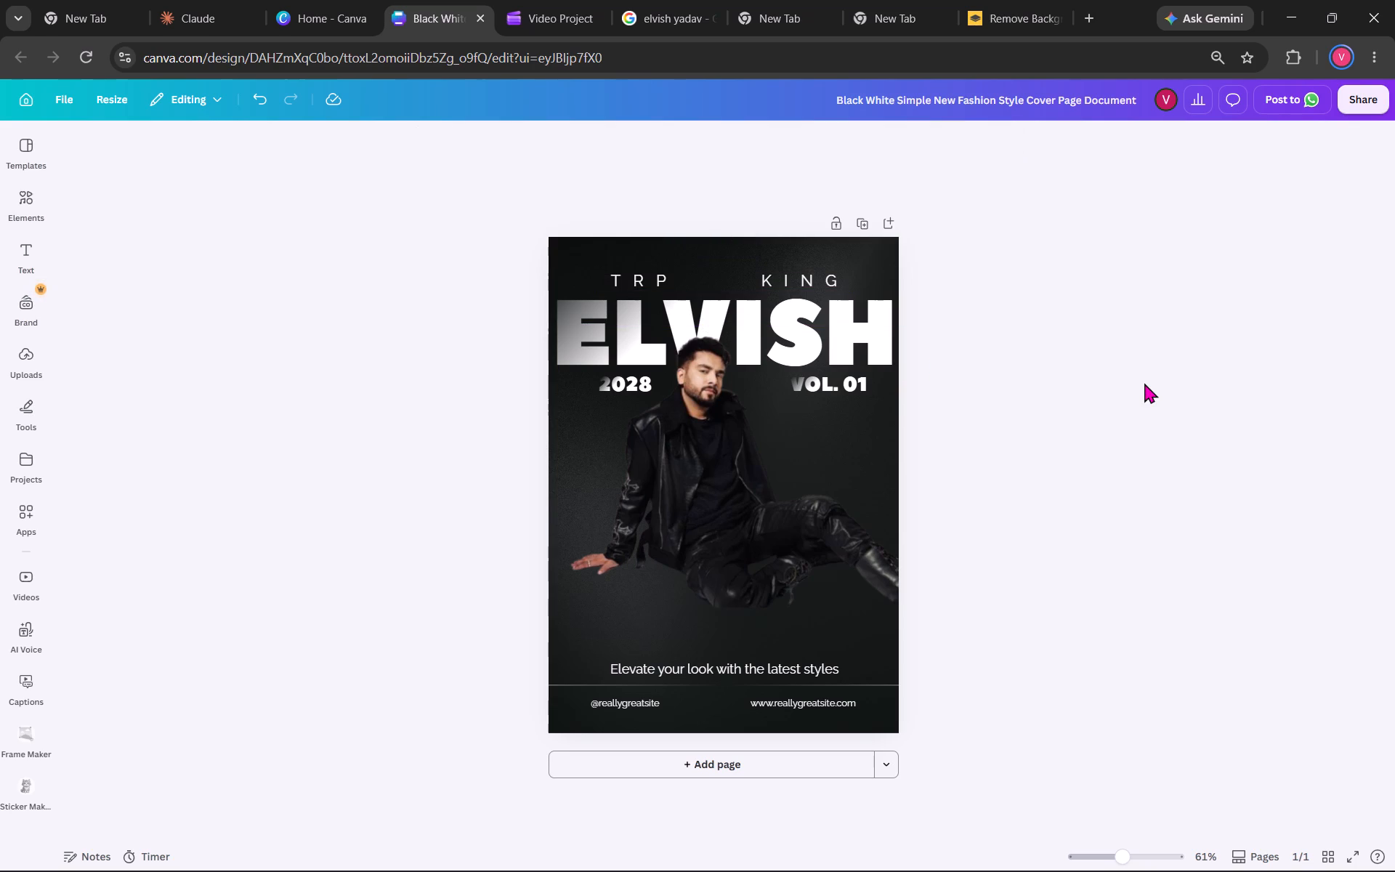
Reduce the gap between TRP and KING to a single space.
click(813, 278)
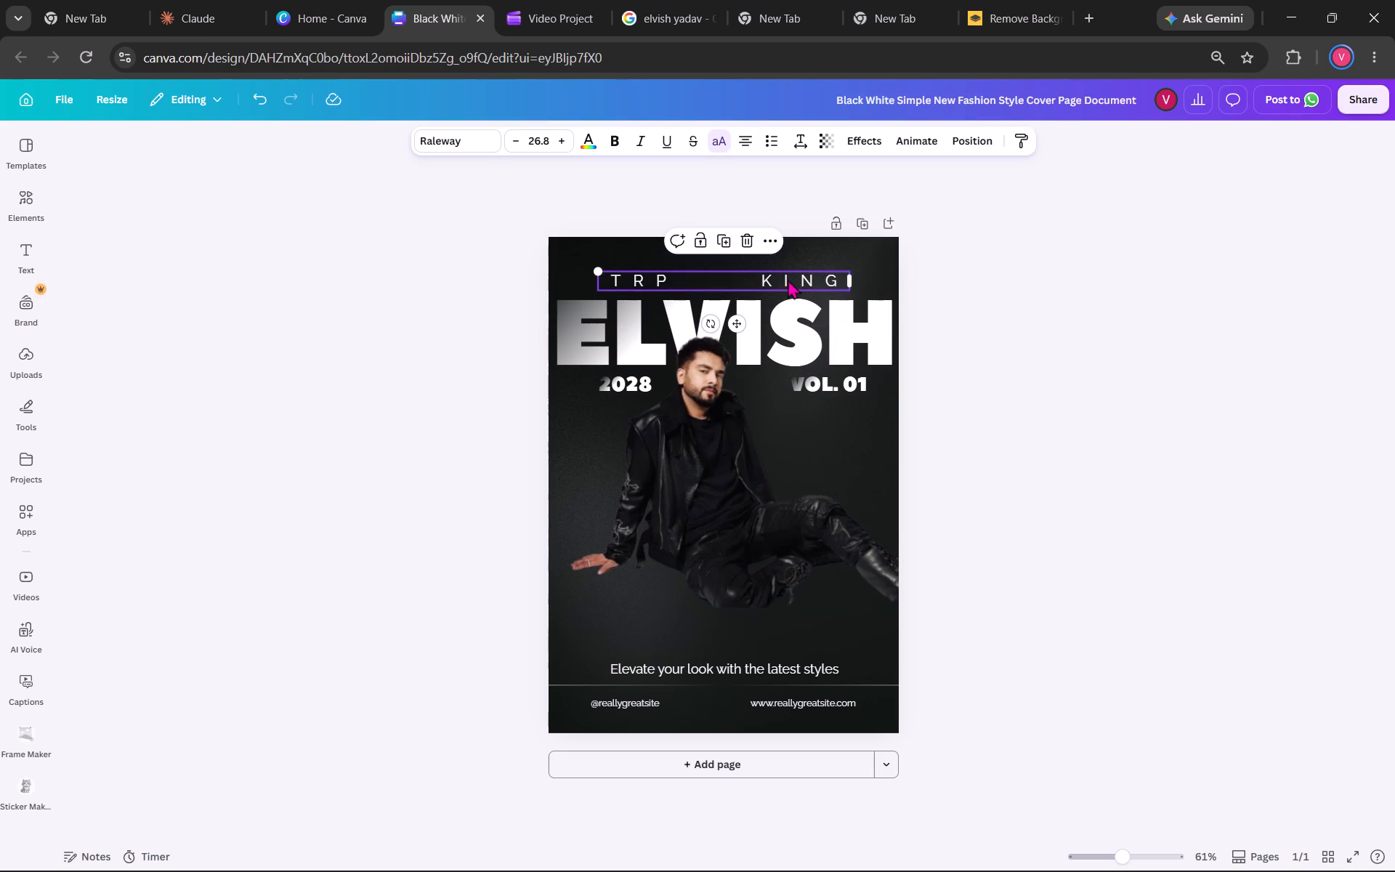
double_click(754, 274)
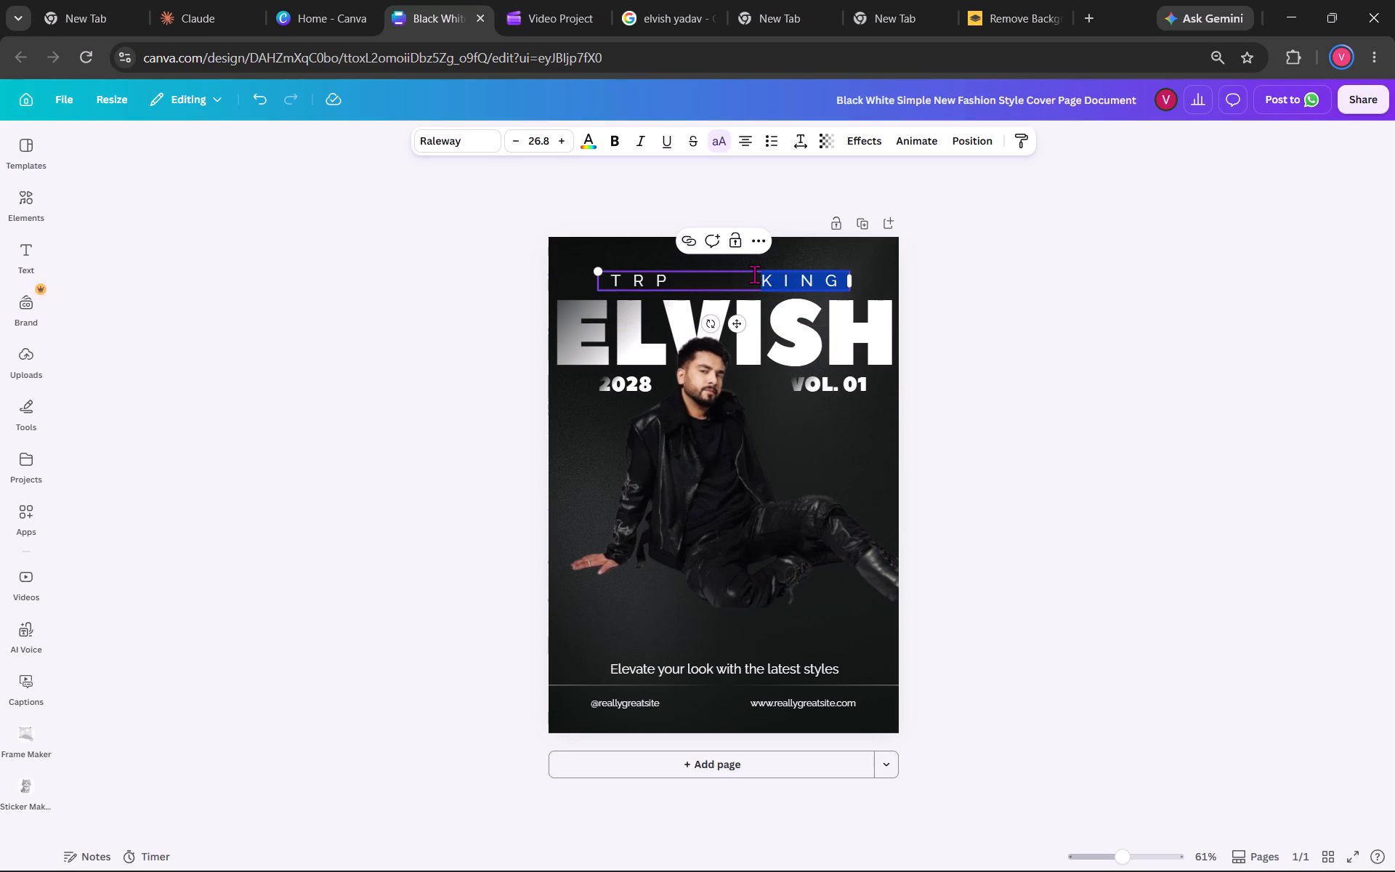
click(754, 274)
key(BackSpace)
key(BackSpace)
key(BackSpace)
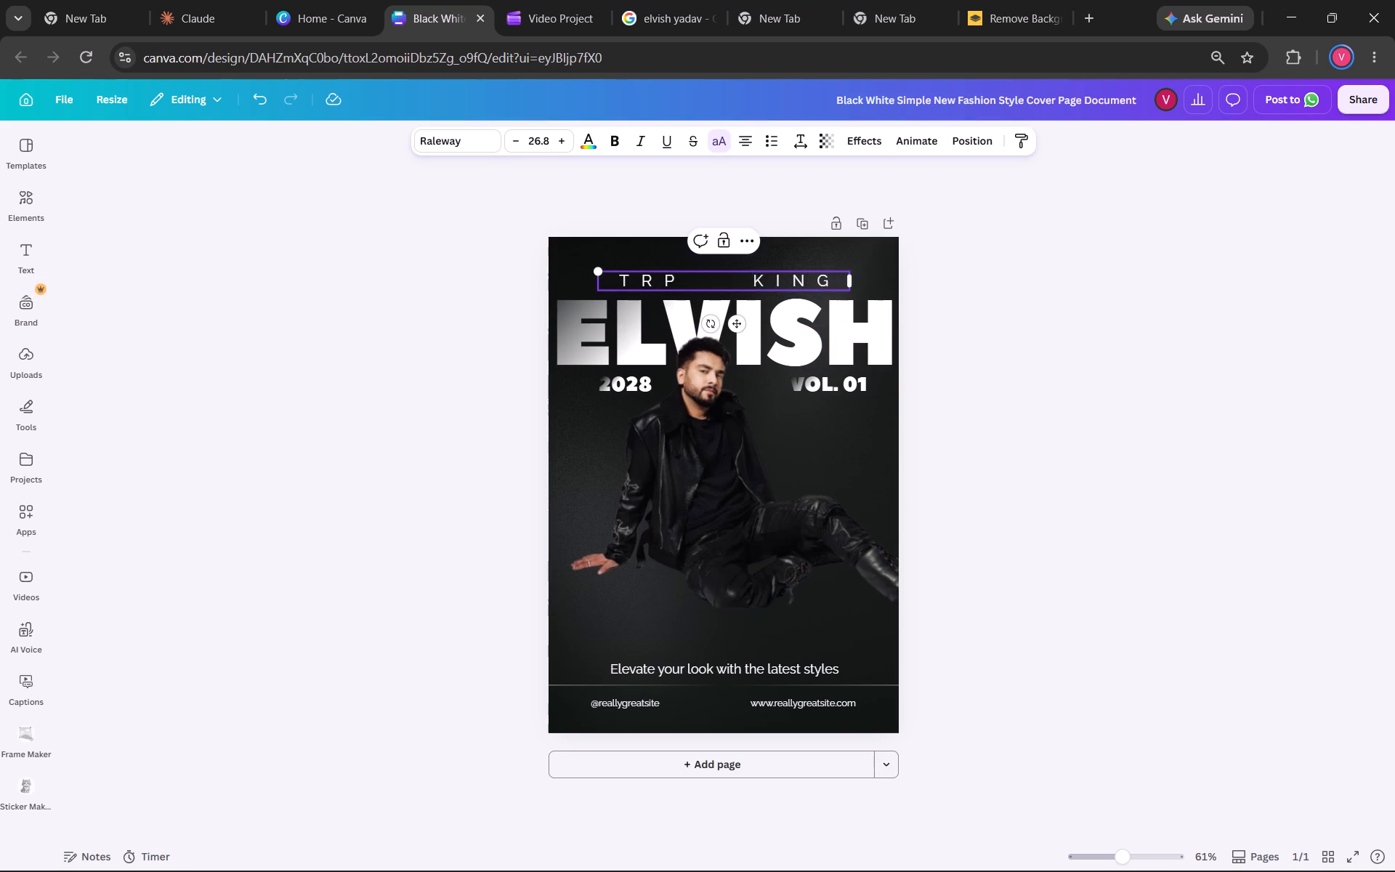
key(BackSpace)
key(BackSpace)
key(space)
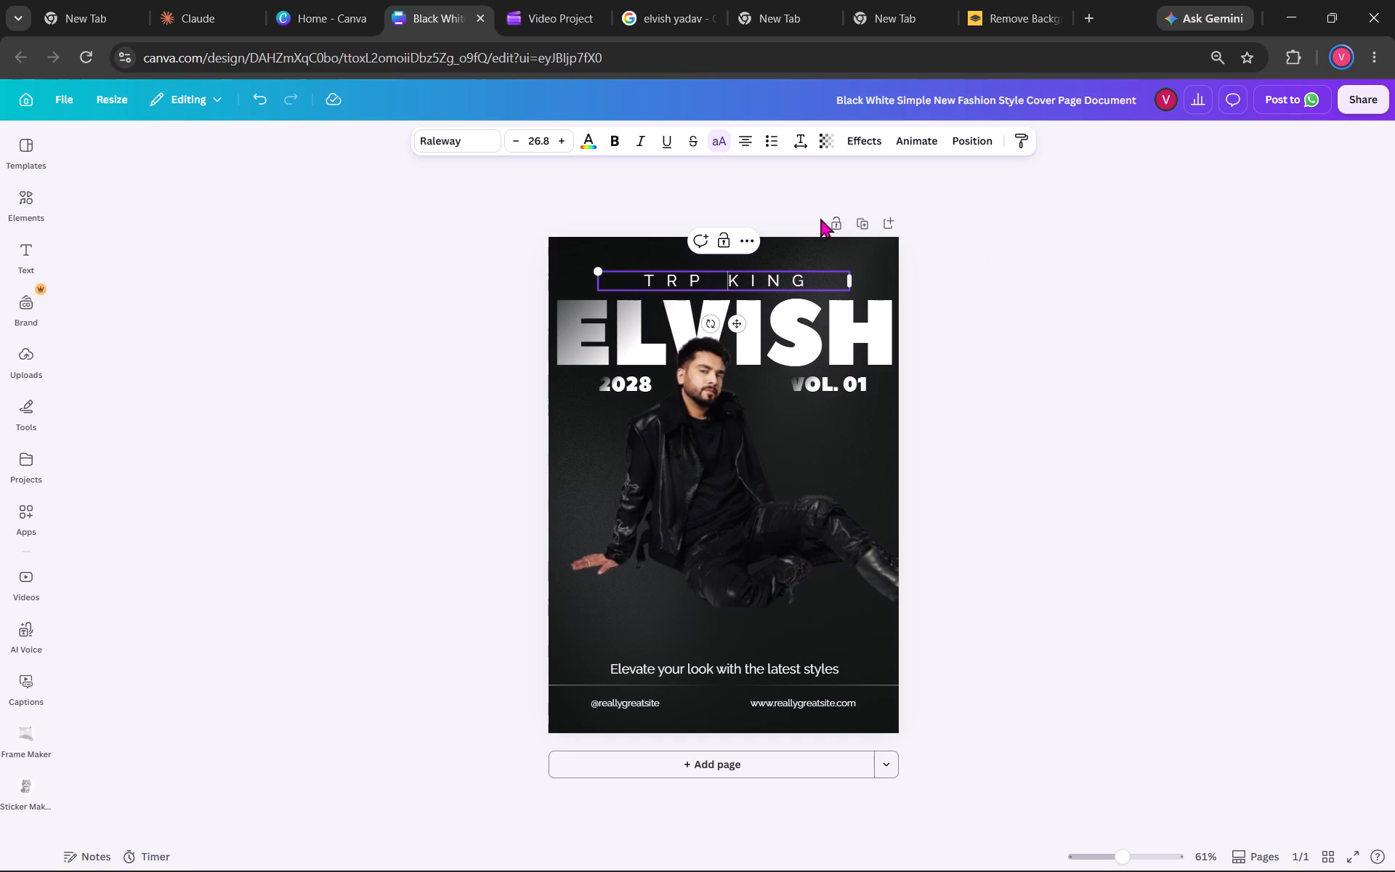
Set the TRP KING text's font size to 25.8.
click(522, 140)
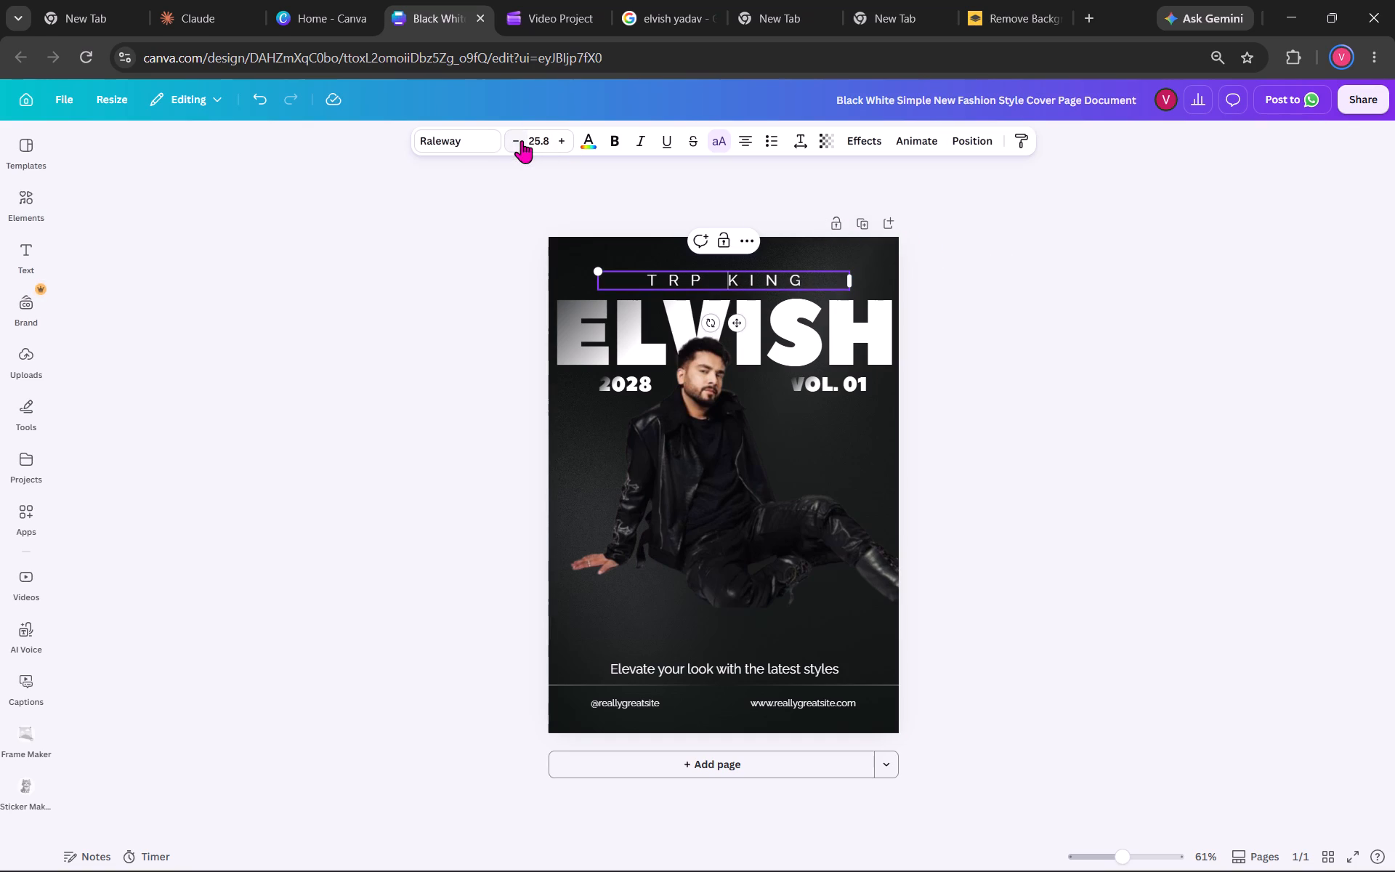
click(1269, 440)
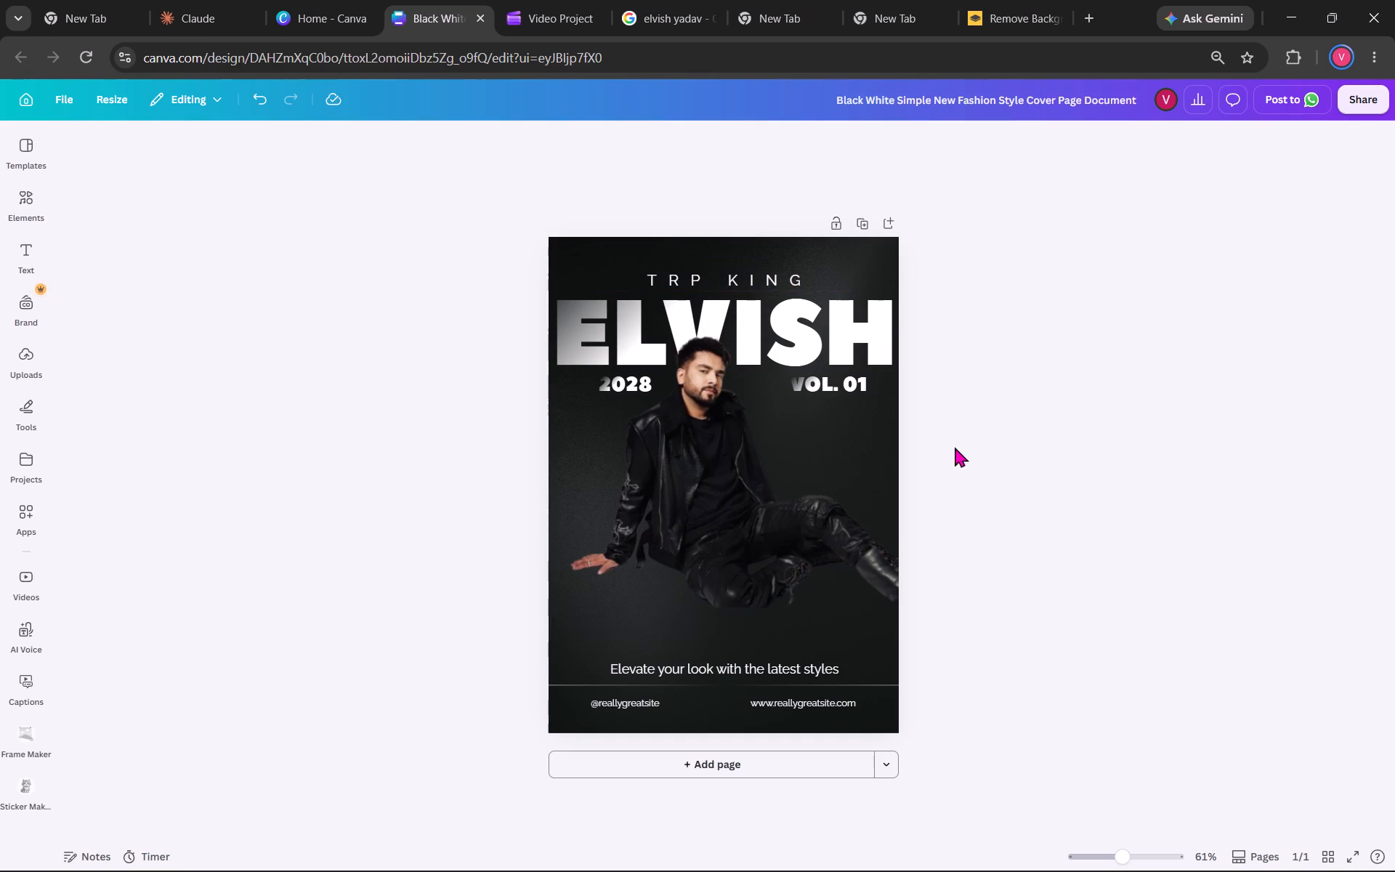
Remove the VOL. 01 text below the ELVISH title.
click(845, 384)
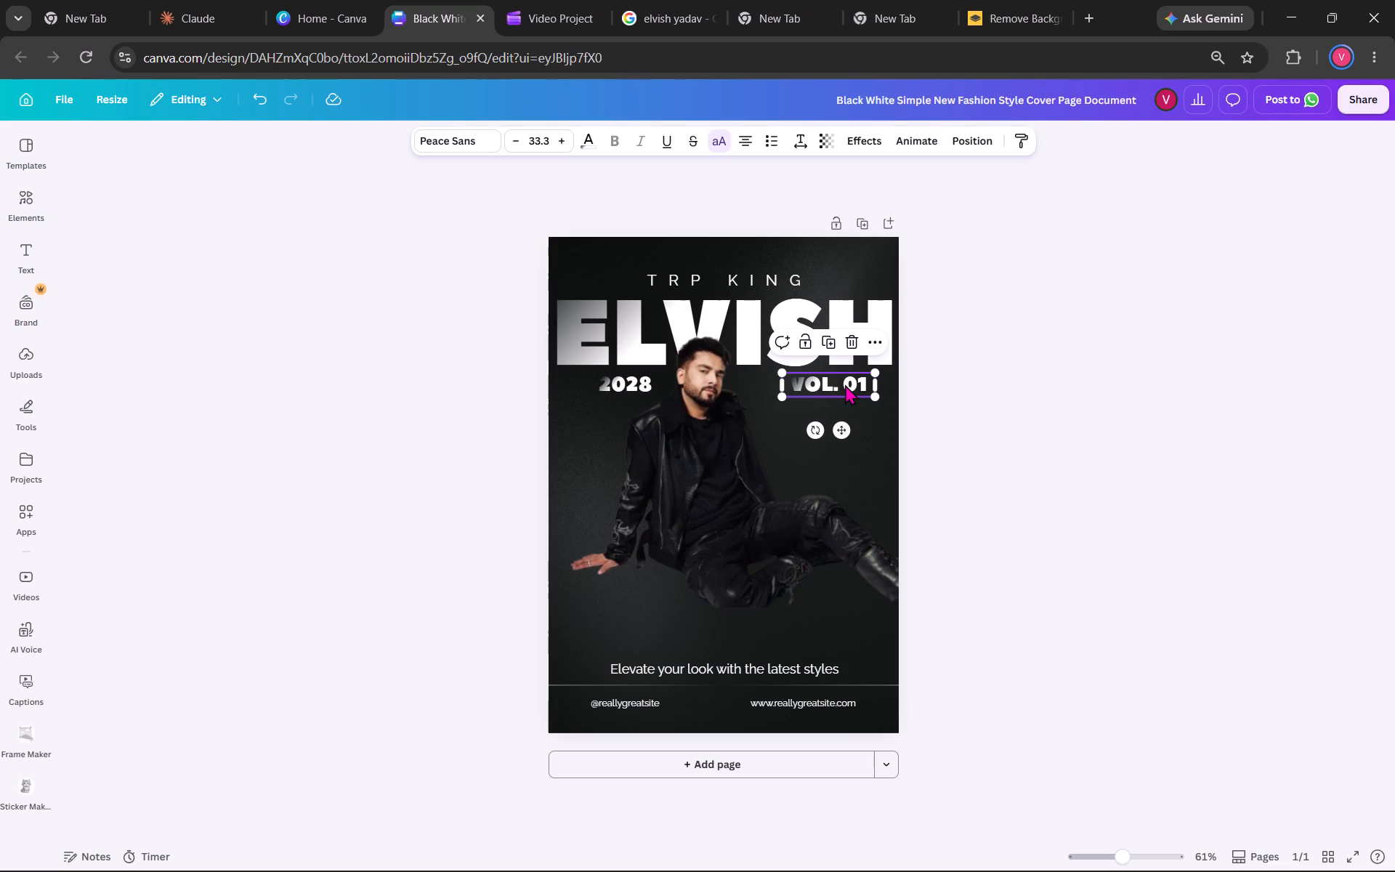
click(845, 384)
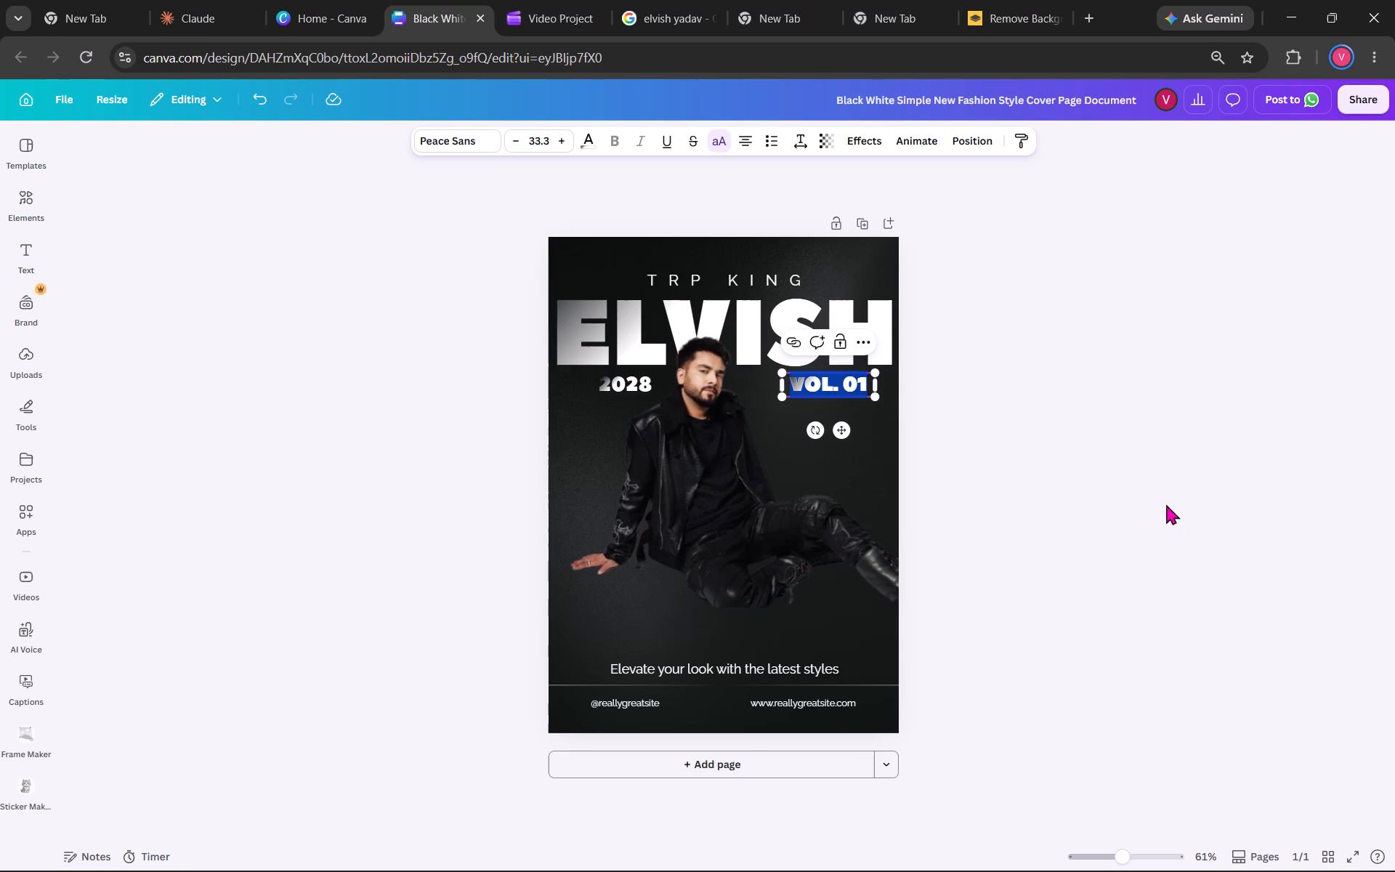
key(u)
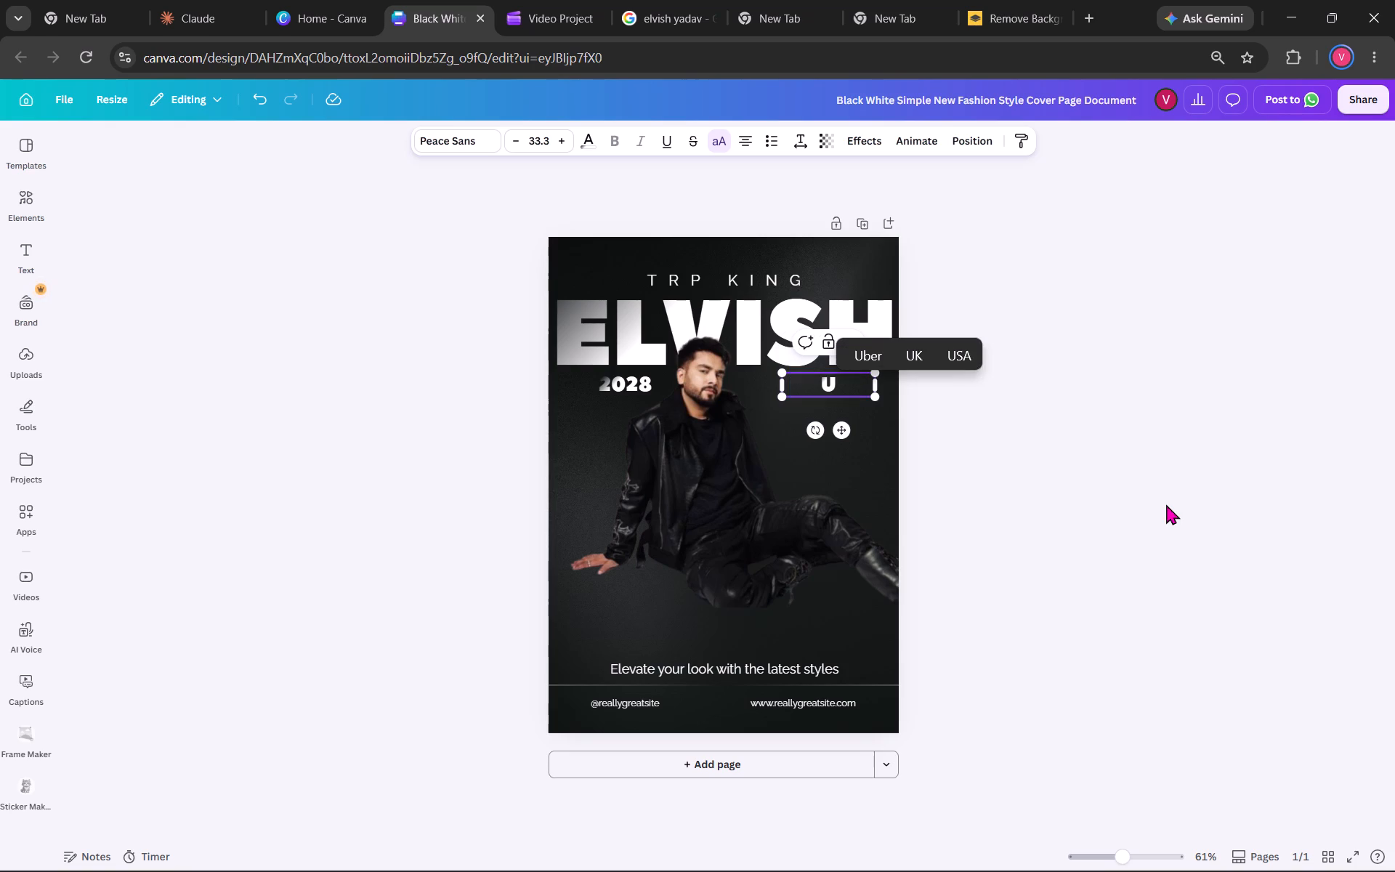
key(BackSpace)
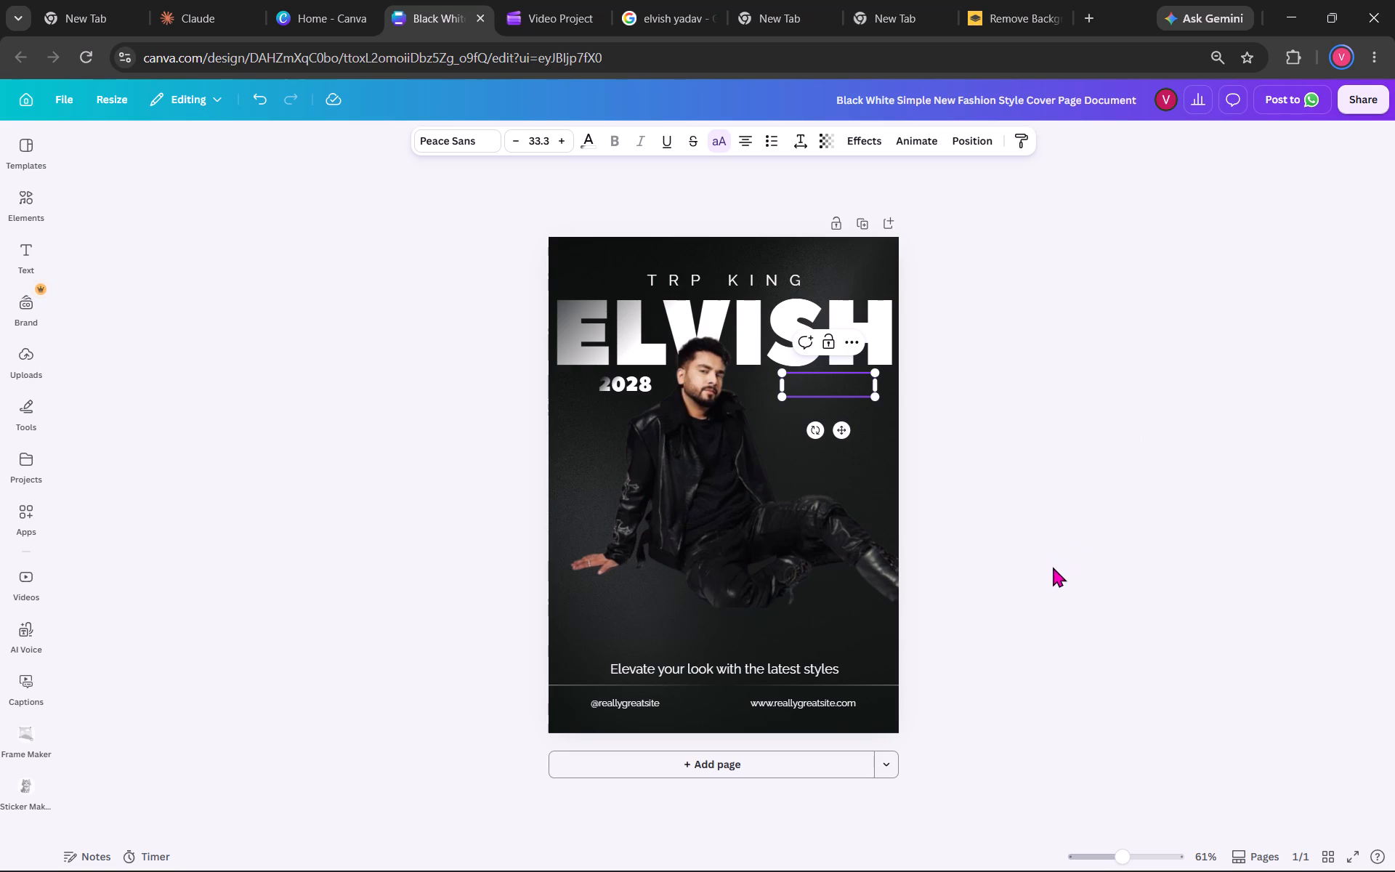
double_click(748, 667)
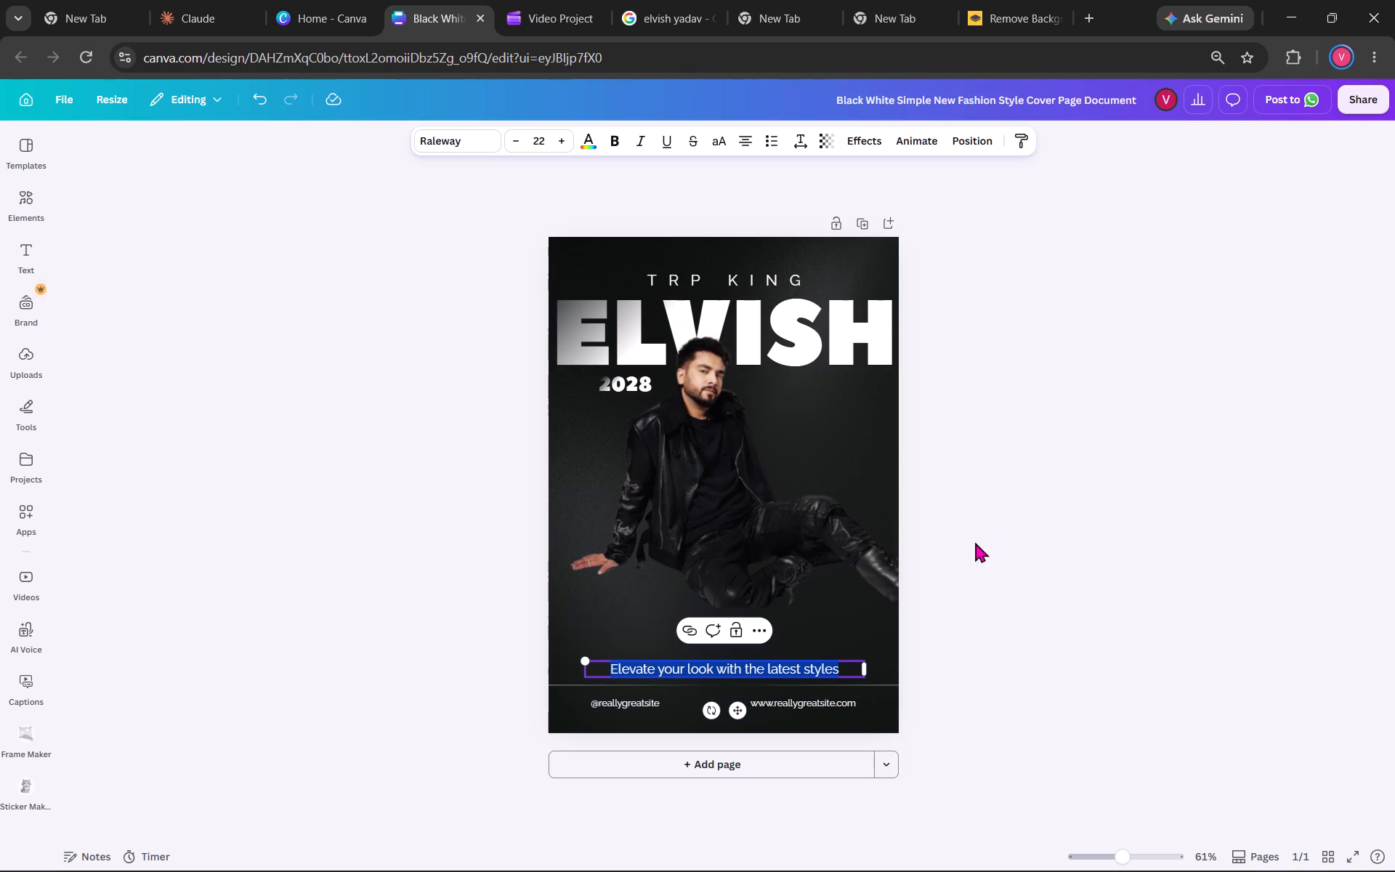
click(1152, 573)
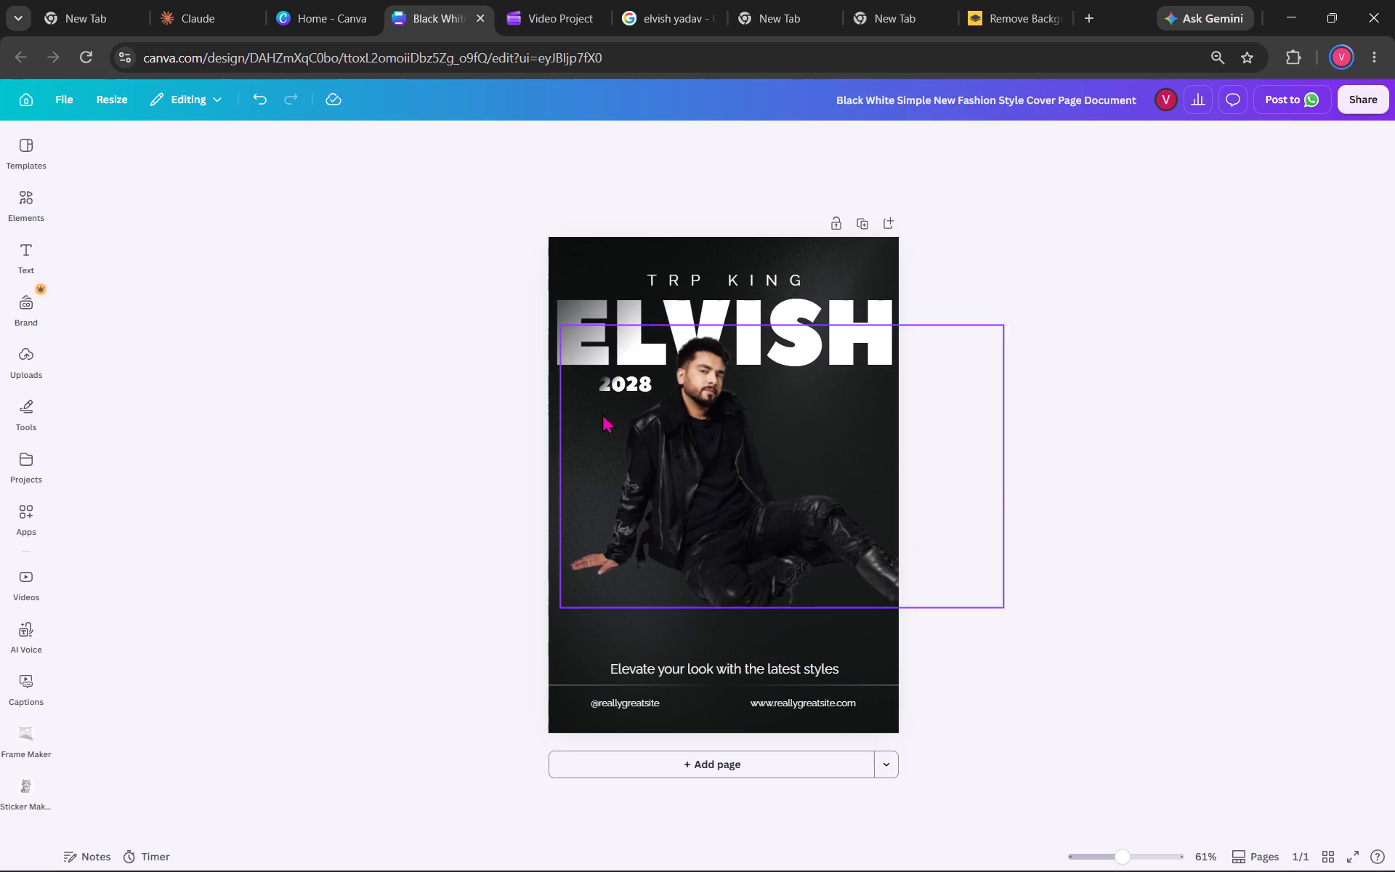
Delete the 2028 text below the ELVISH title.
click(611, 378)
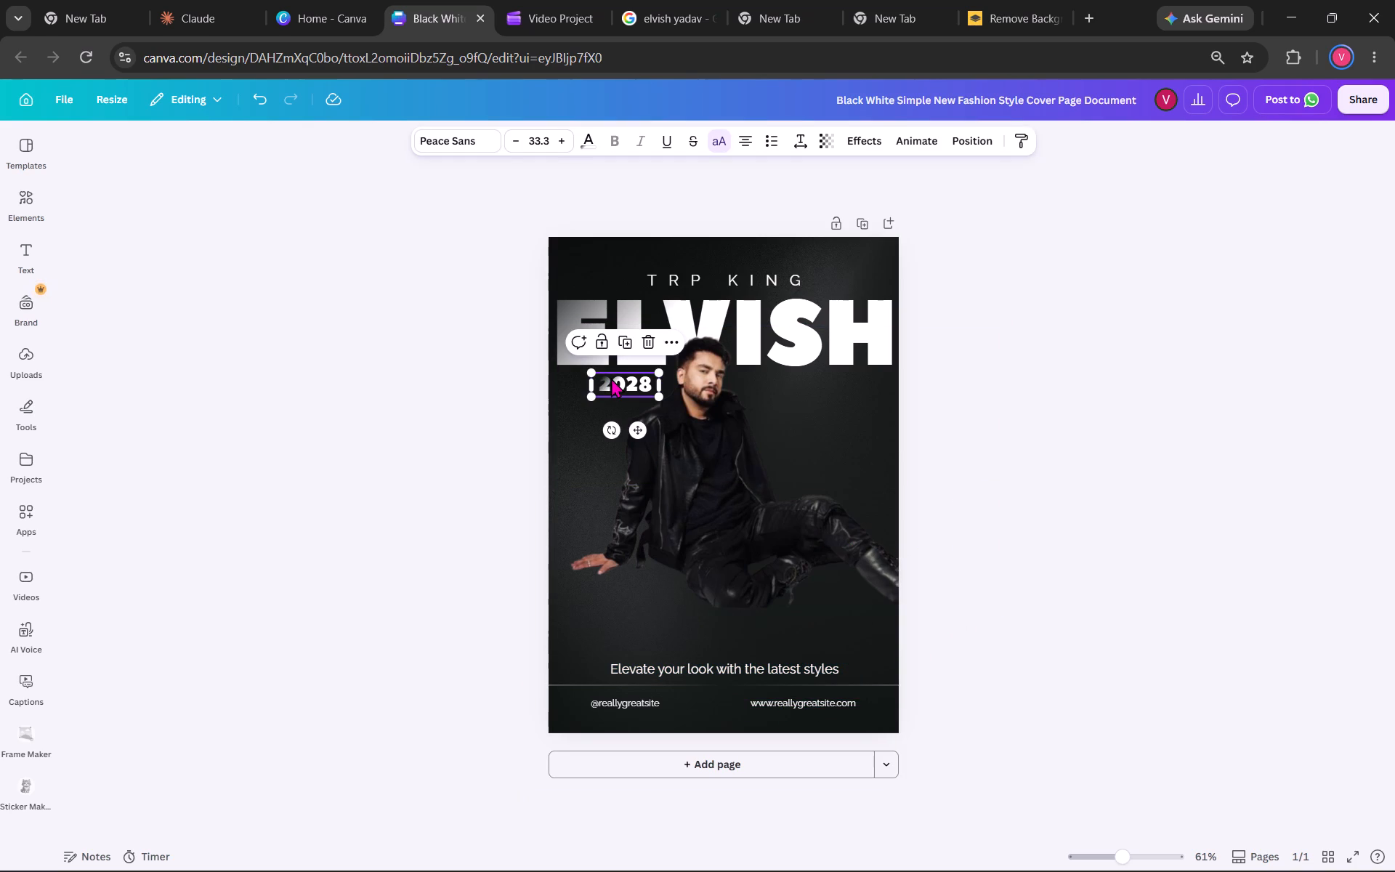
key(BackSpace)
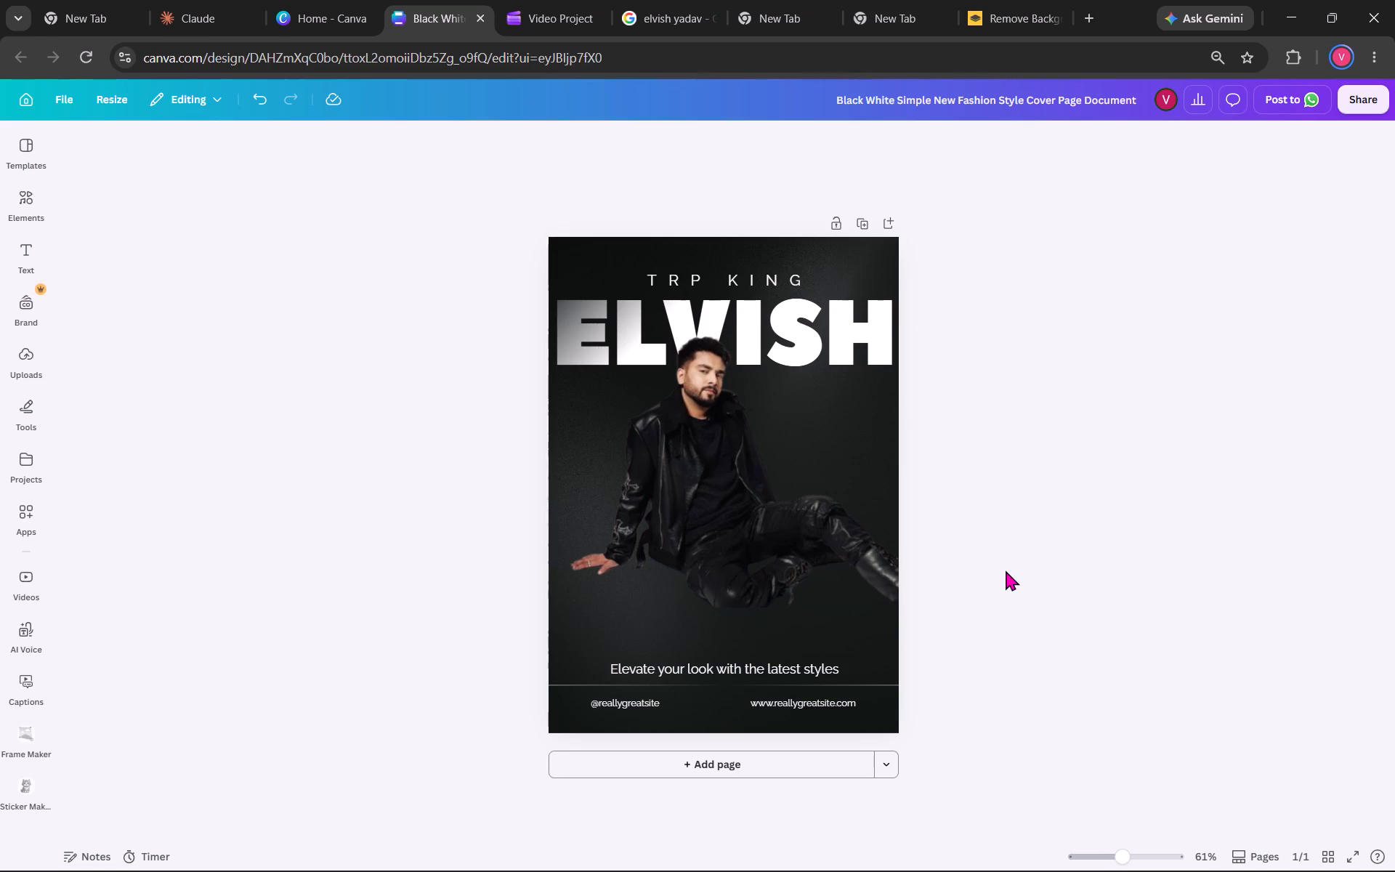
click(1006, 570)
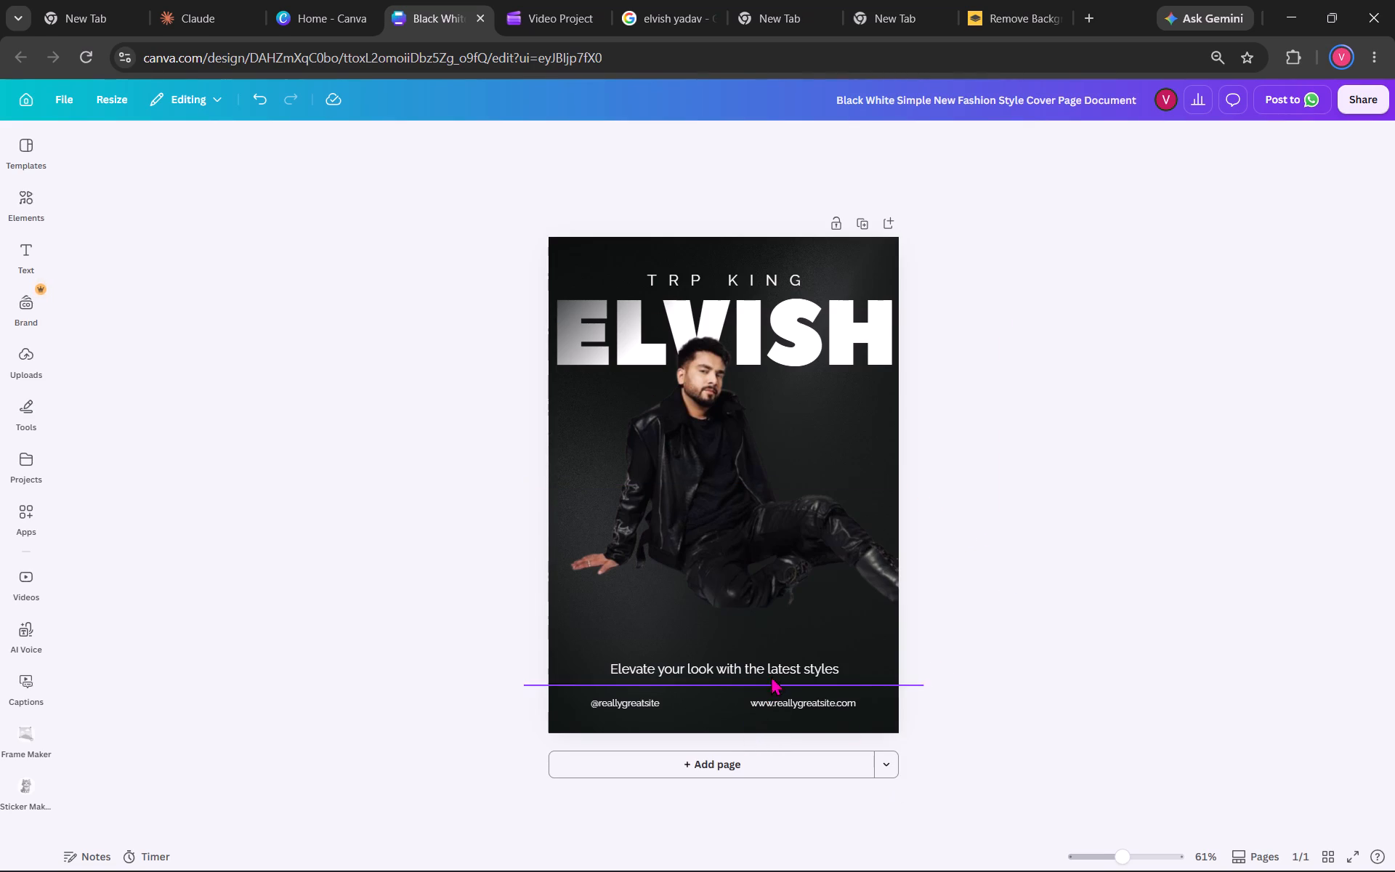
double_click(777, 668)
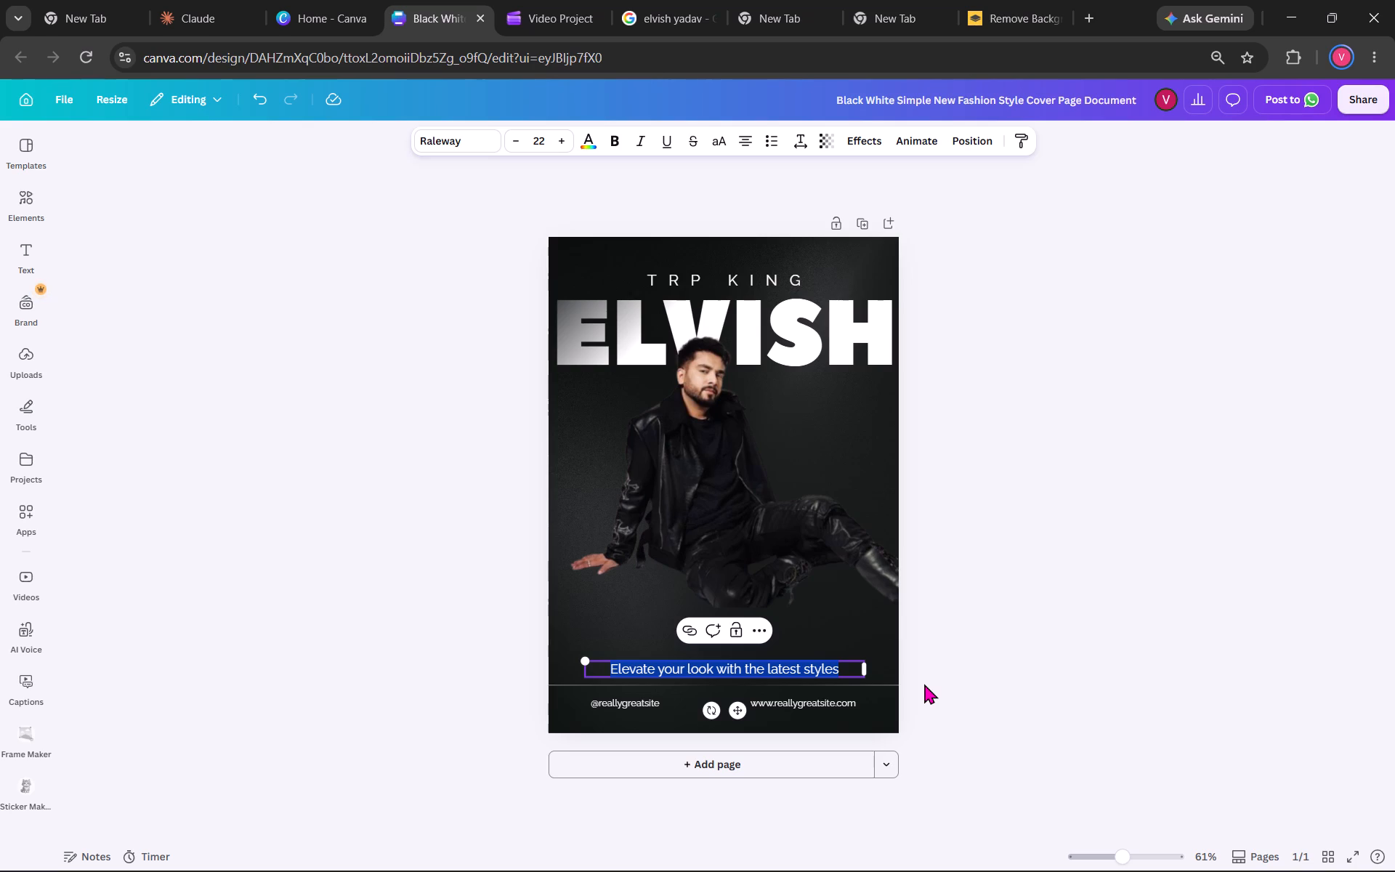
click(827, 705)
double_click(827, 705)
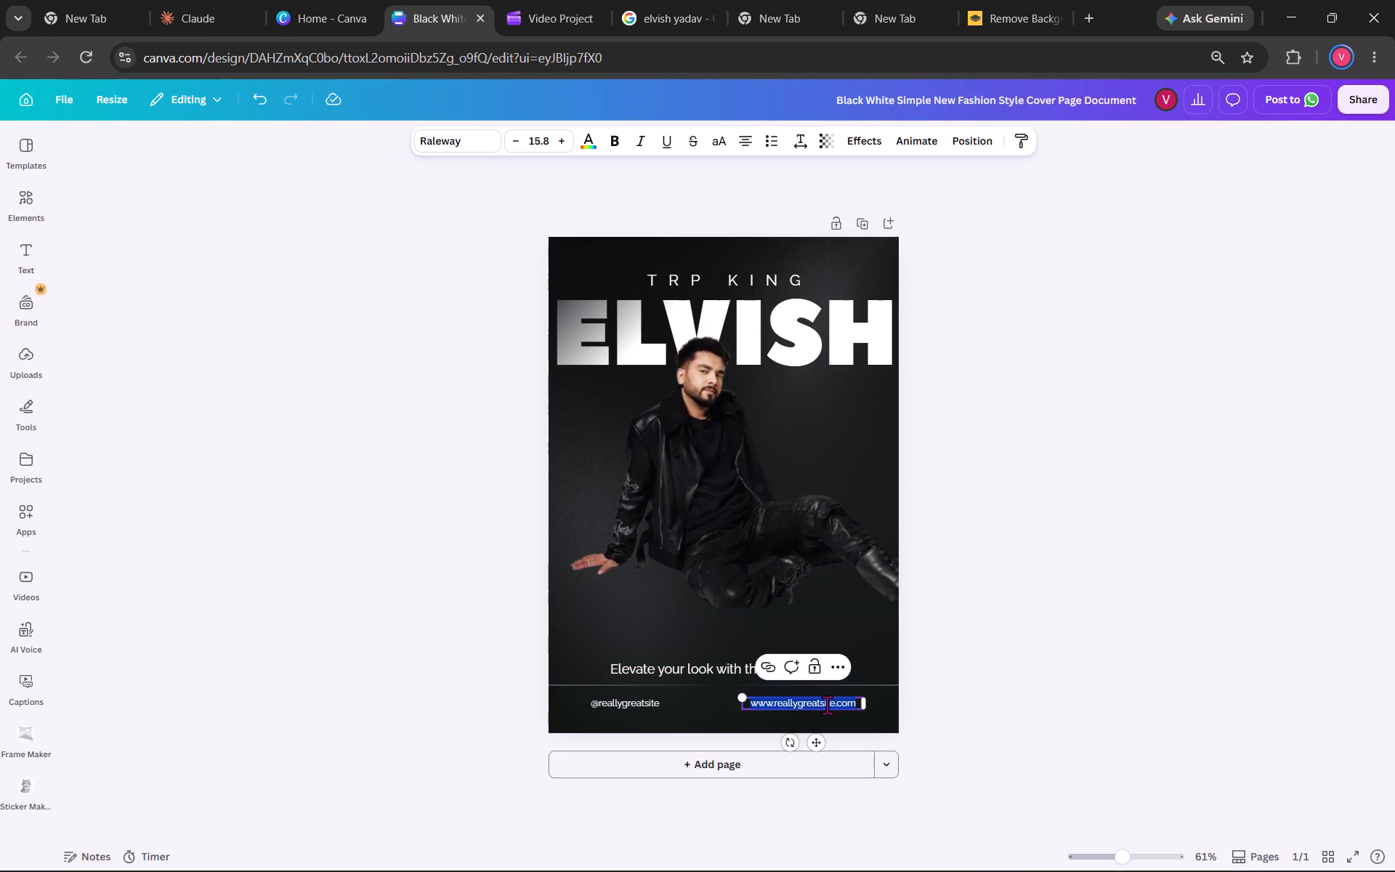
click(854, 706)
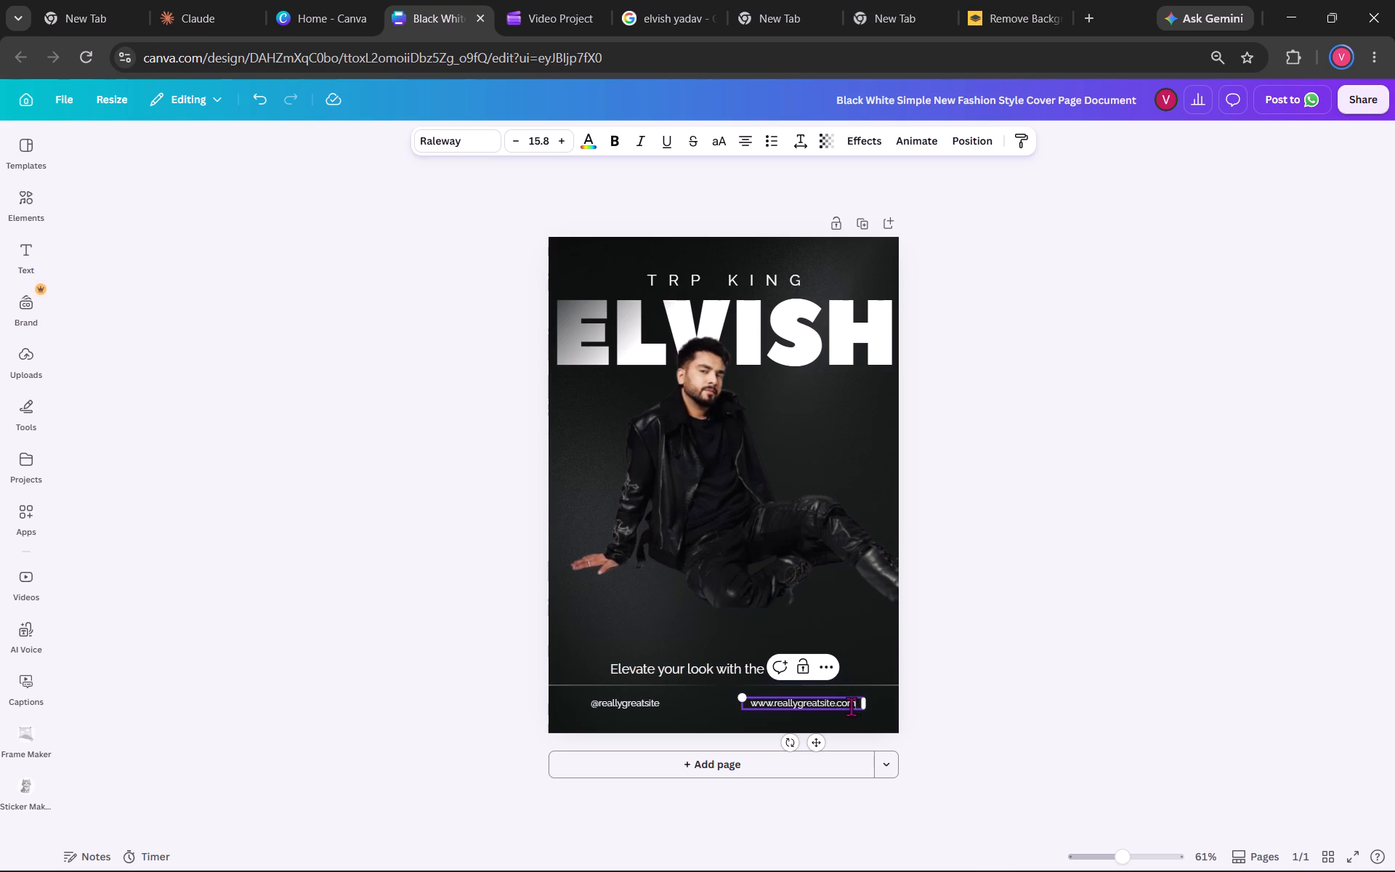
click(833, 706)
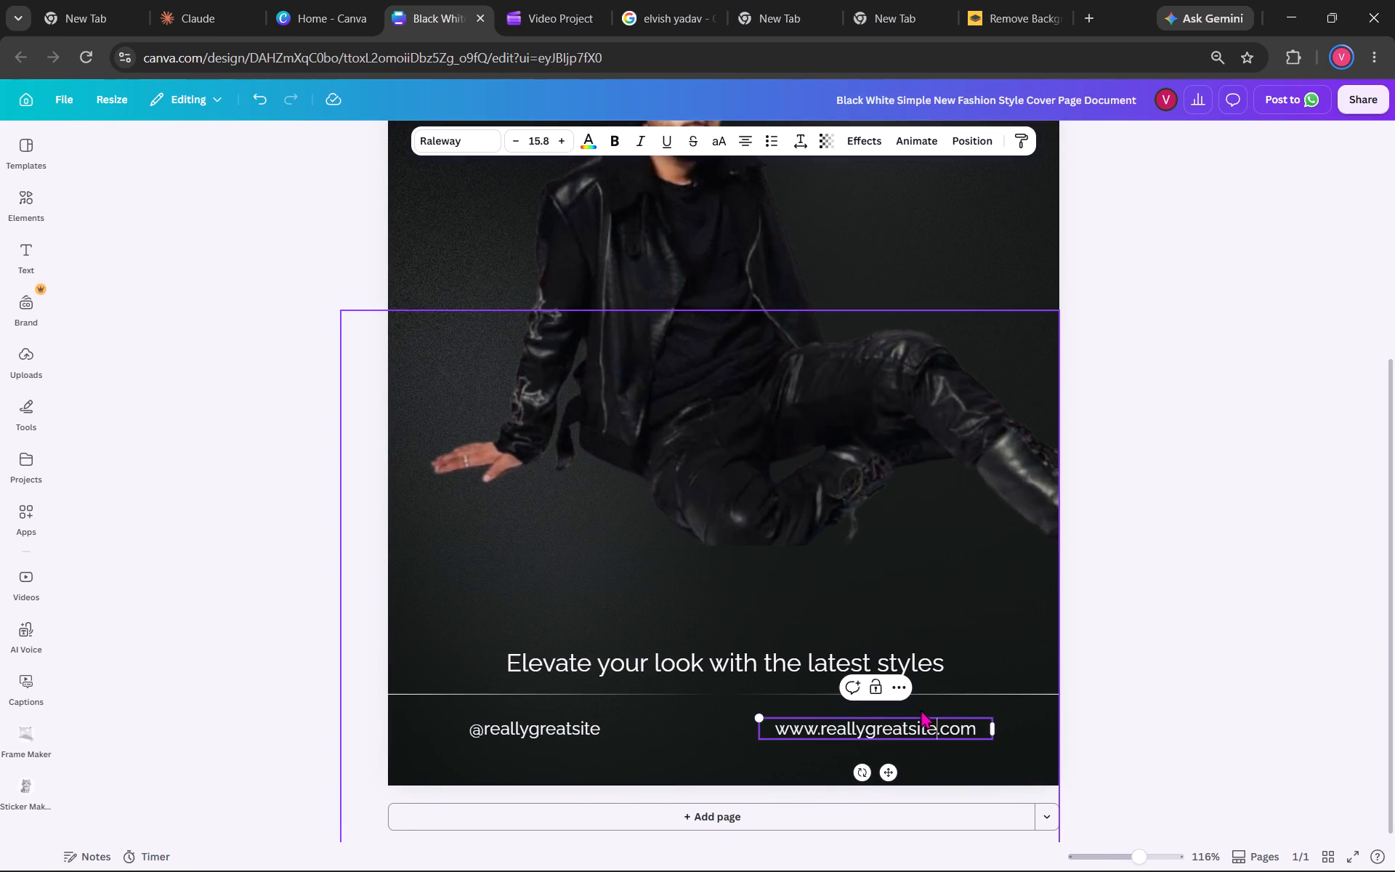
key(BackSpace)
key(BackSpace)
key(BackSpace)
key(BackSpace)
key(BackSpace)
key(BackSpace)
key(BackSpace)
key(BackSpace)
key(BackSpace)
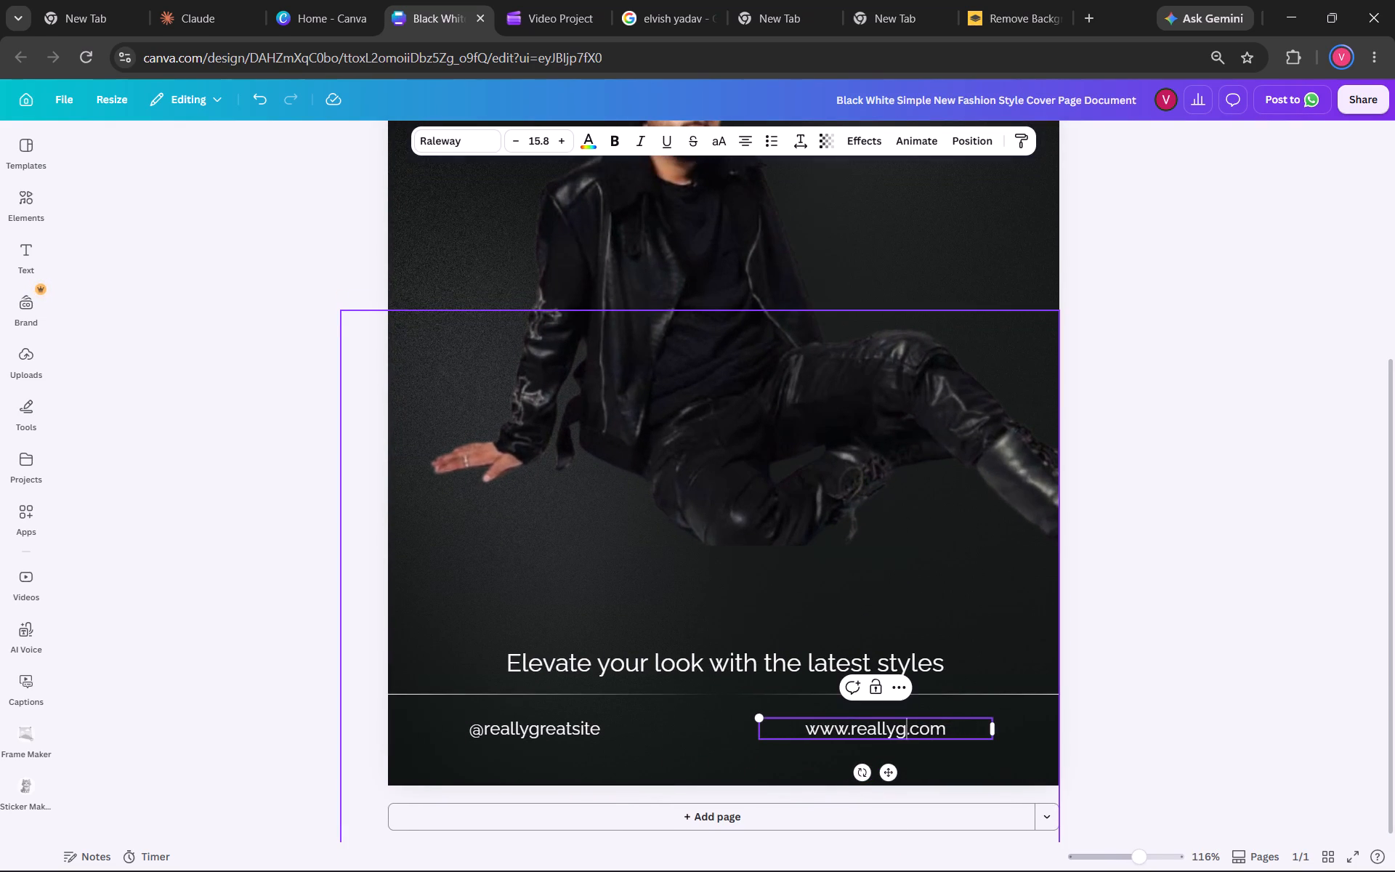
key(BackSpace)
key(BackSpace)
key(BackSpace)
key(BackSpace)
key(BackSpace)
key(BackSpace)
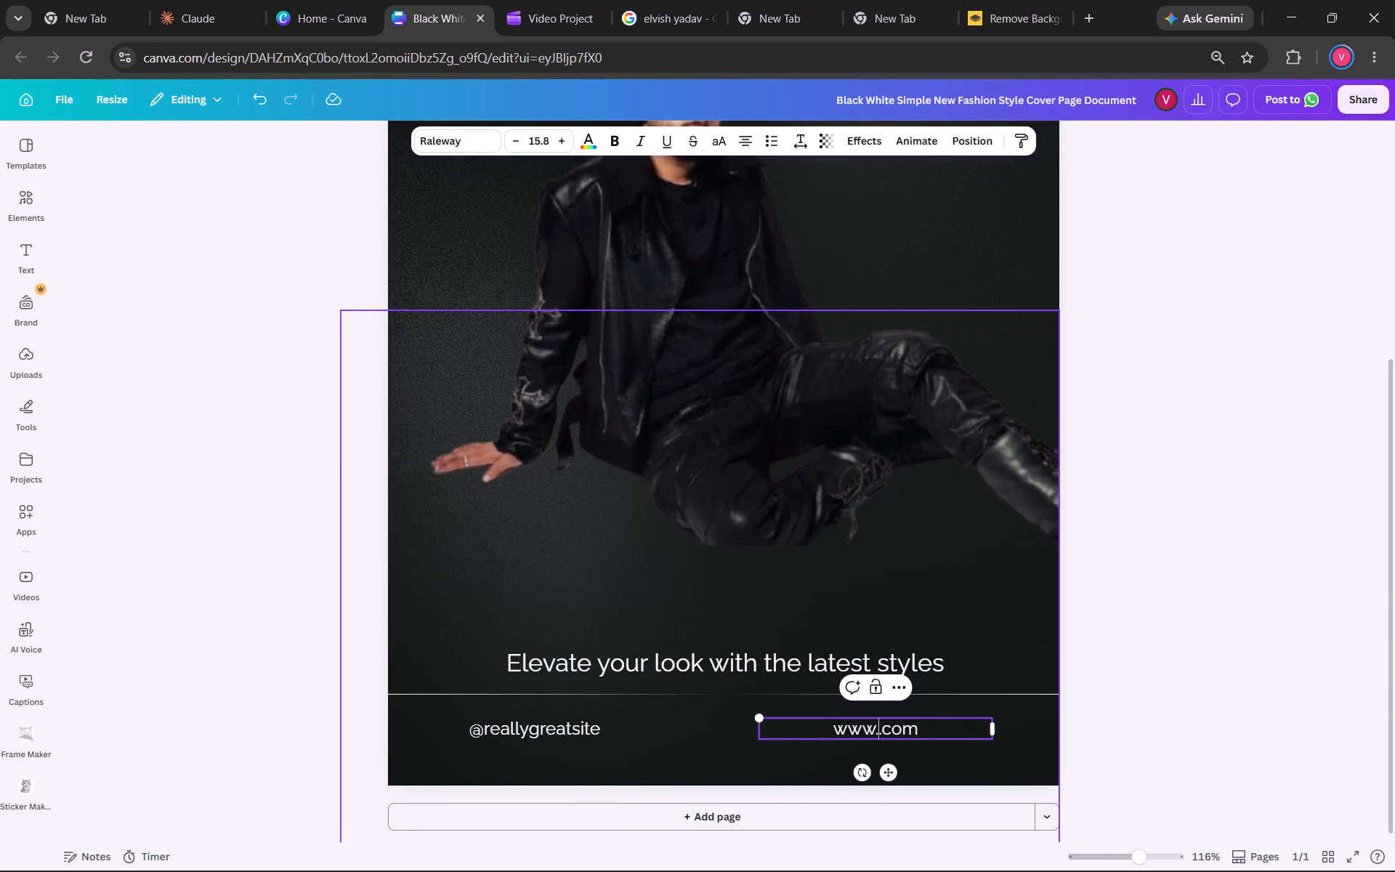
key(shift+e)
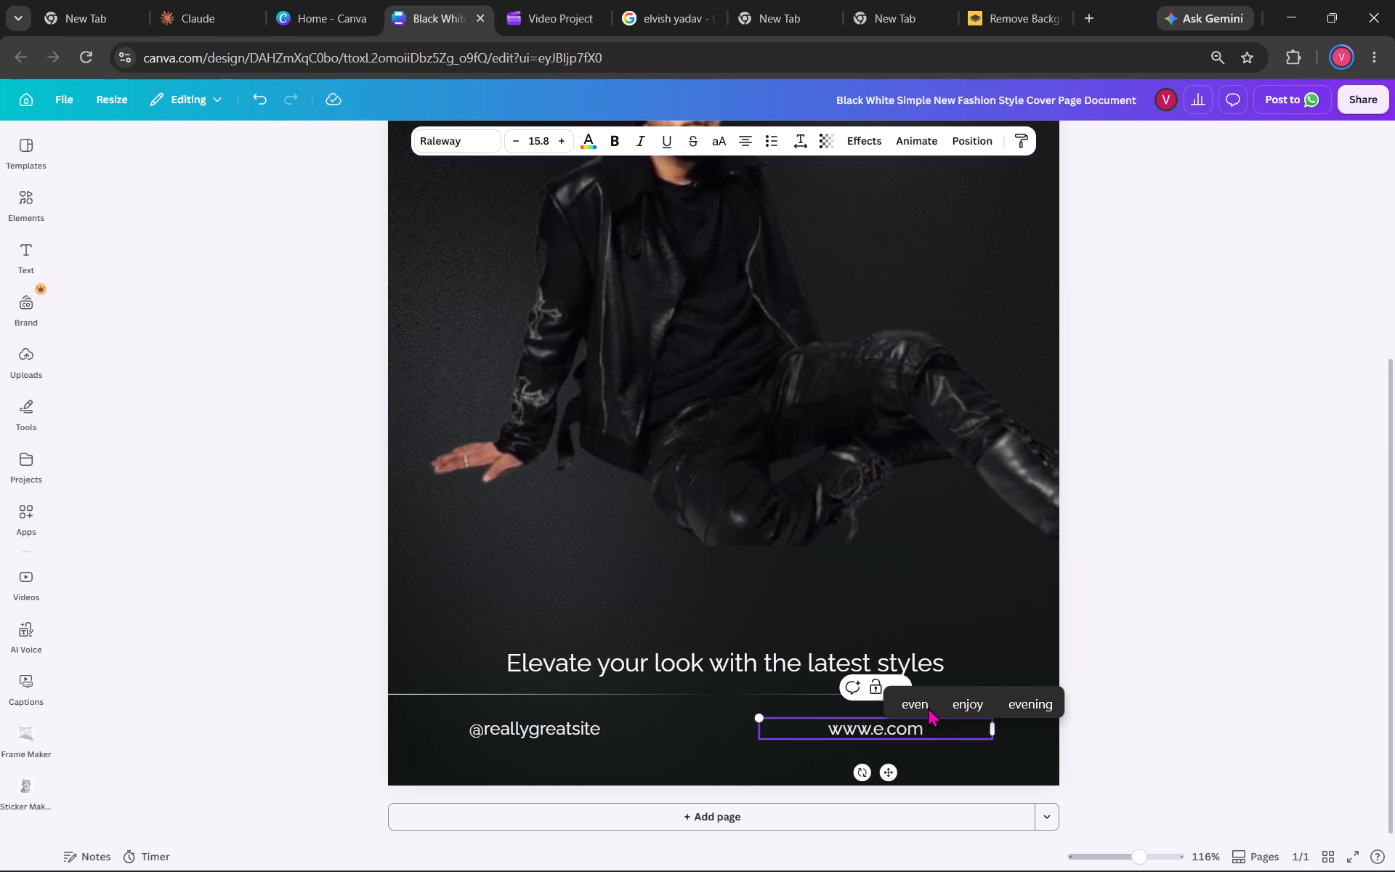
key(BackSpace)
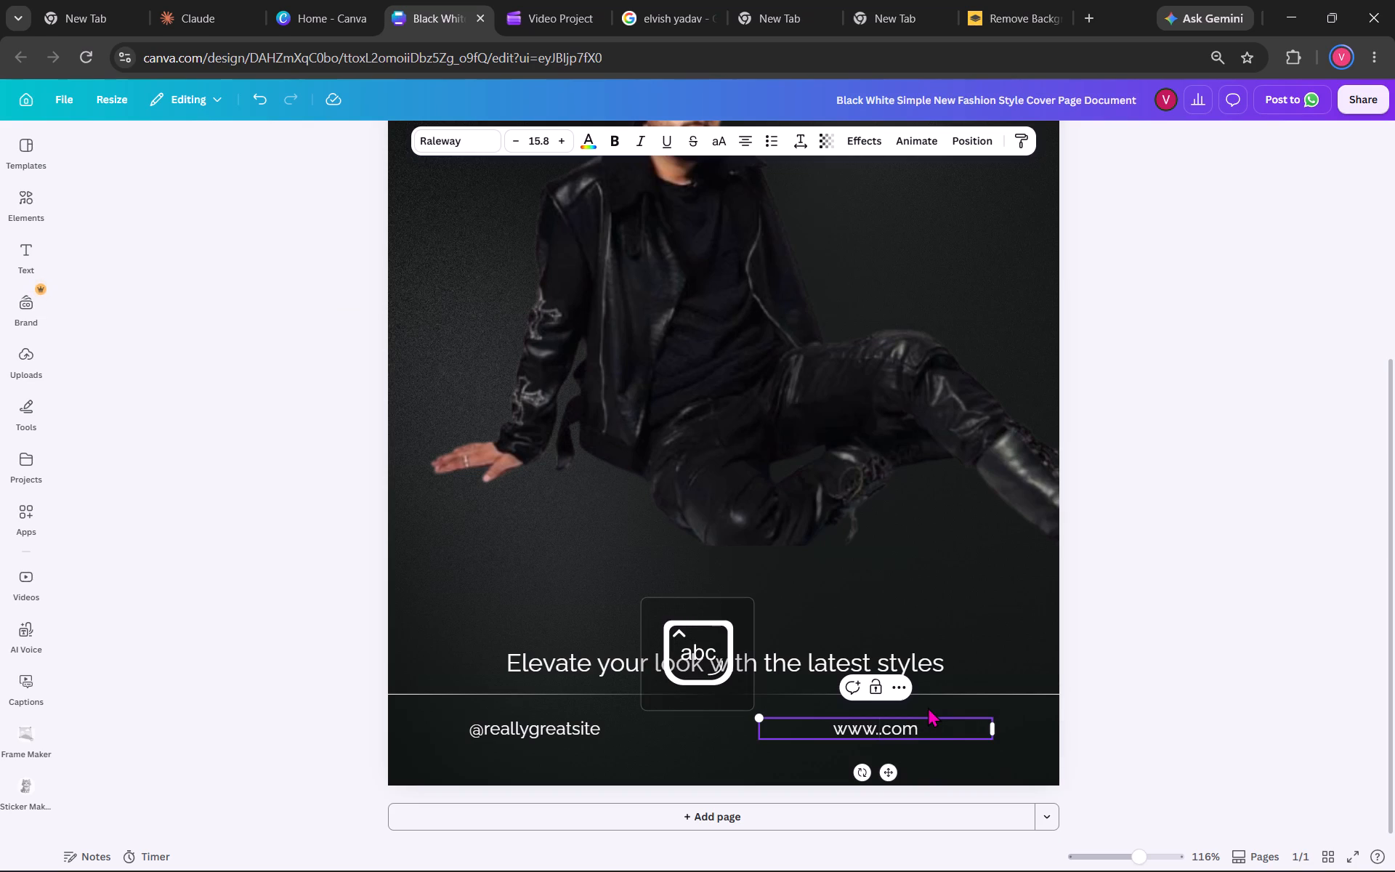
key(shift+e)
text(lvish)
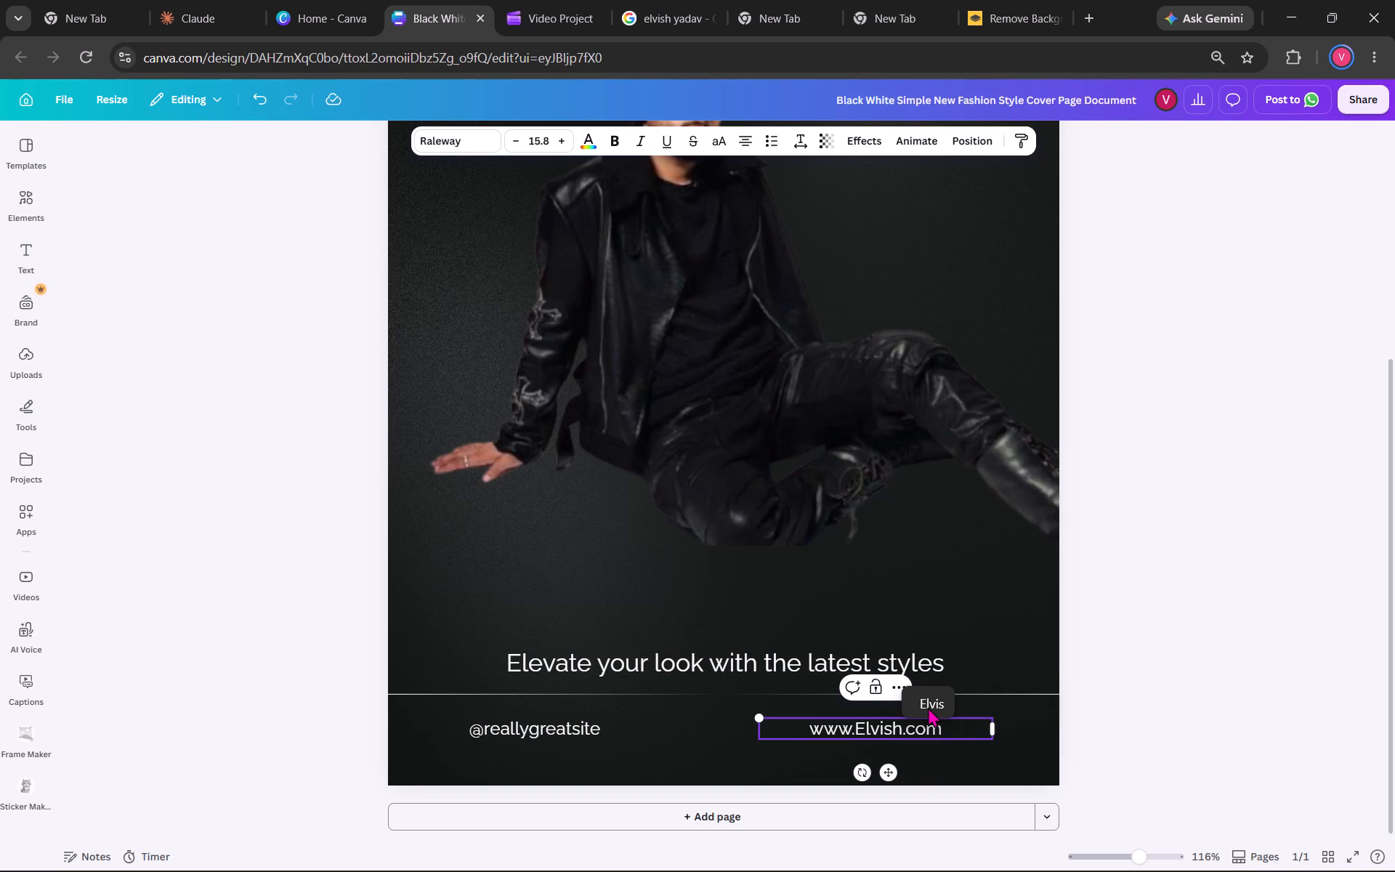
text(ya)
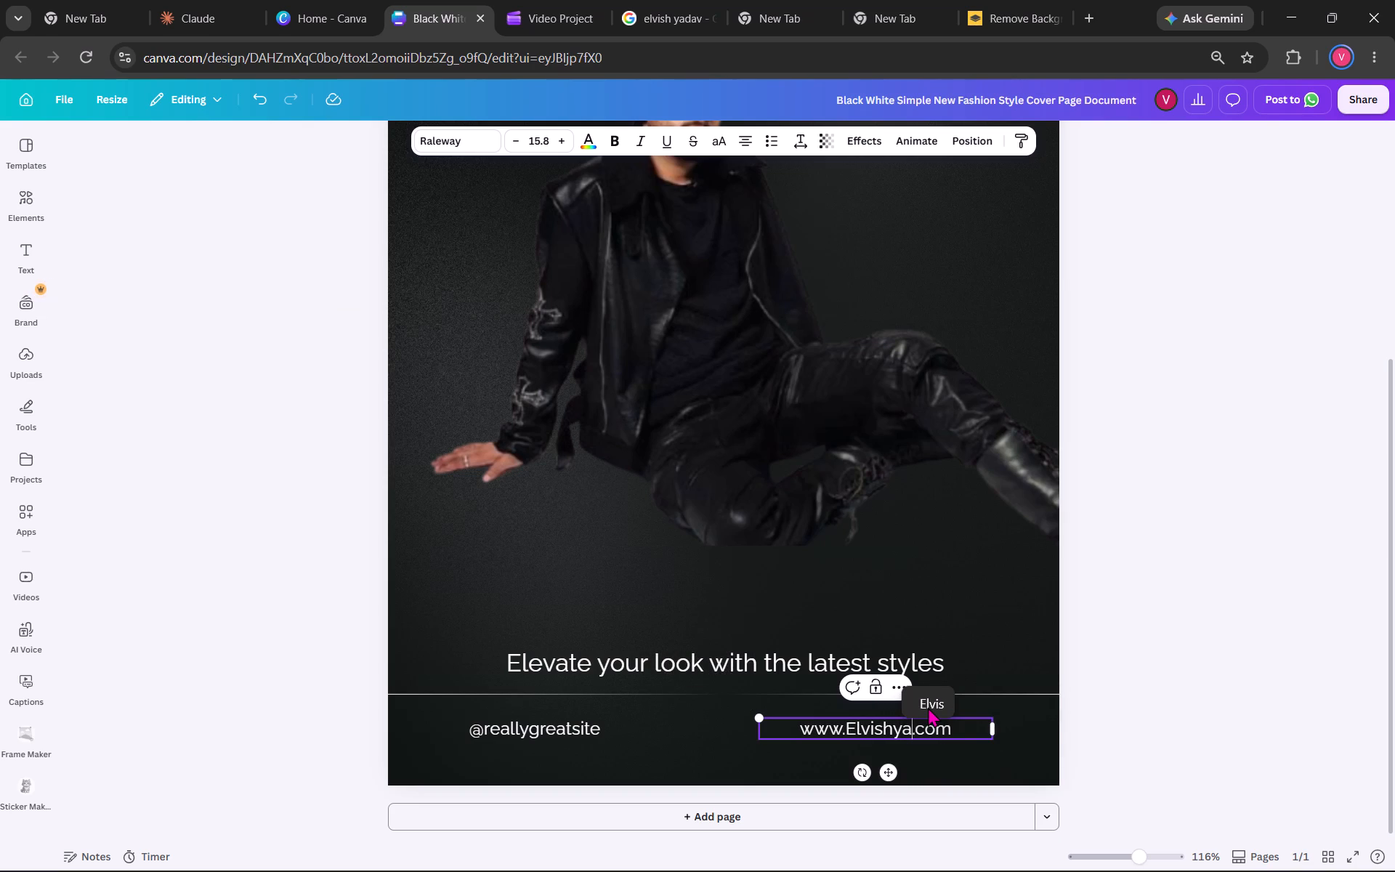
text(dav)
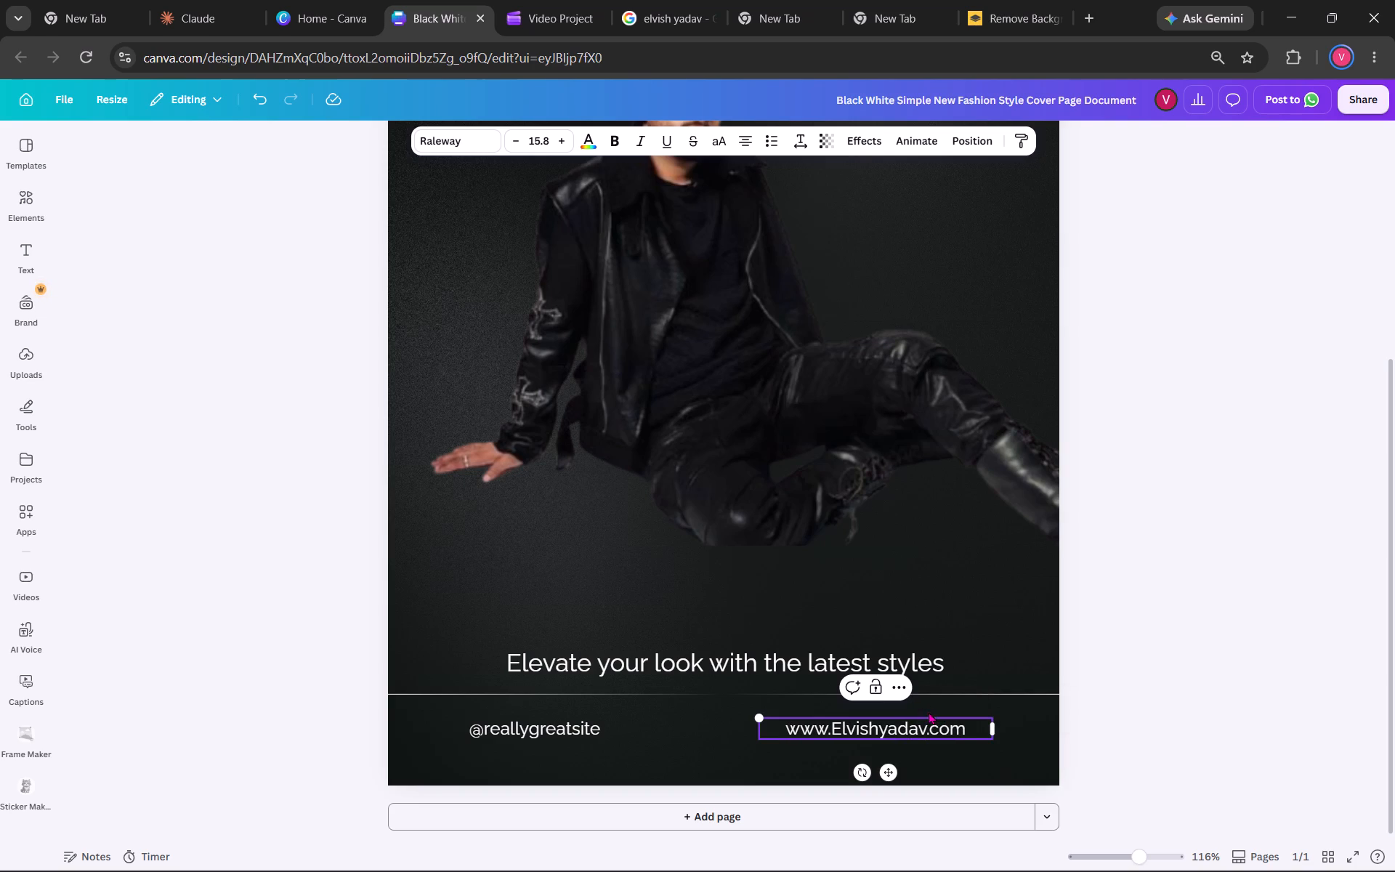
click(840, 735)
key(BackSpace)
key(e)
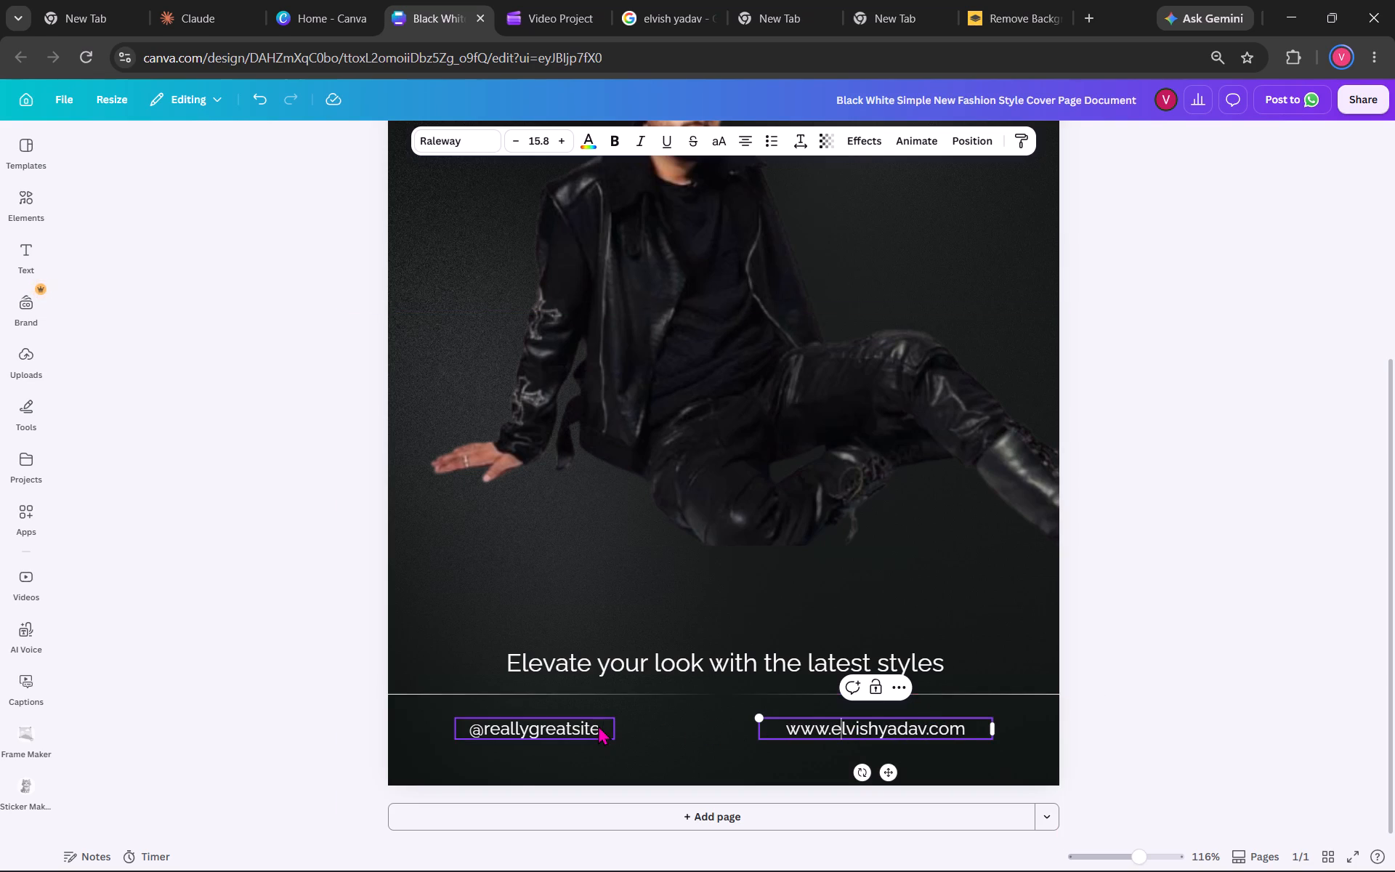
double_click(597, 725)
click(597, 725)
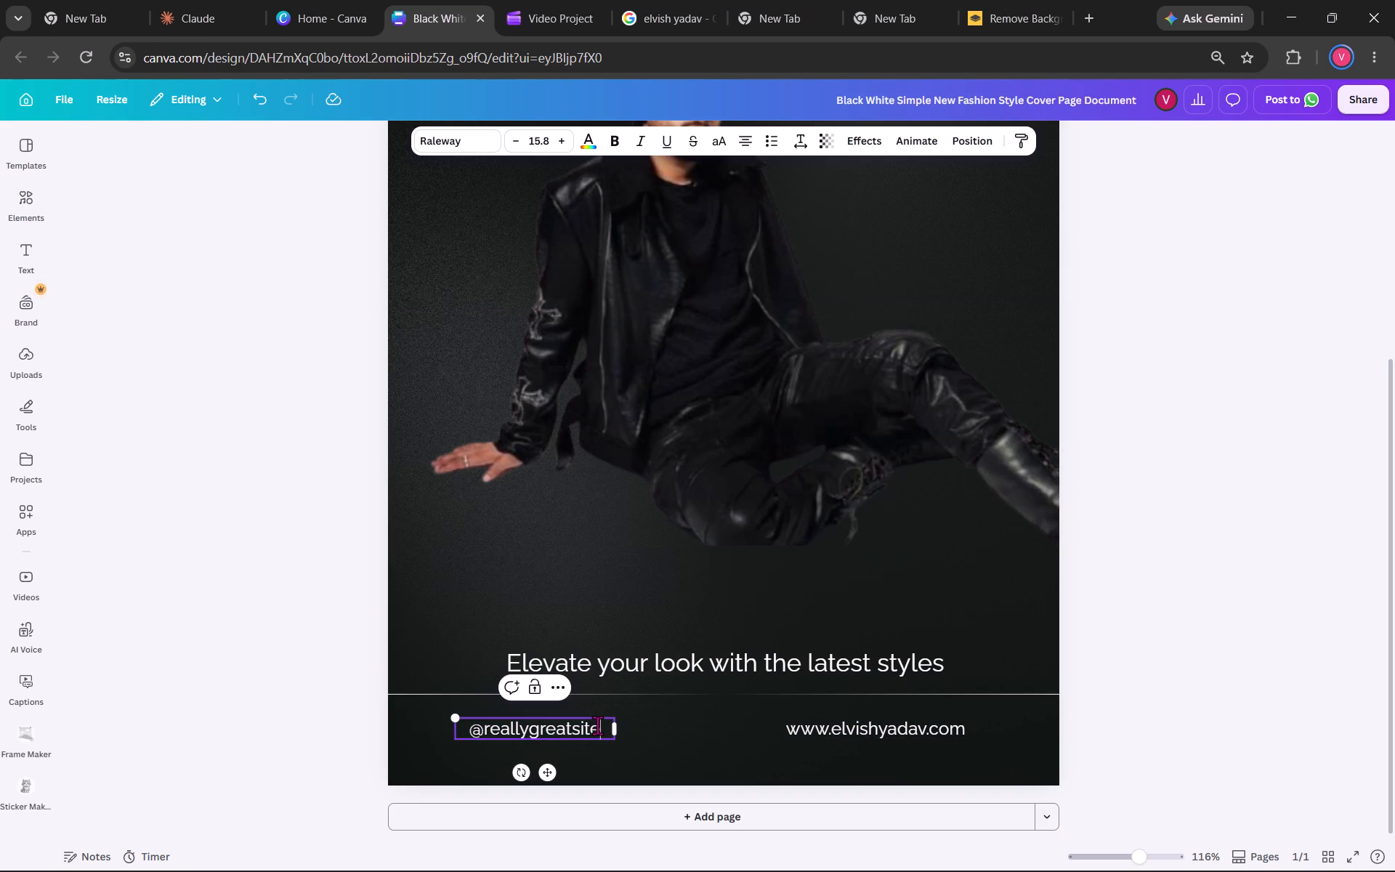
key(BackSpace)
key(BackSpace)
key(BackSpace)
key(BackSpace)
key(BackSpace)
key(BackSpace)
key(BackSpace)
key(BackSpace)
key(BackSpace)
key(BackSpace)
key(BackSpace)
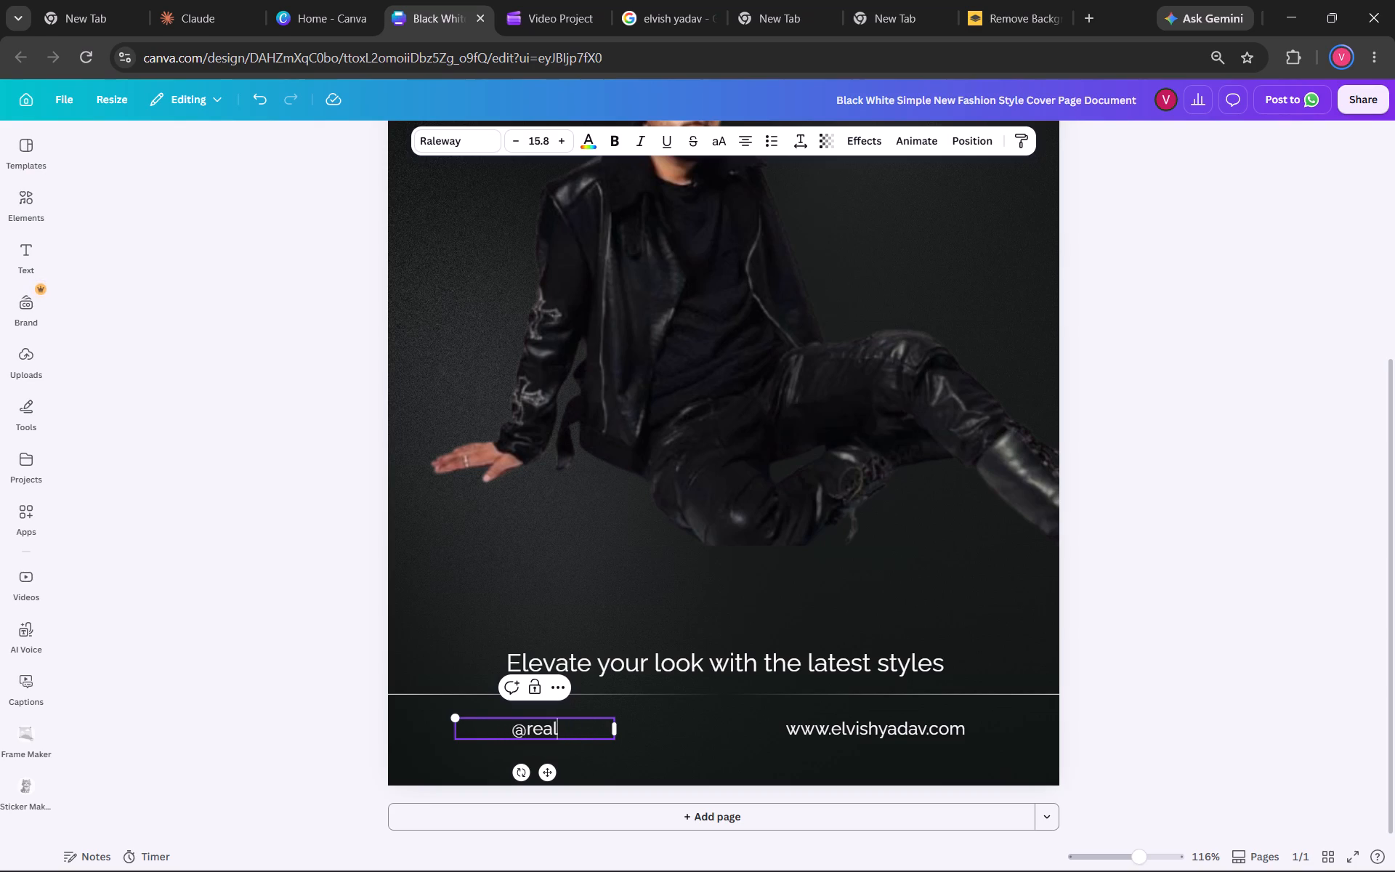
key(BackSpace)
key(BackSpace)
key(BackSpace)
key(BackSpace)
text(elvishyadav)
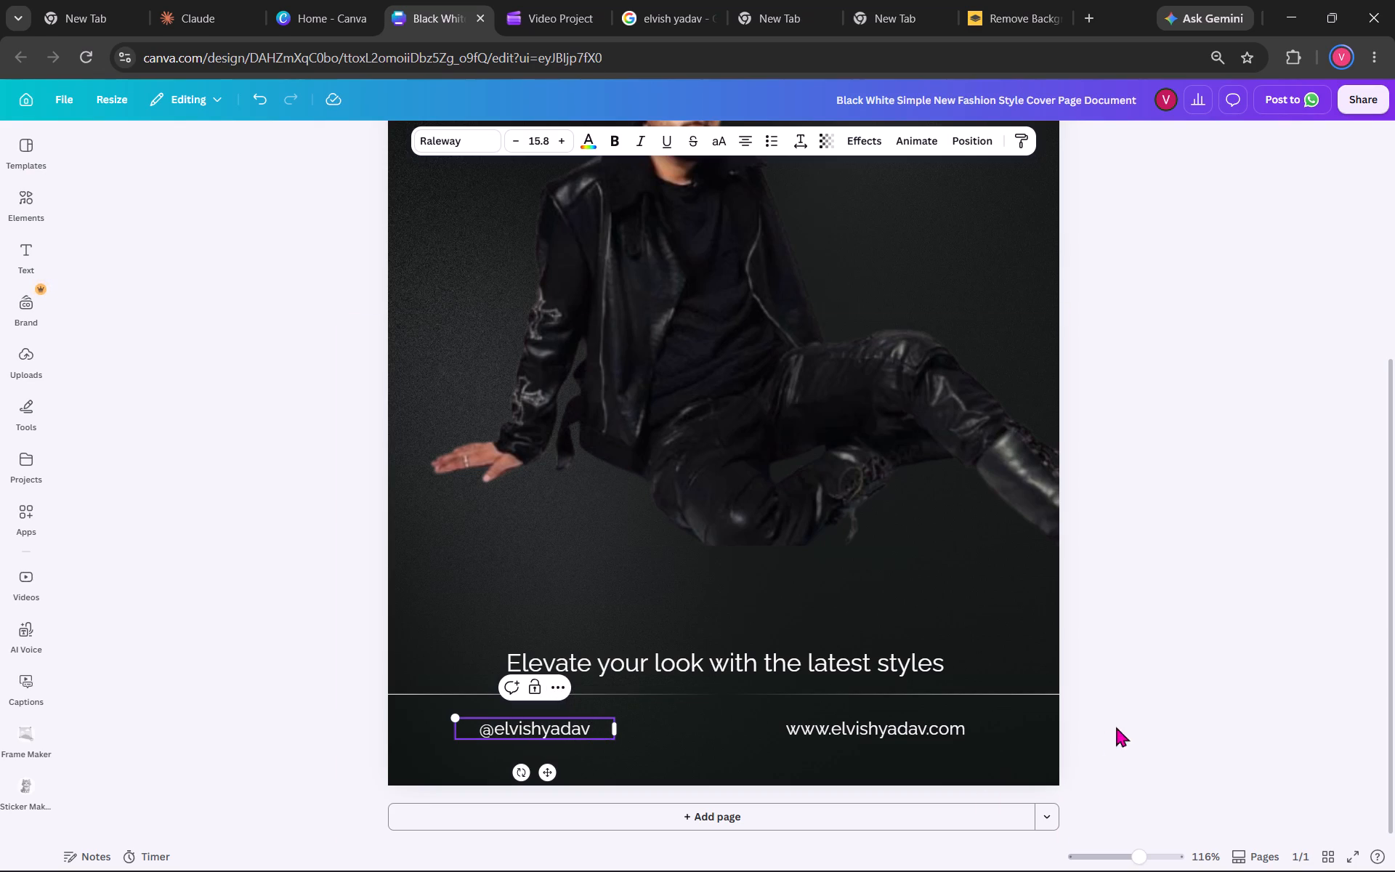
click(1133, 714)
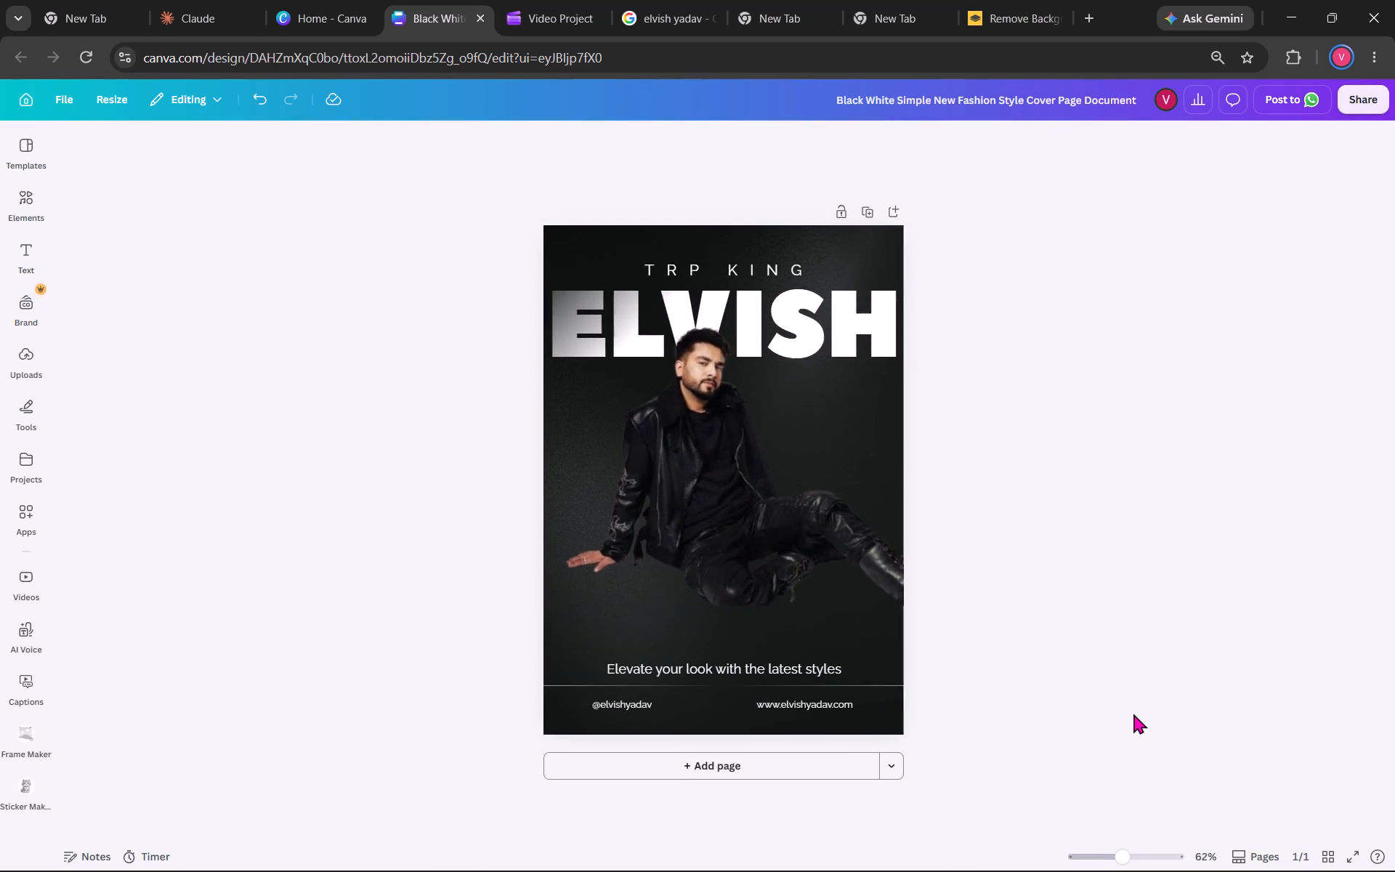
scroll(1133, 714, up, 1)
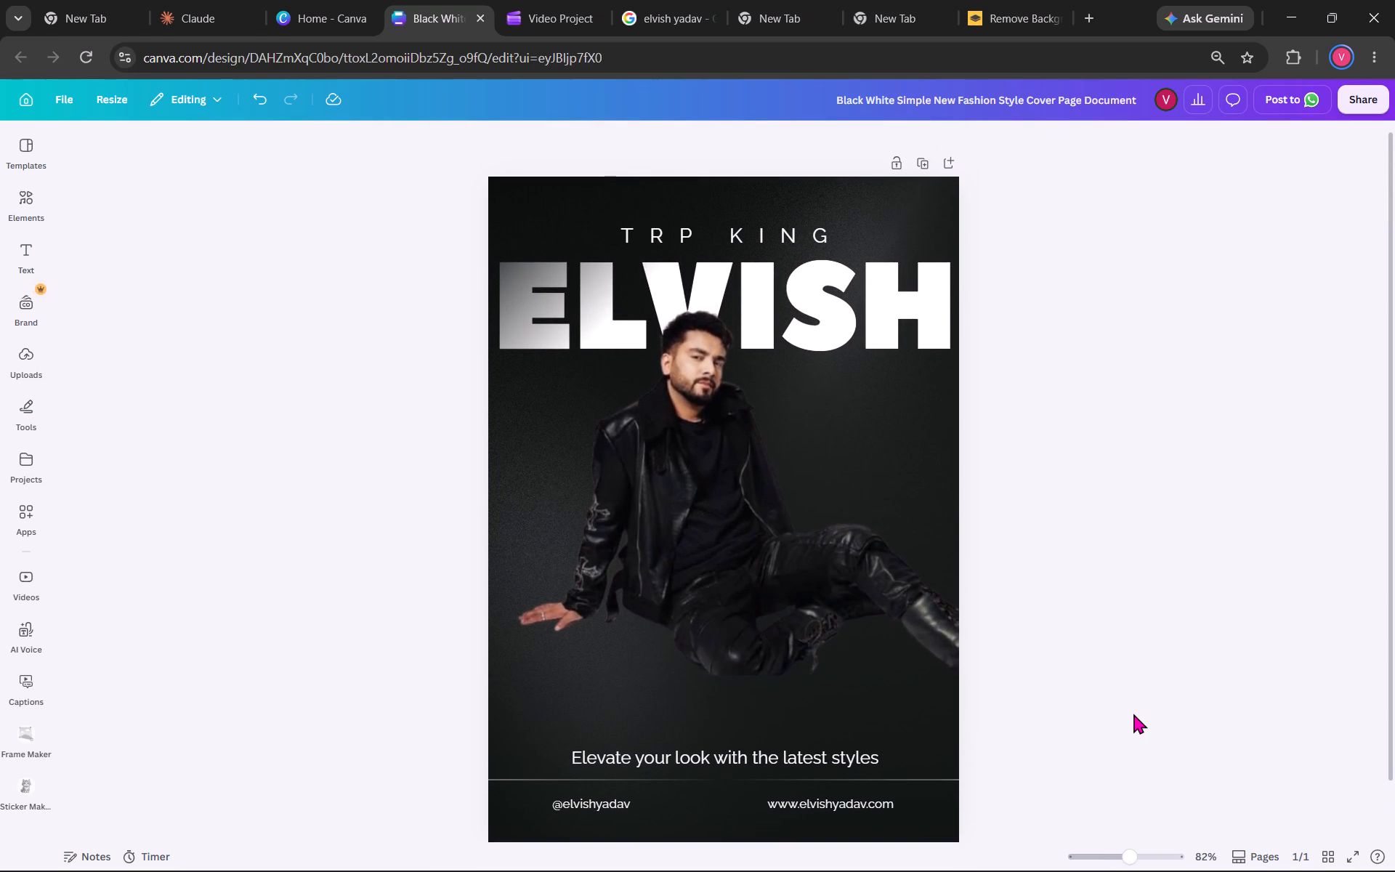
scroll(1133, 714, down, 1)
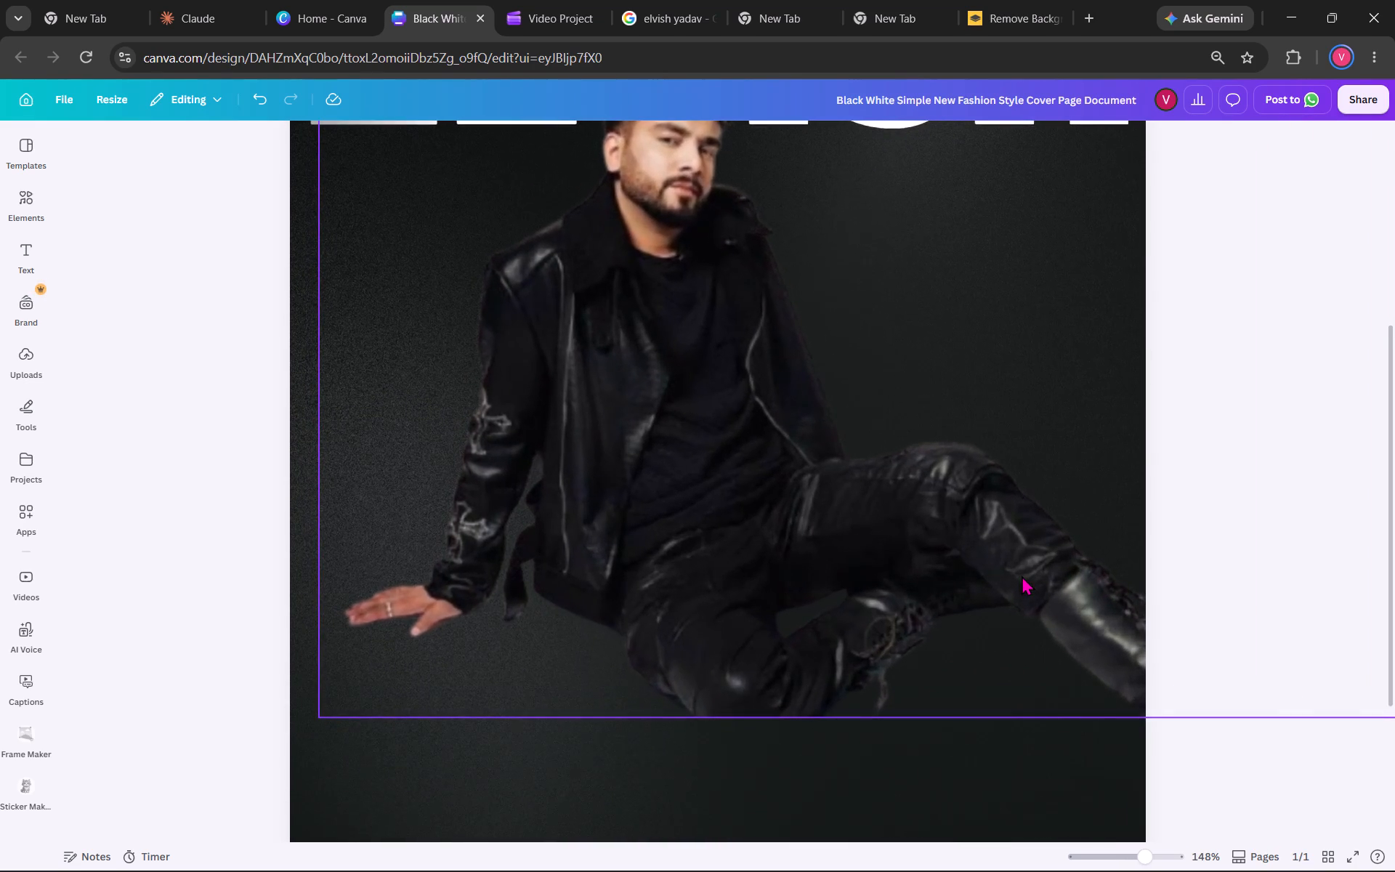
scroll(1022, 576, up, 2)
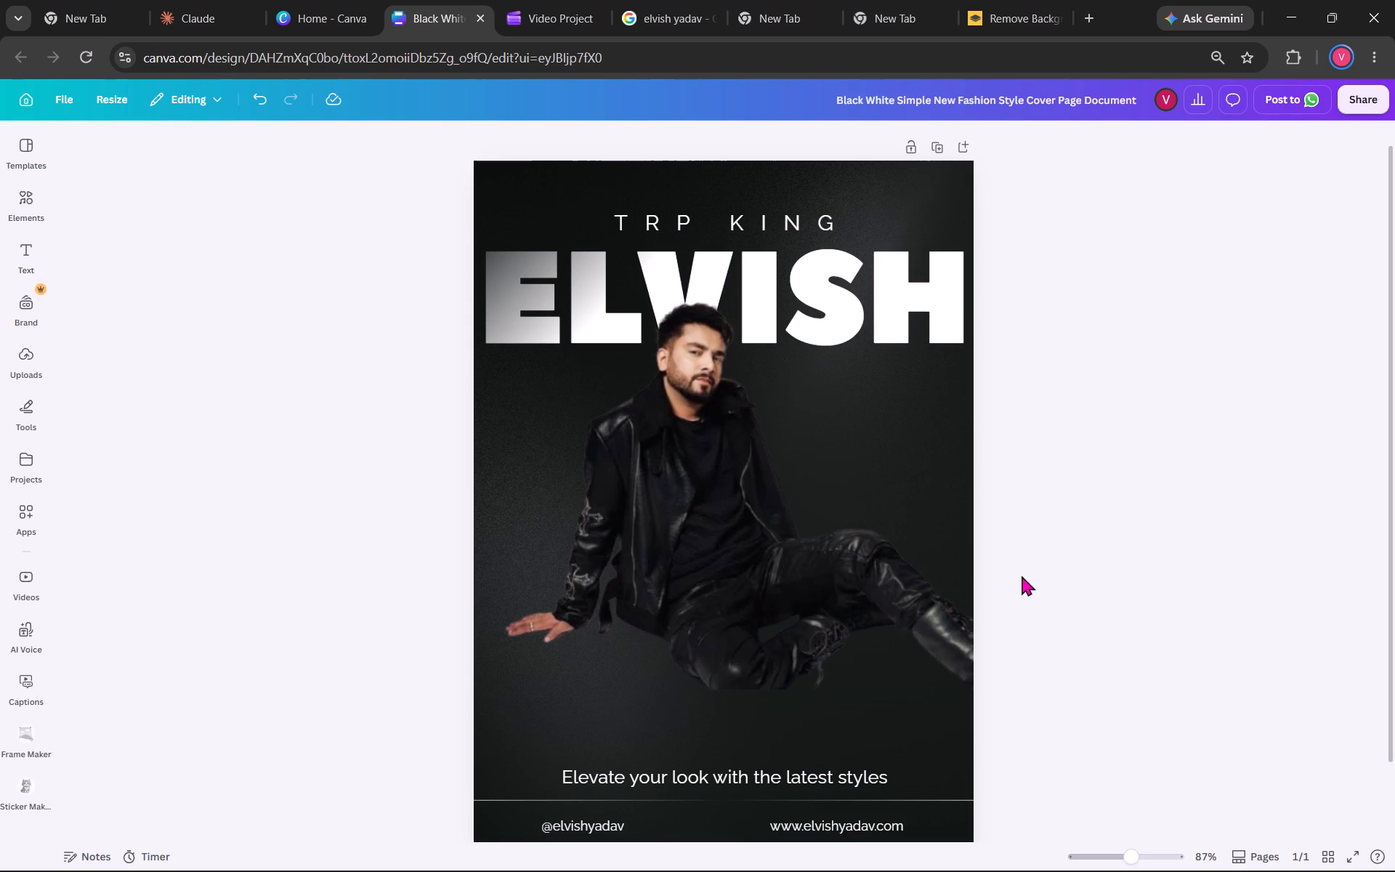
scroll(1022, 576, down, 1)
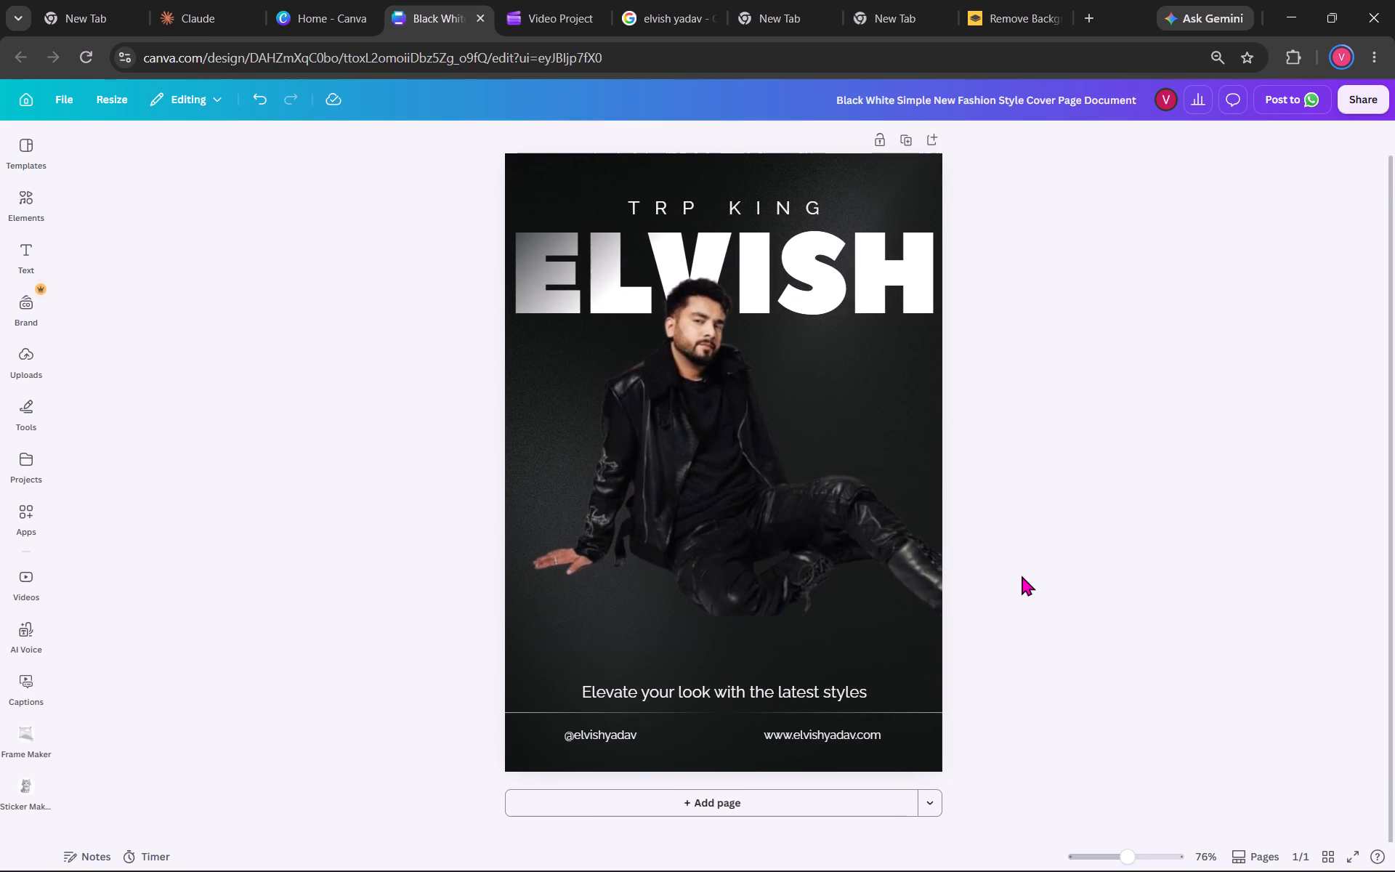
Close the remove.bg page and return to the magazine cover design in Canva.
click(889, 2)
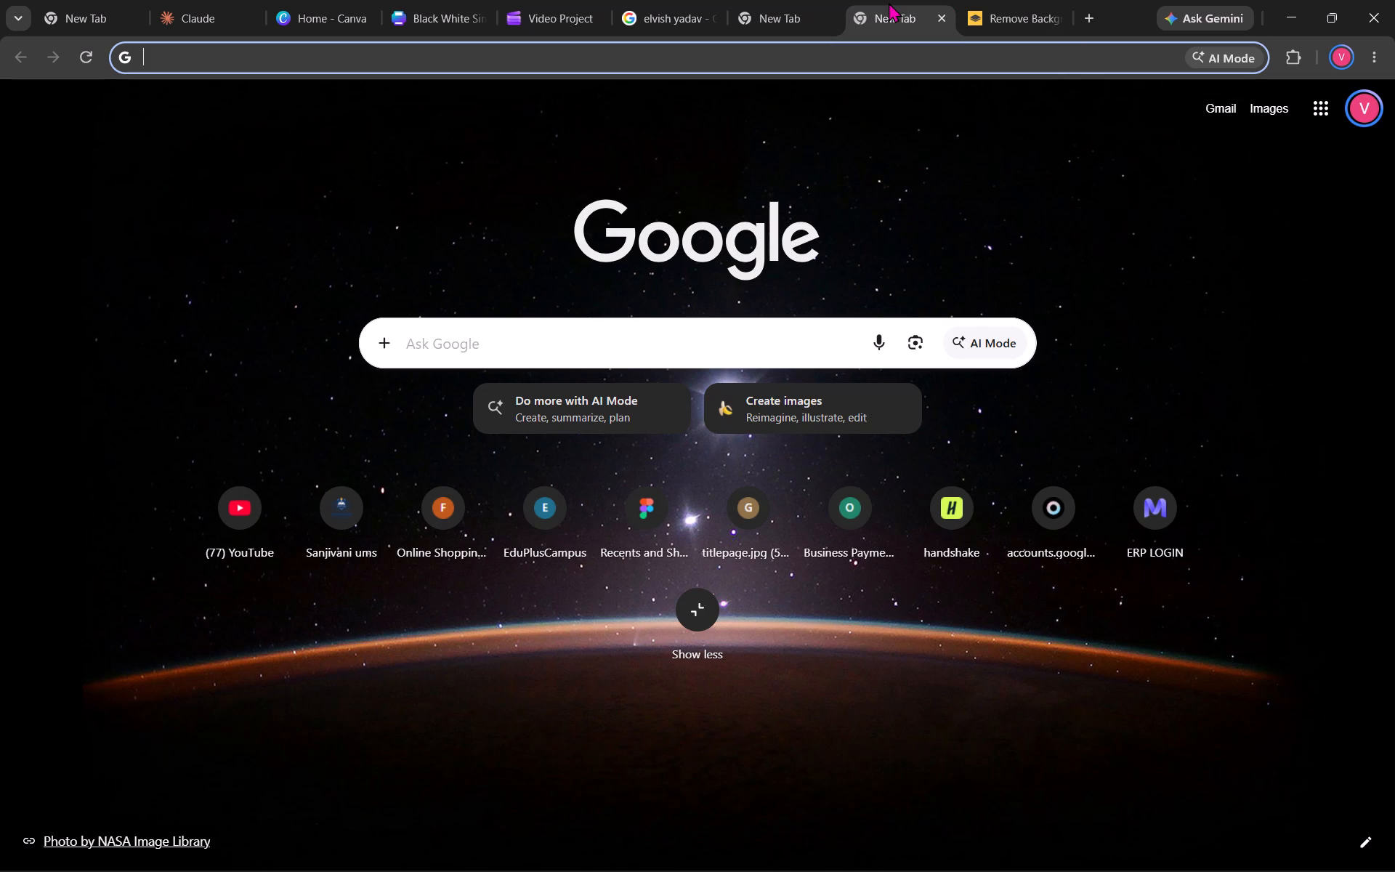
click(1035, 0)
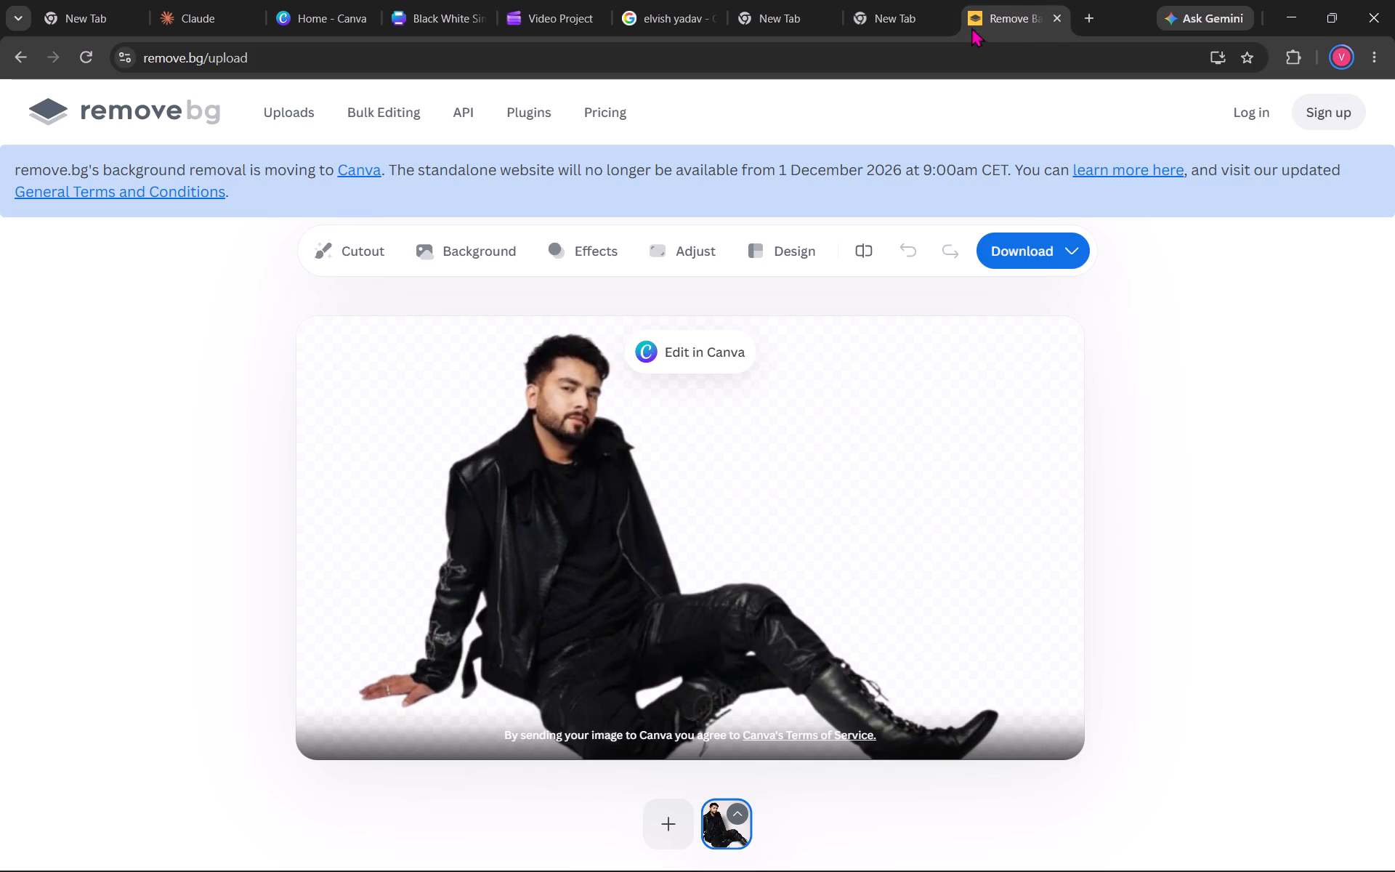
click(1052, 20)
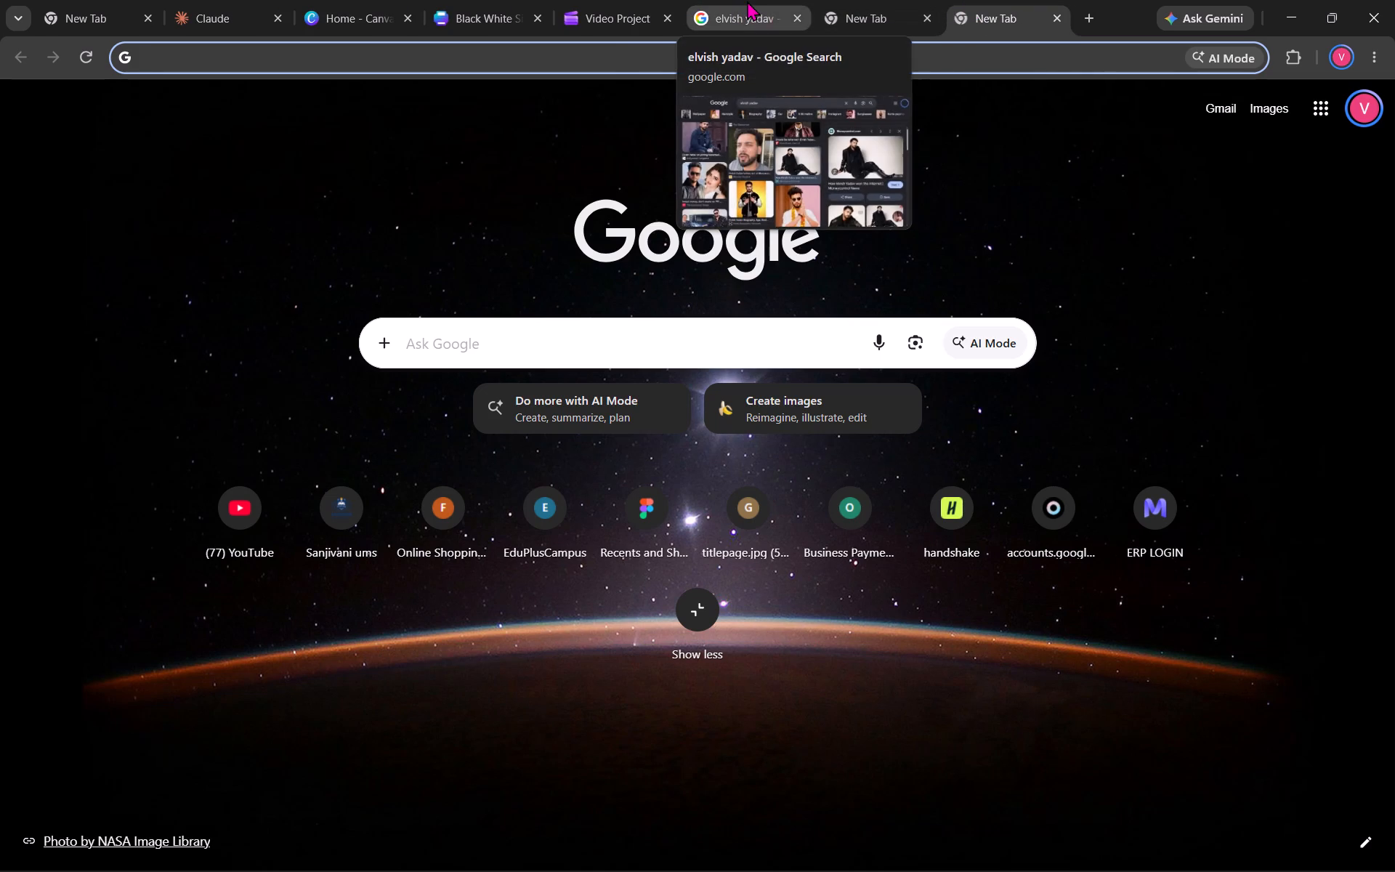
click(490, 0)
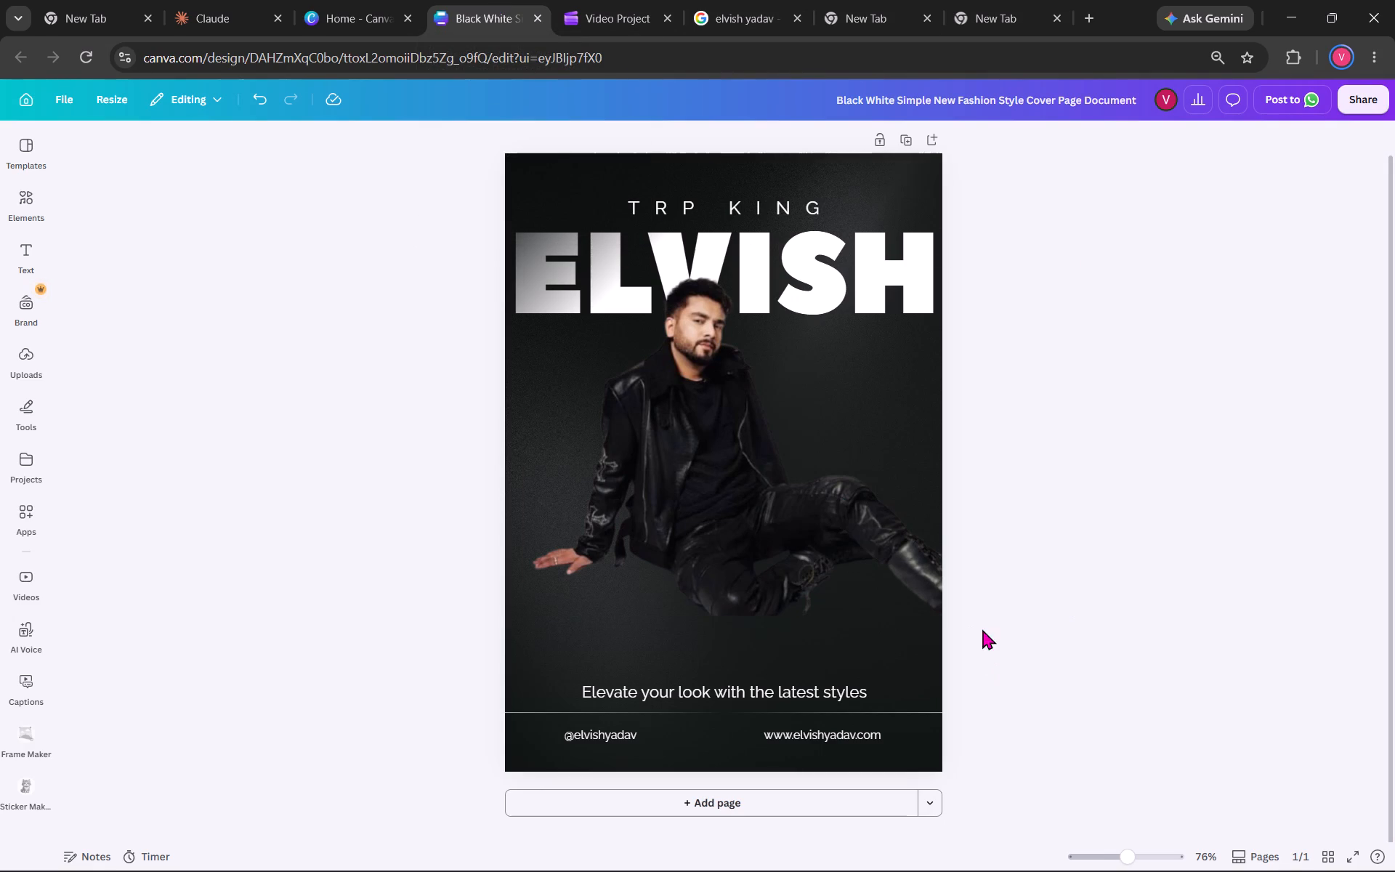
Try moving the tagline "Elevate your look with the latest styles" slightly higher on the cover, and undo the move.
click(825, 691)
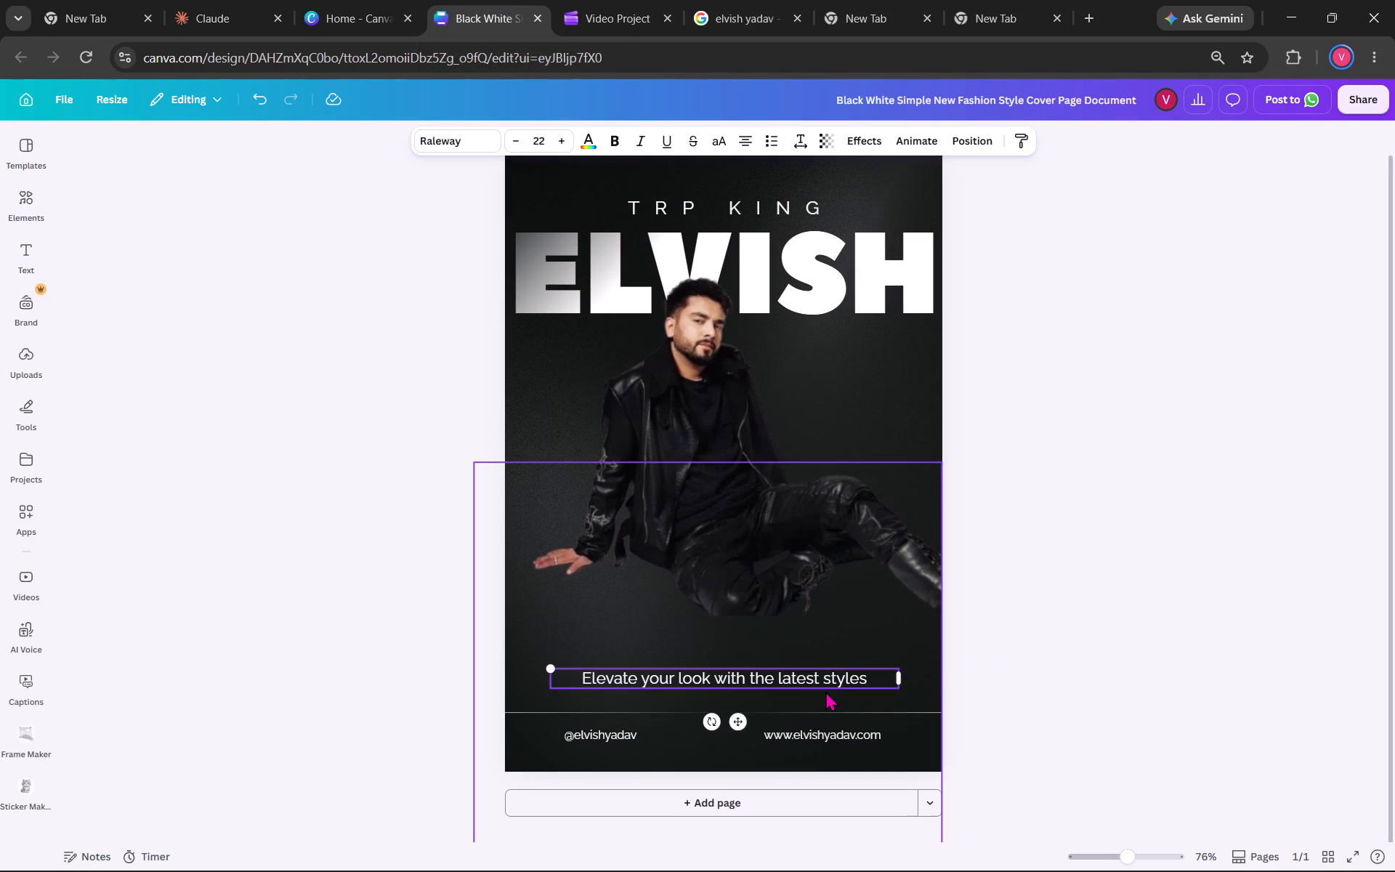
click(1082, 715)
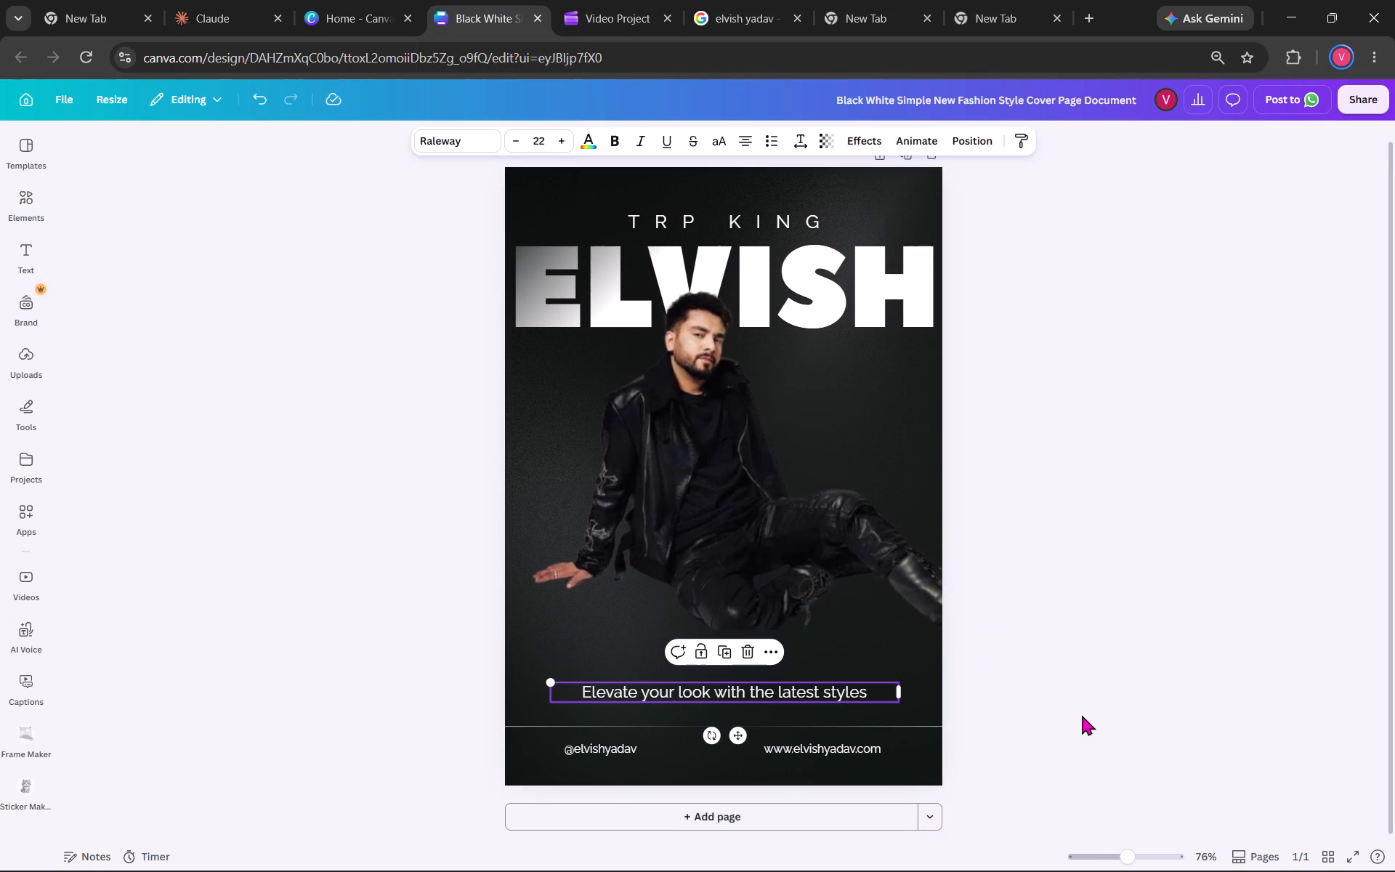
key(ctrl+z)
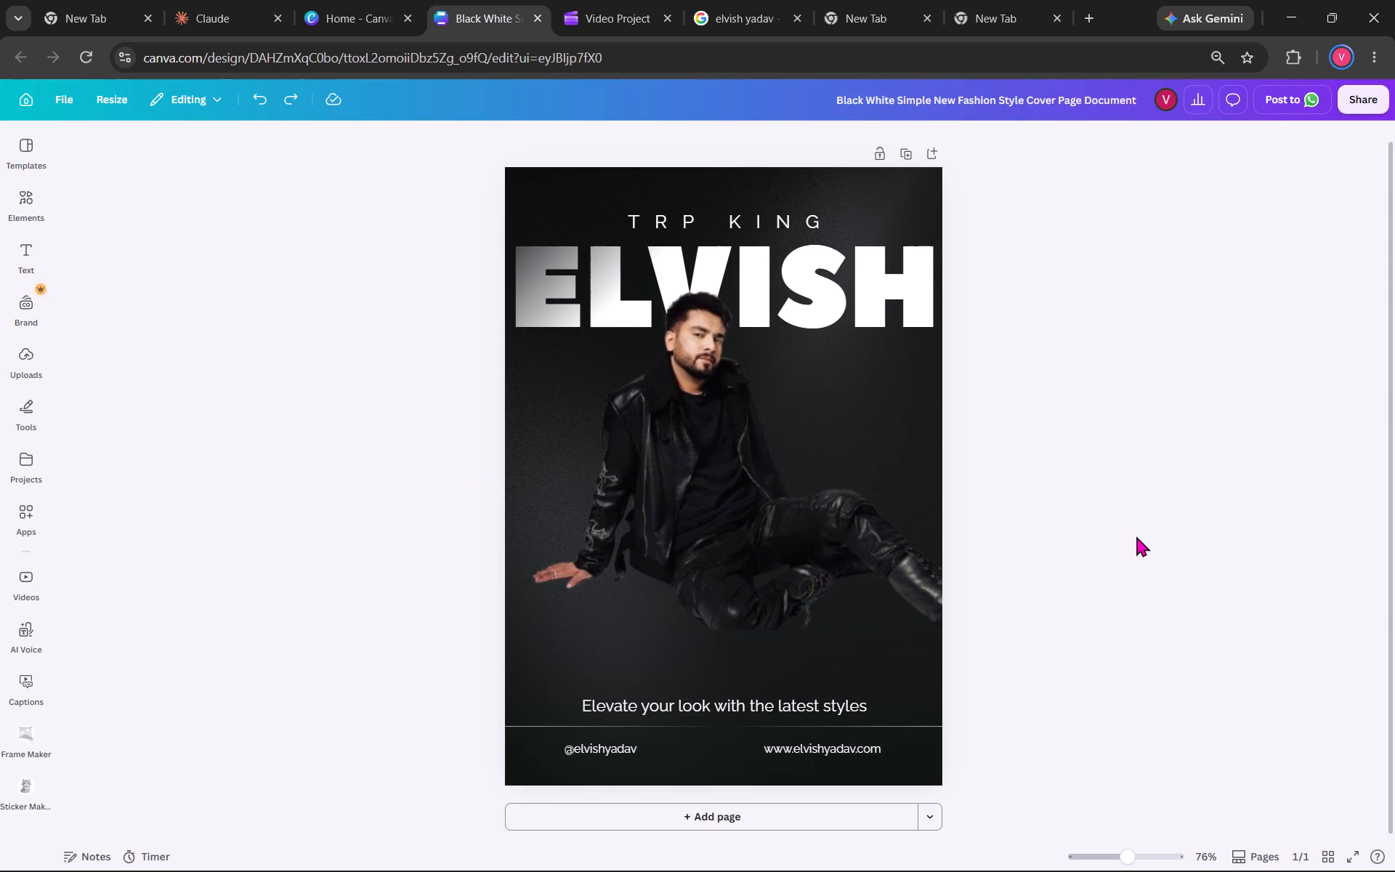
scroll(806, 726, left, 1)
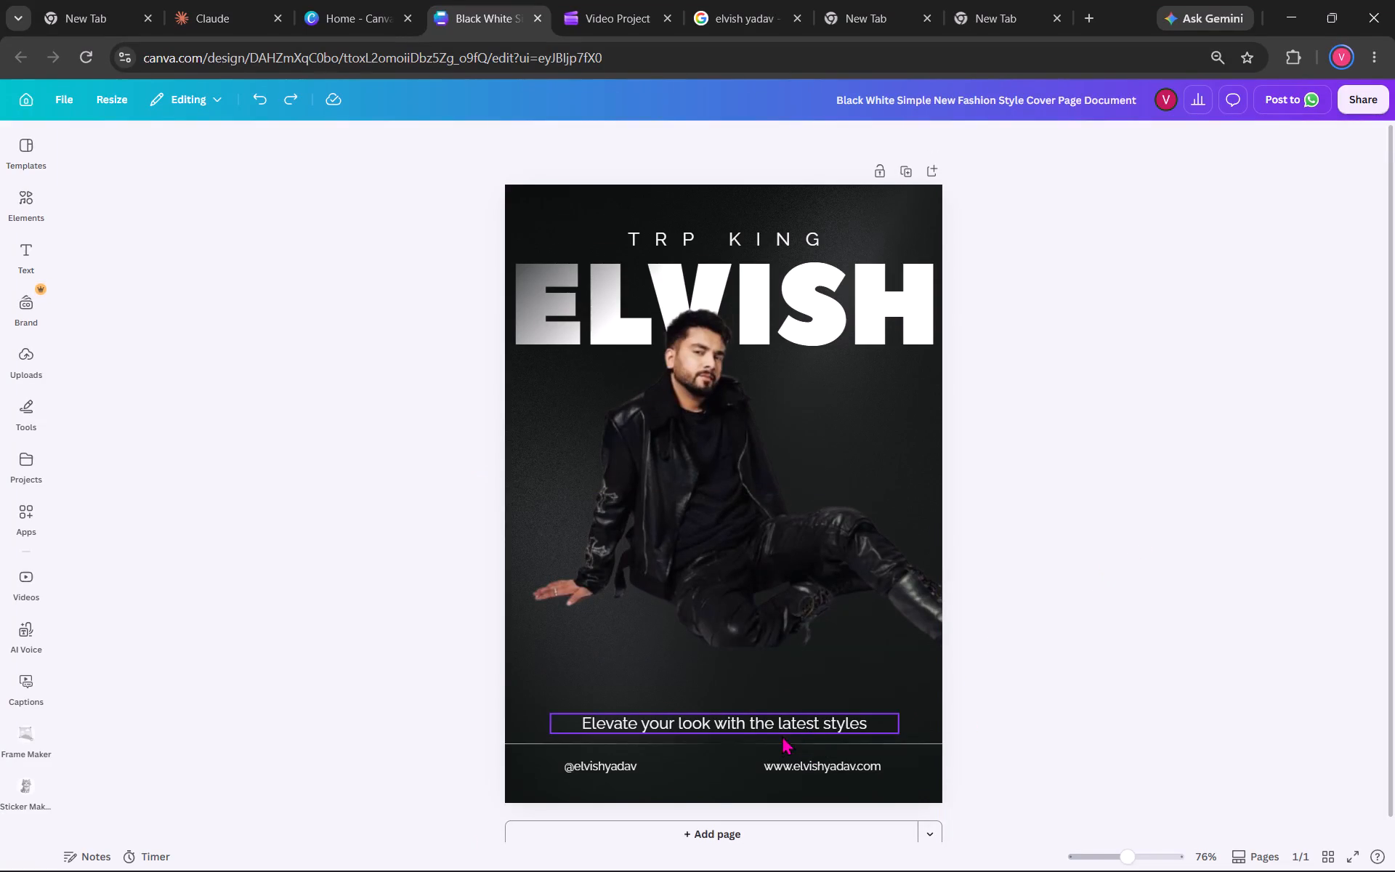
double_click(602, 769)
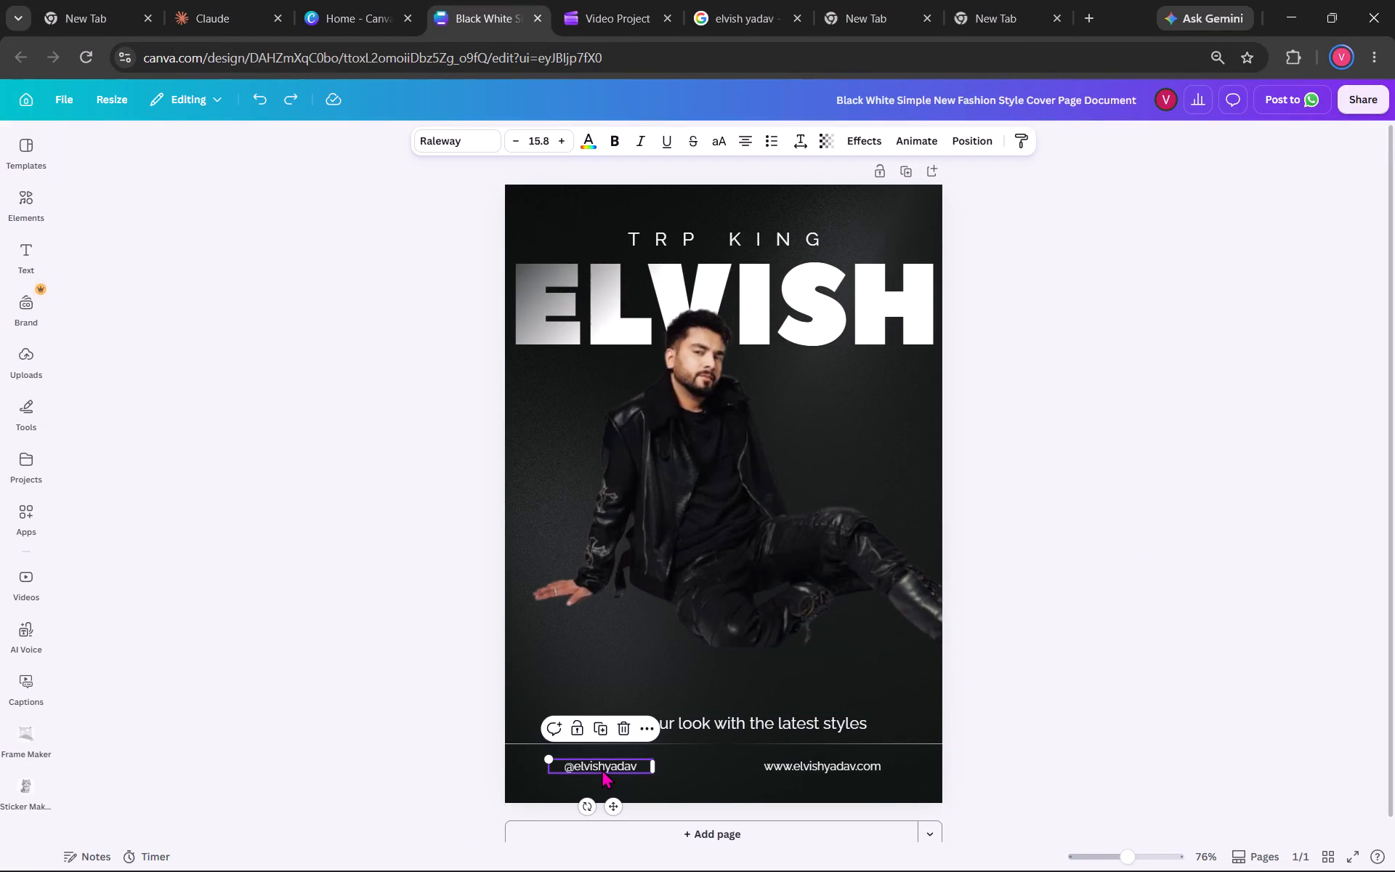
drag(644, 768, 595, 780)
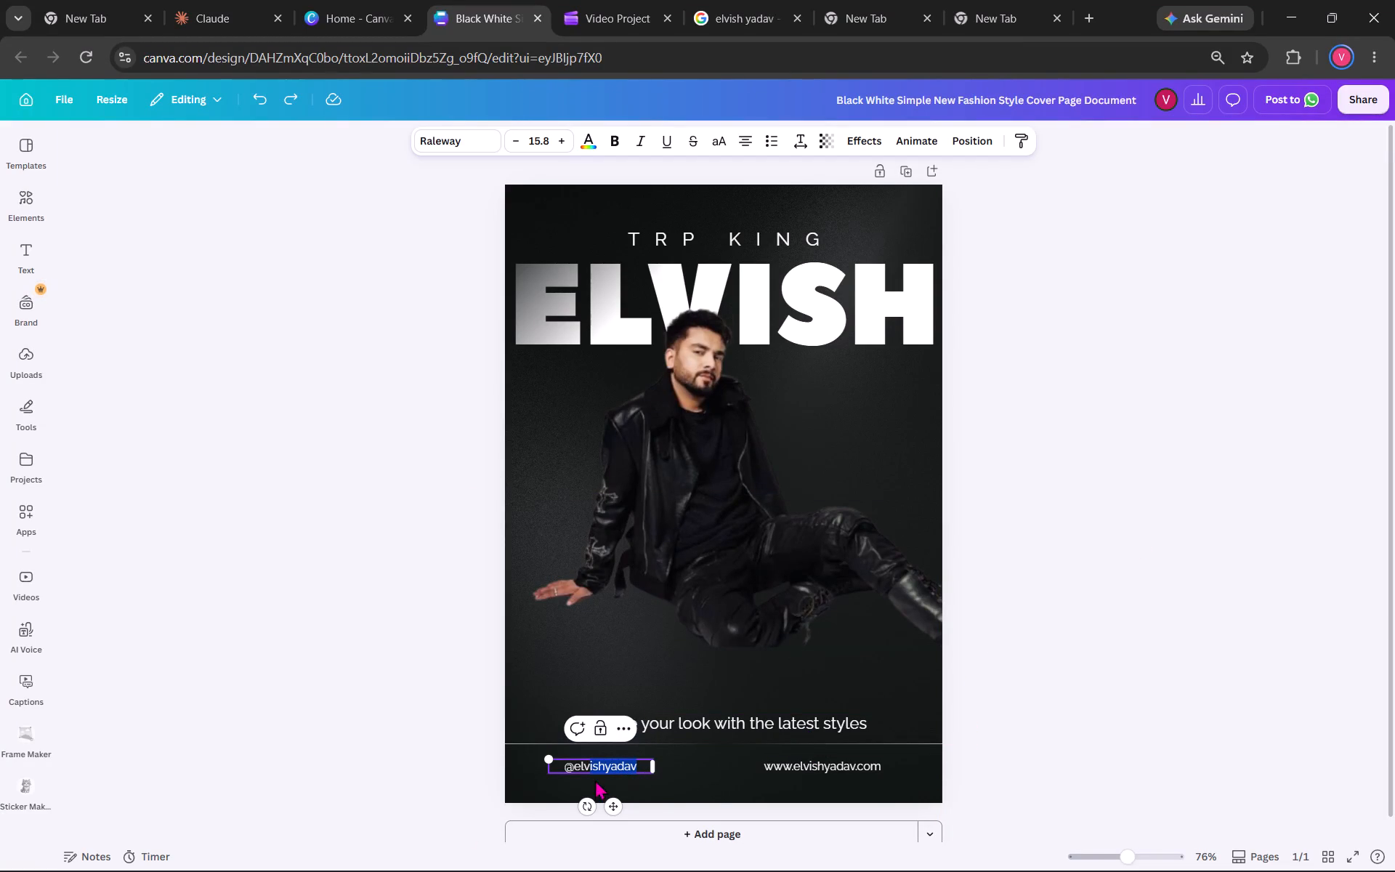
drag(595, 780, 574, 764)
drag(574, 764, 573, 764)
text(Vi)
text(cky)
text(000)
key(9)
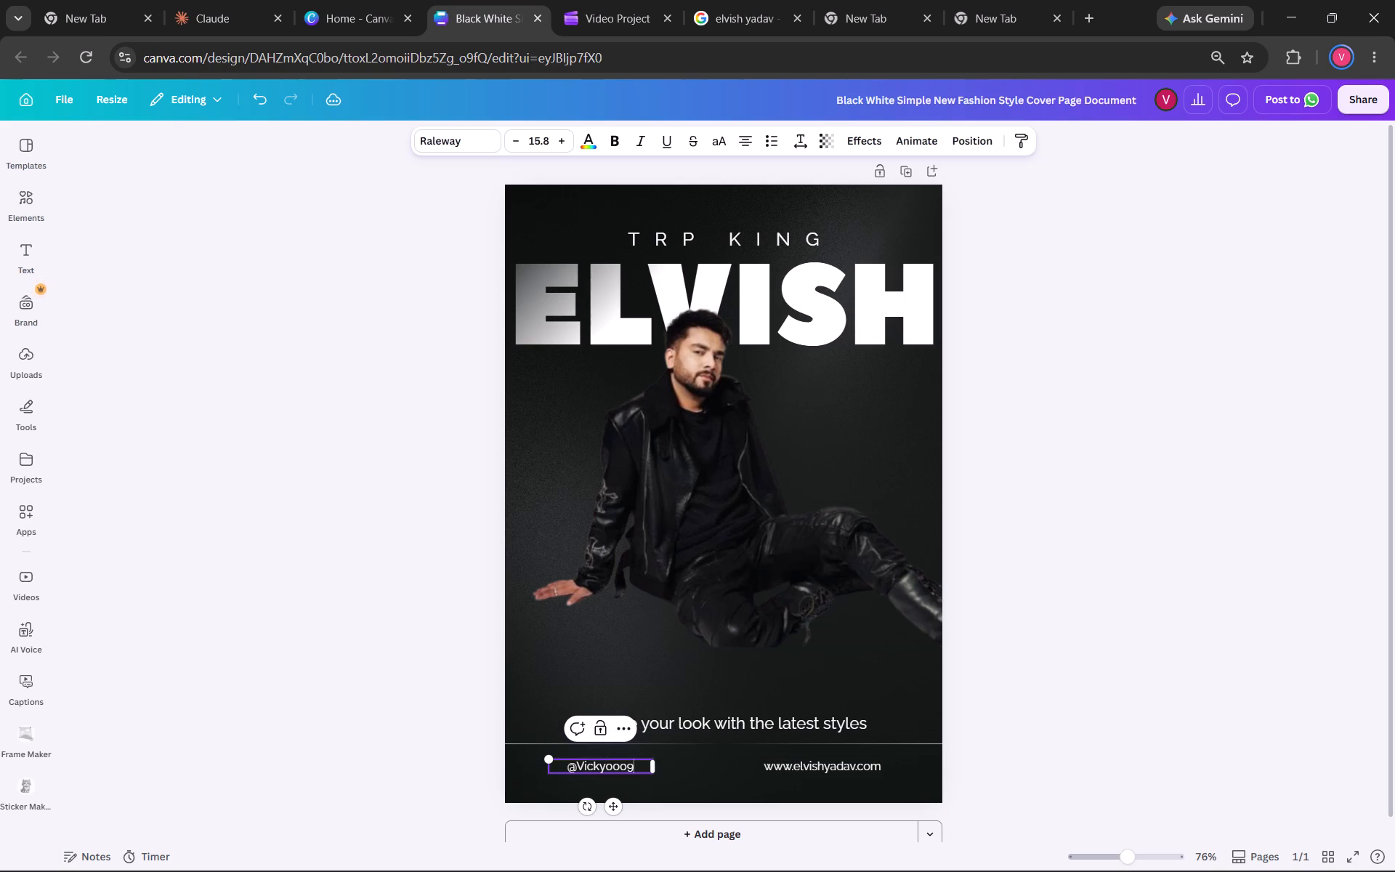
Select the website address text at the bottom of the cover for editing.
click(879, 761)
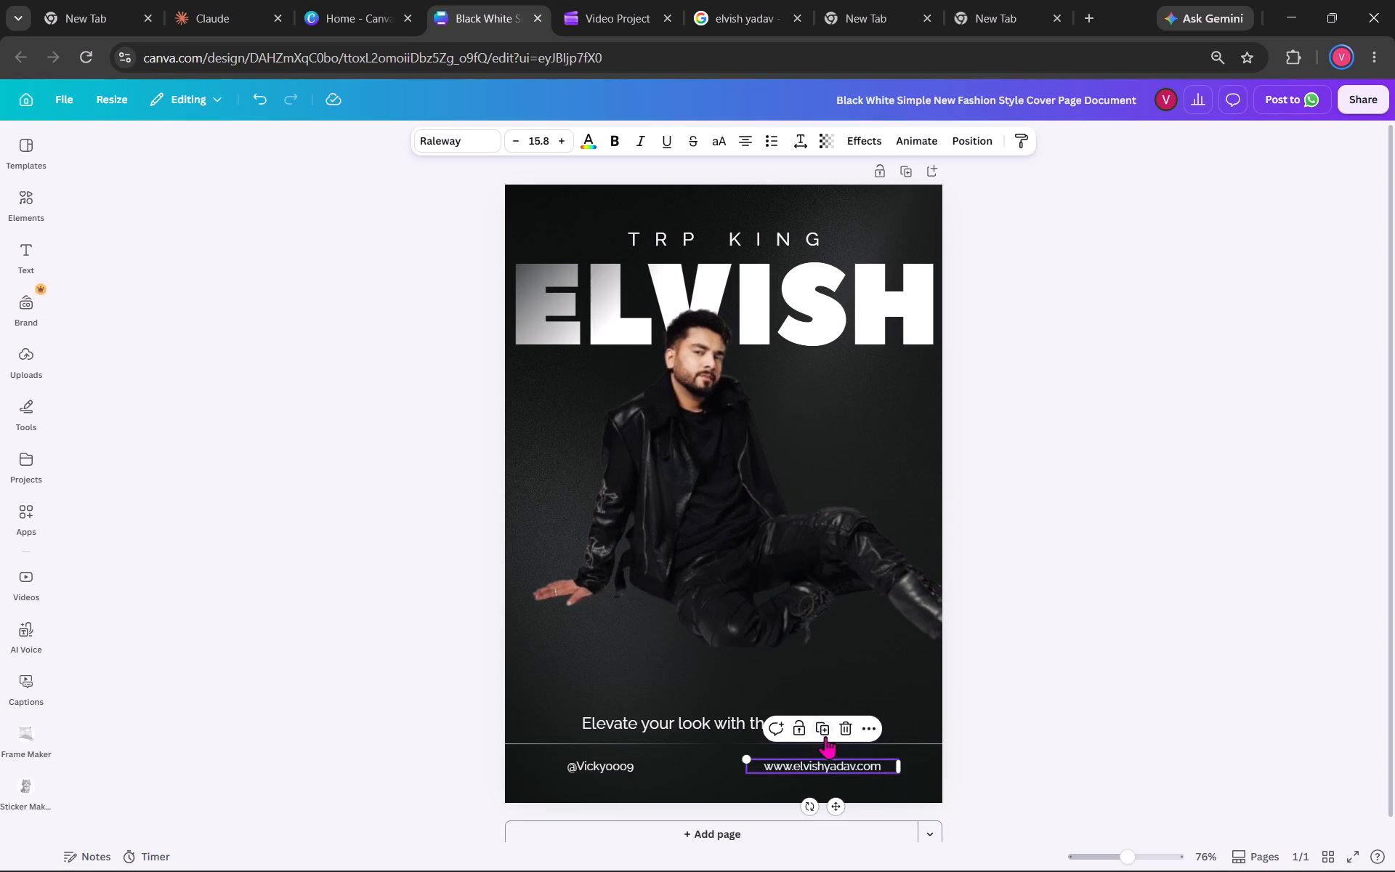
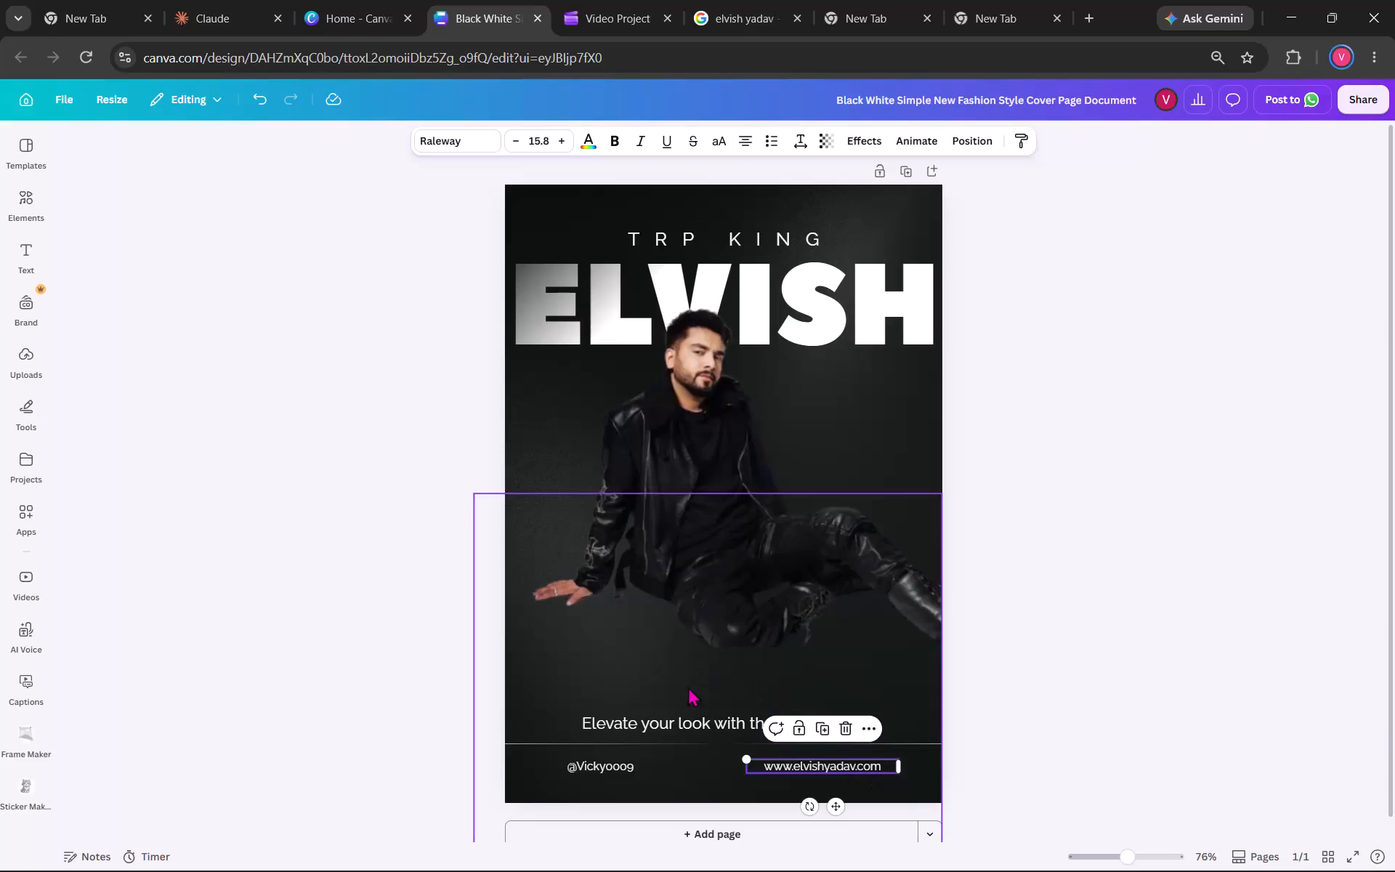
Replace the tagline "Elevate your look with the latest styles" with "Actor | Youtuber | ", ending in a separator.
double_click(692, 724)
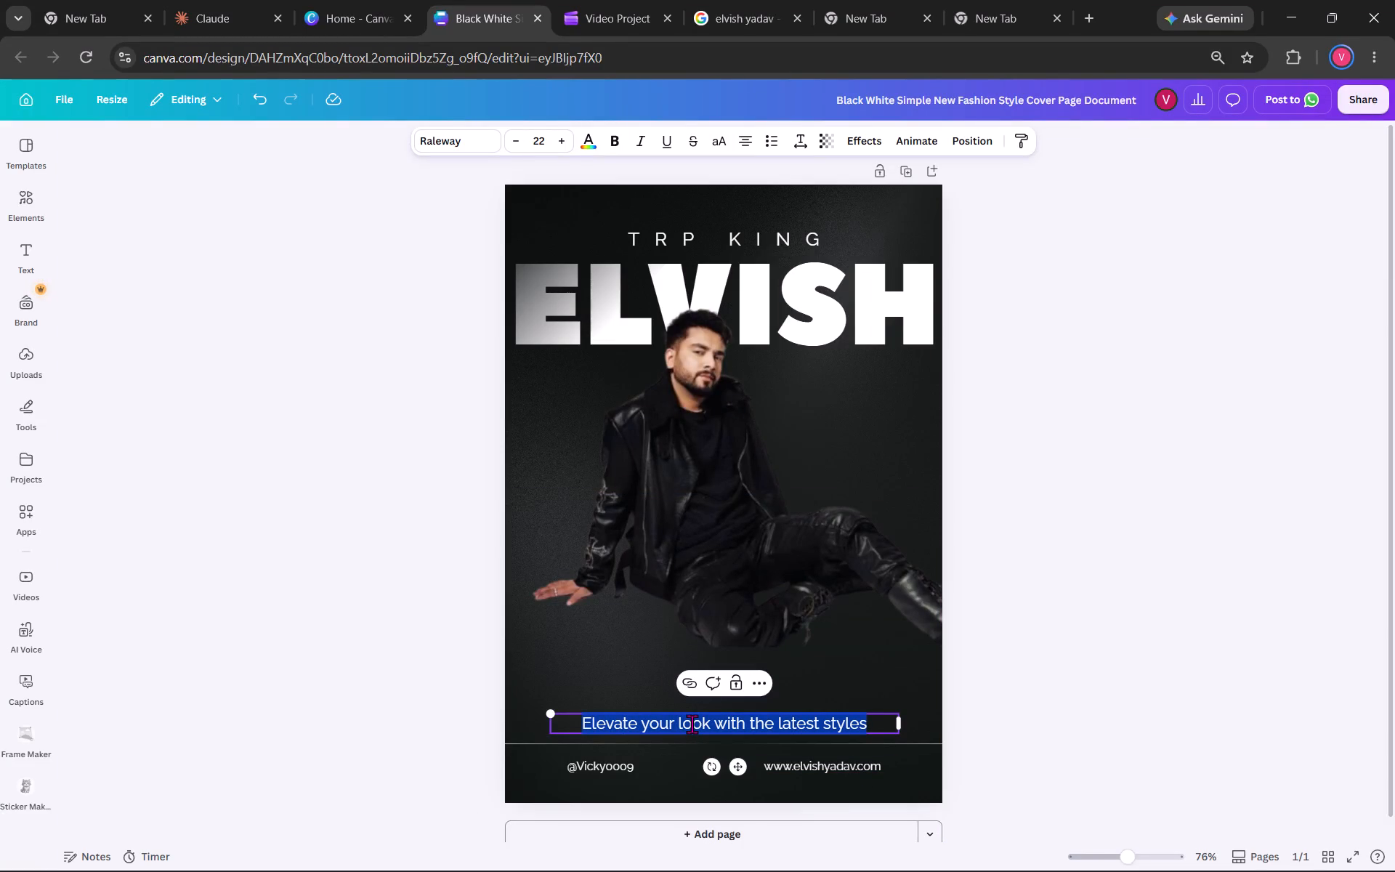
text(Actor)
key(space)
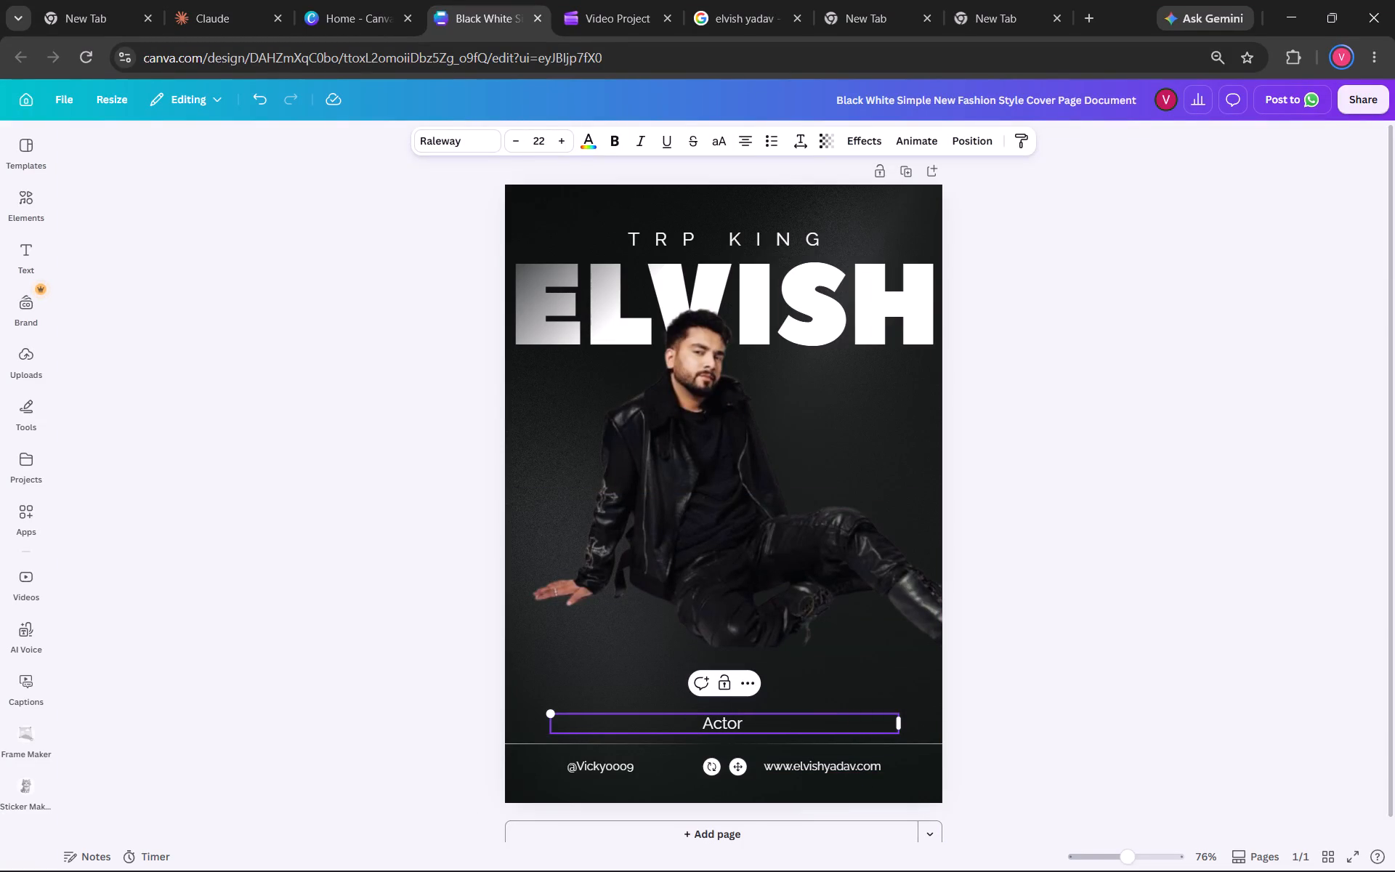
text(|)
key(space)
text(Youtuber)
key(space)
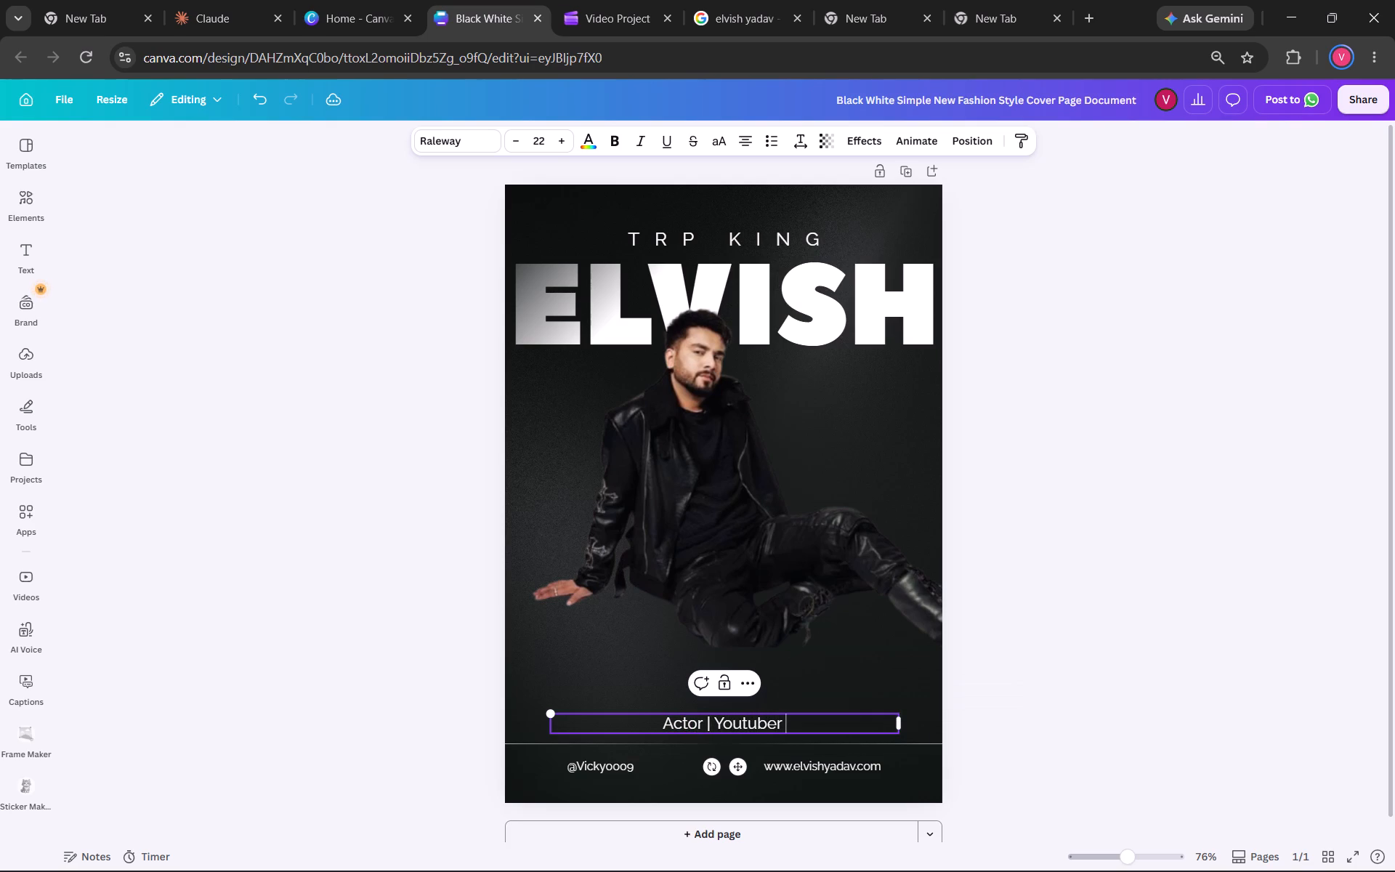
key(shift+bar)
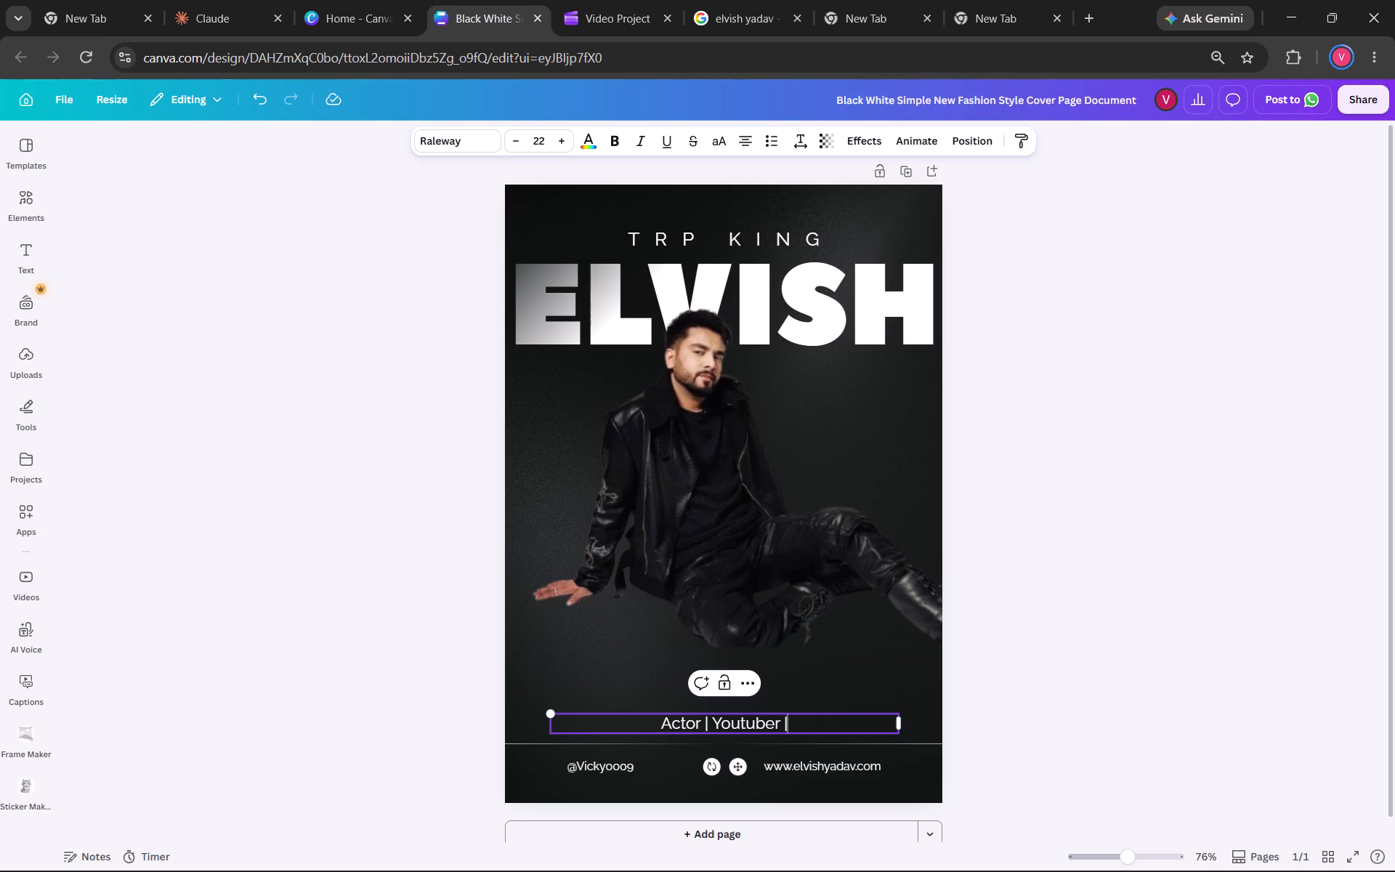
key(space)
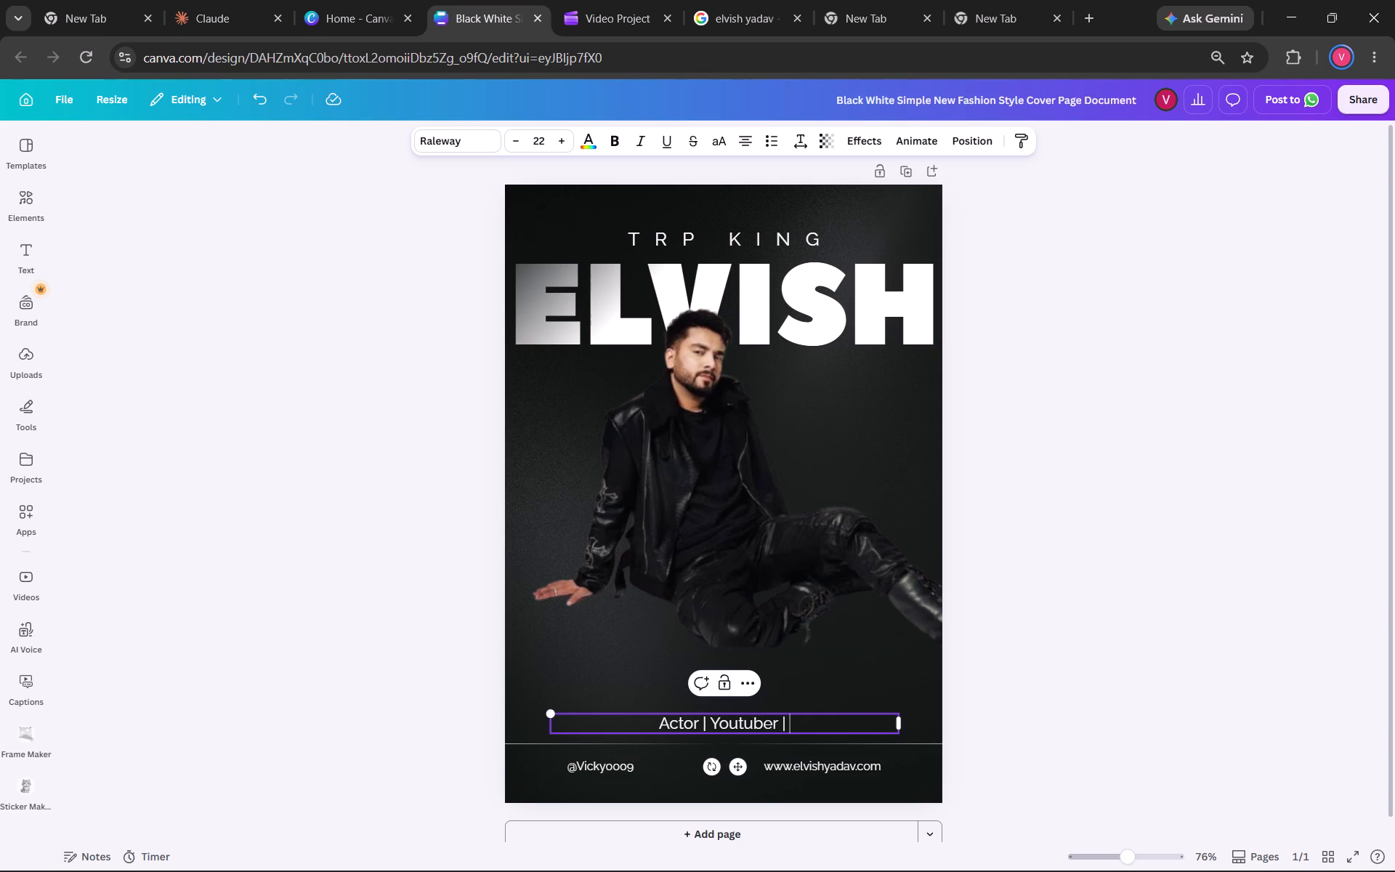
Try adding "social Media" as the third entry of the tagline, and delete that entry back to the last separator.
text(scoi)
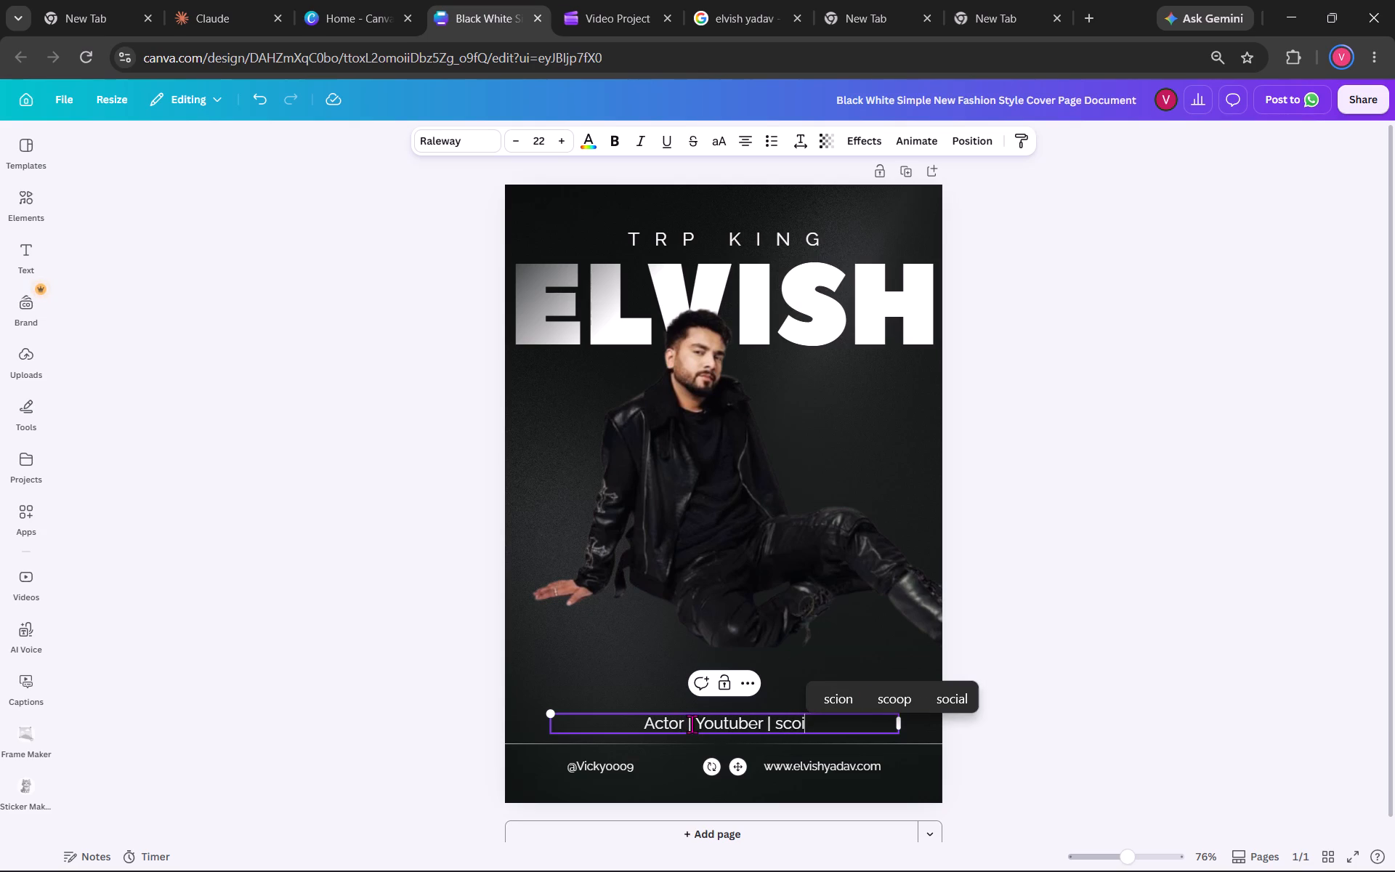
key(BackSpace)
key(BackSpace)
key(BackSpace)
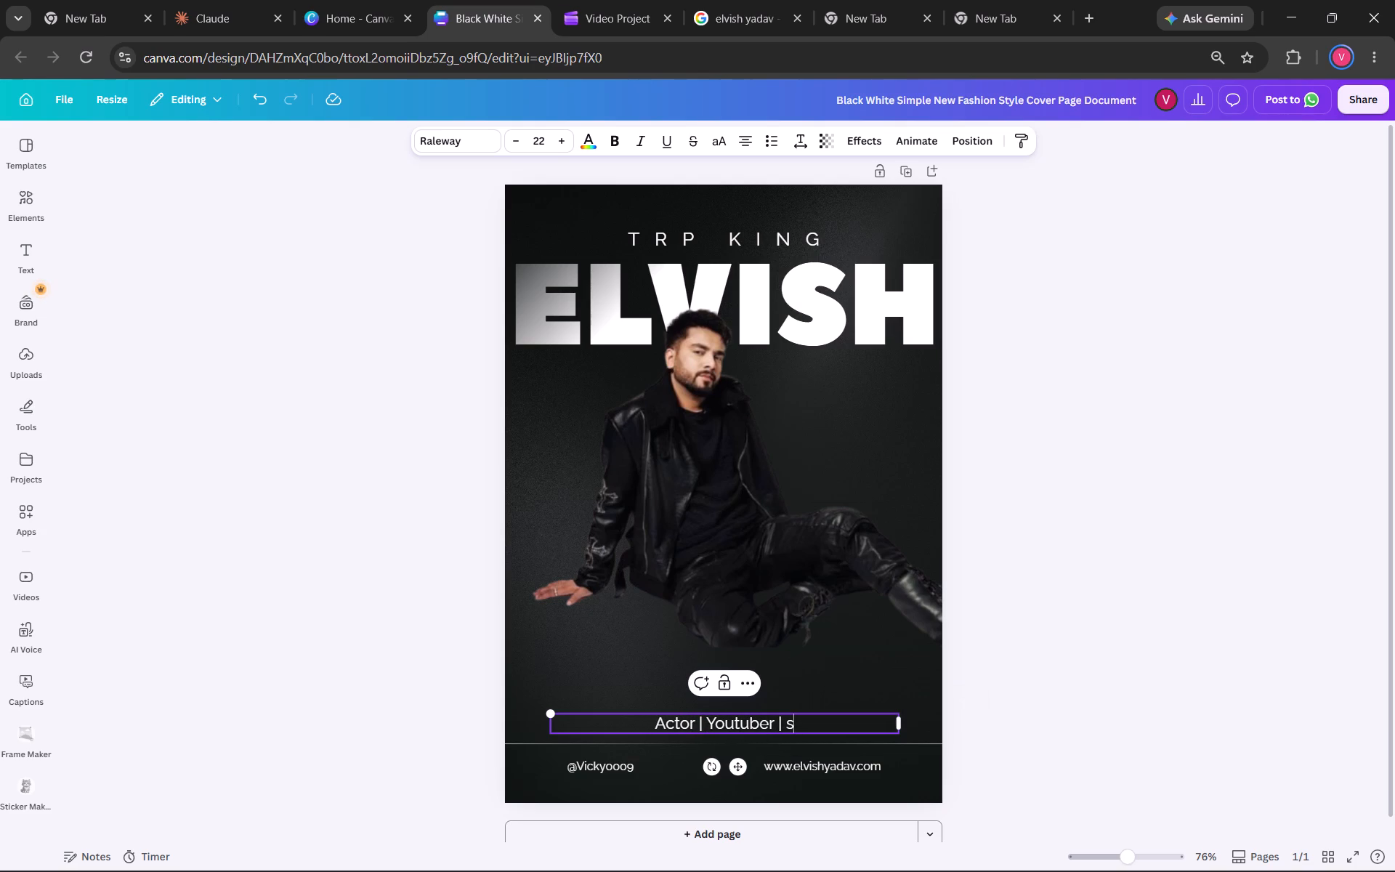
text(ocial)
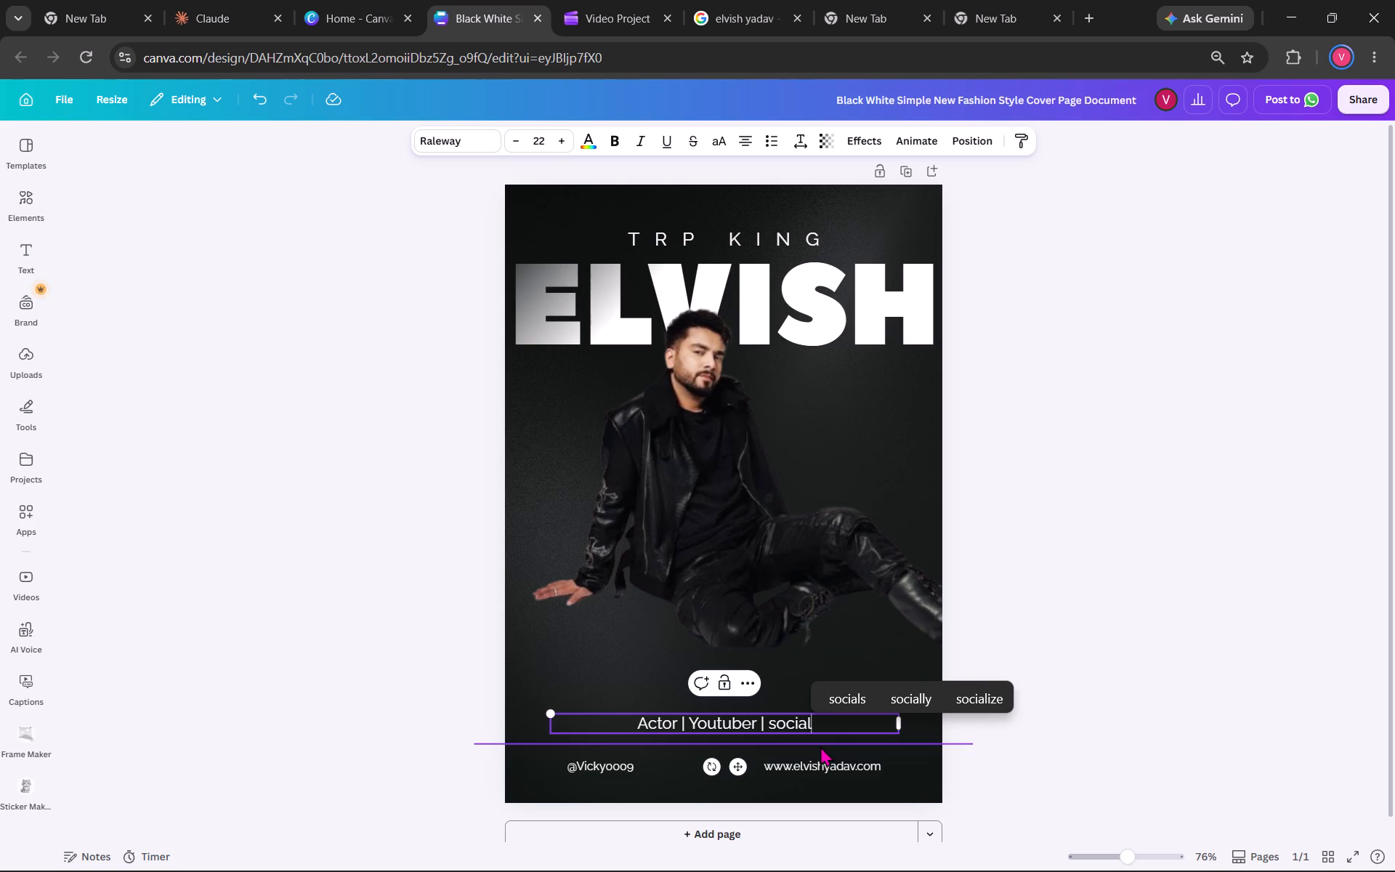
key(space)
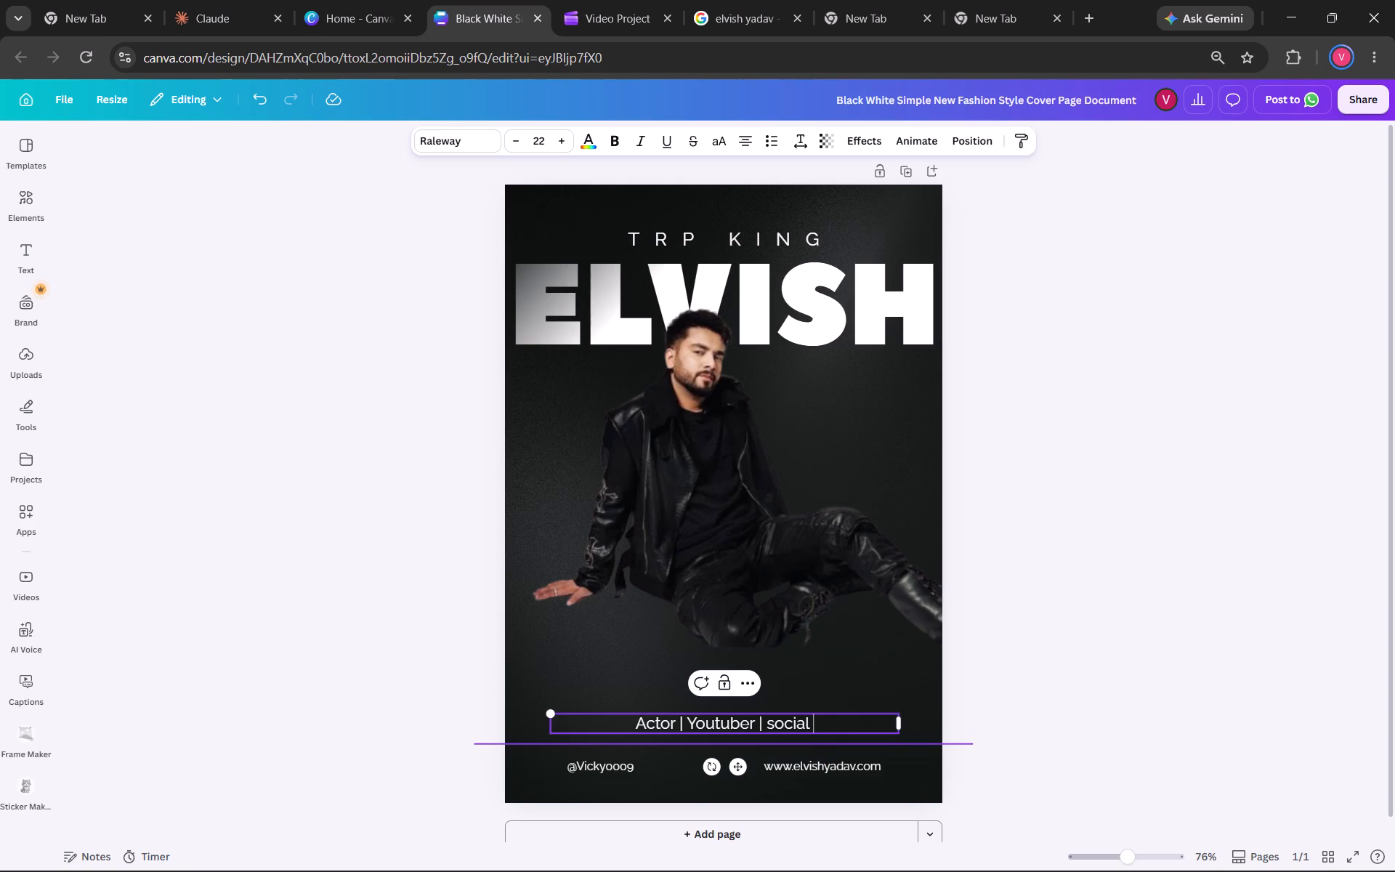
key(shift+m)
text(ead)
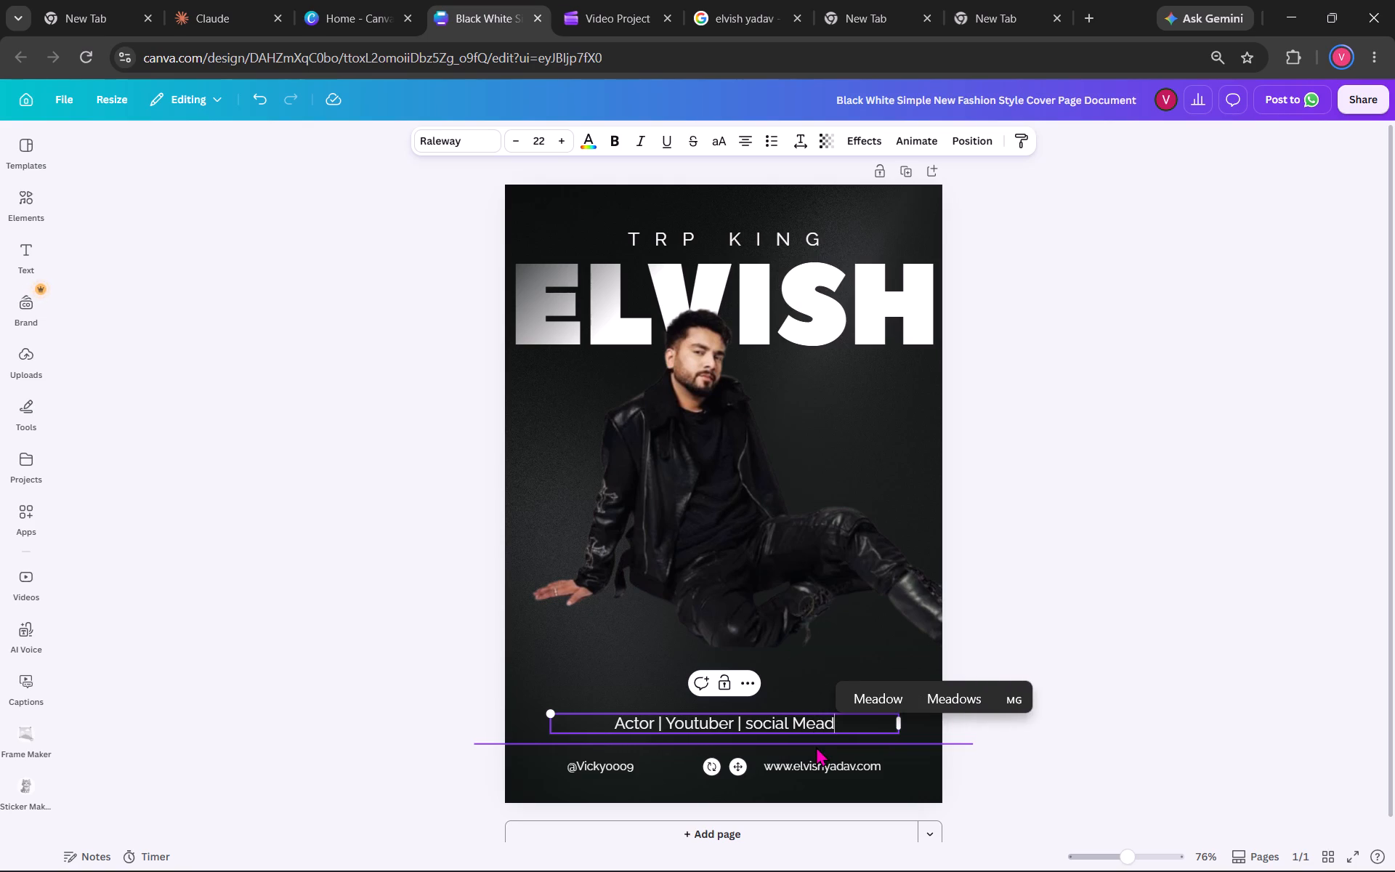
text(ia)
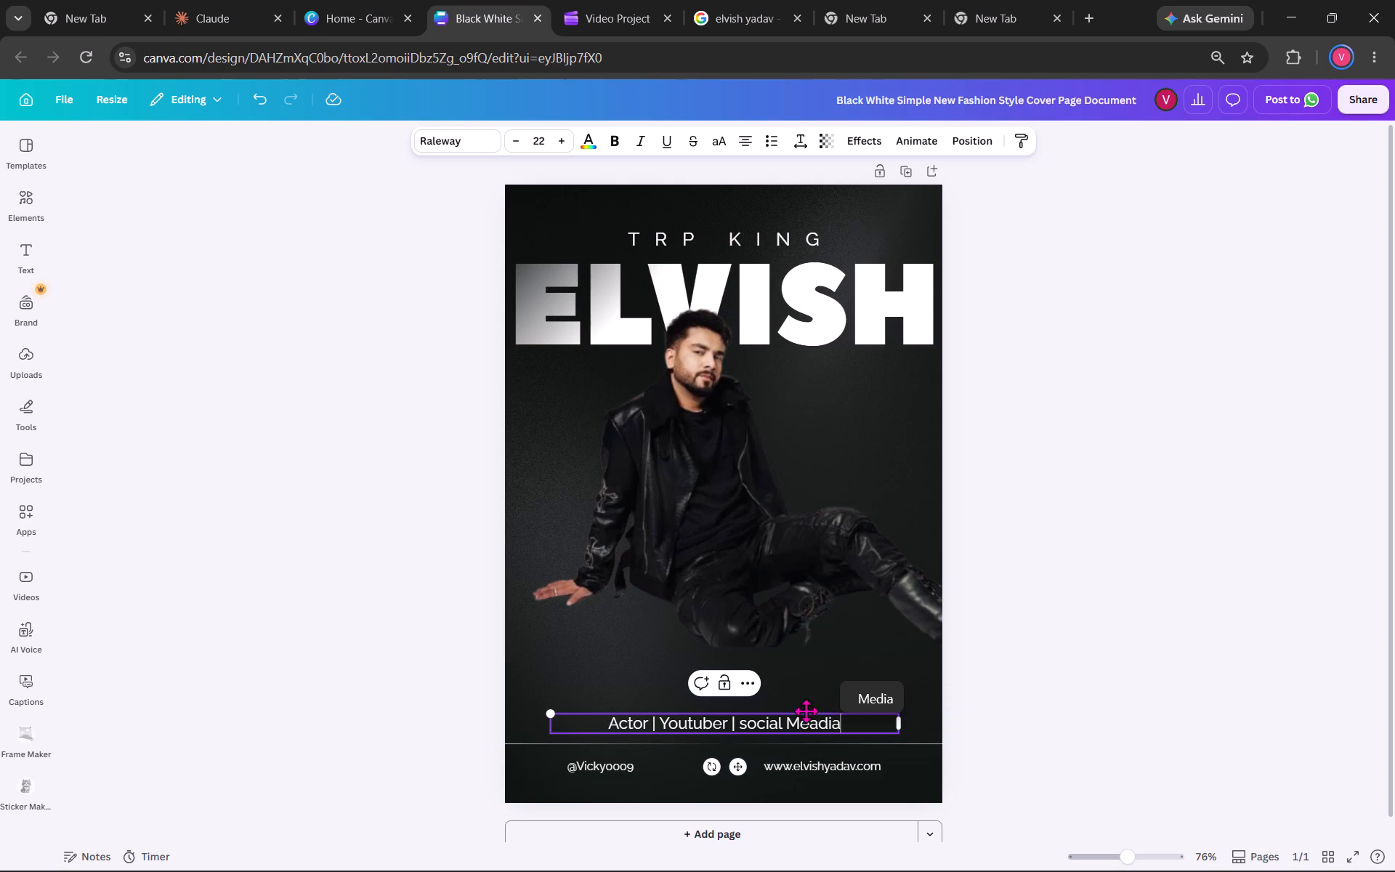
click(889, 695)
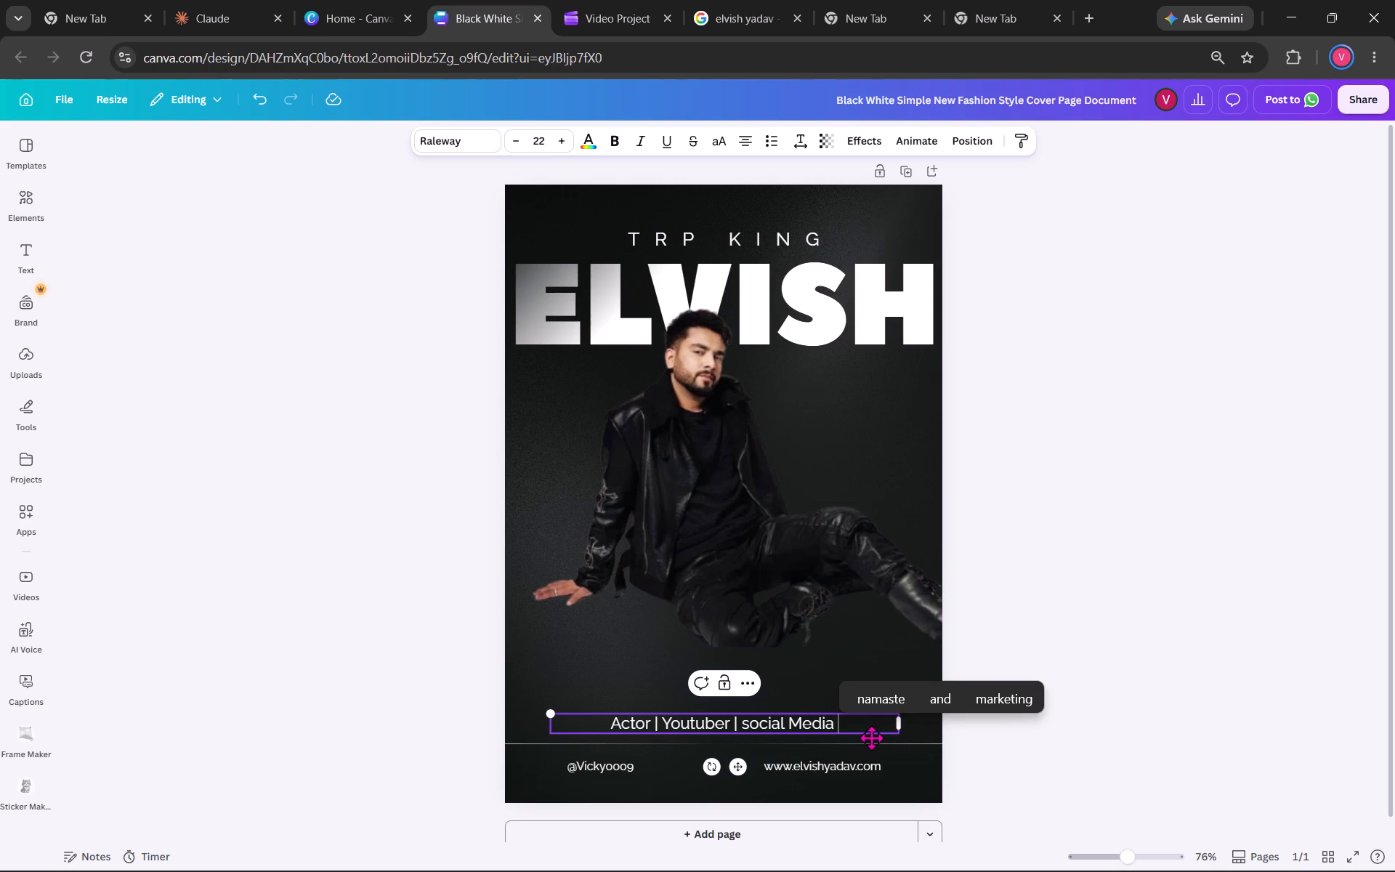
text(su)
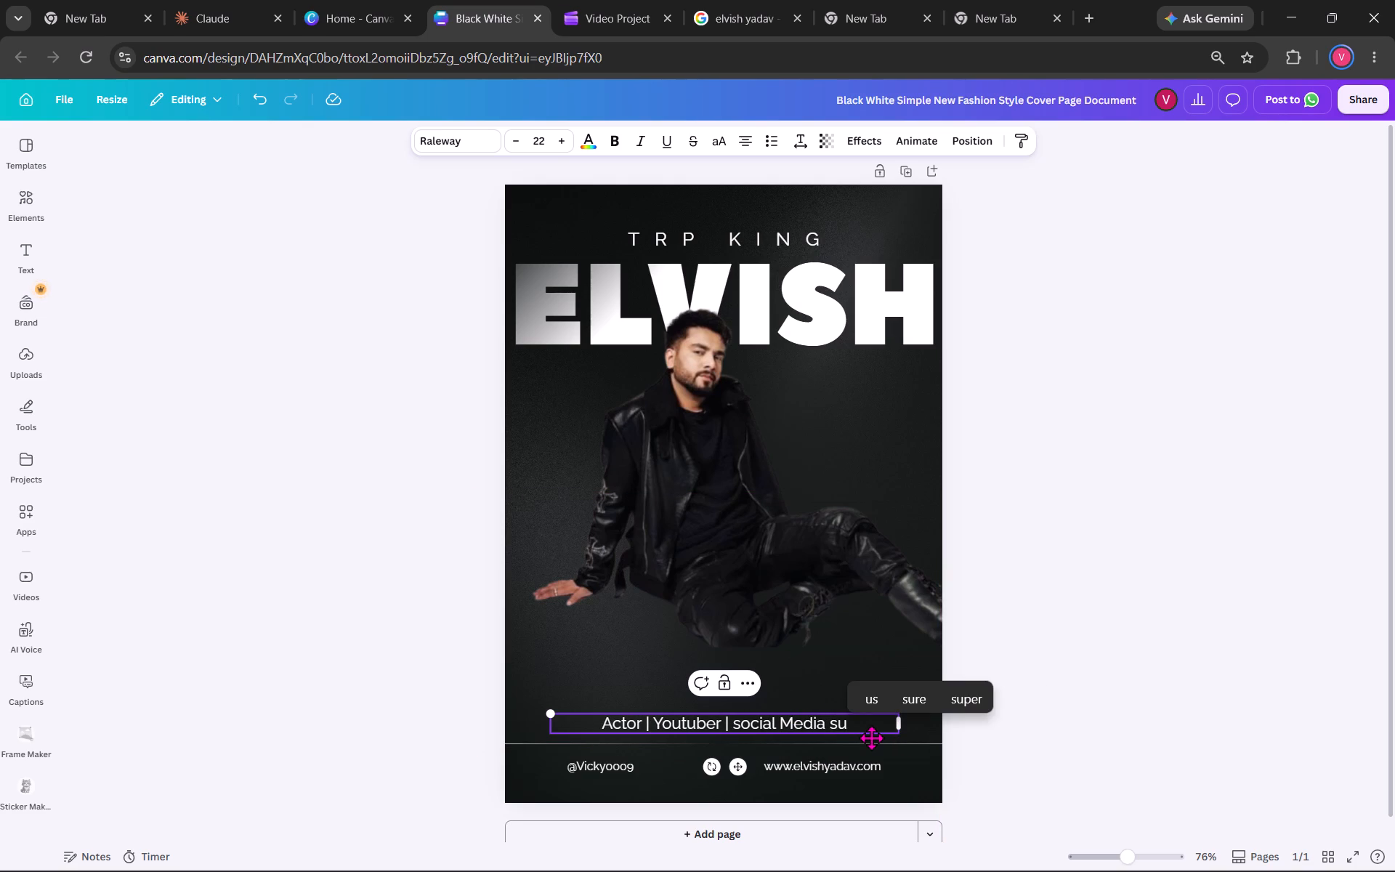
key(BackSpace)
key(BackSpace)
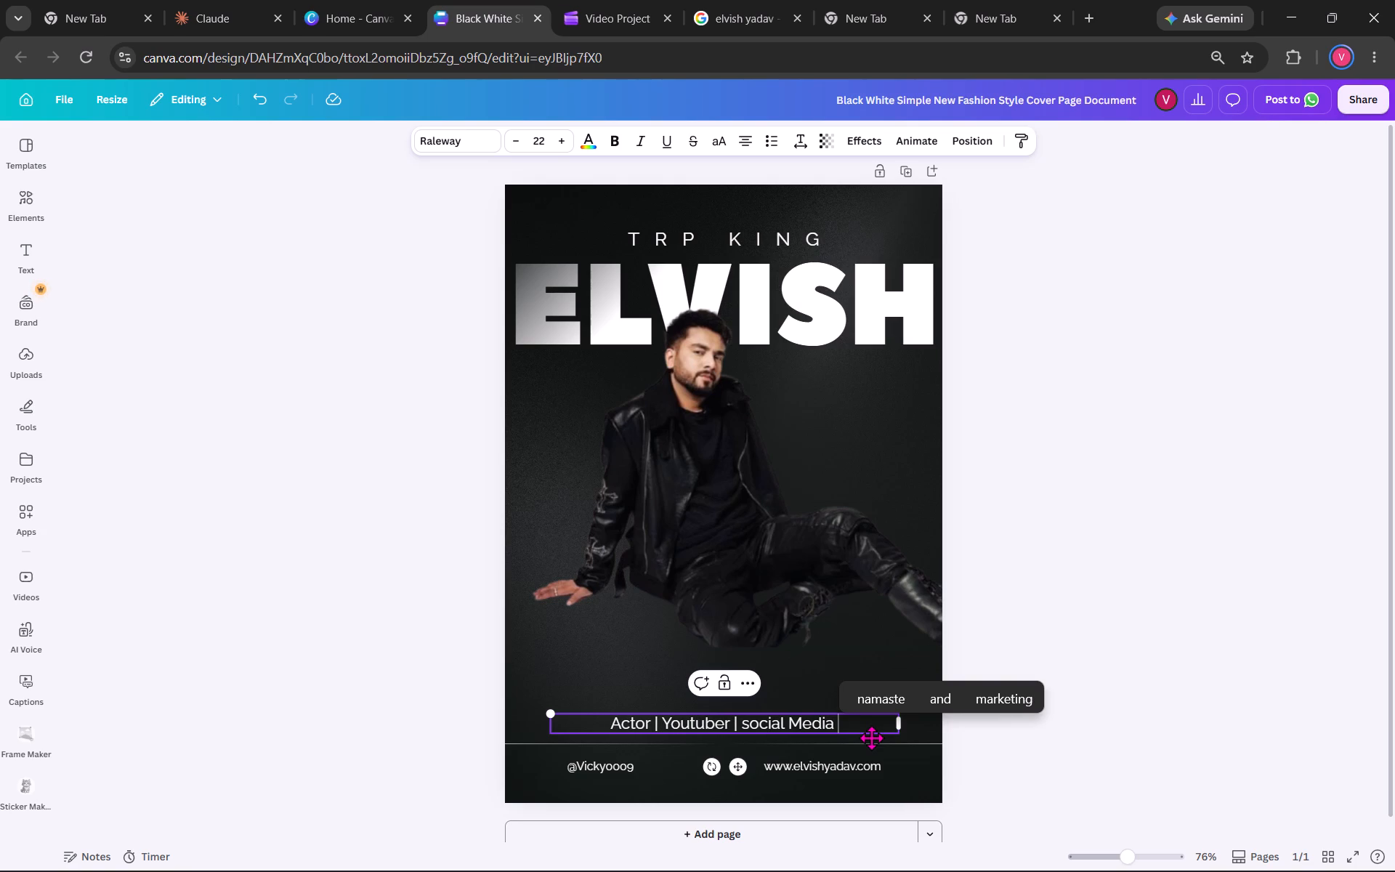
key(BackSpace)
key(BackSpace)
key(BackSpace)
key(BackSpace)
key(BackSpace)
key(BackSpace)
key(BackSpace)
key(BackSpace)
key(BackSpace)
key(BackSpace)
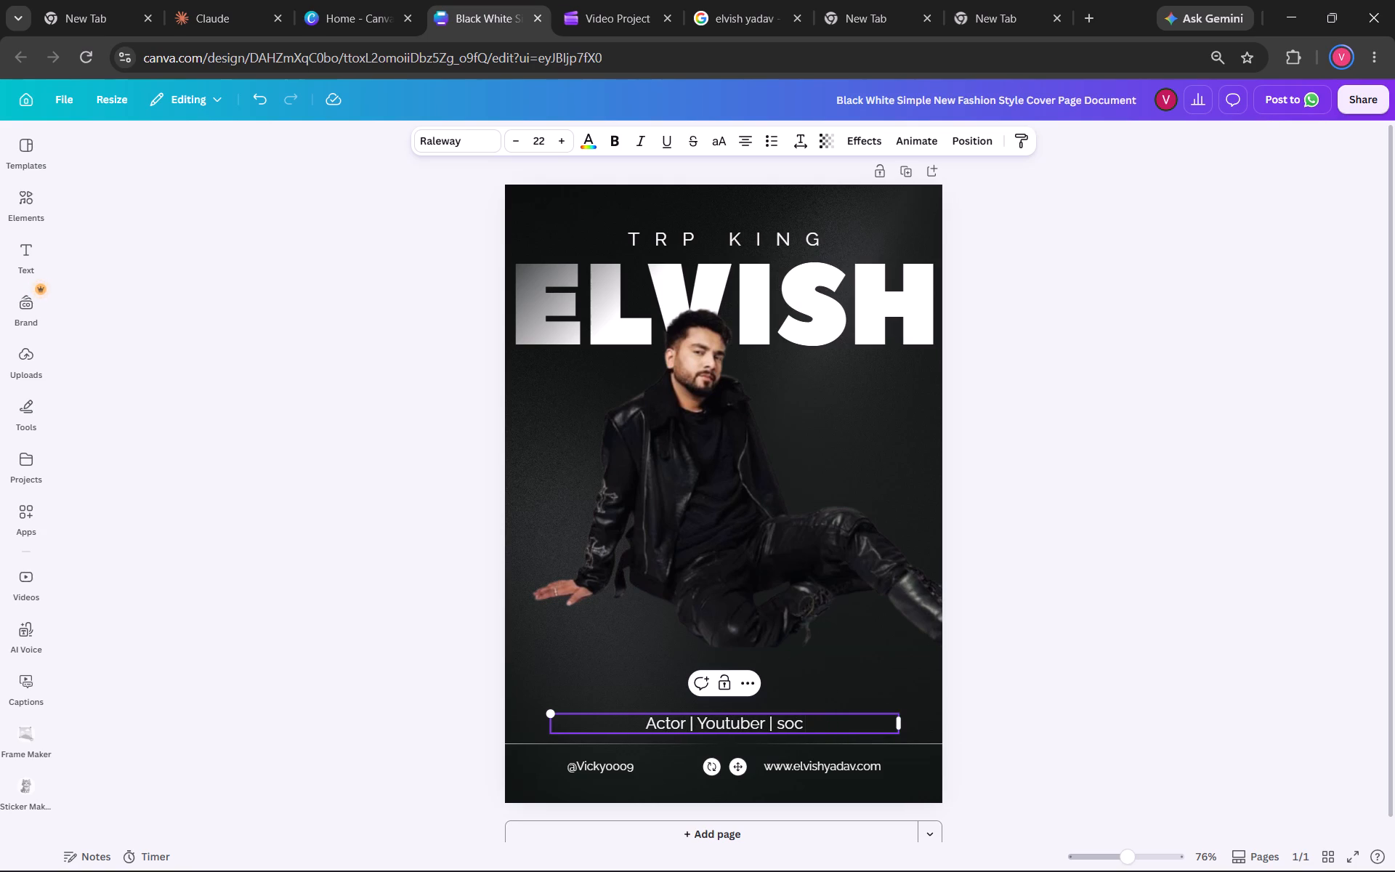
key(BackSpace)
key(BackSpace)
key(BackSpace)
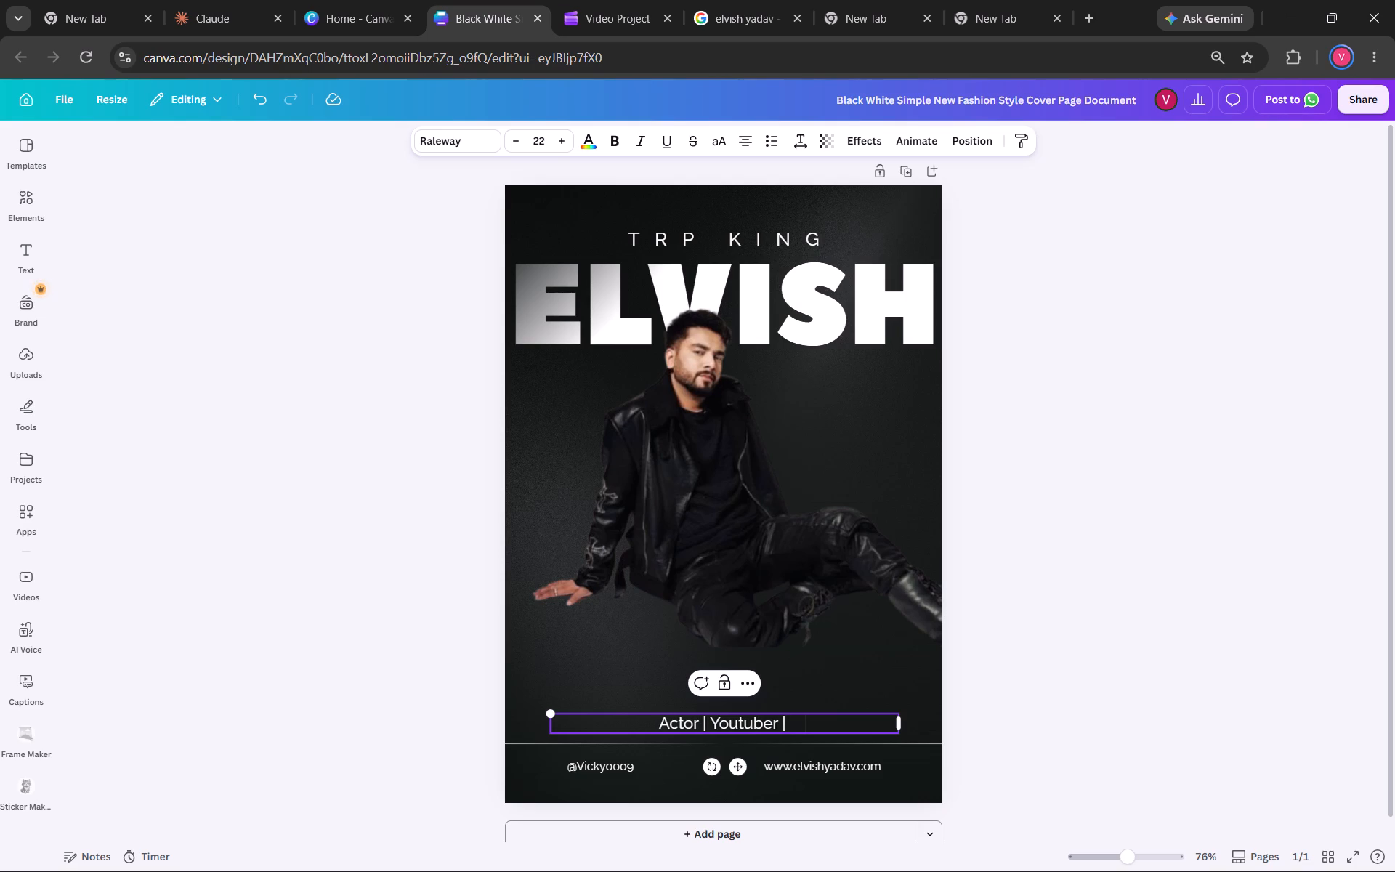
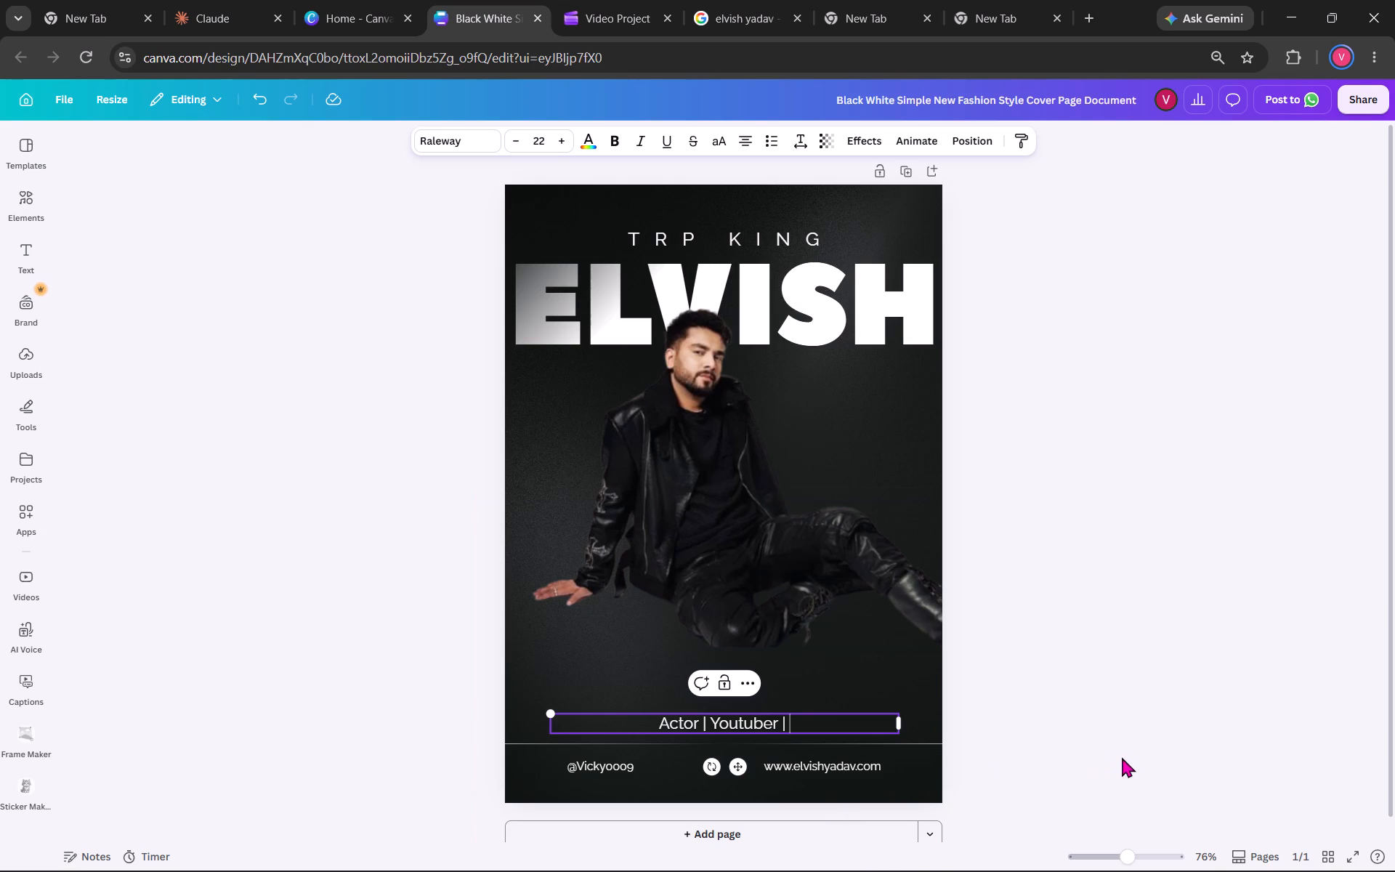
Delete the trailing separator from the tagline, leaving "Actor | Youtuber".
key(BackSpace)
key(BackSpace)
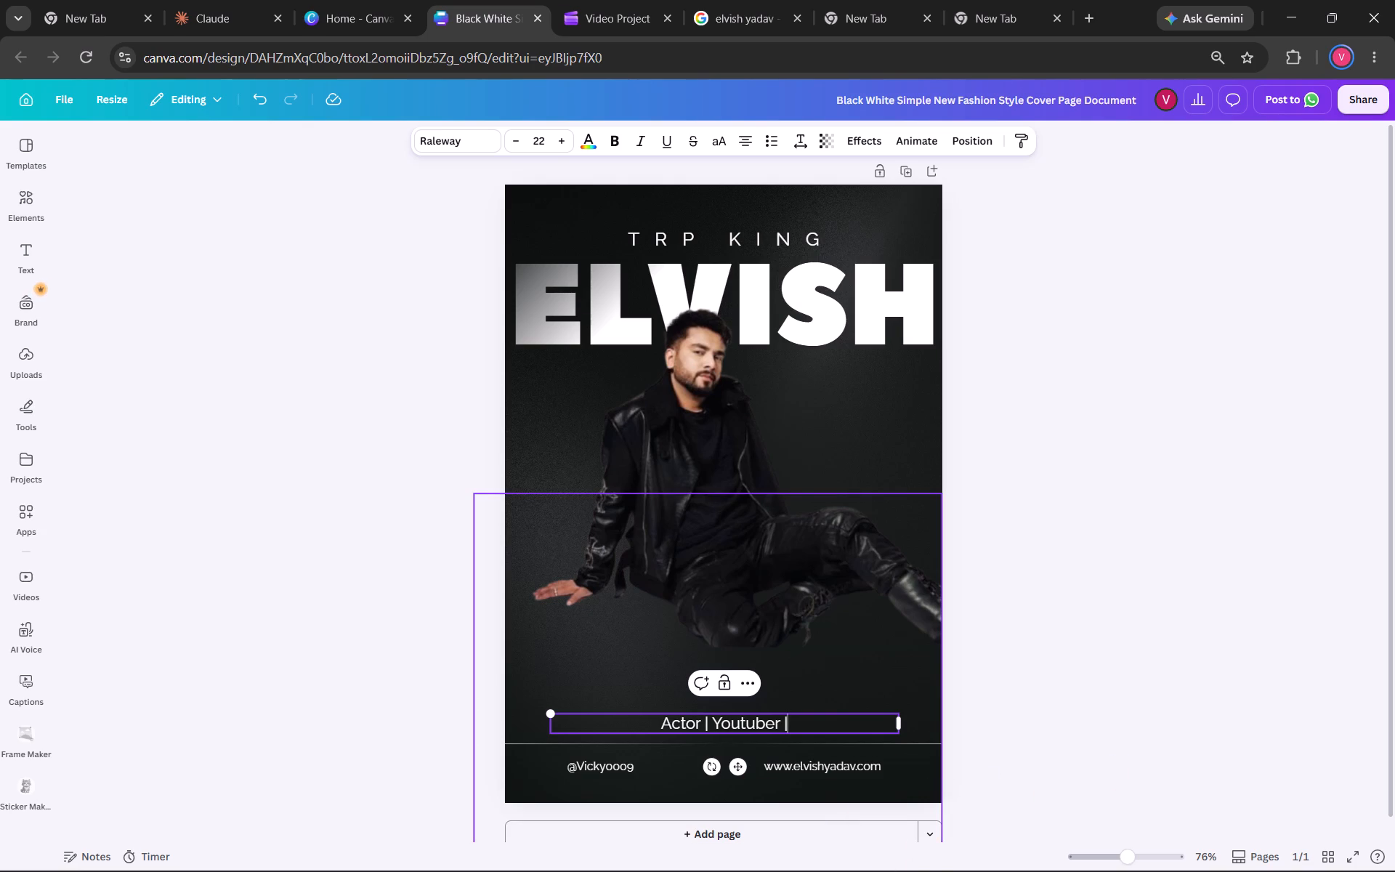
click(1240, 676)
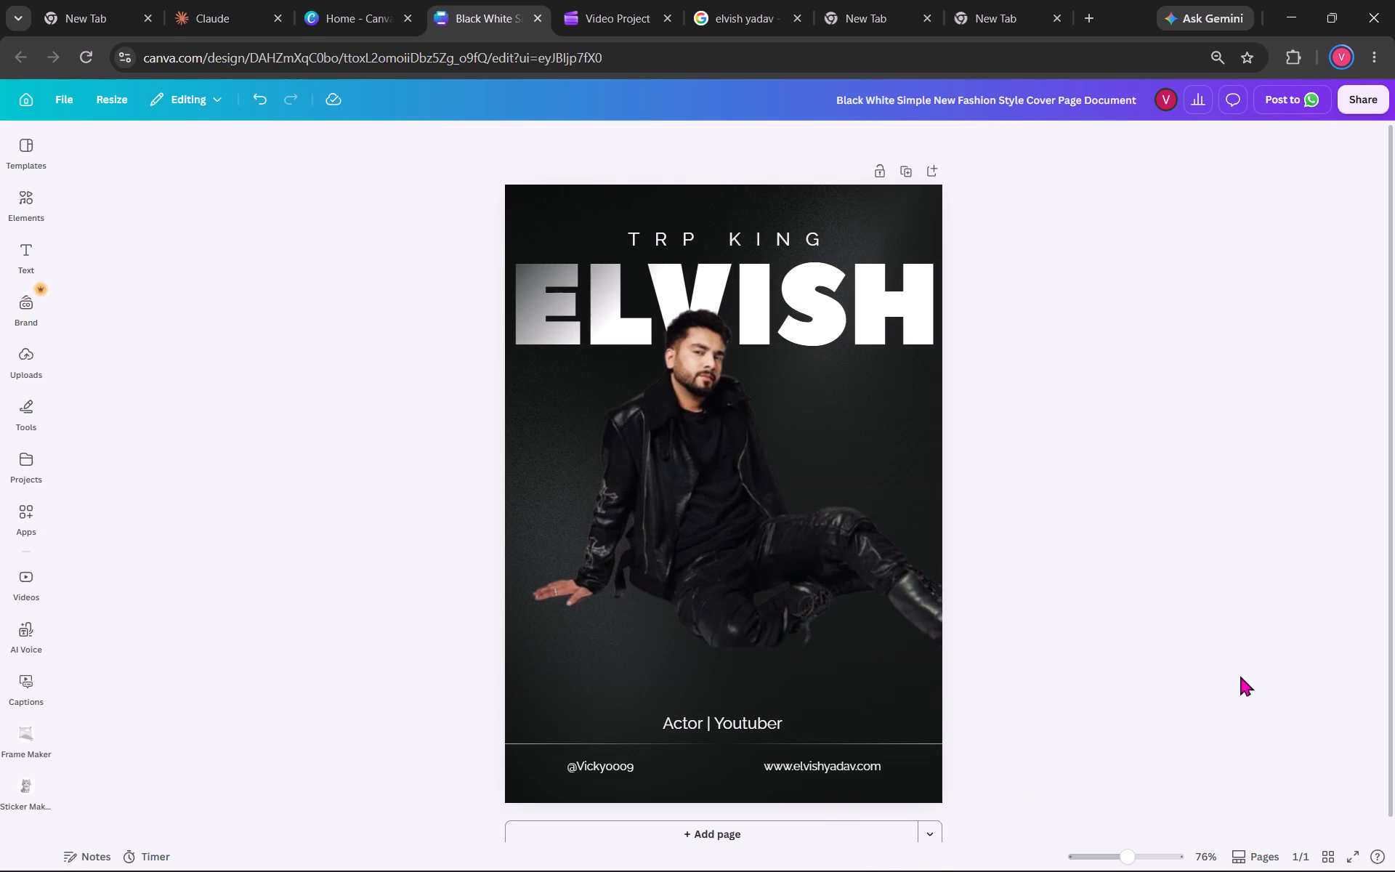
Switch to the Google results for Elvish Yadav, show all results, and copy "television personality." from the About description.
click(736, 3)
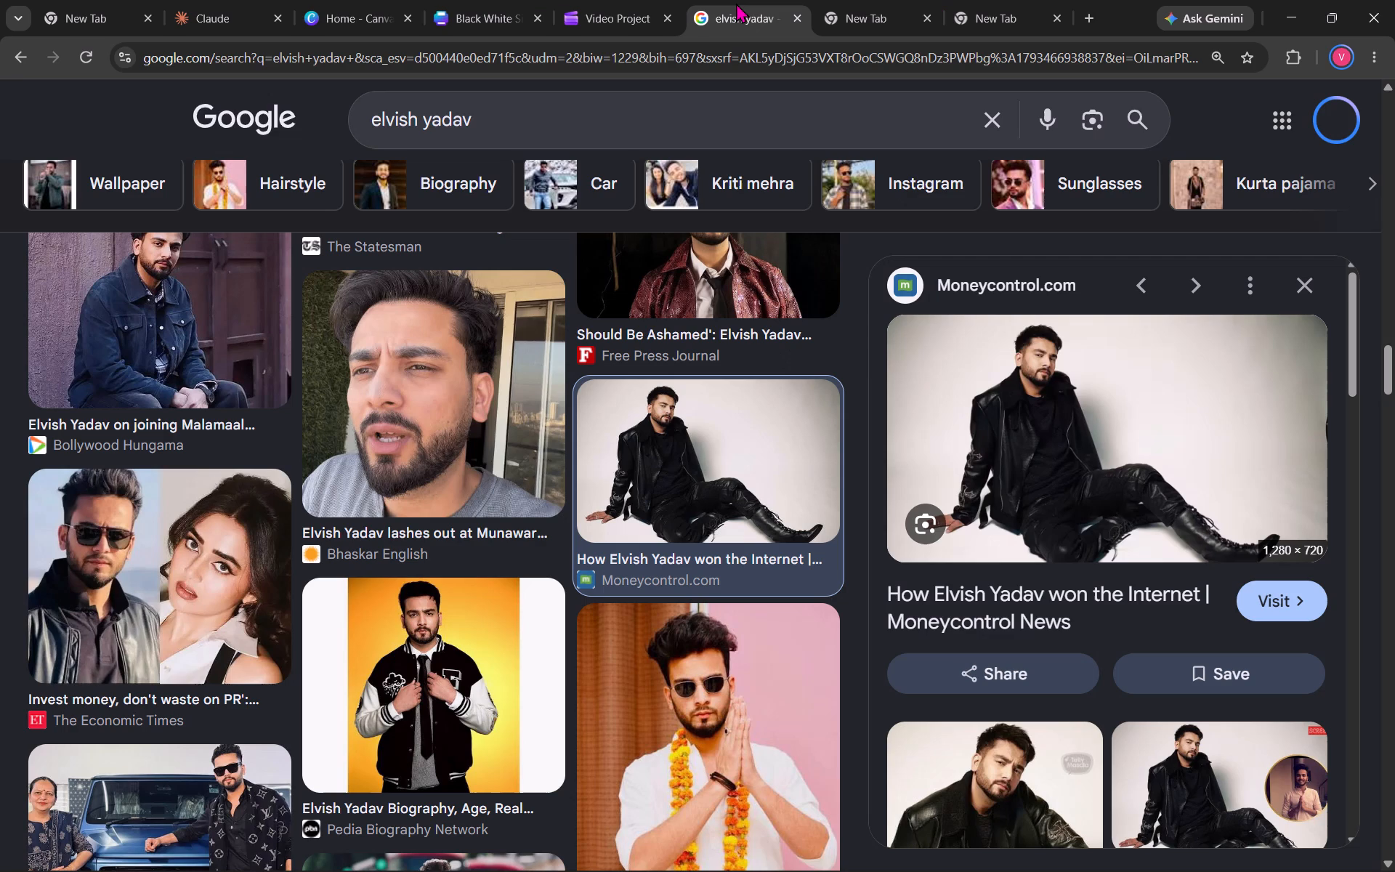
scroll(240, 456, down, 1)
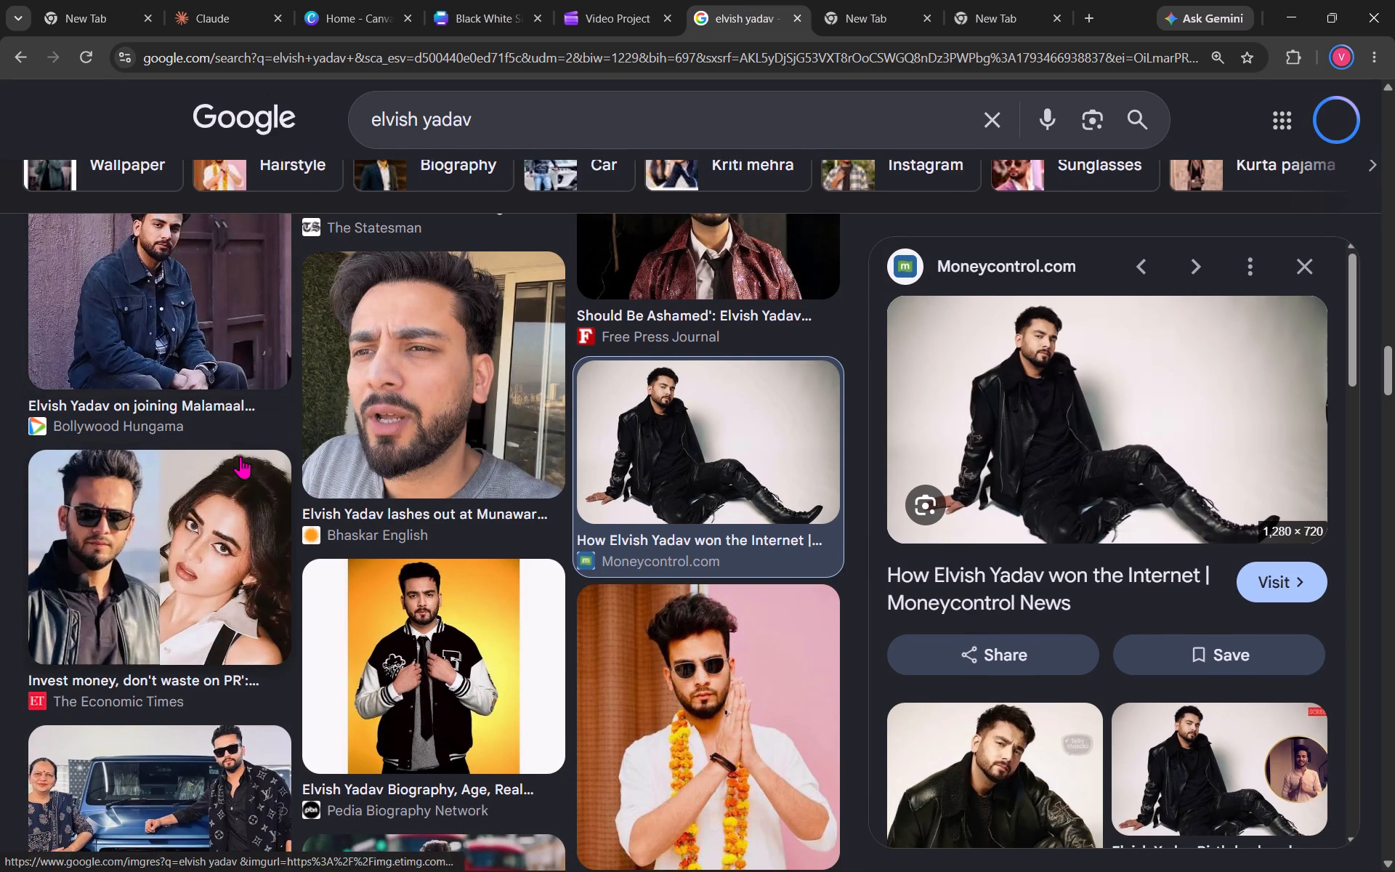
scroll(727, 481, up, 7)
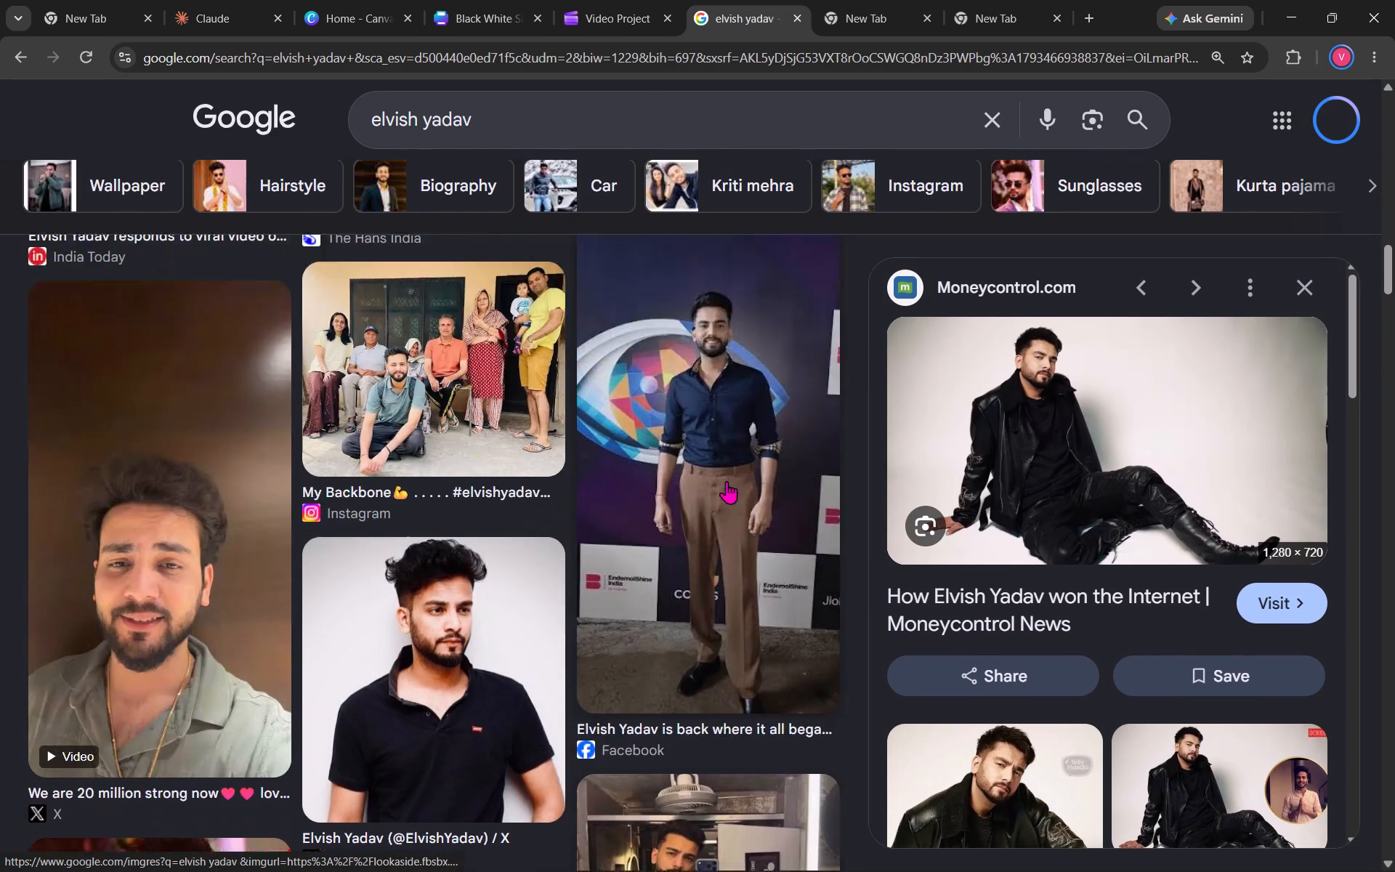
scroll(727, 481, up, 19)
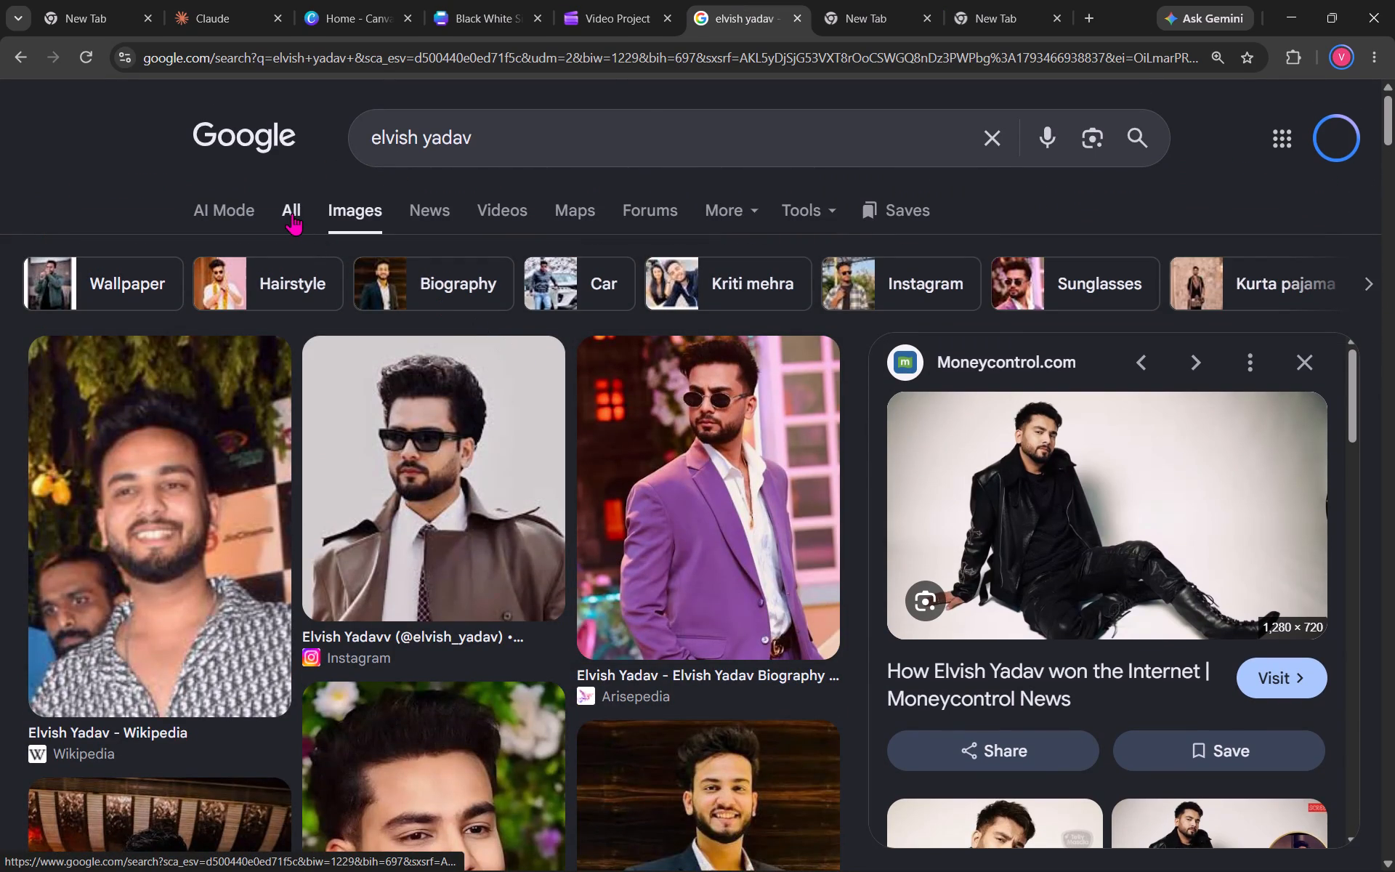
click(292, 213)
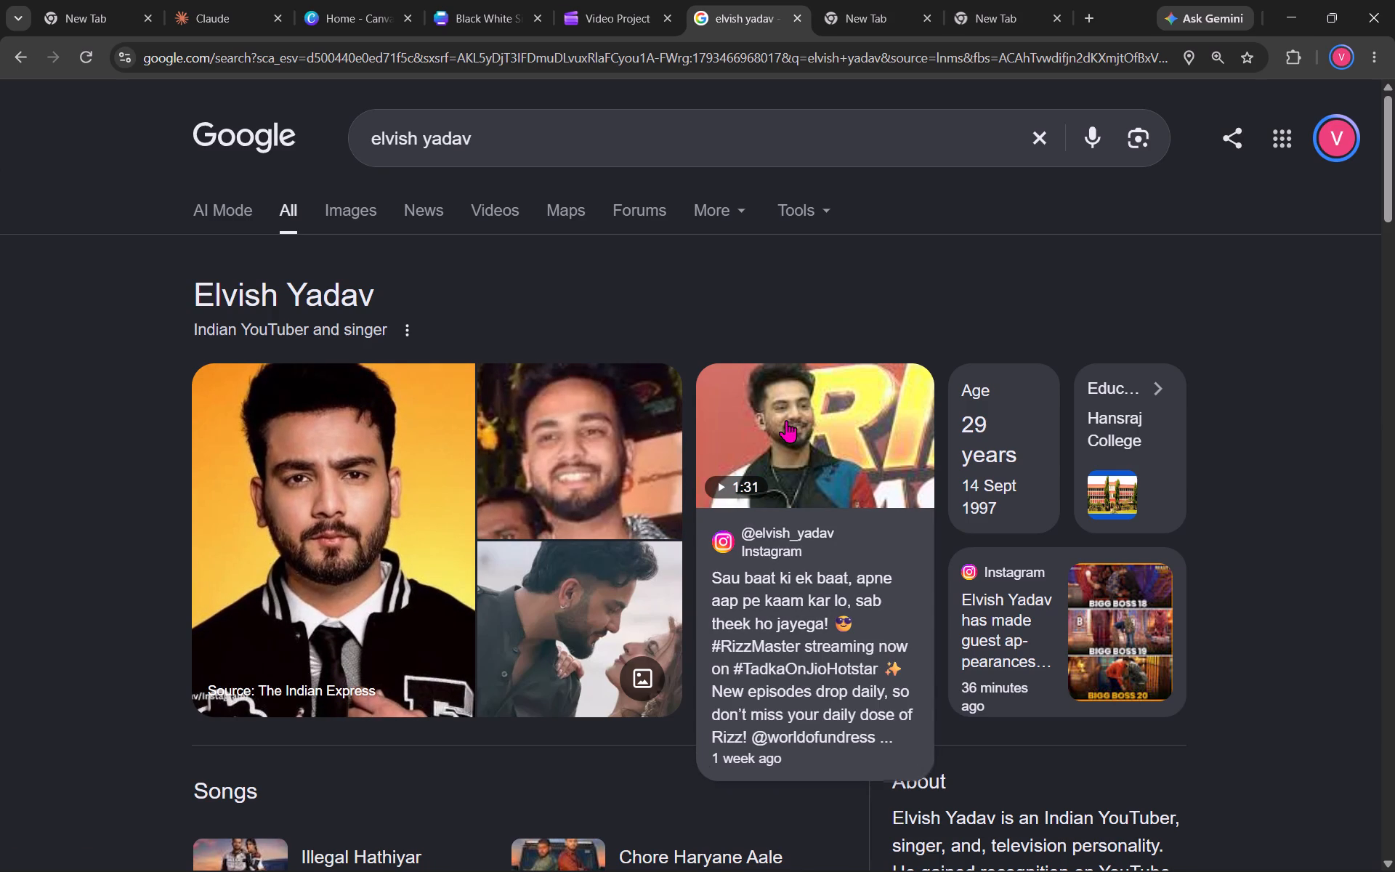
scroll(786, 420, down, 7)
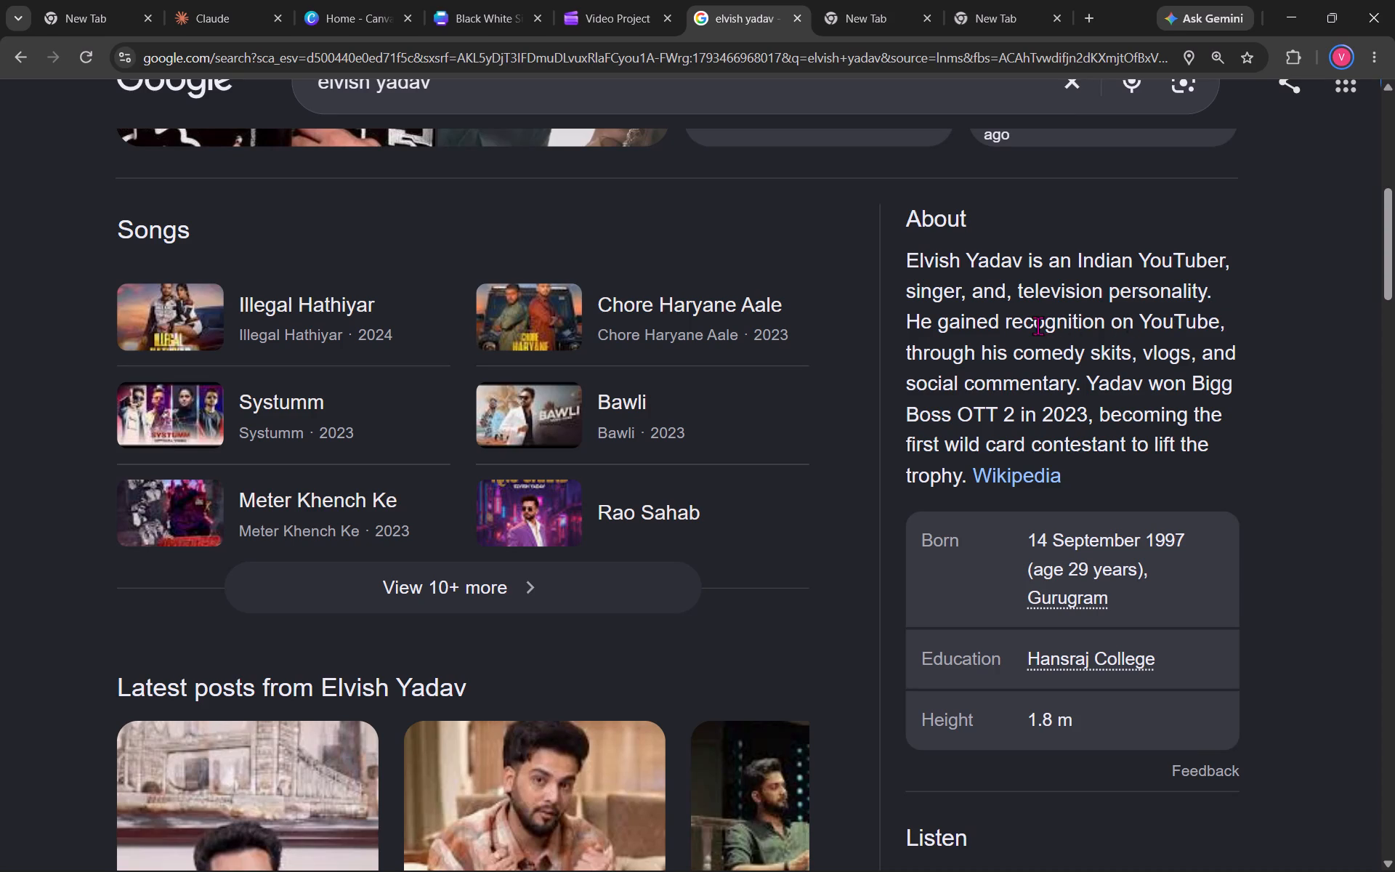
click(1016, 288)
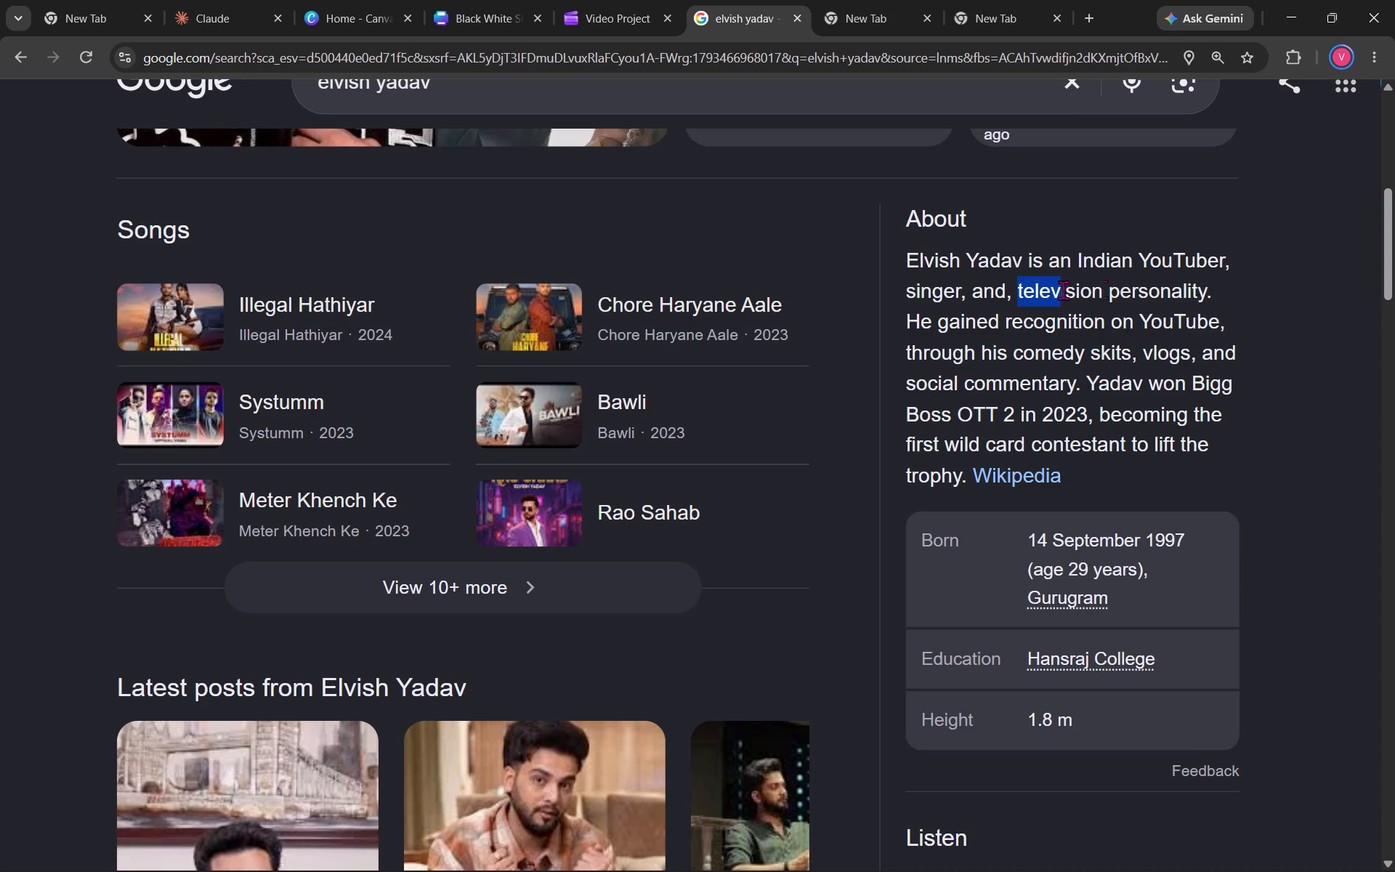
key(ctrl+c)
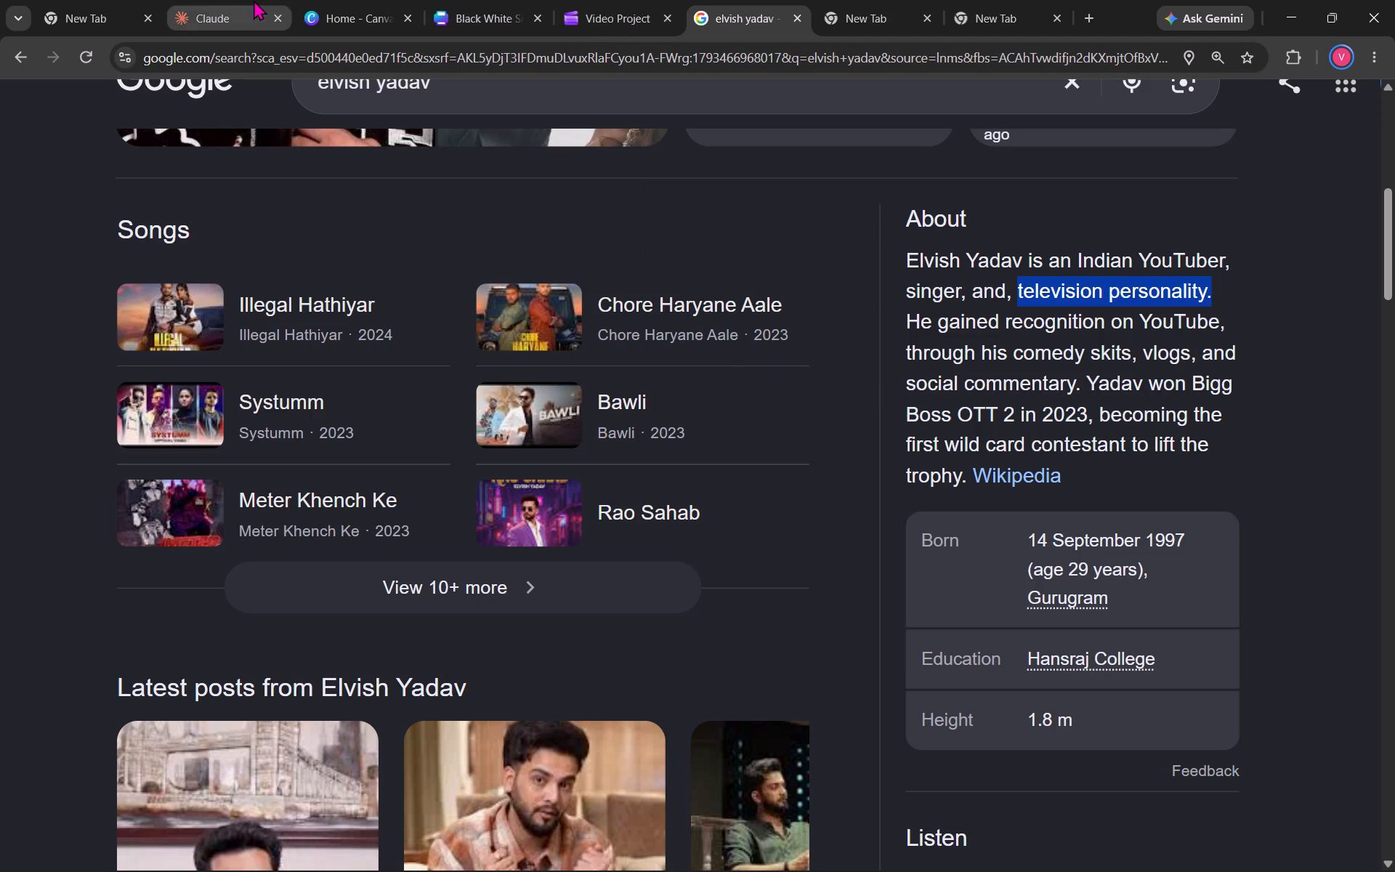
Return to the magazine cover and append a separator and the copied "television personality." as the tagline's third entry.
click(338, 5)
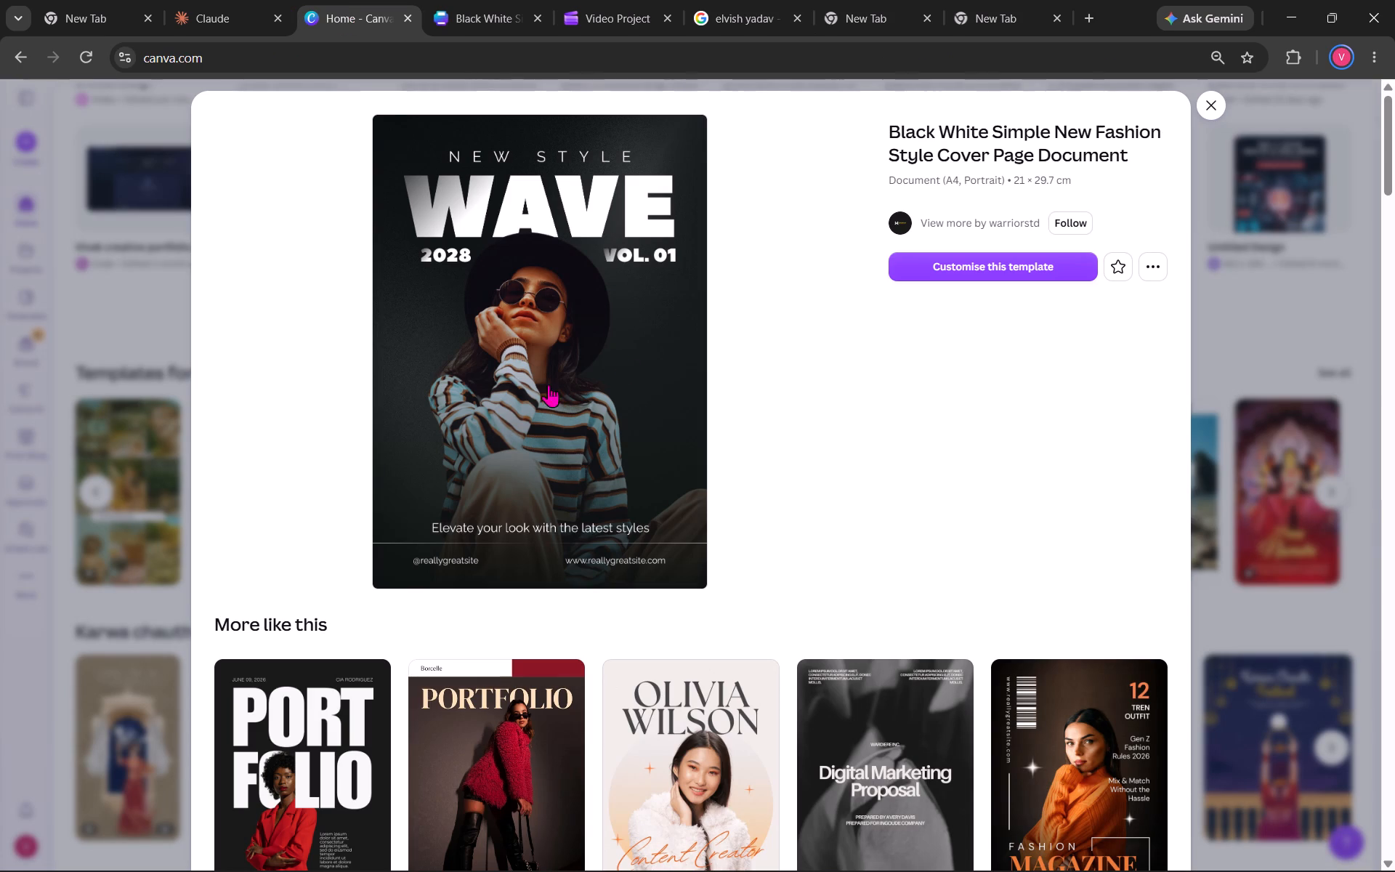
click(492, 1)
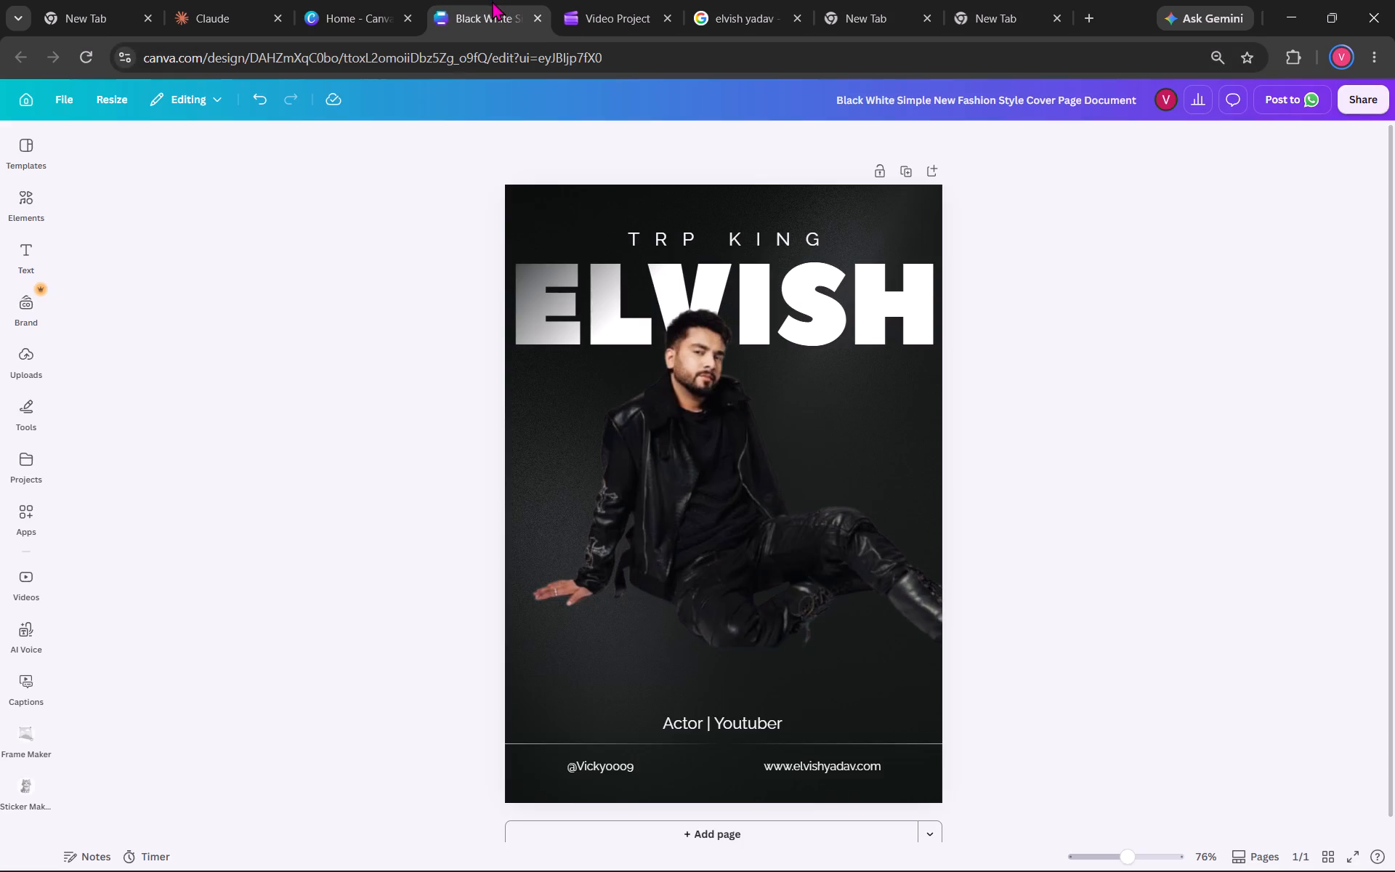
double_click(775, 722)
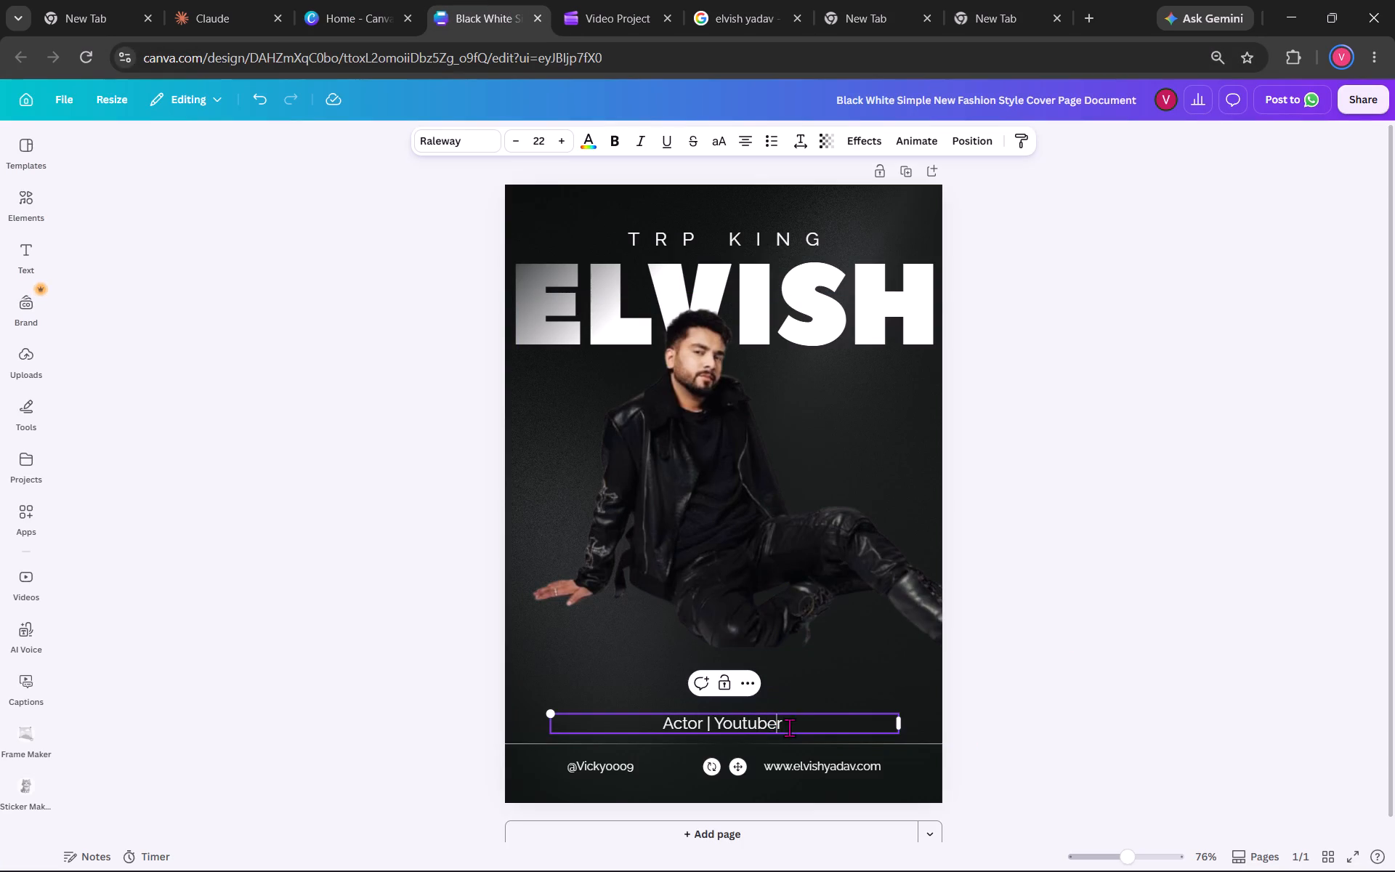
click(796, 729)
key(shift+bar)
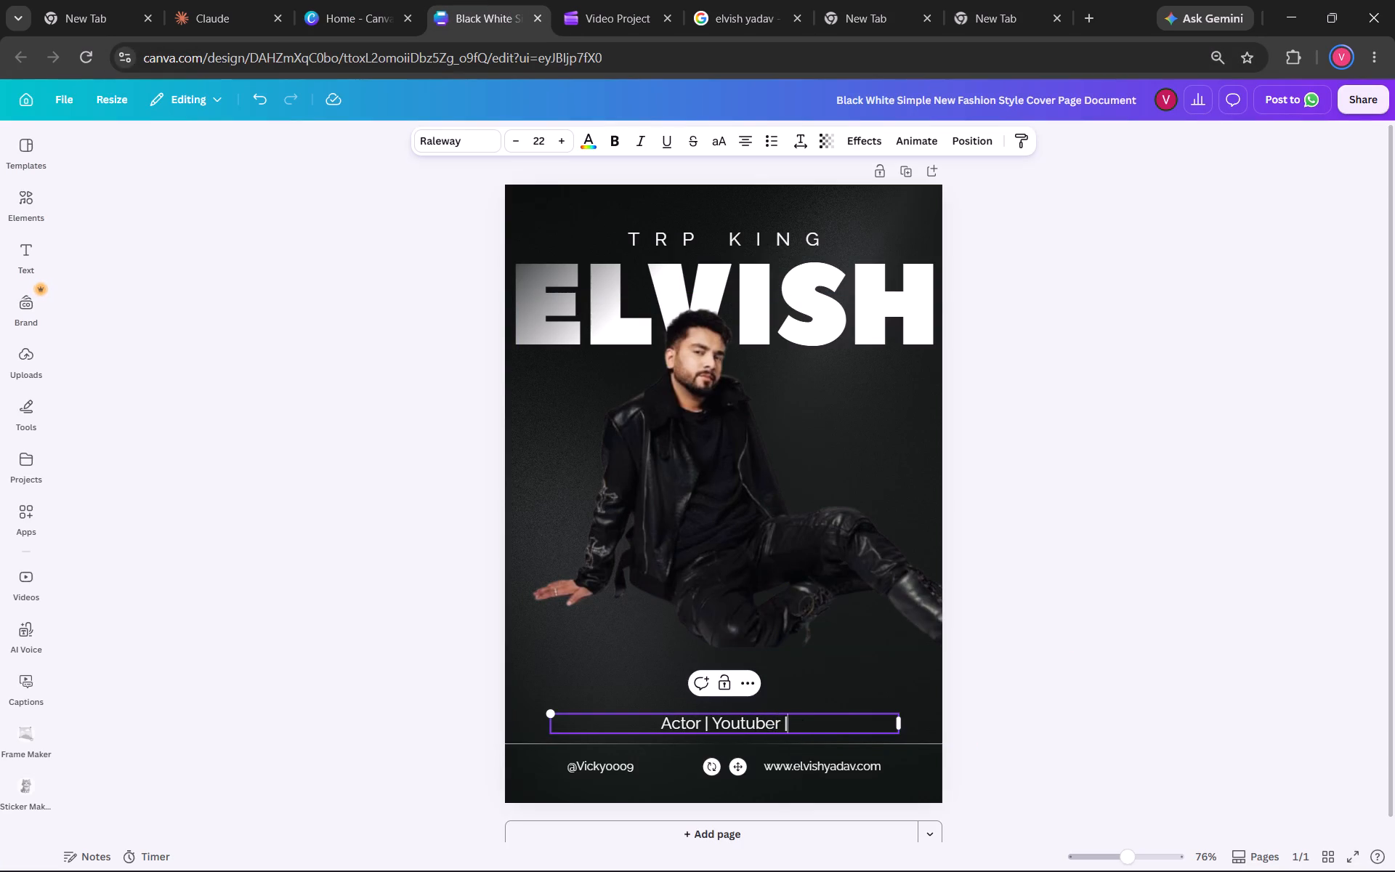
key(space)
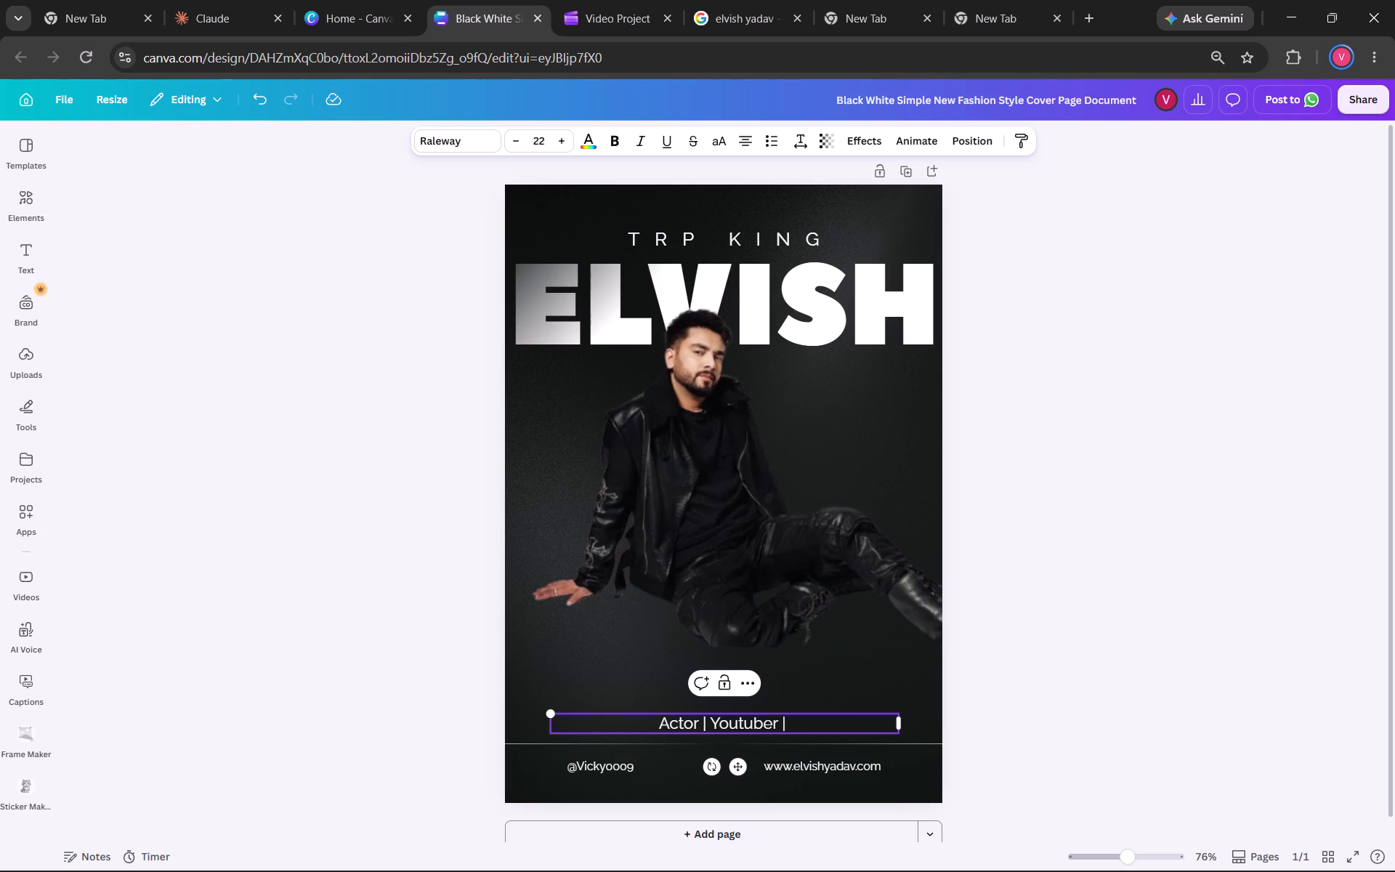
key(ctrl+v)
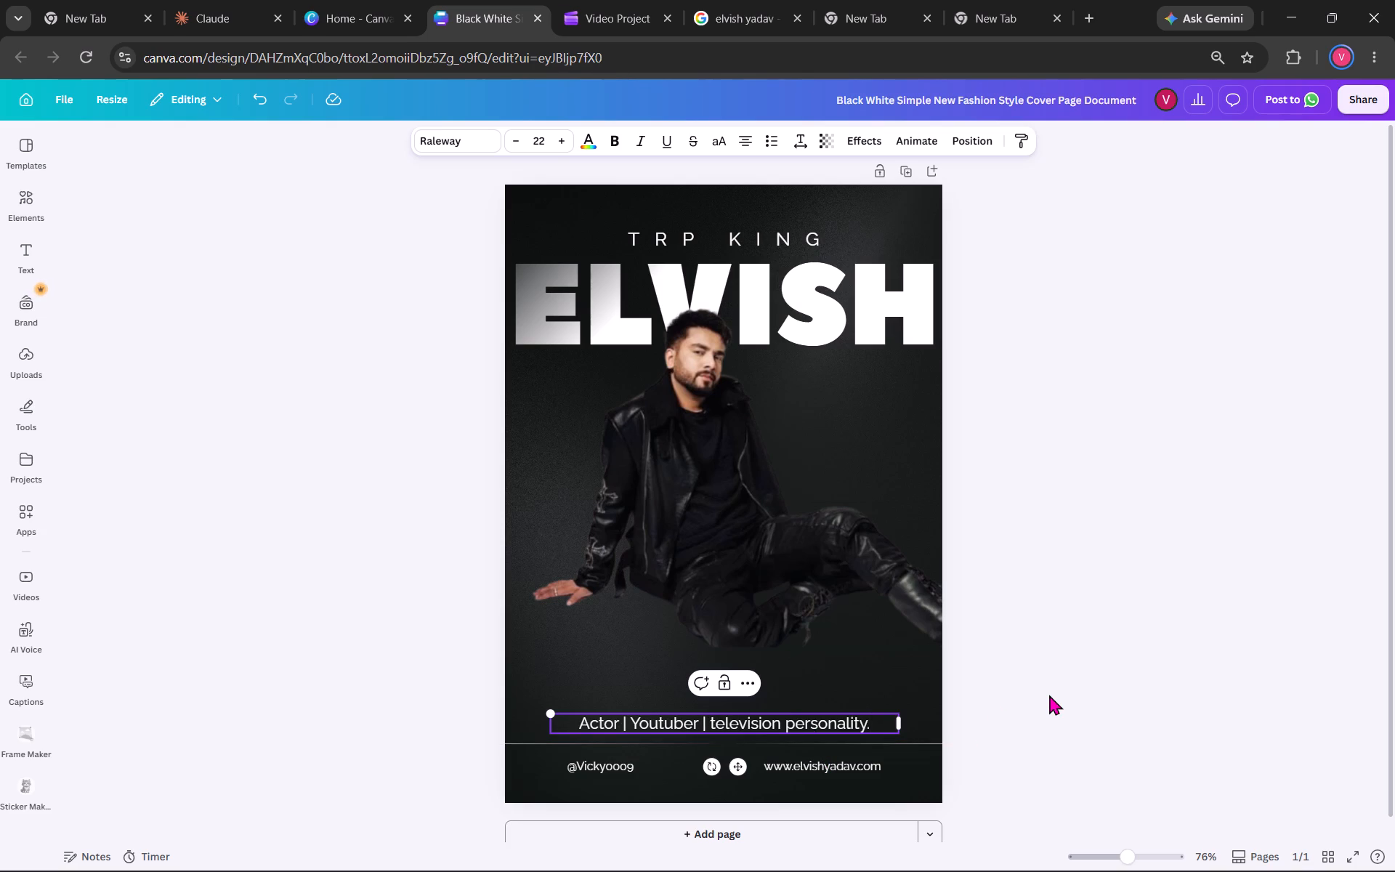
click(1049, 695)
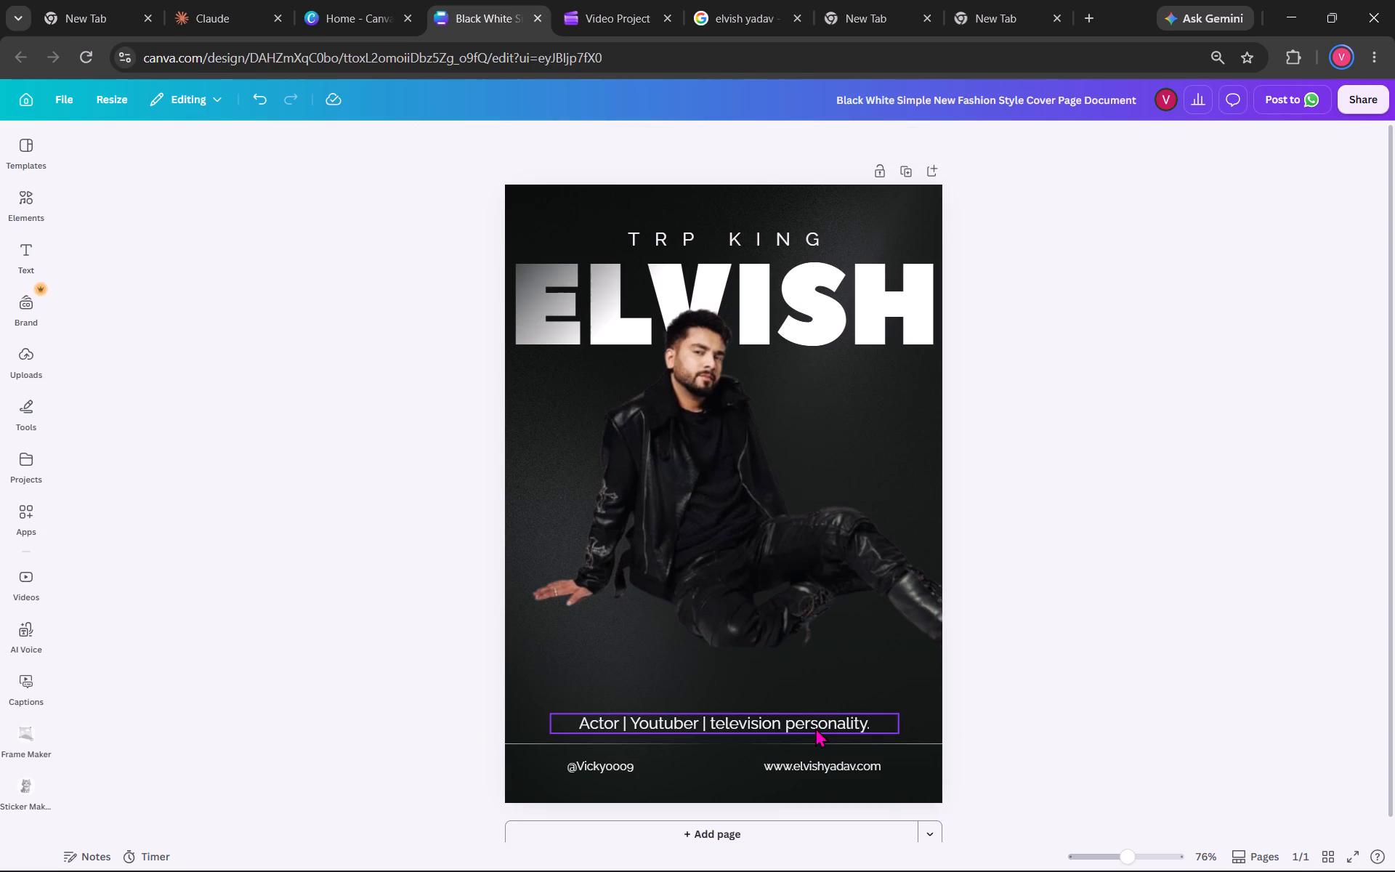
Move the tagline slightly down and to the right, keeping it just above the footer divider line.
click(817, 727)
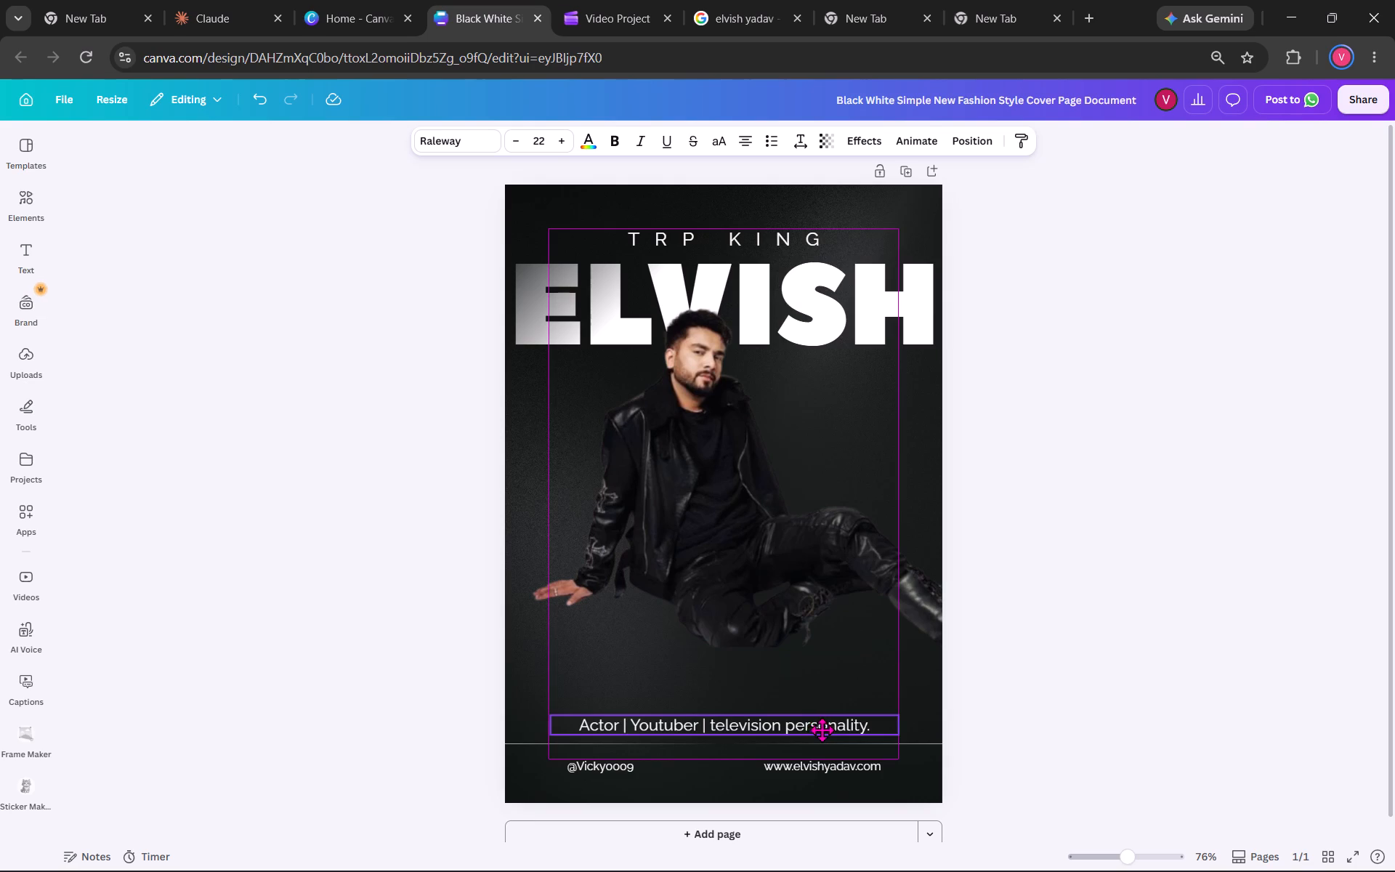
click(1043, 677)
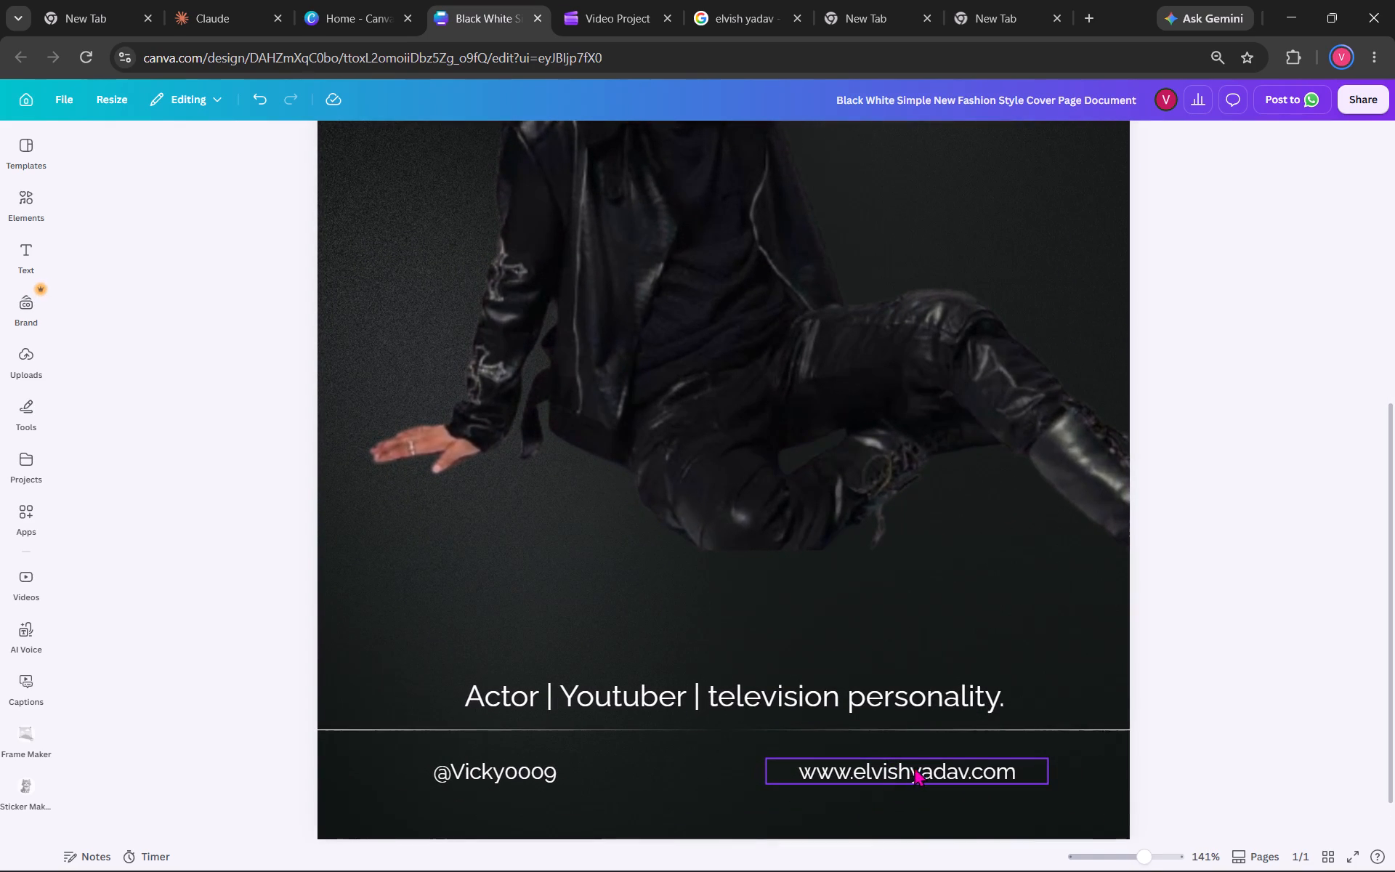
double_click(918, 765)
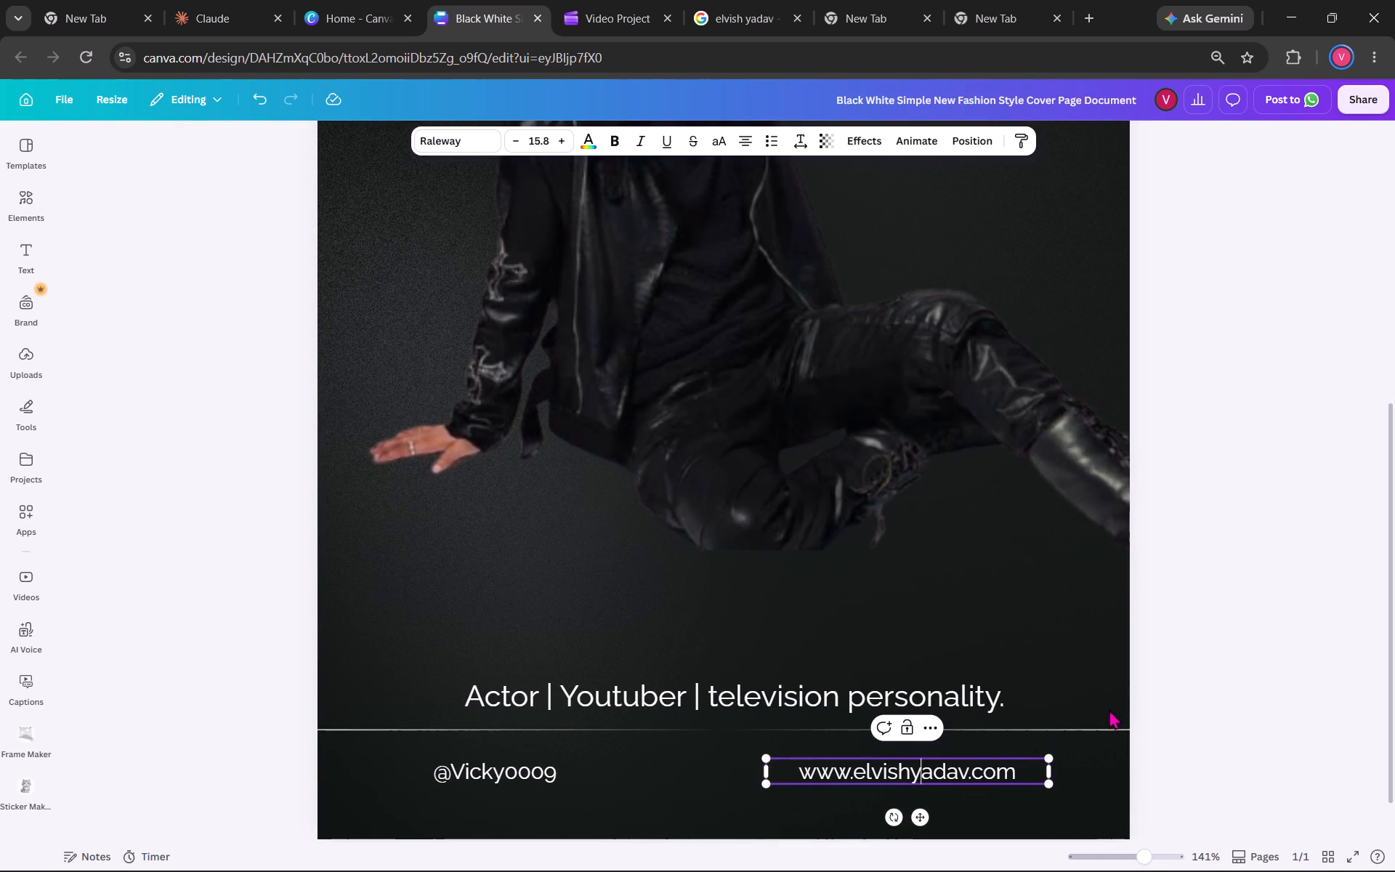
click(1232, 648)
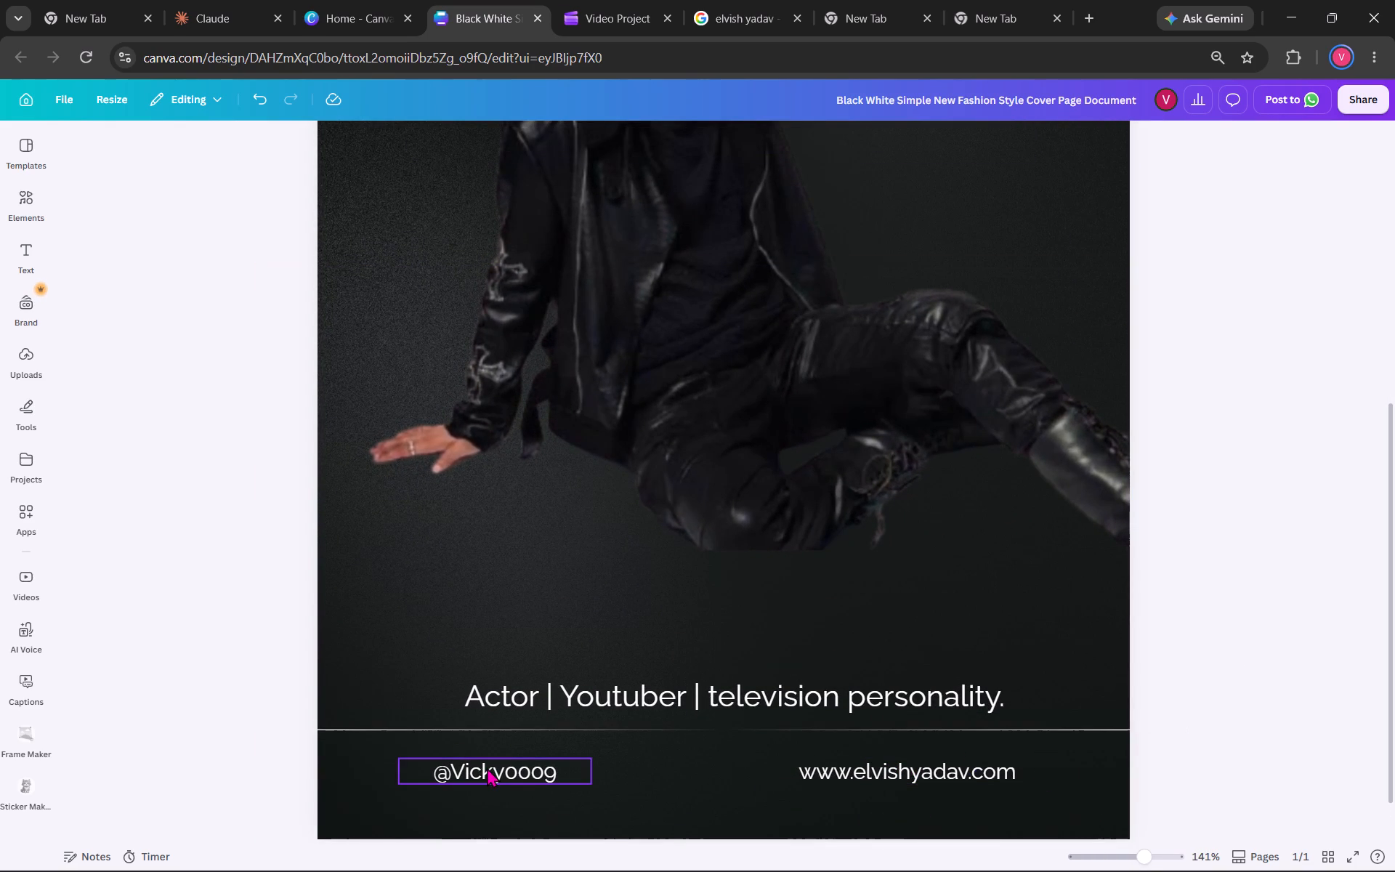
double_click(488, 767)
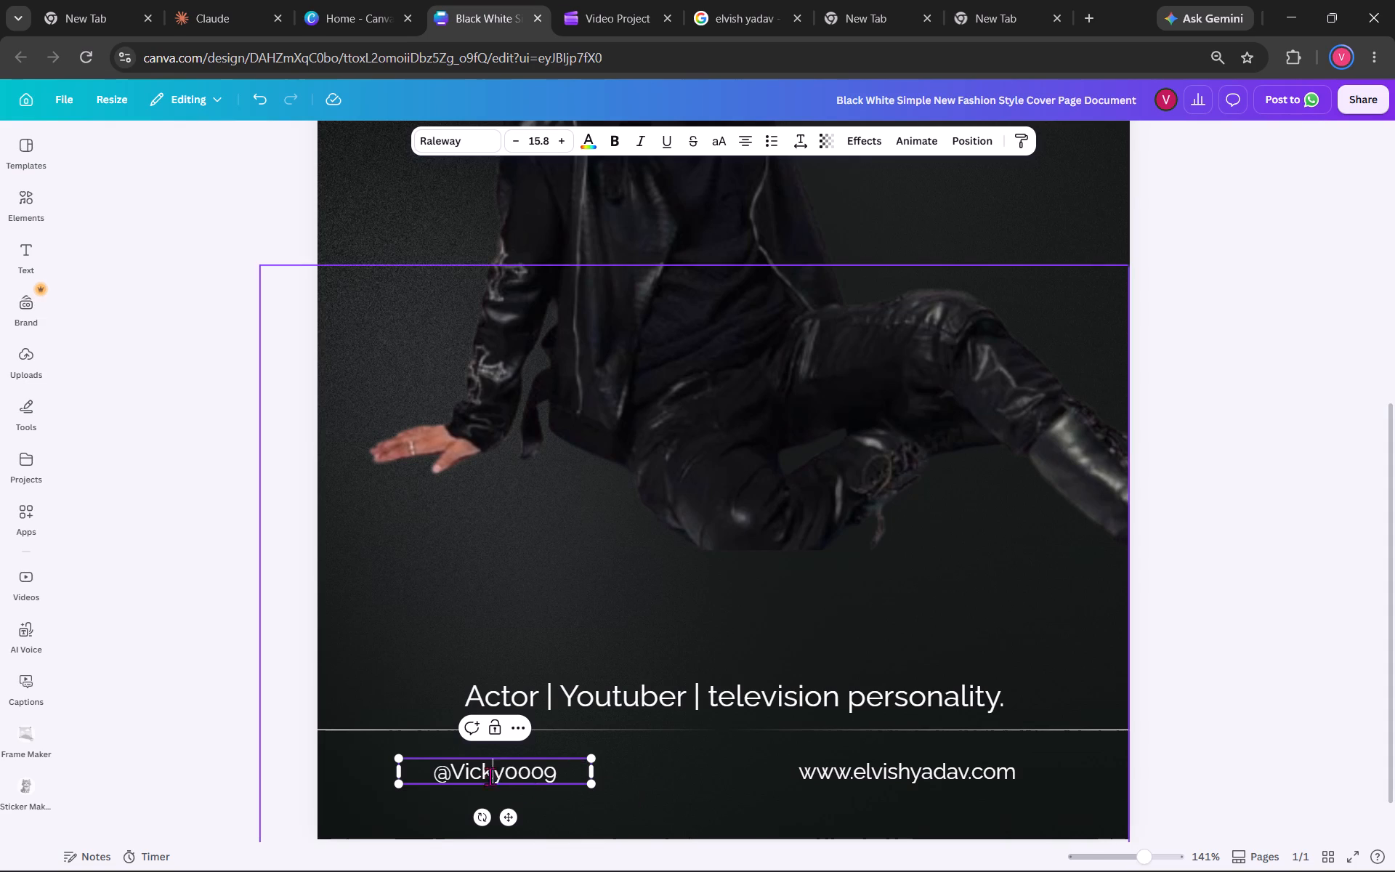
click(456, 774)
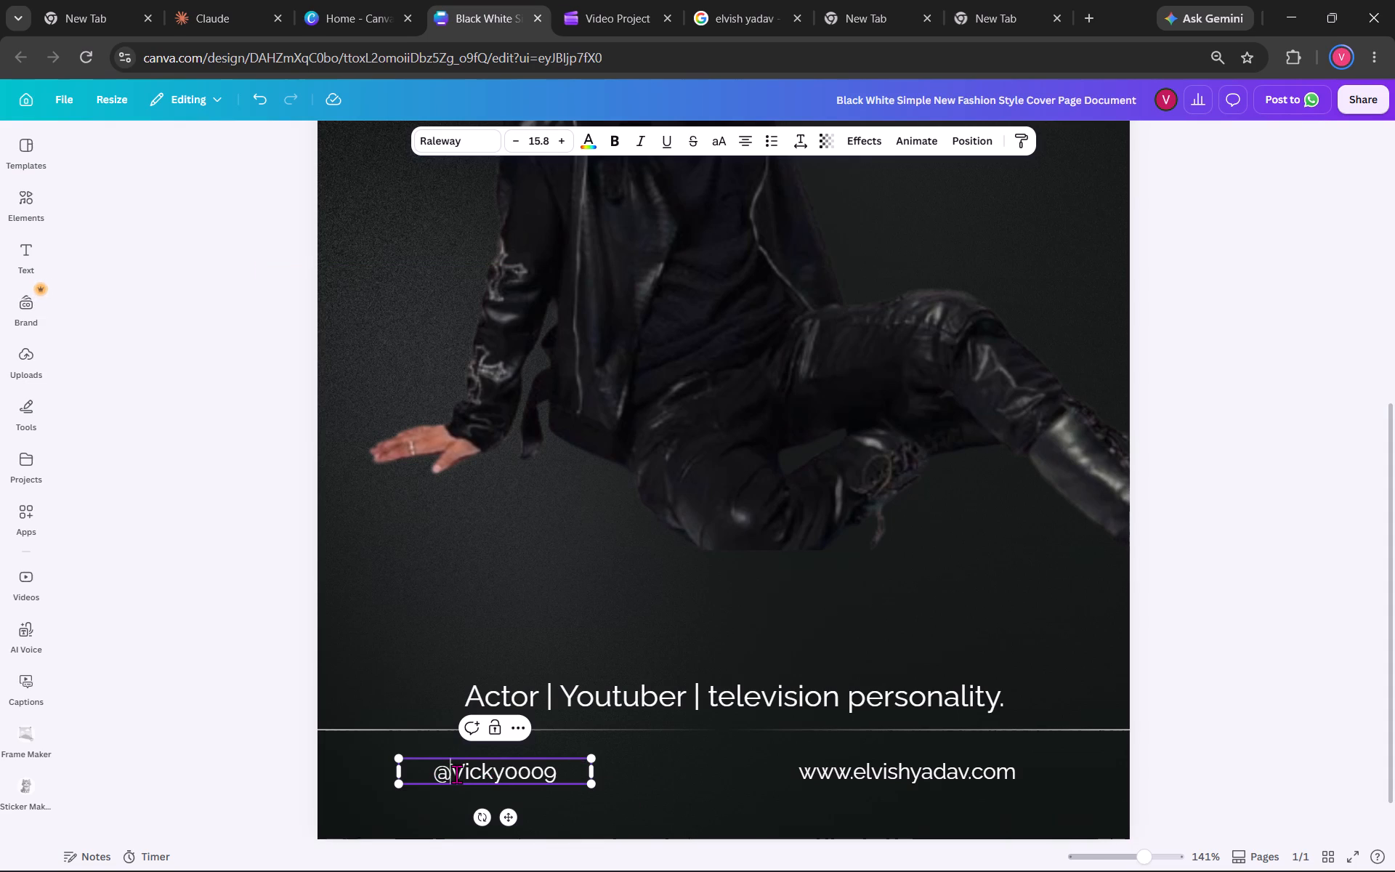
Search the elements for "tweeter logo", insert the circled Twitter bird graphic, and place it just above the footer handle.
click(27, 208)
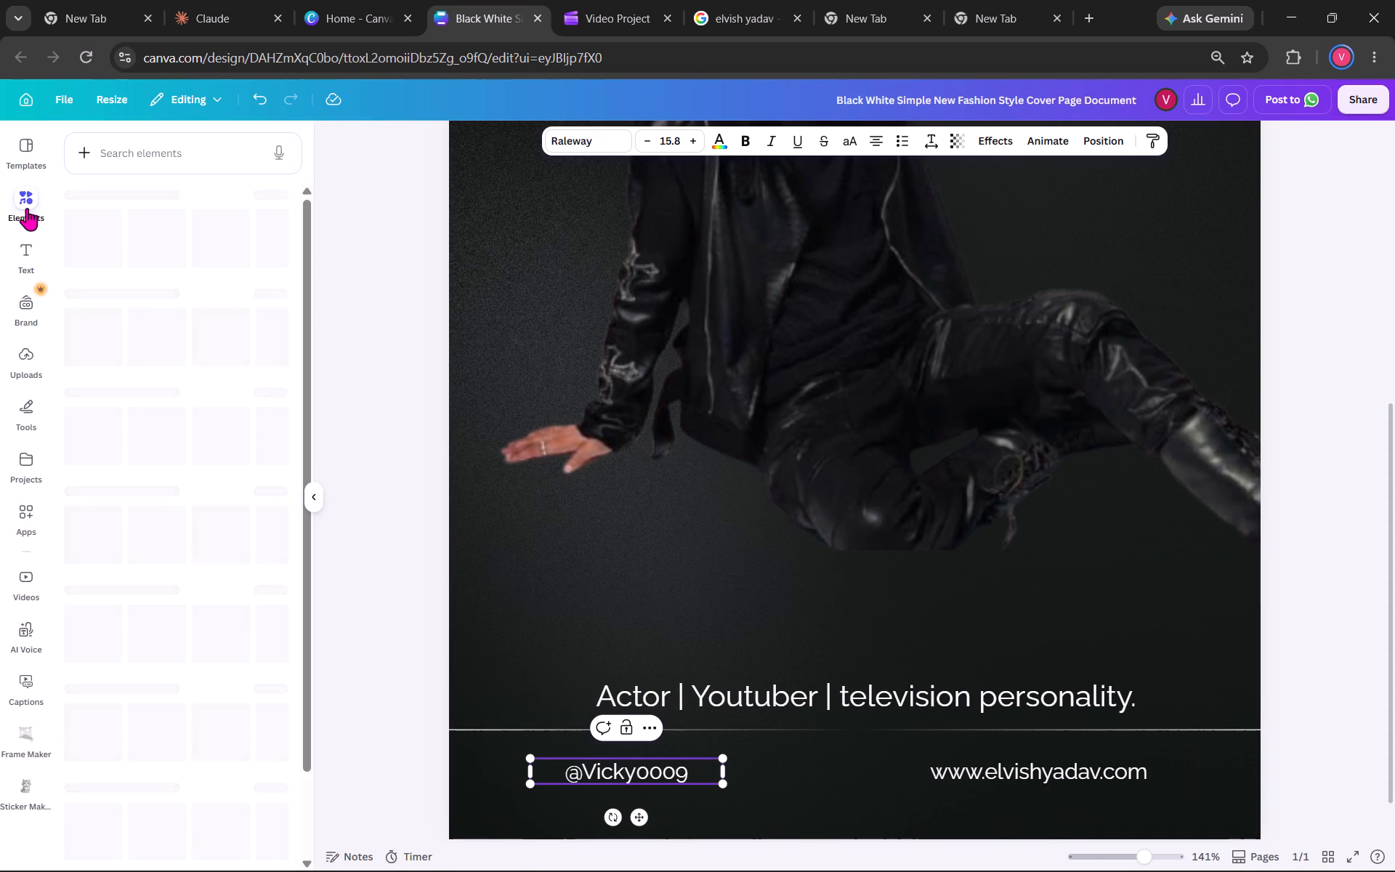
click(168, 162)
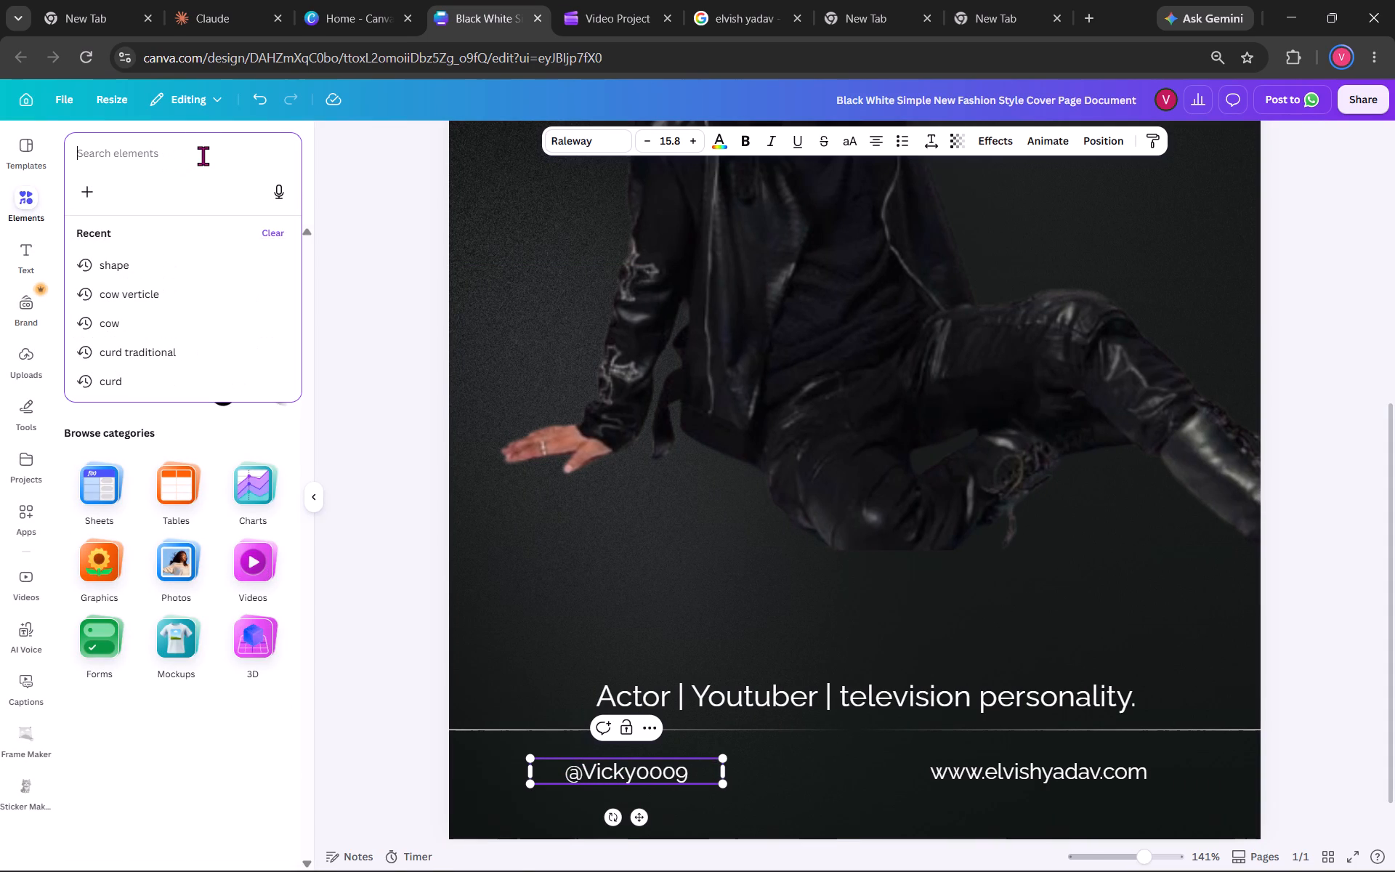
text(tw)
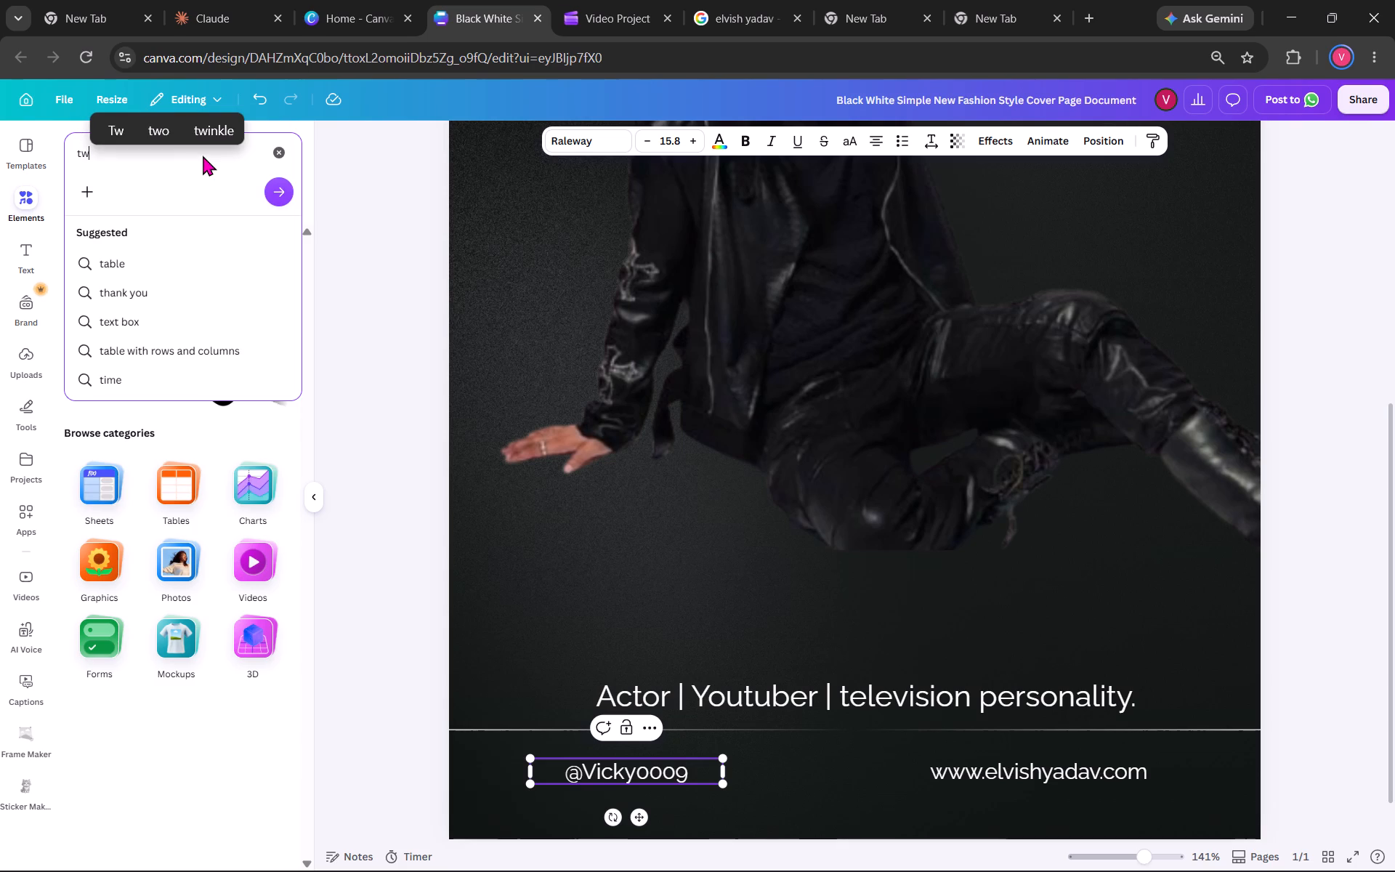
key(e)
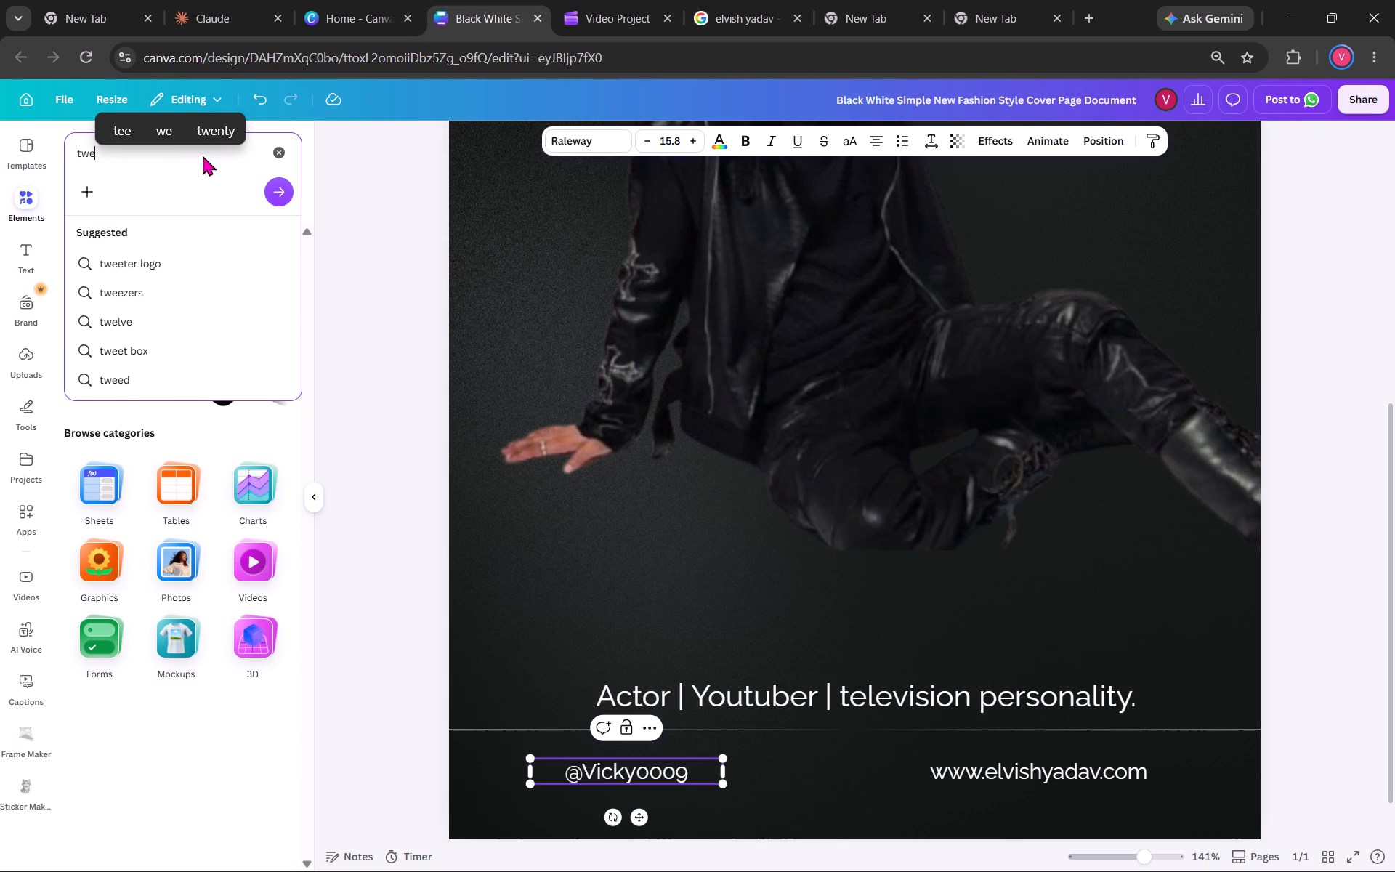
click(176, 265)
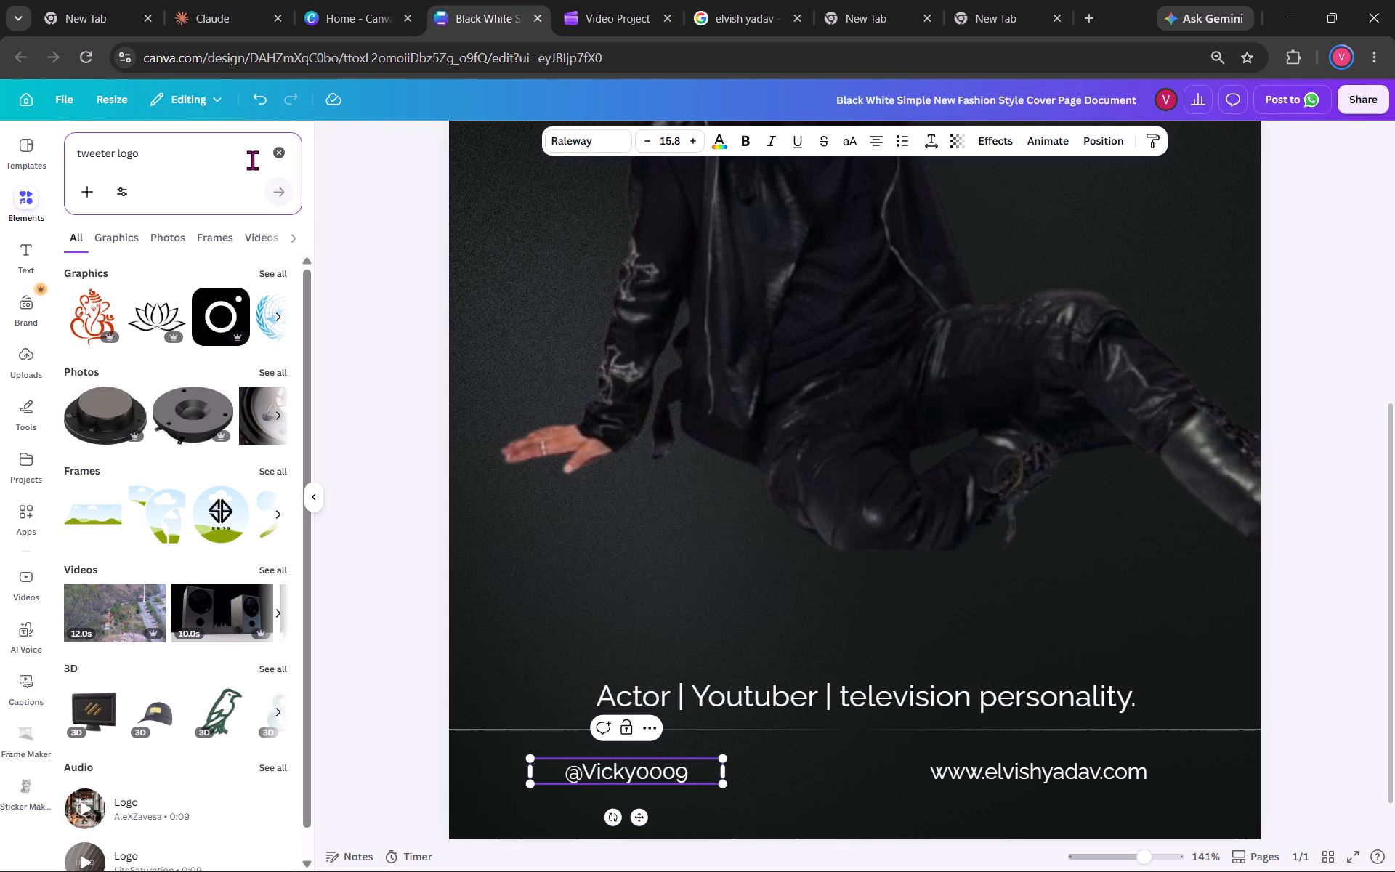
scroll(214, 432, right, 1)
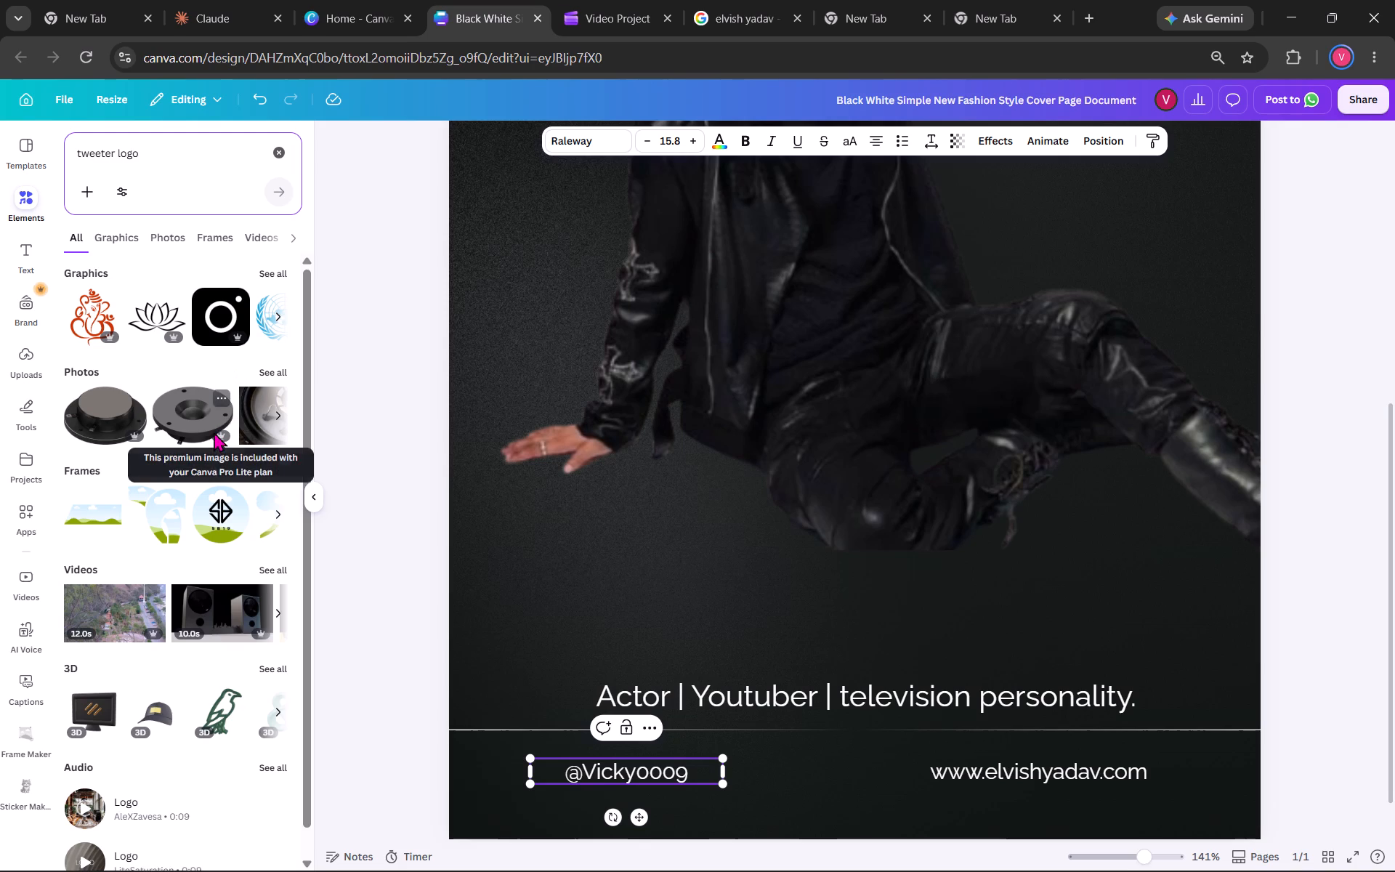
scroll(214, 432, right, 1)
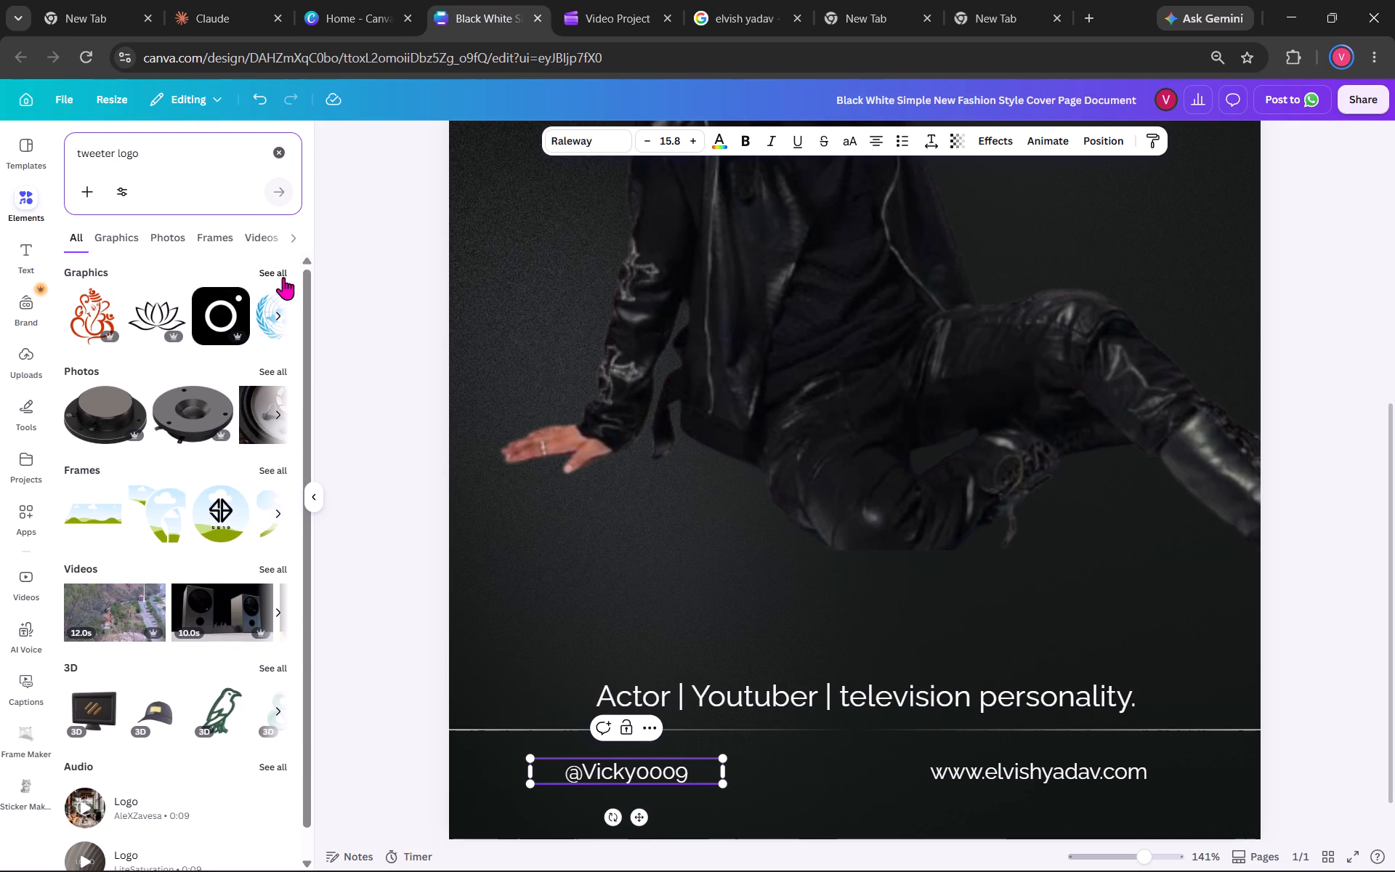
click(283, 277)
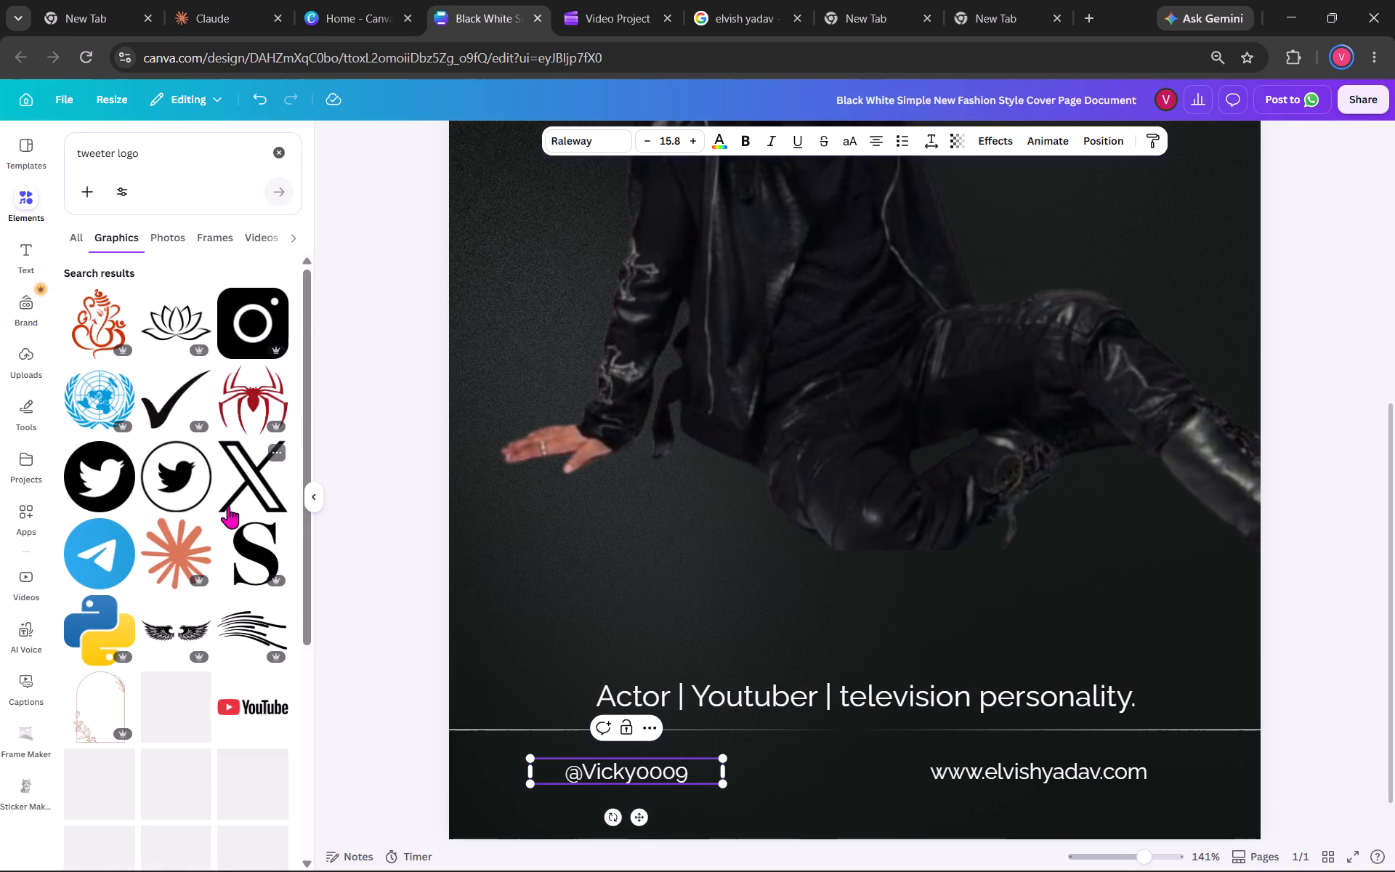
scroll(228, 506, down, 1)
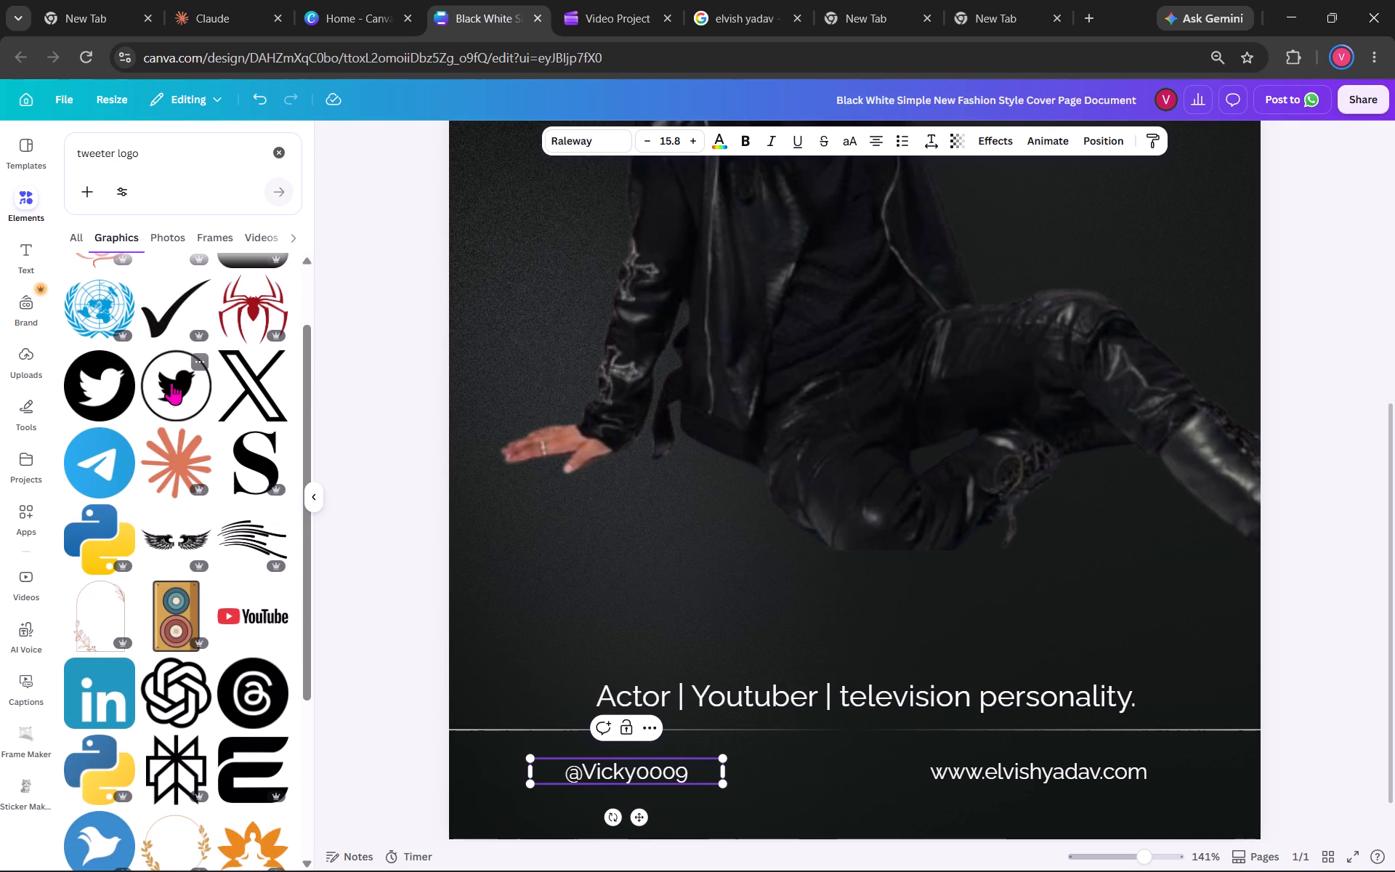
click(171, 382)
drag(930, 284, 680, 601)
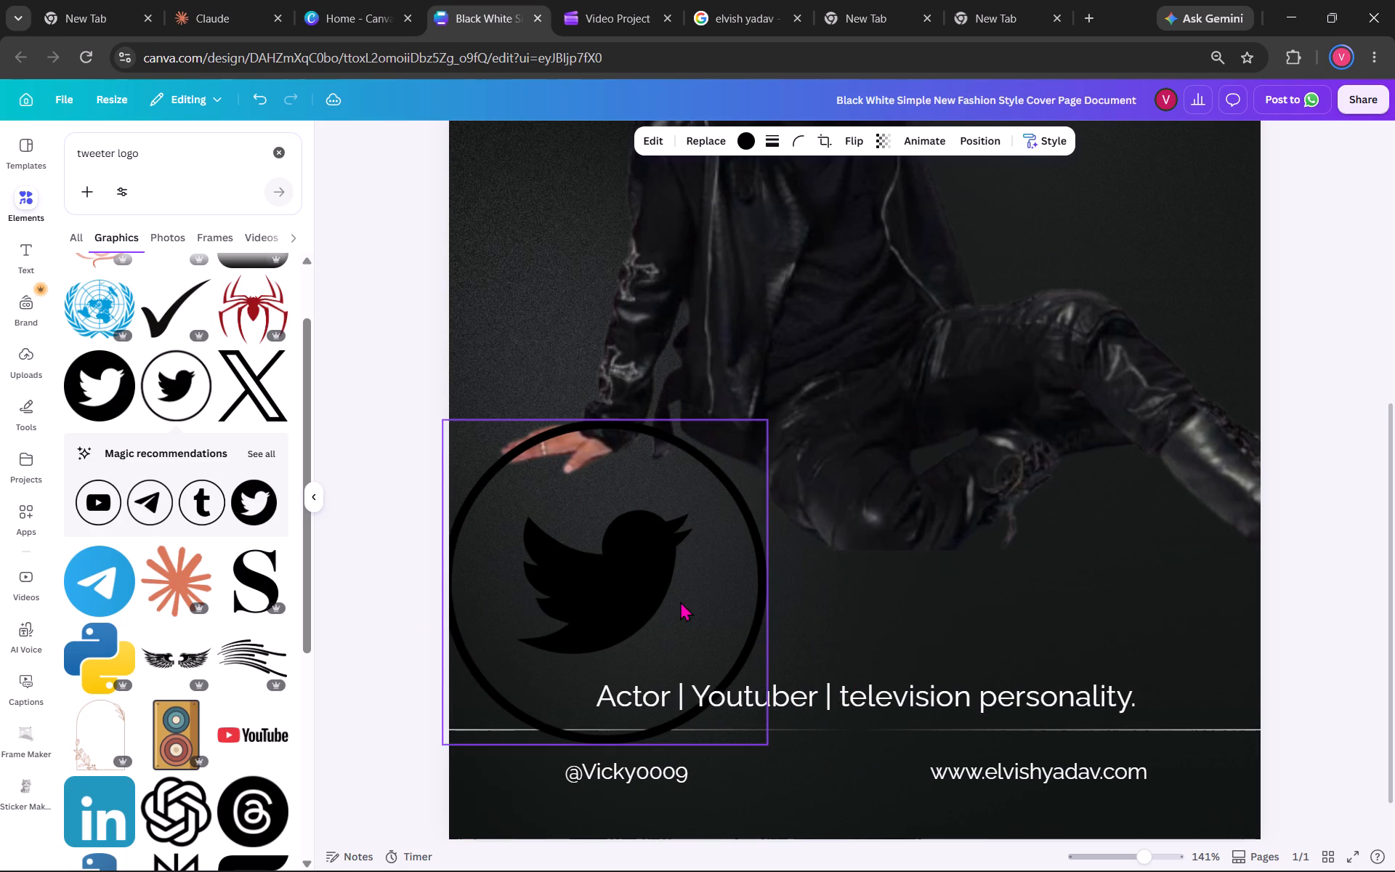
Recolour the Twitter logo white, using the white already in the design.
click(748, 142)
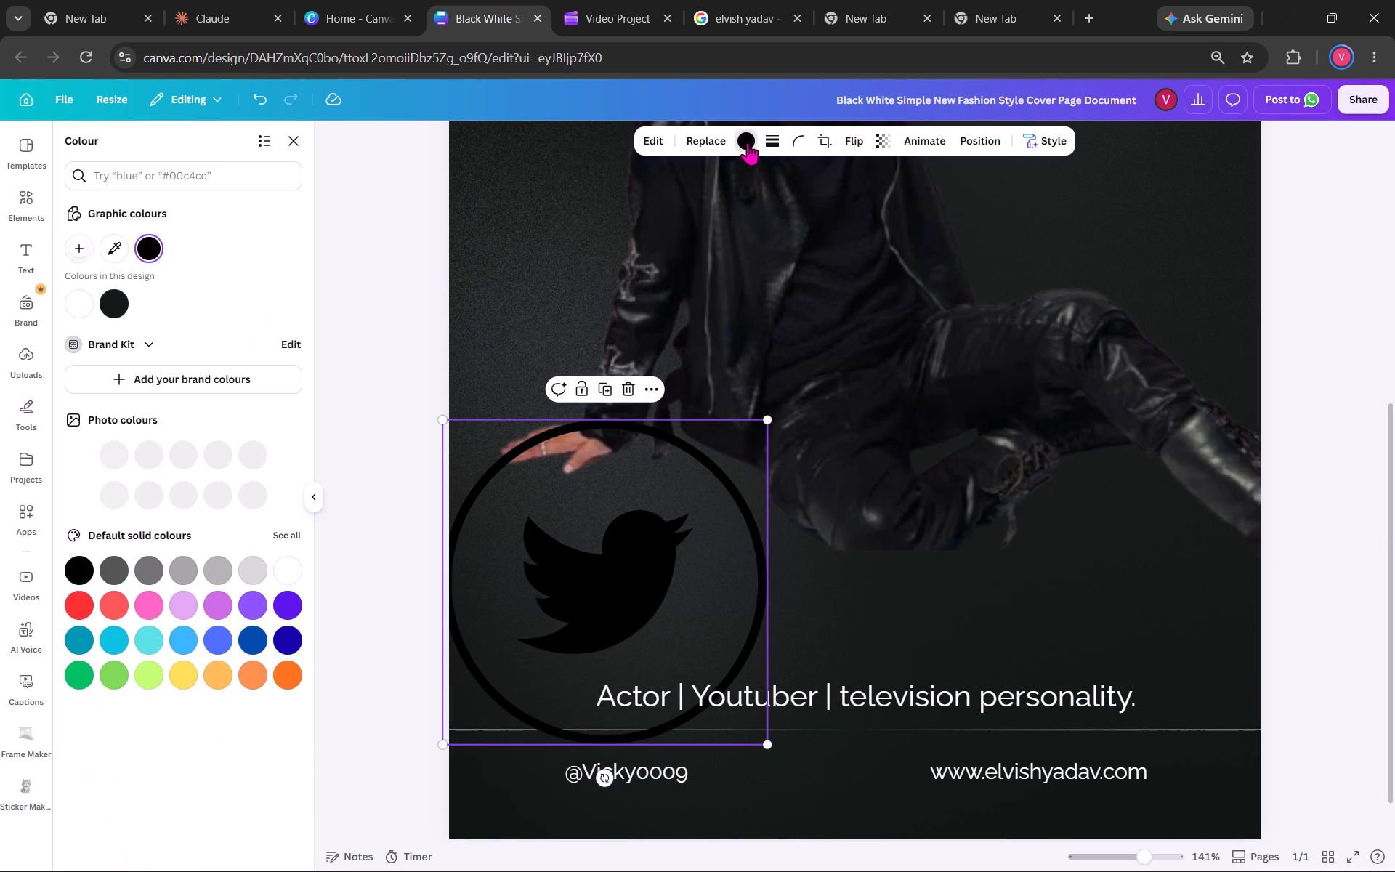
click(80, 301)
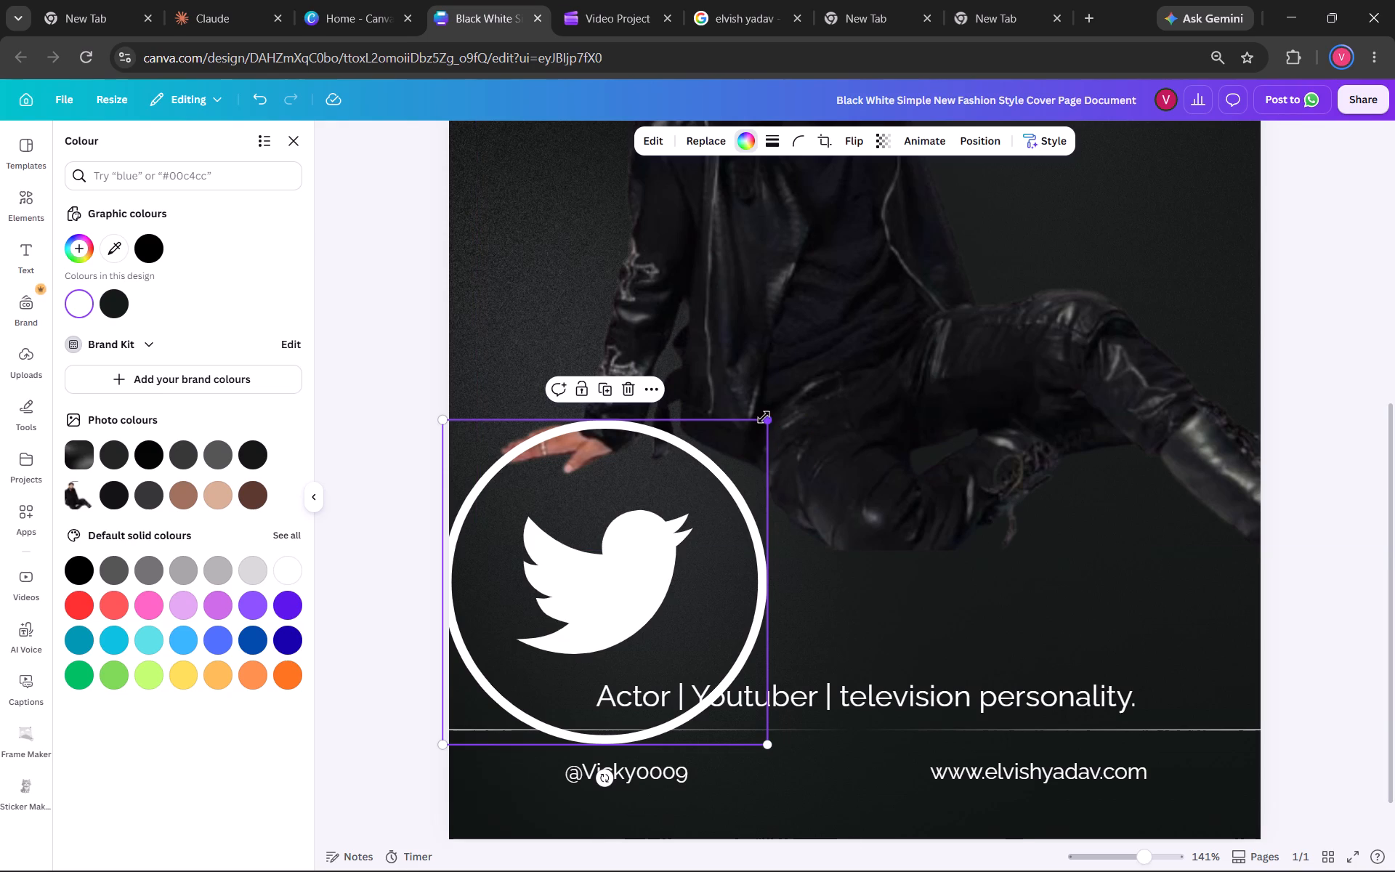
Shrink the white Twitter logo to icon size and place it just before the footer handle, below the divider line.
drag(764, 417, 506, 735)
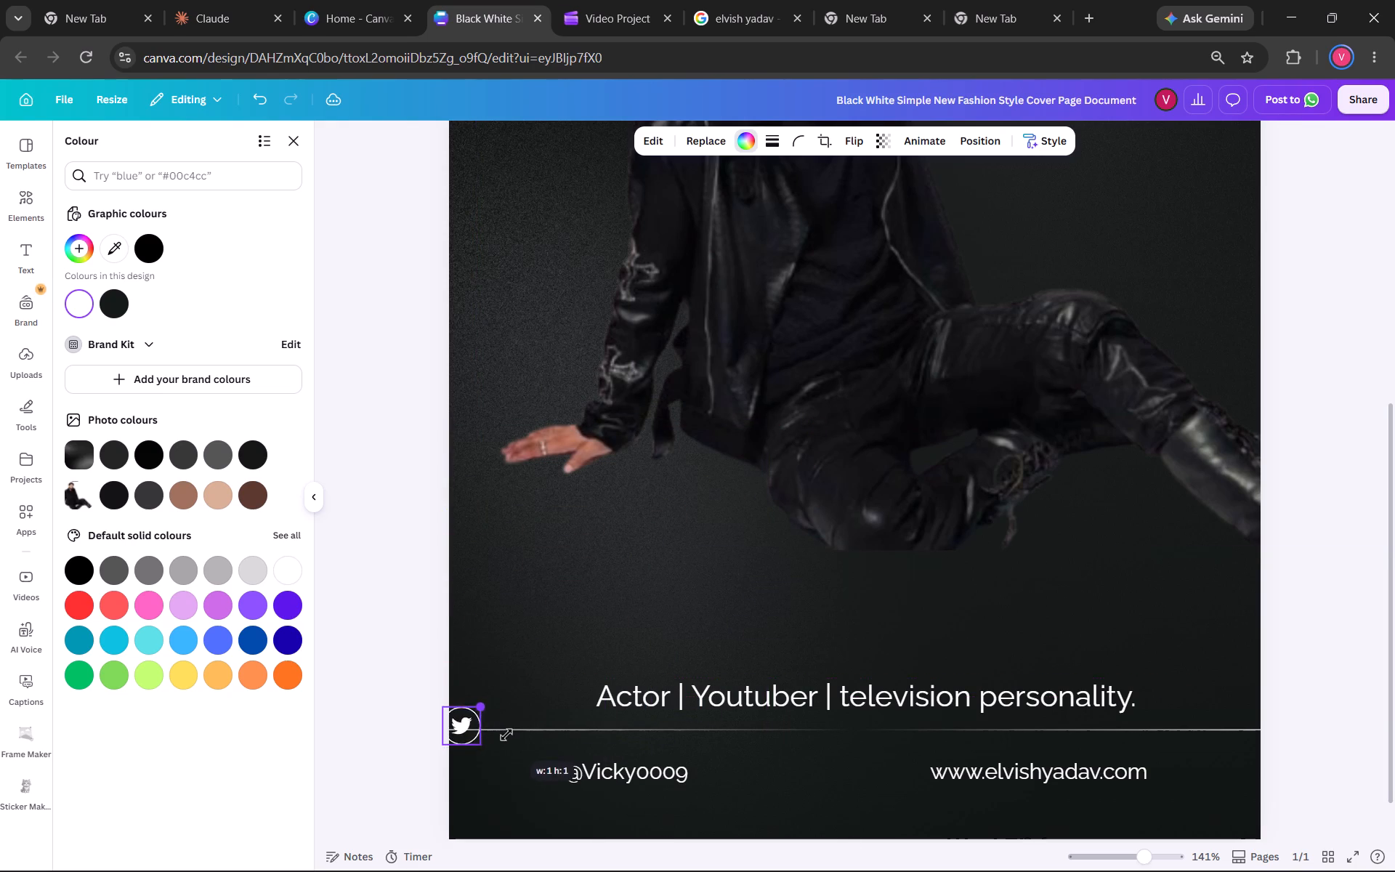
drag(506, 735, 495, 739)
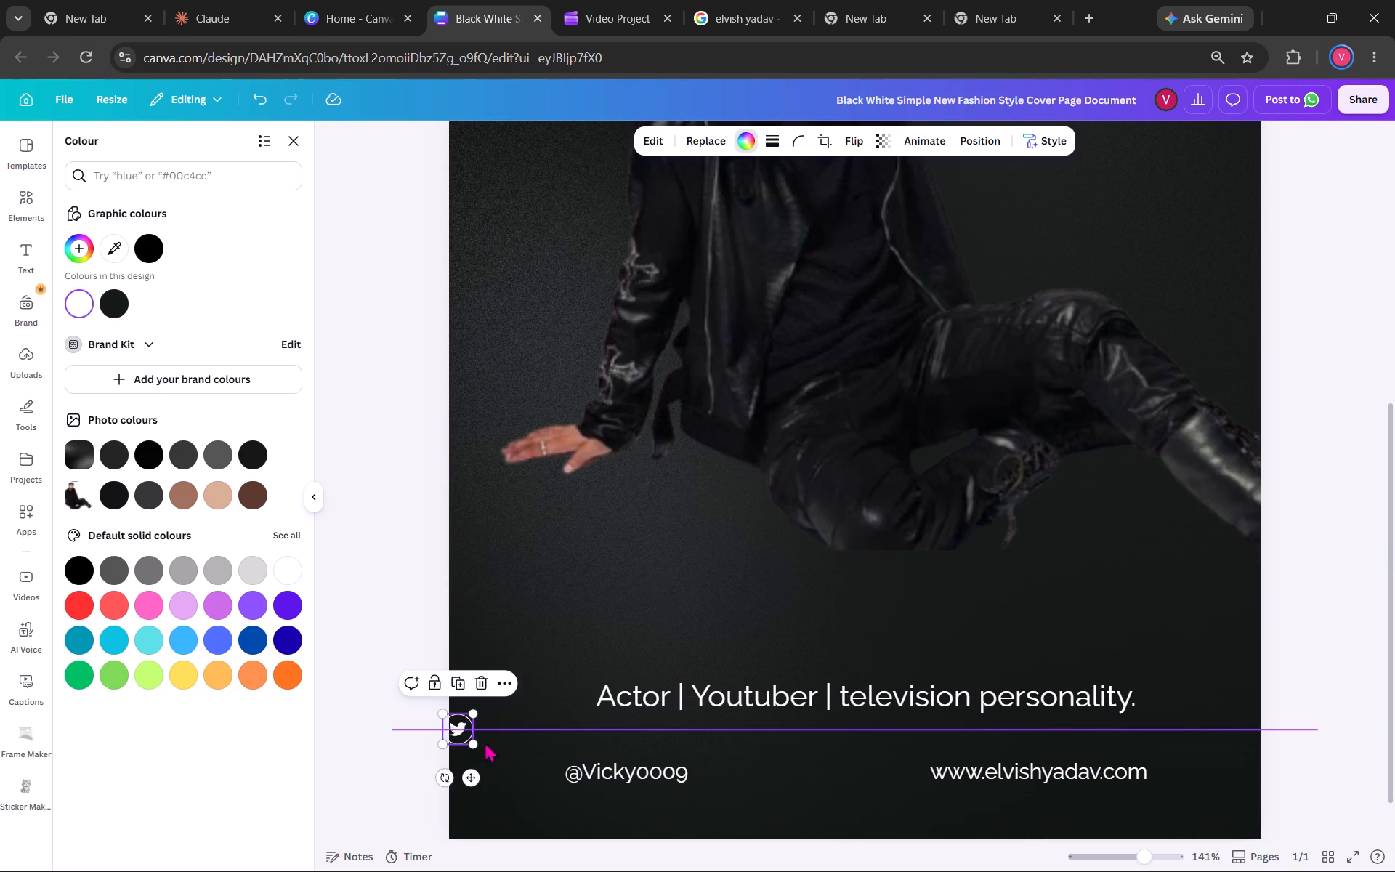
drag(453, 724, 550, 811)
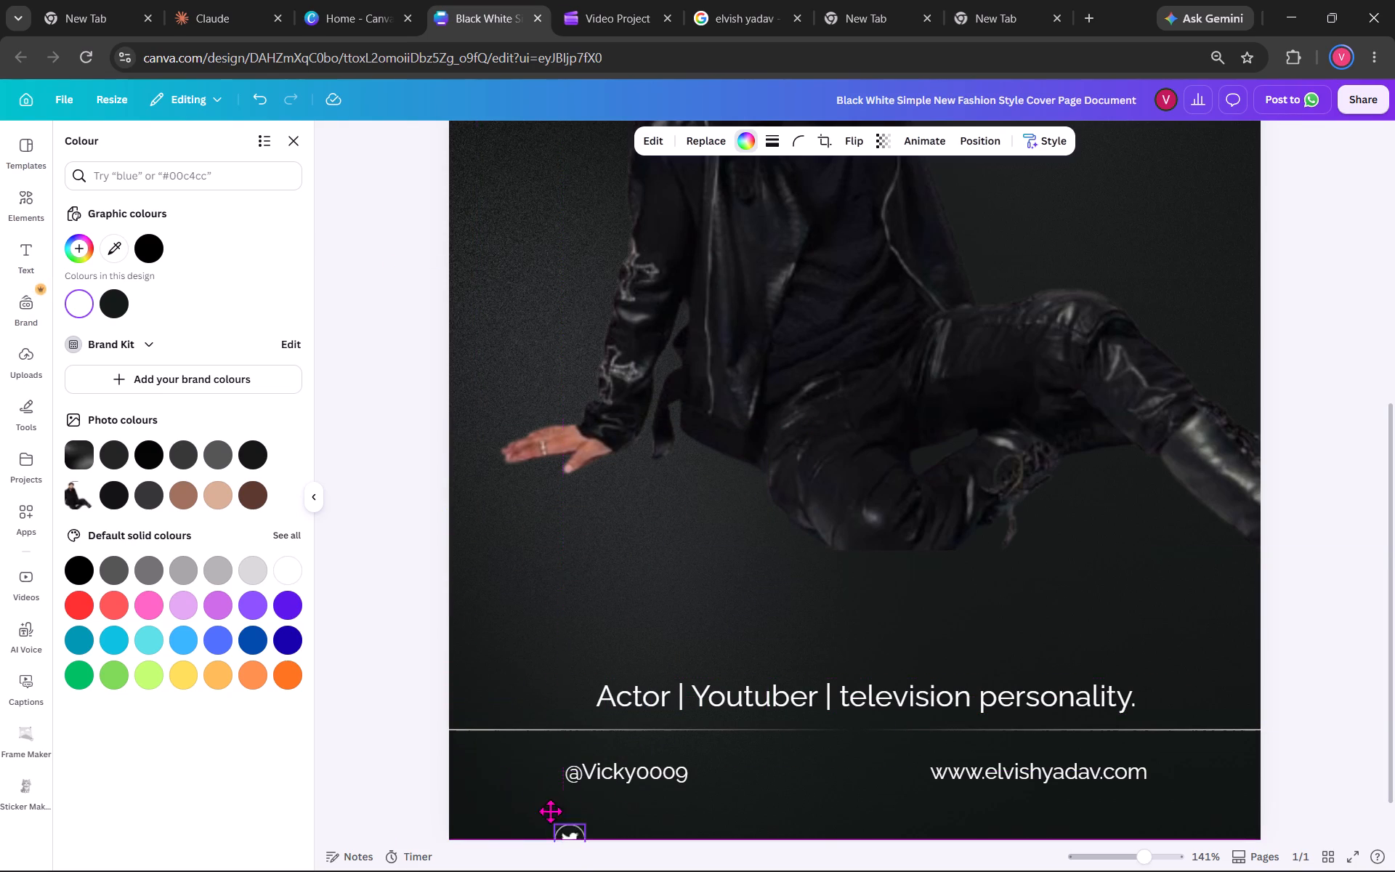
drag(550, 811, 543, 766)
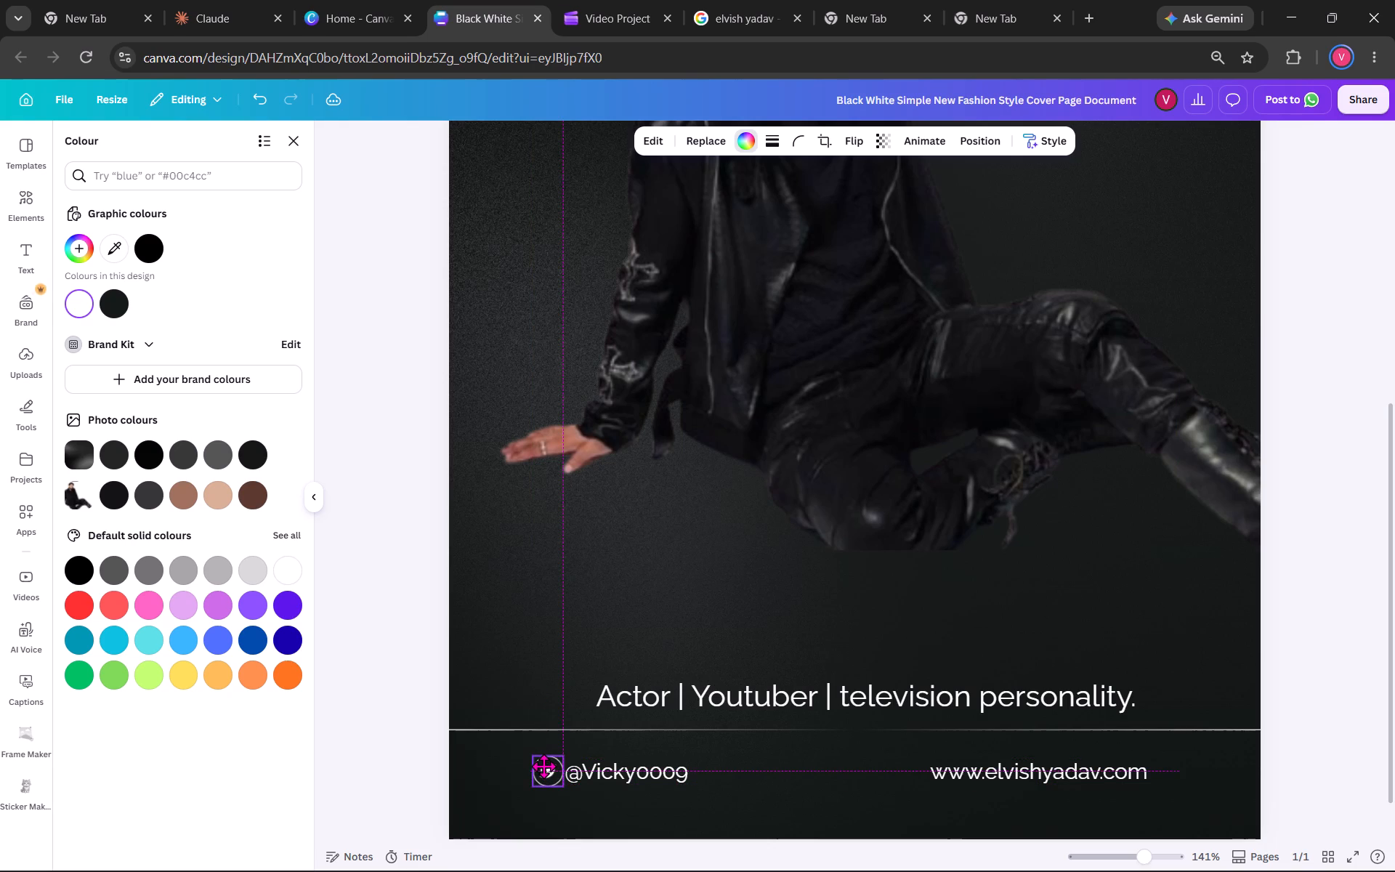
drag(543, 766, 537, 769)
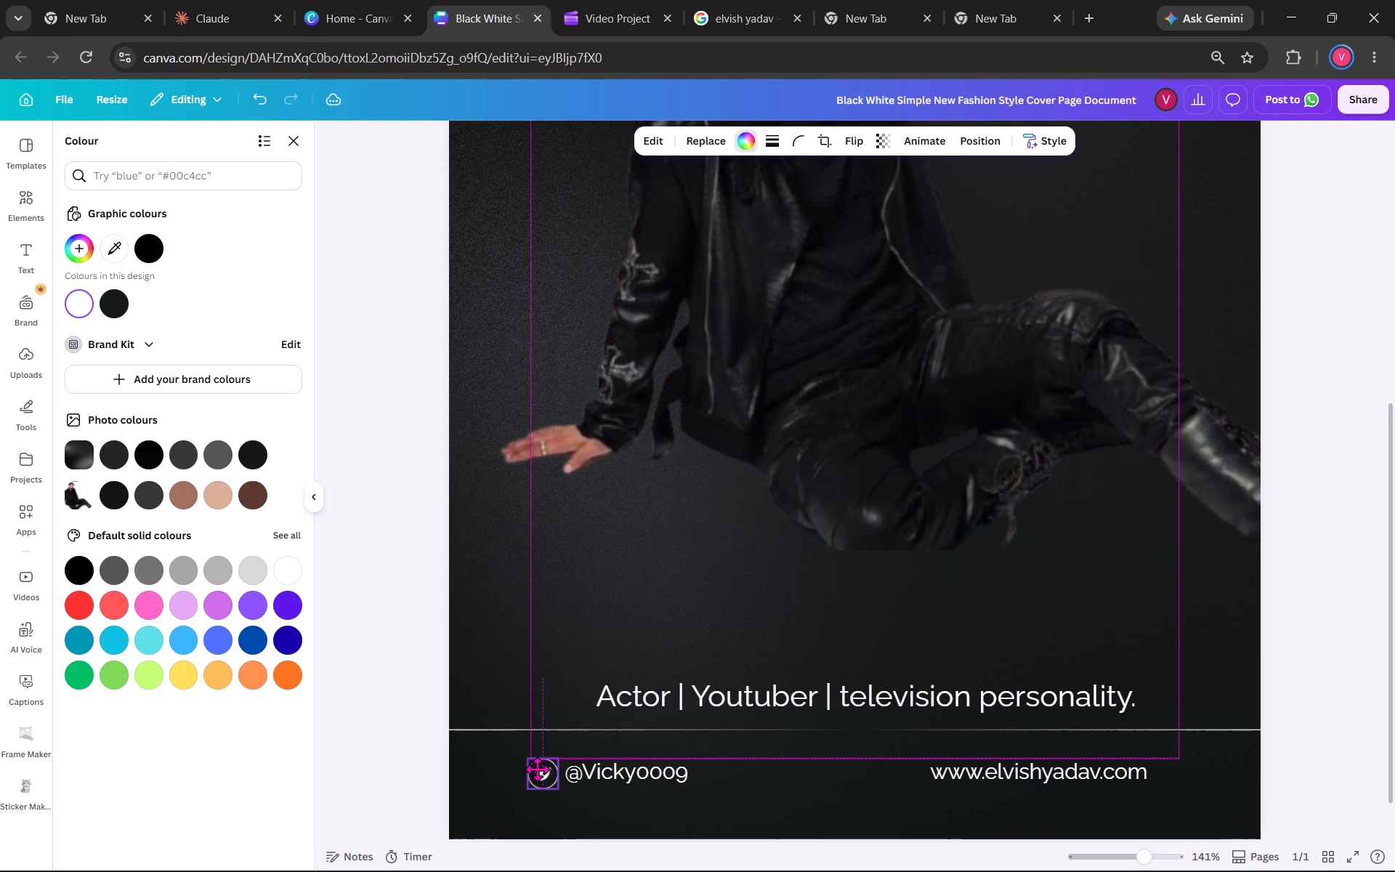
drag(537, 769, 538, 768)
click(538, 768)
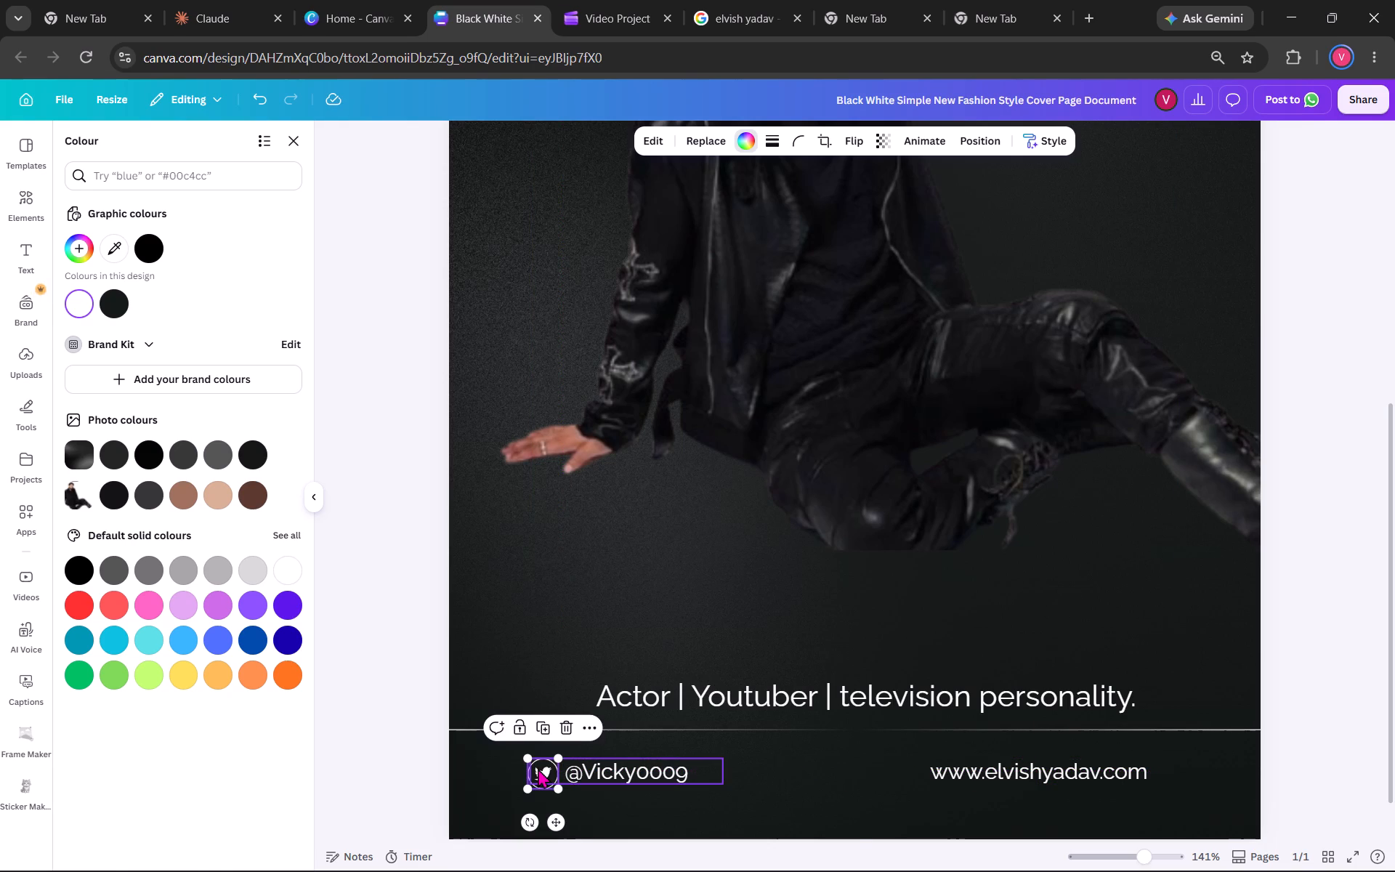
click(815, 732)
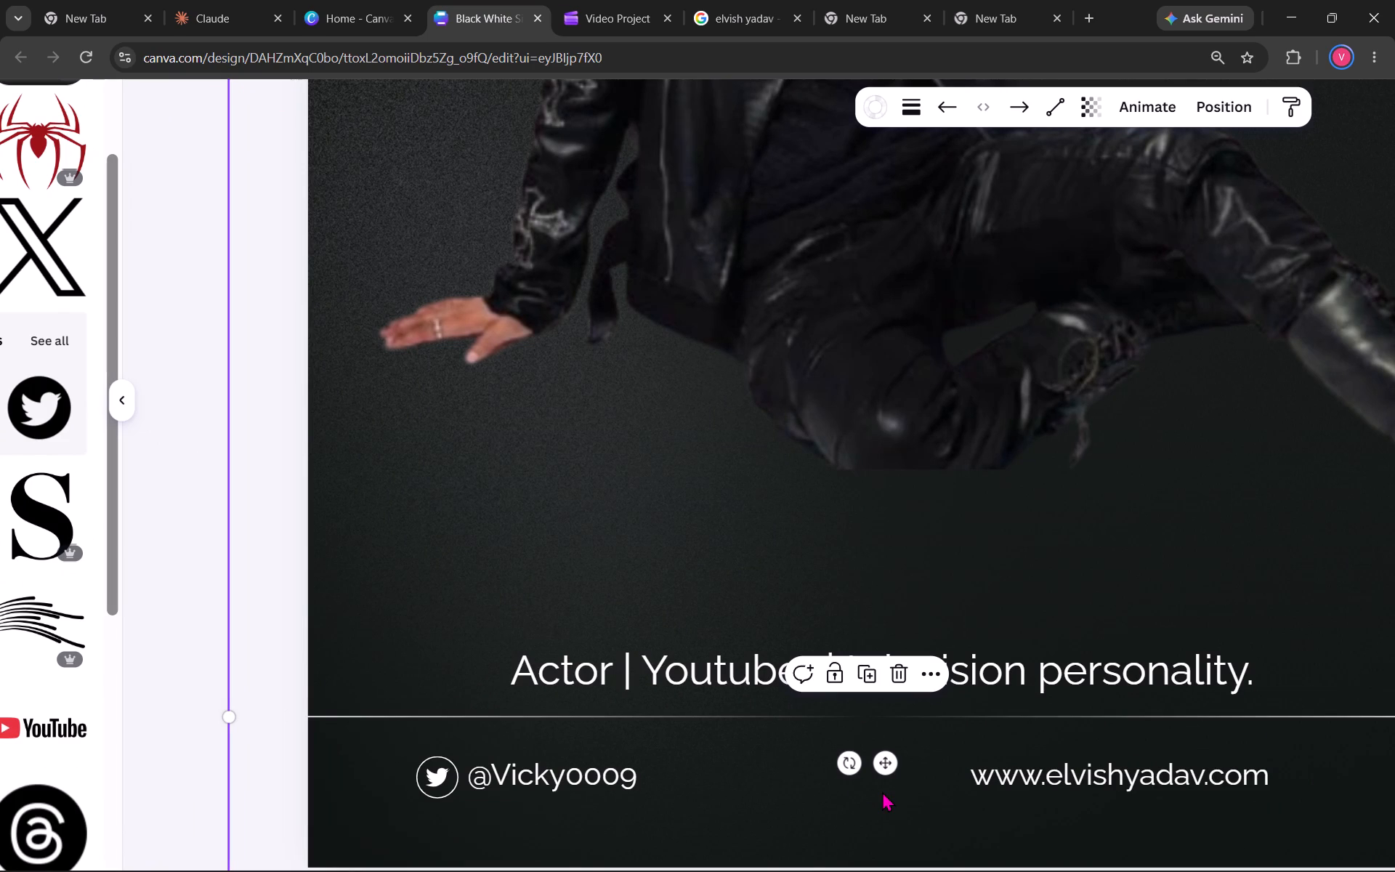
click(538, 787)
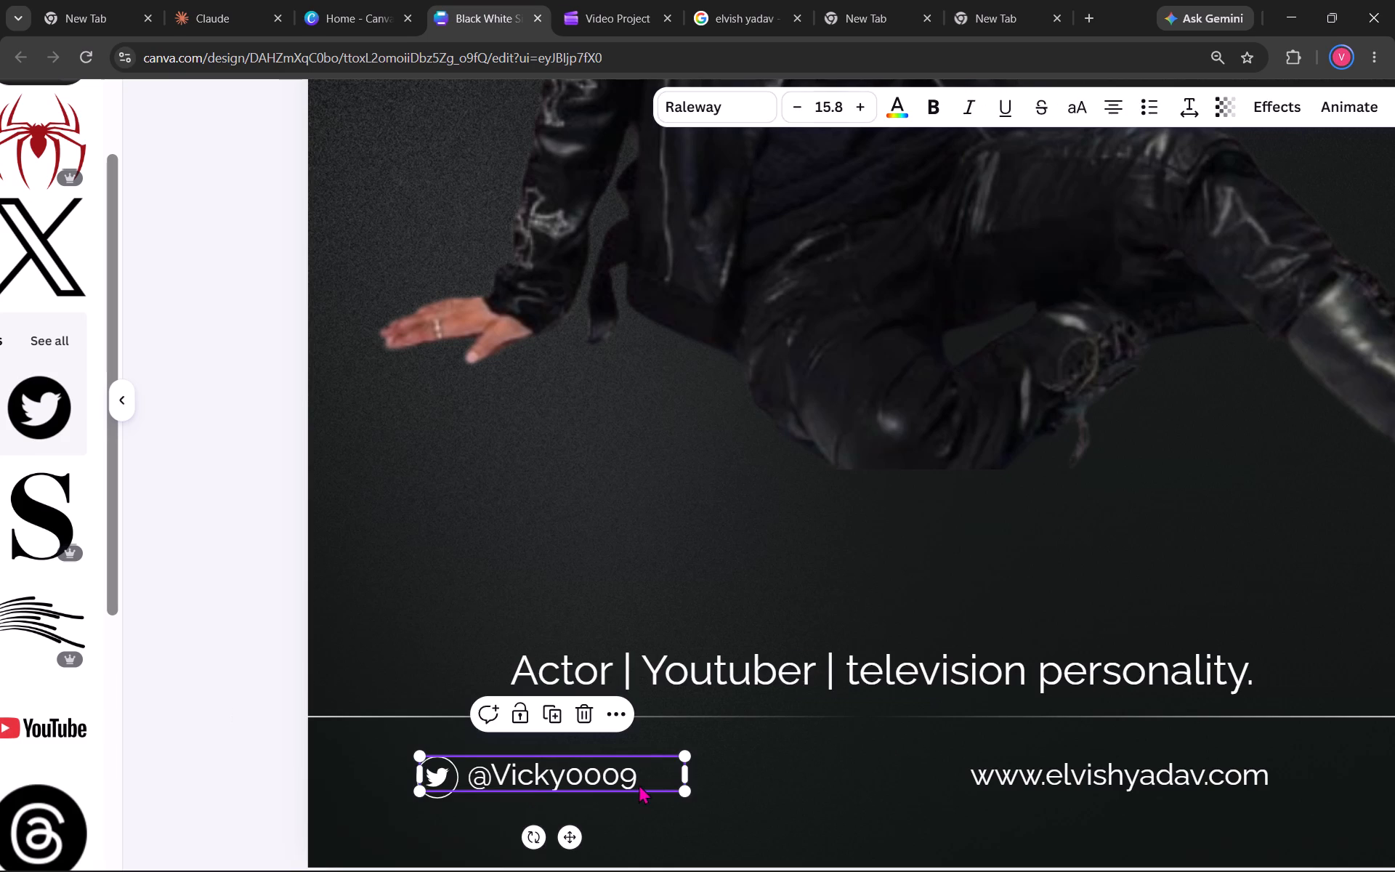
double_click(652, 770)
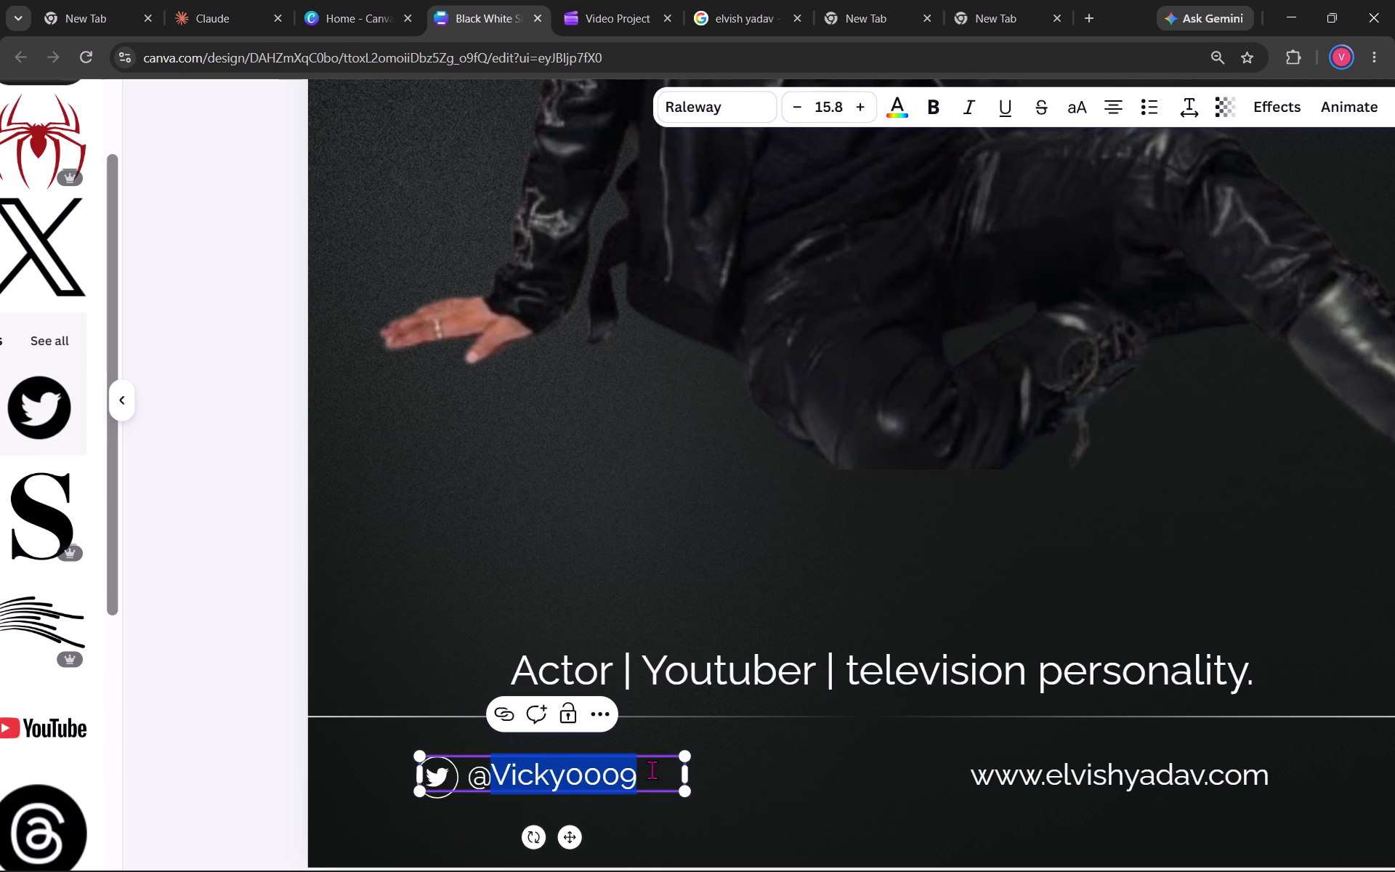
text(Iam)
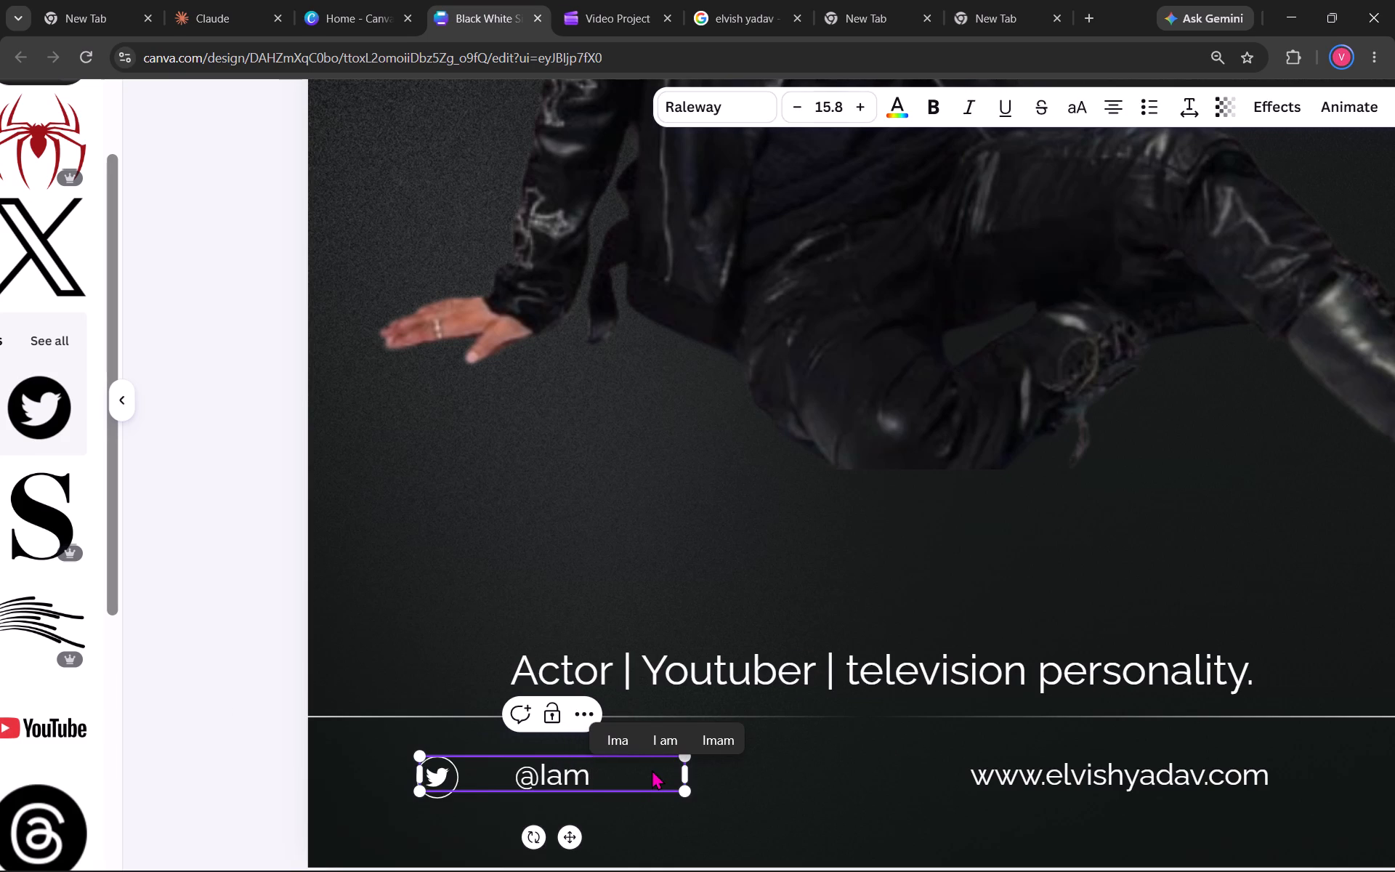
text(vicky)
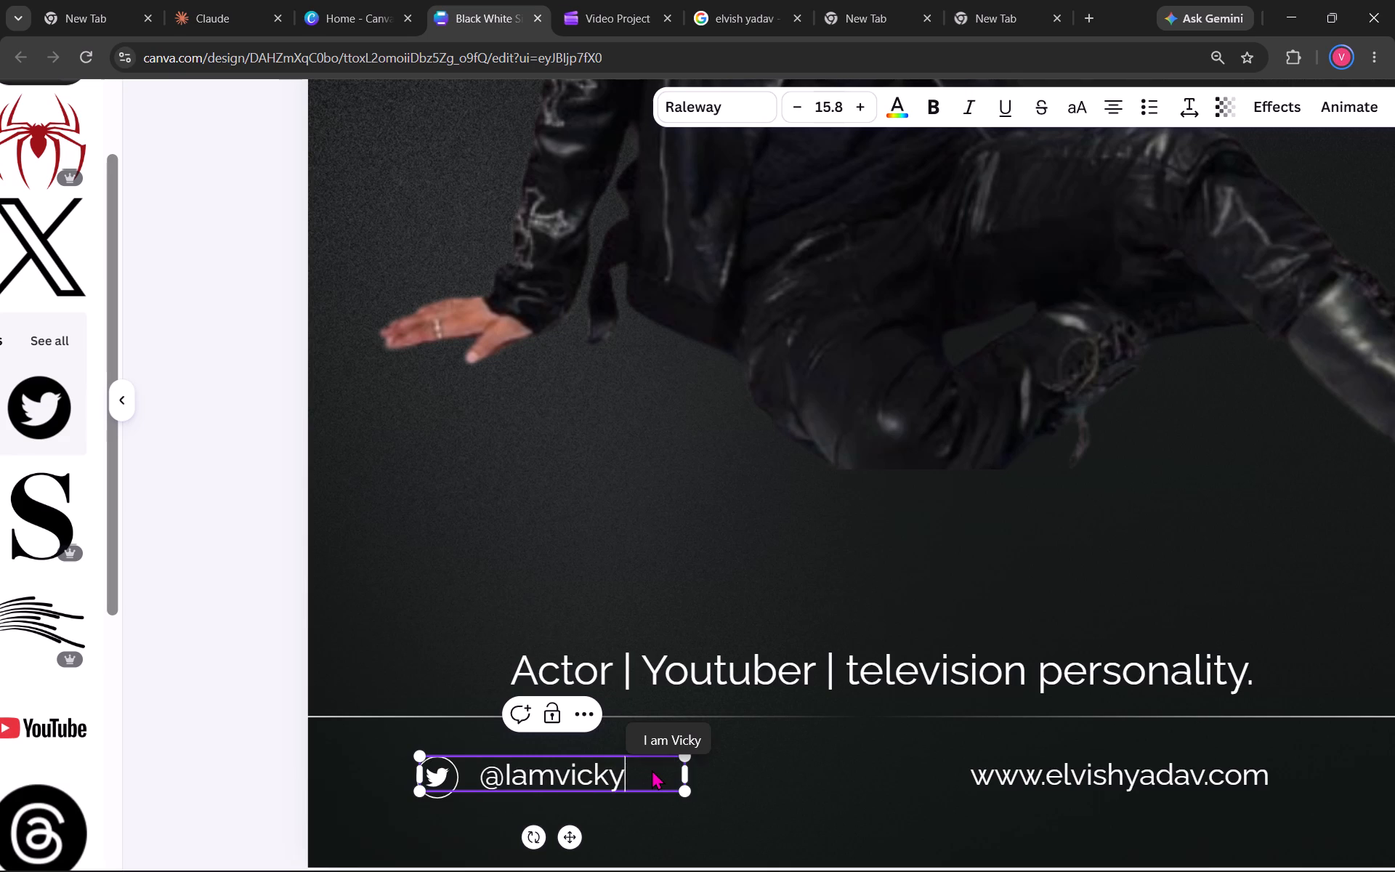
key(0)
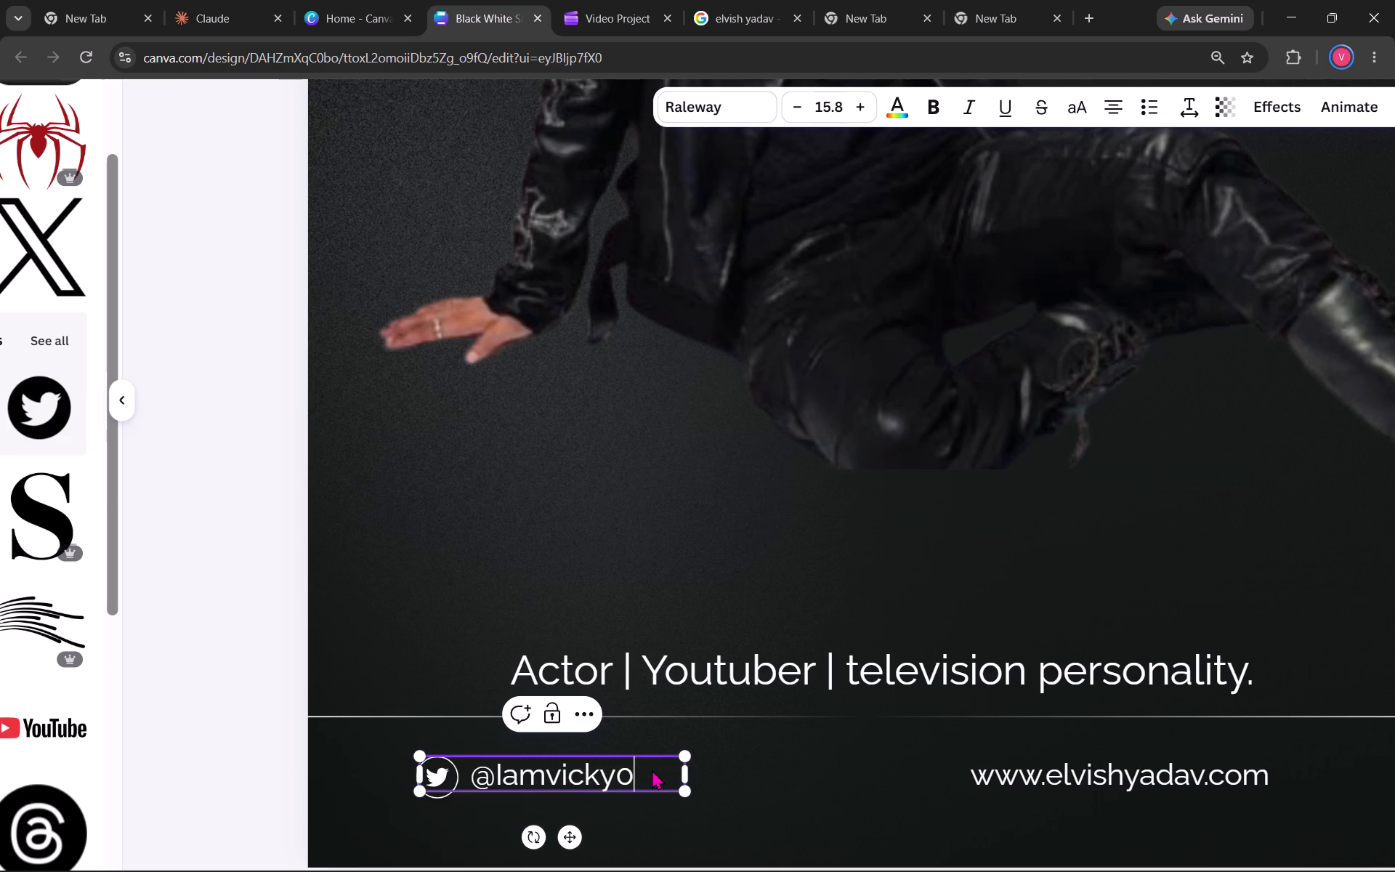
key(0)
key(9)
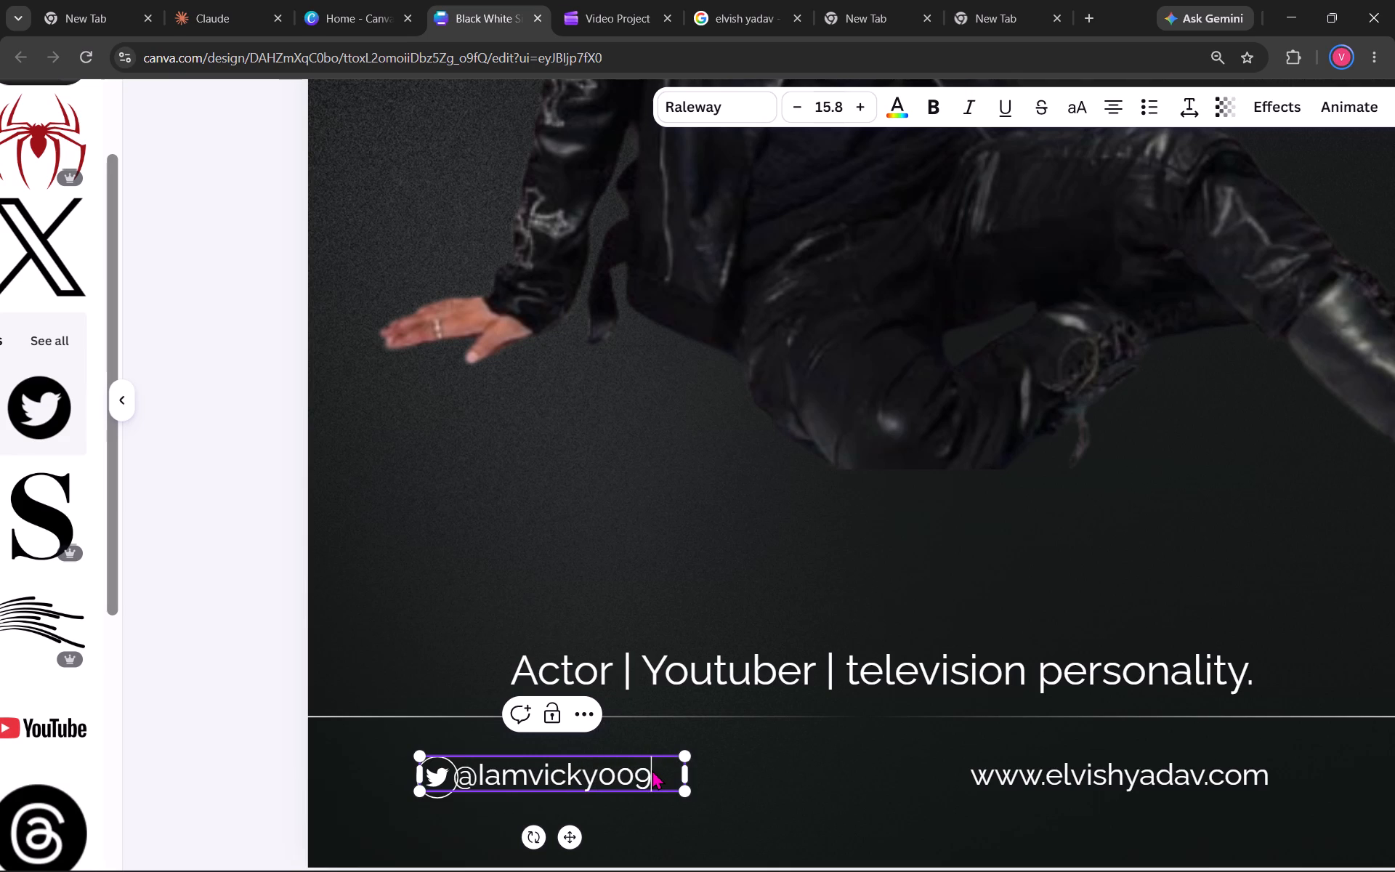
click(452, 770)
key(space)
key(space)
key(space)
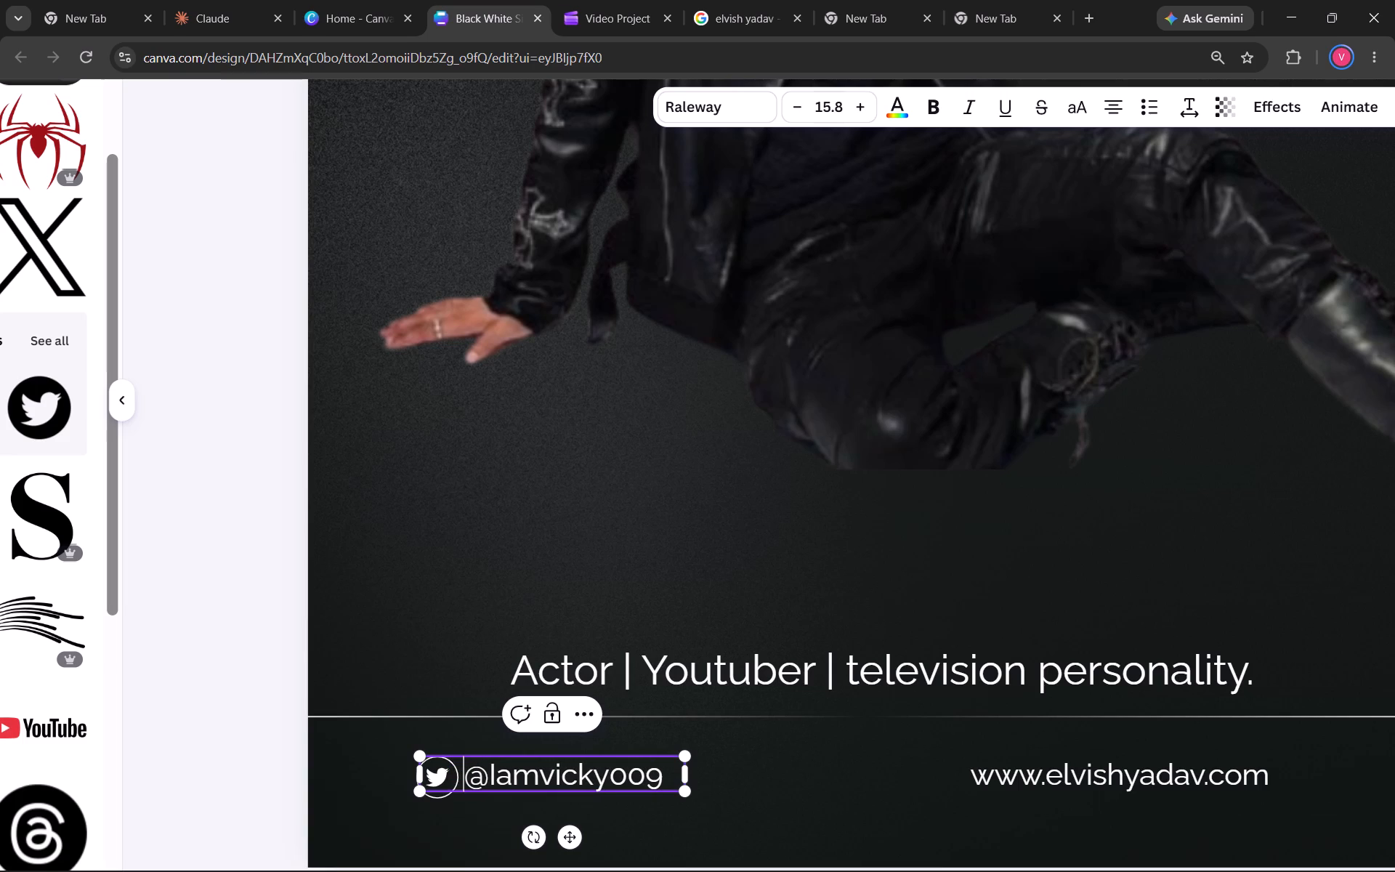
click(765, 796)
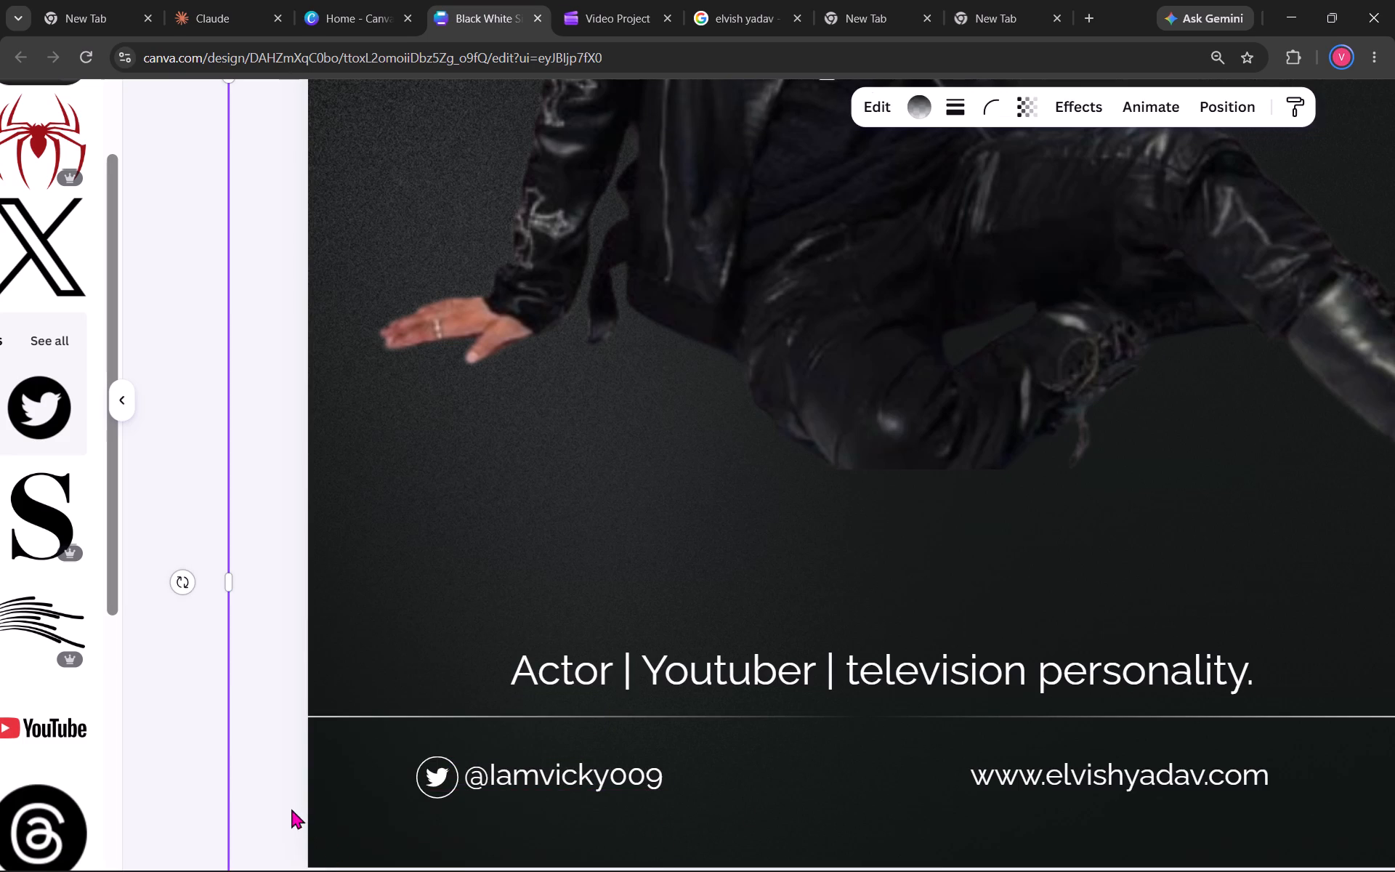
Shrink the Twitter logo slightly to about 0.7 by 0.7 so it matches the footer handle's height.
click(447, 786)
click(439, 796)
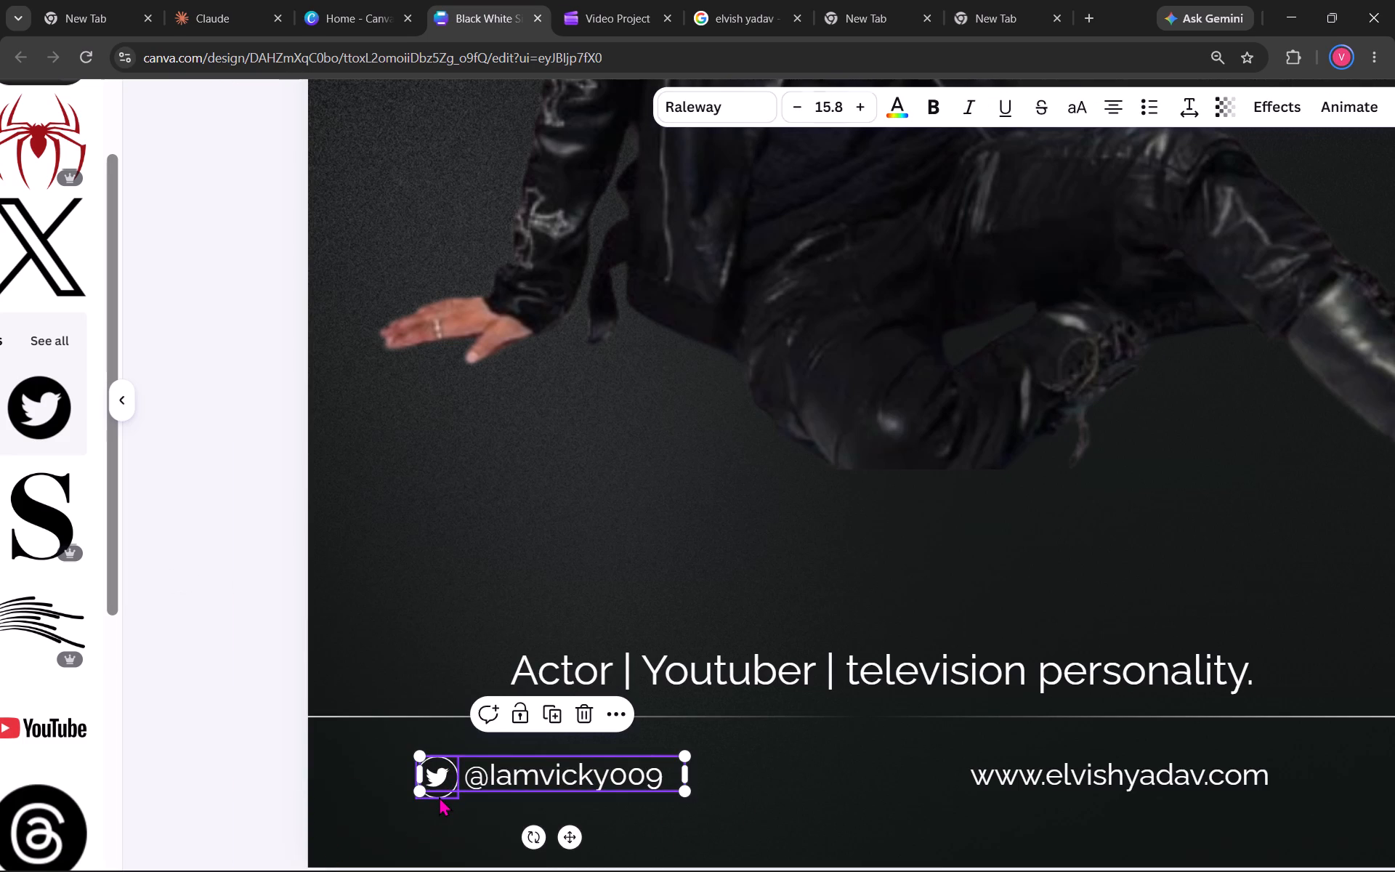
drag(414, 797, 419, 786)
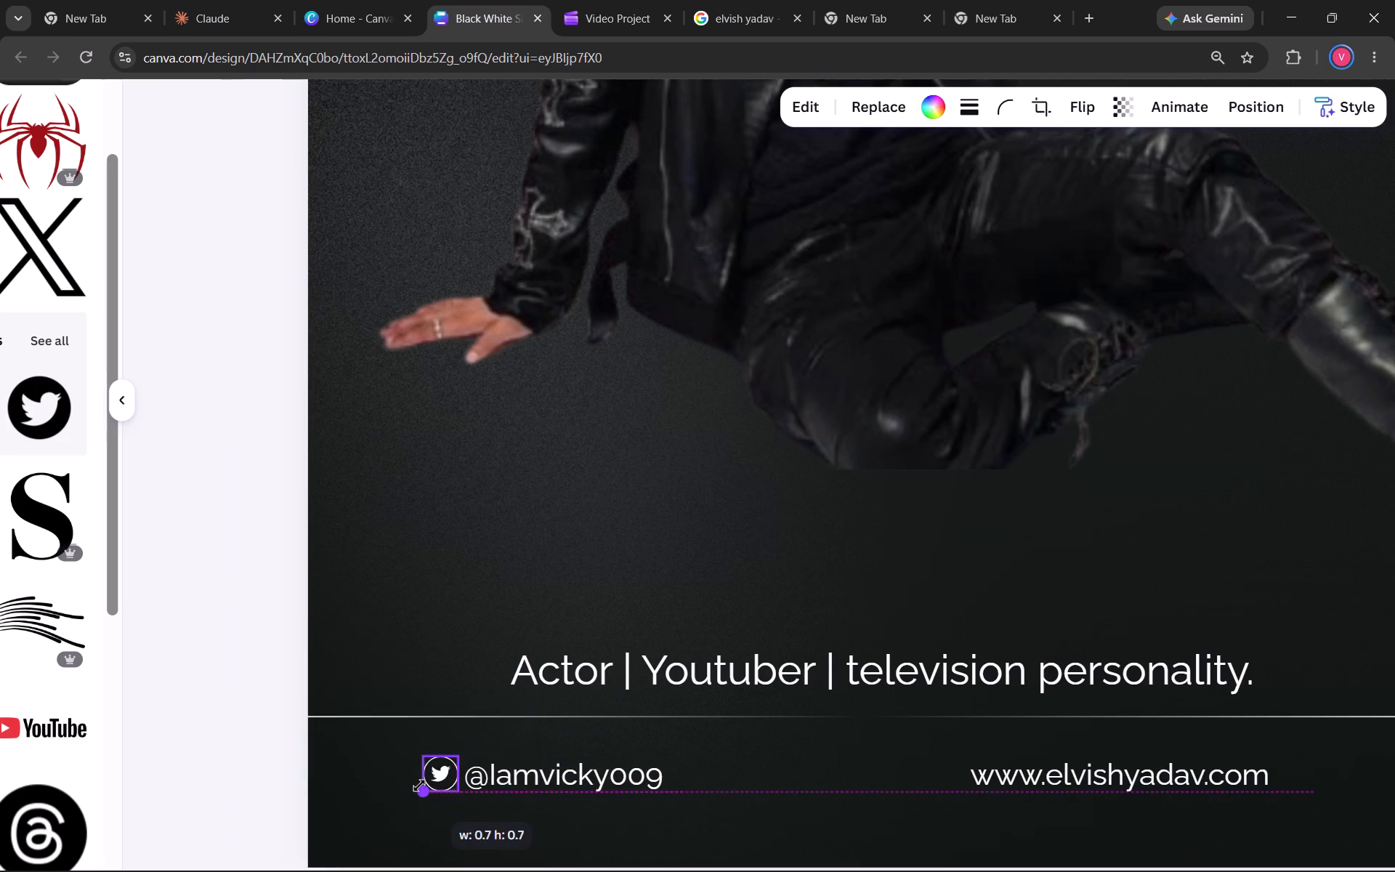
drag(419, 786, 419, 787)
click(419, 787)
click(650, 817)
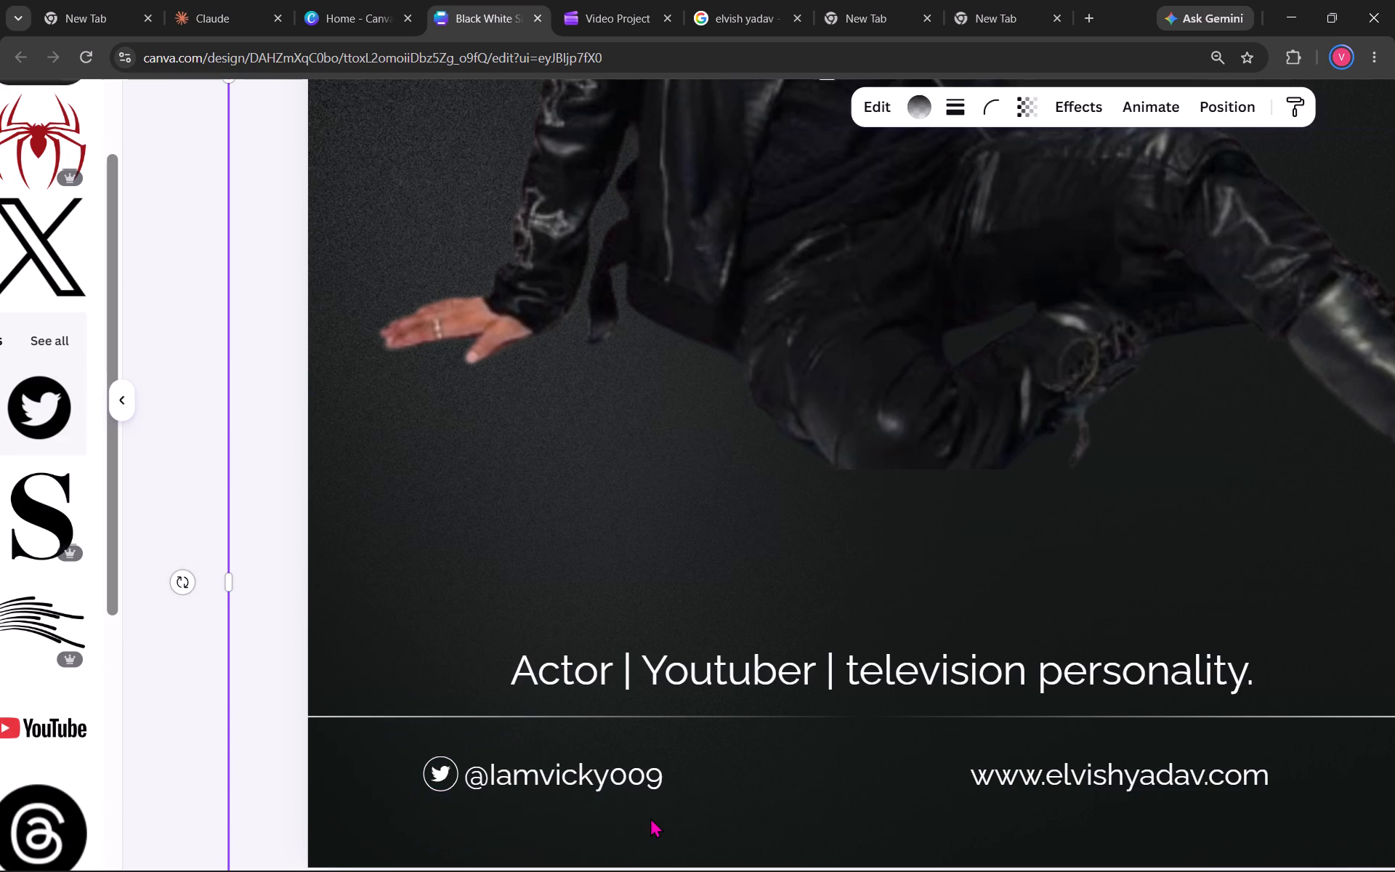
scroll(650, 817, down, 1)
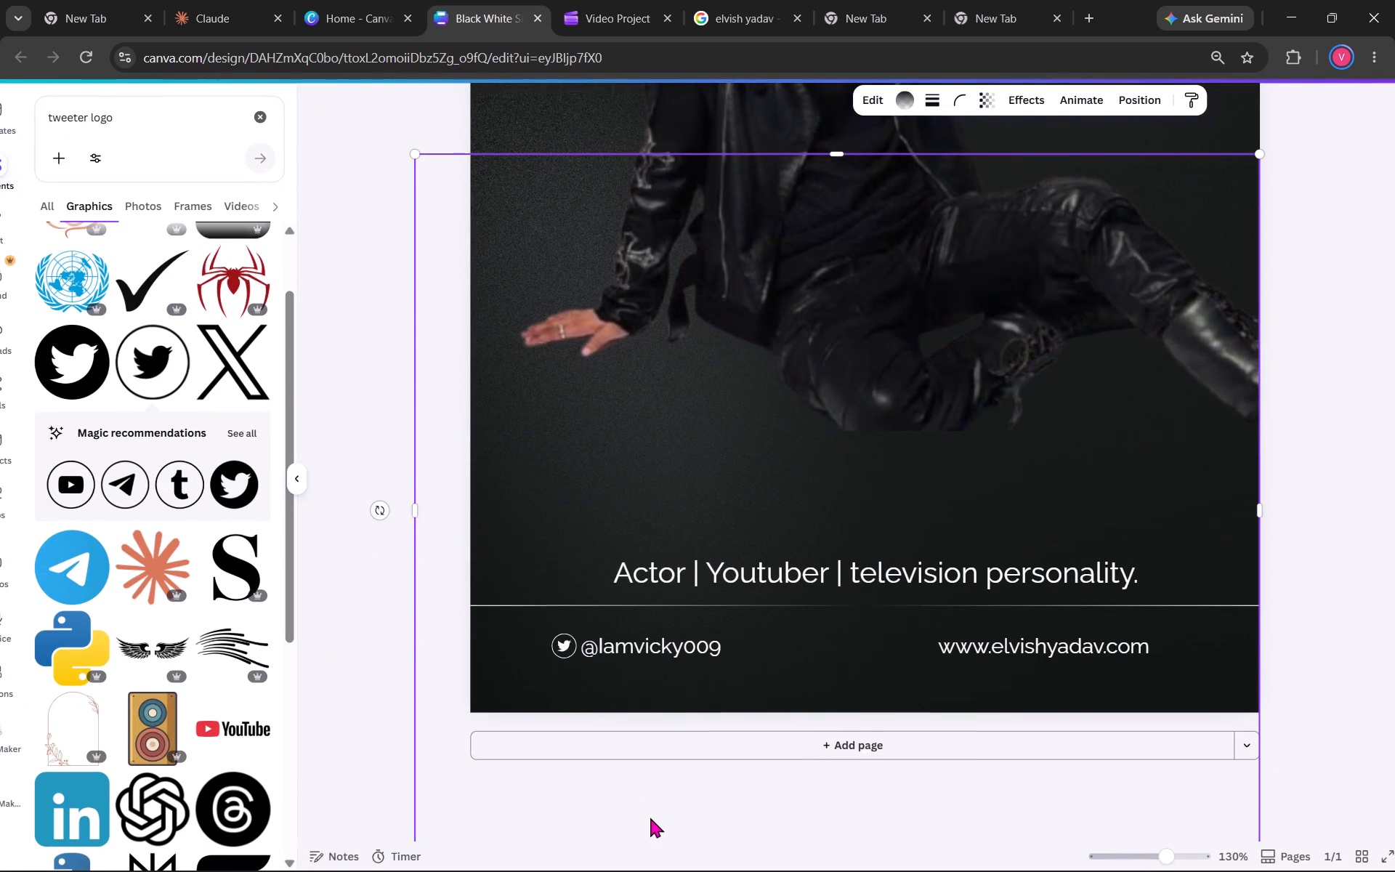
scroll(650, 817, down, 1)
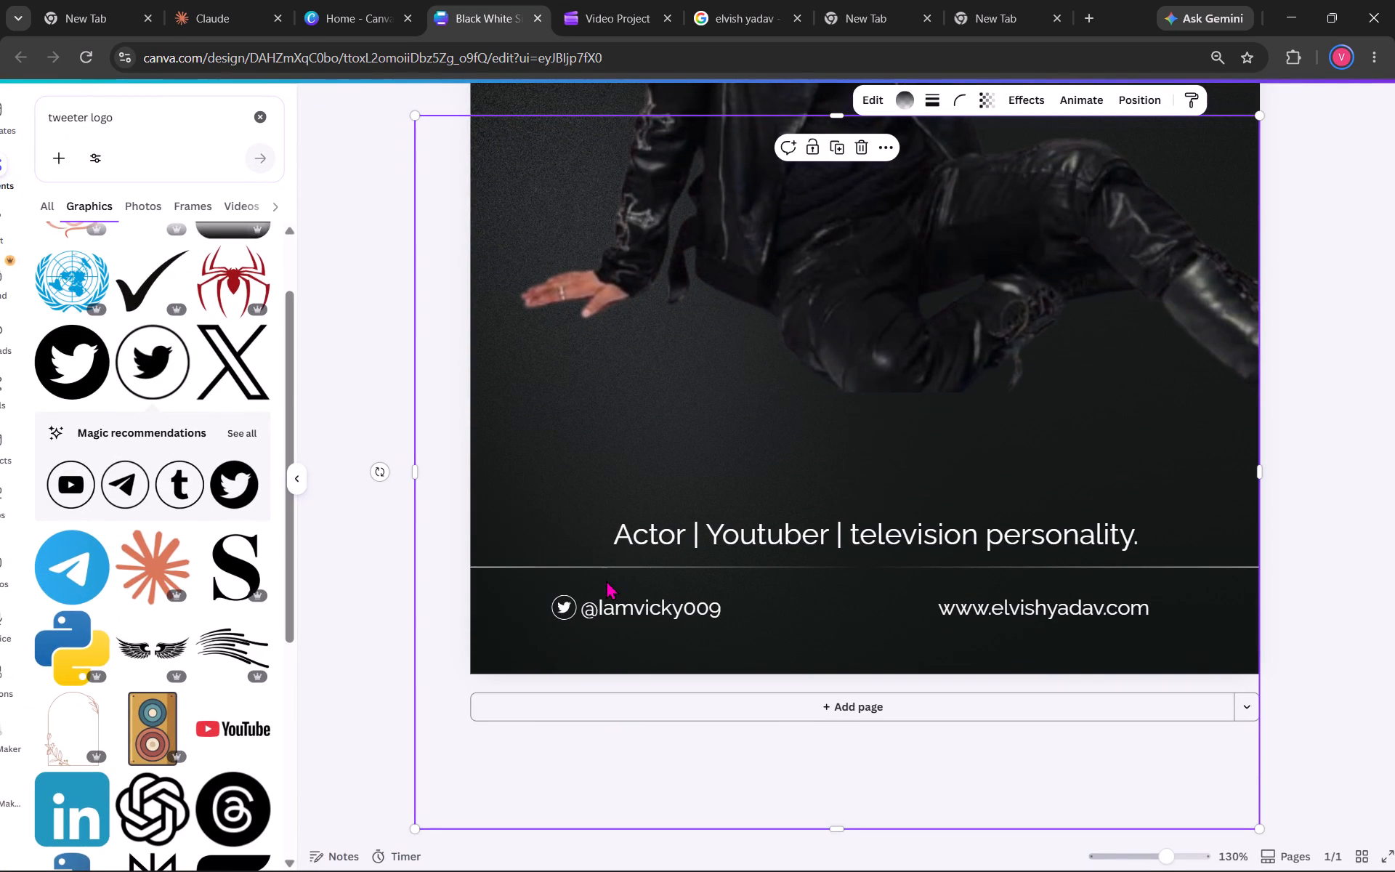
click(599, 607)
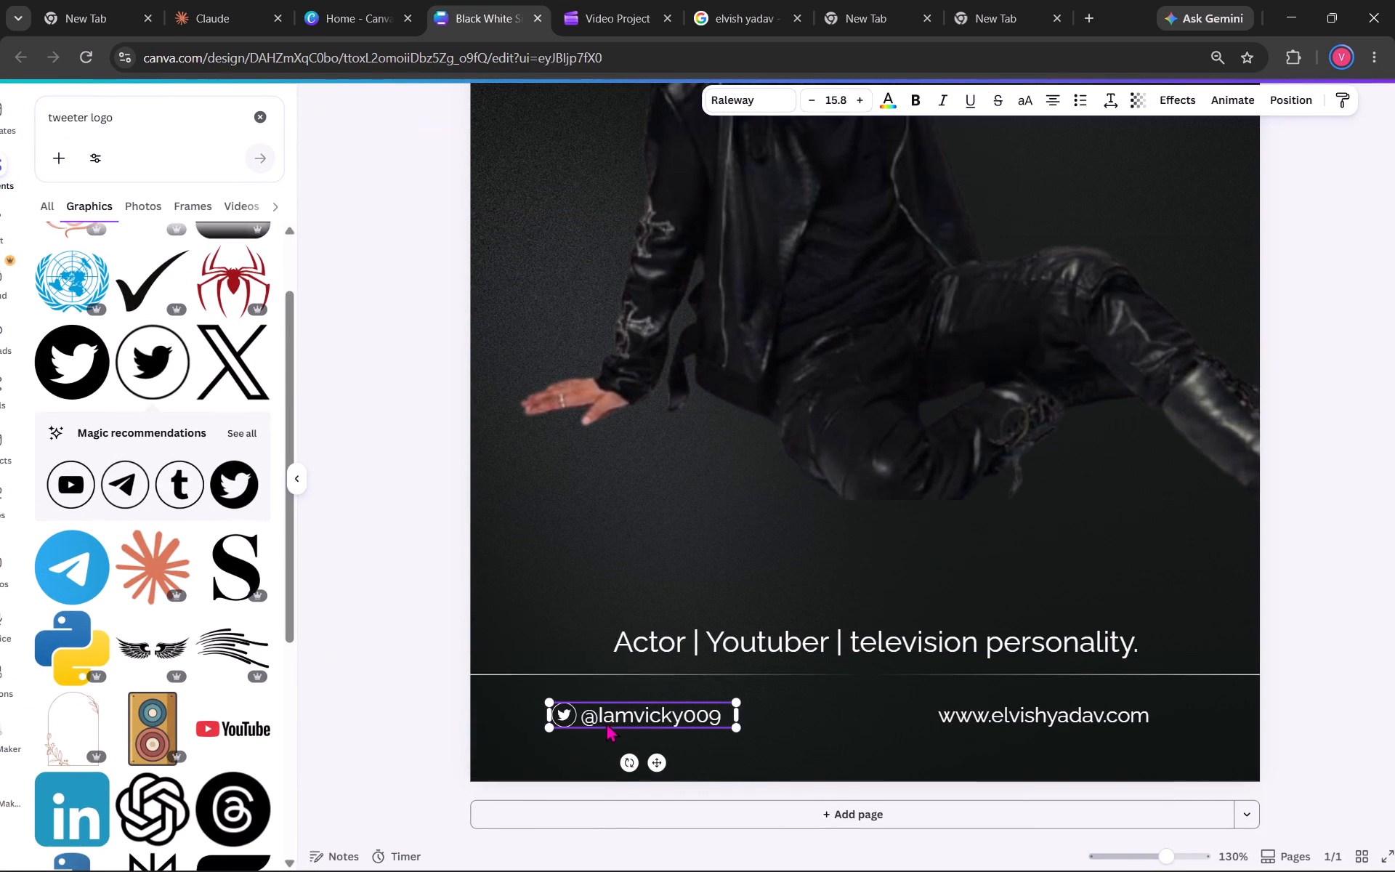
click(594, 712)
click(594, 712)
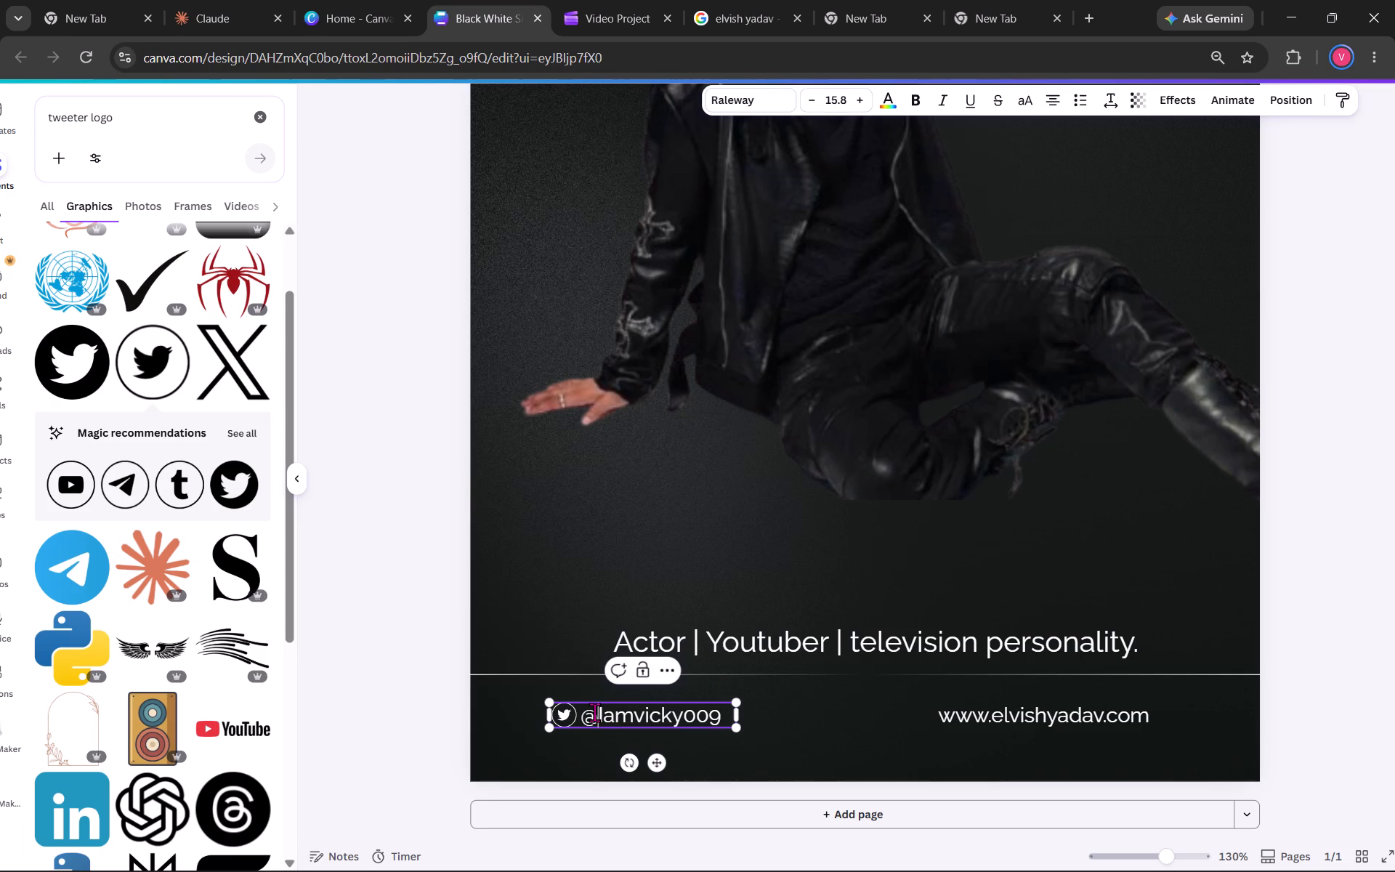
key(BackSpace)
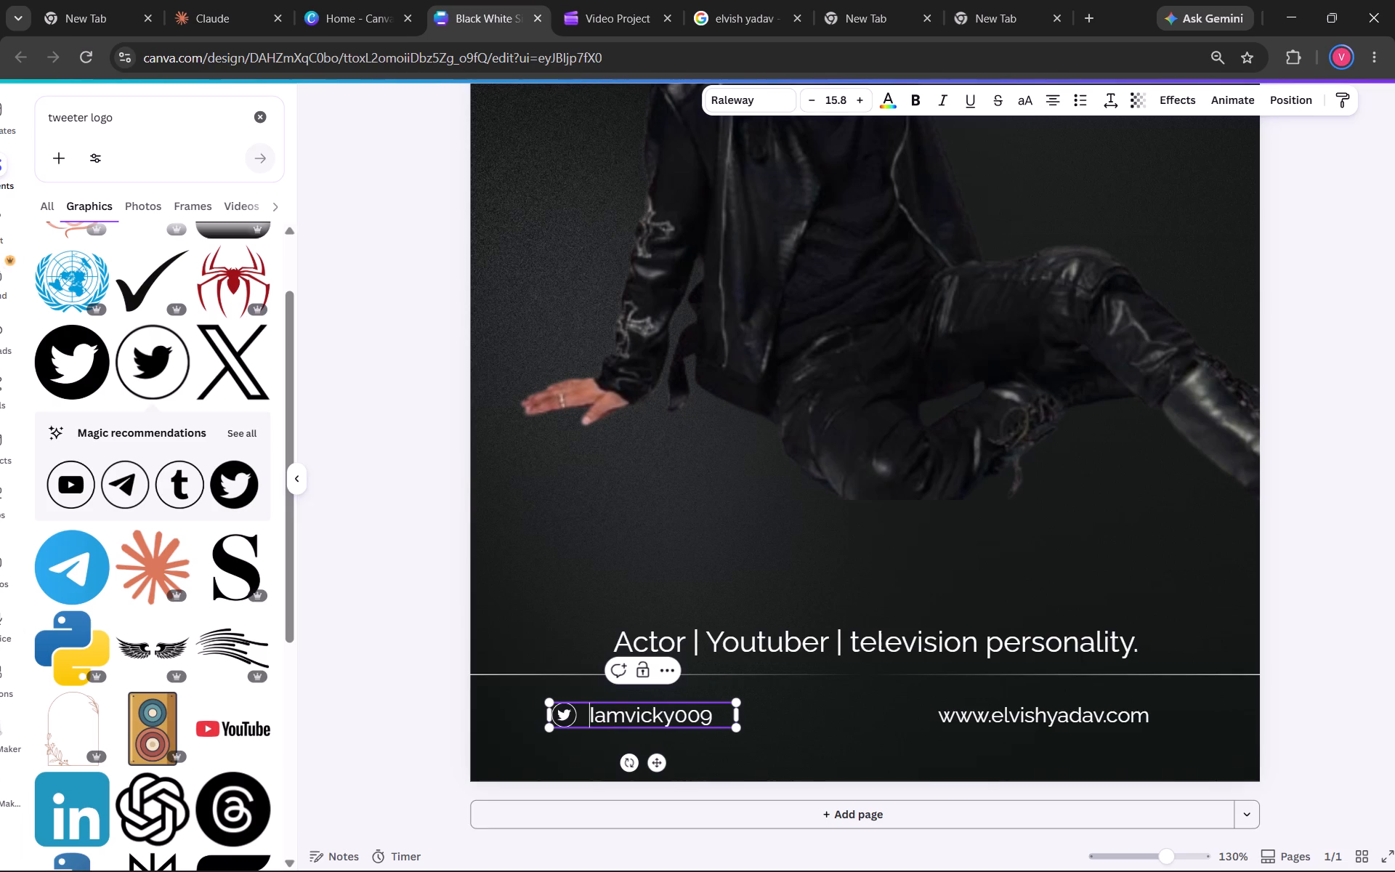
key(BackSpace)
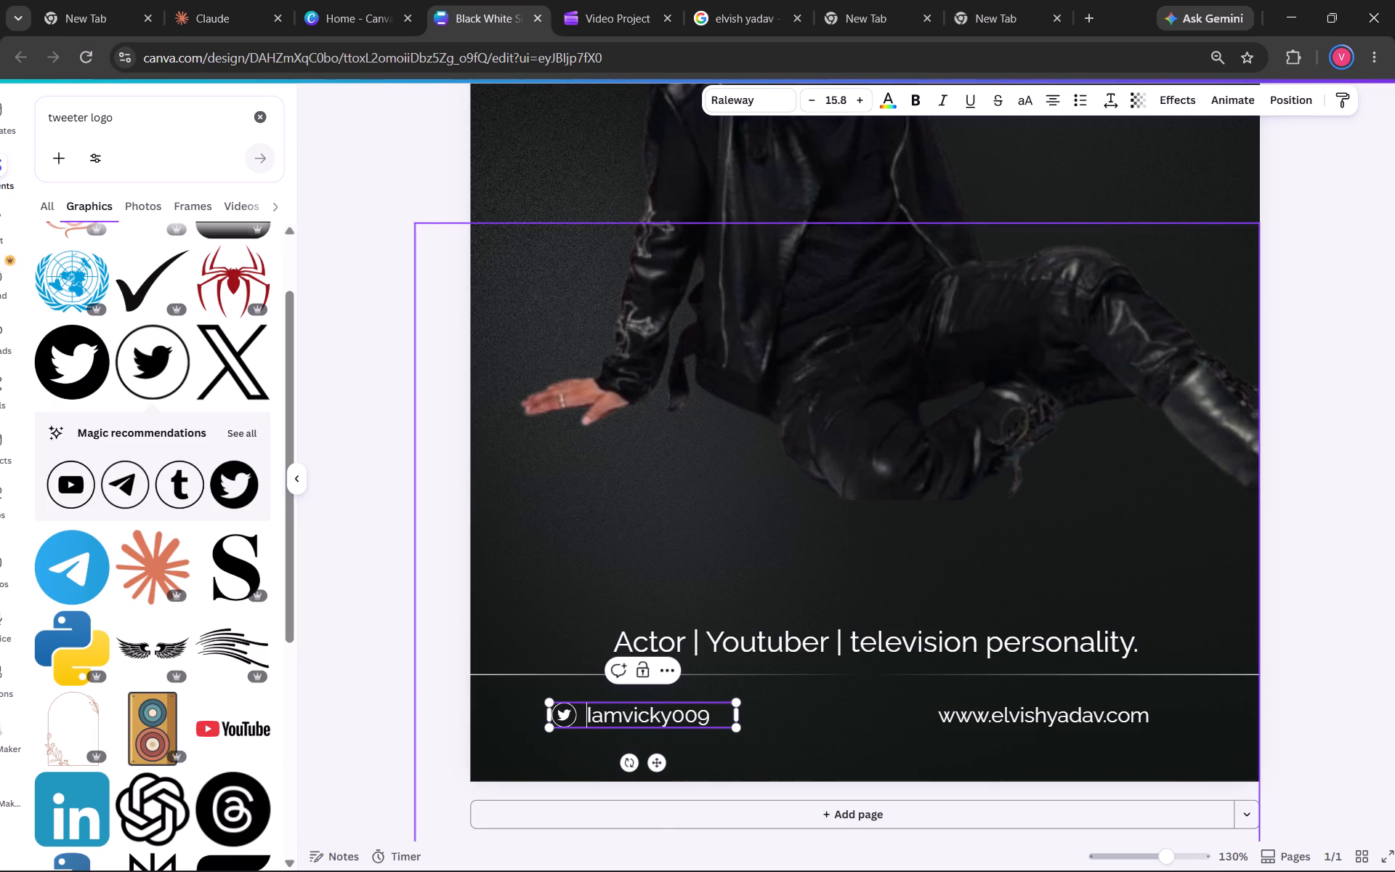
key(BackSpace)
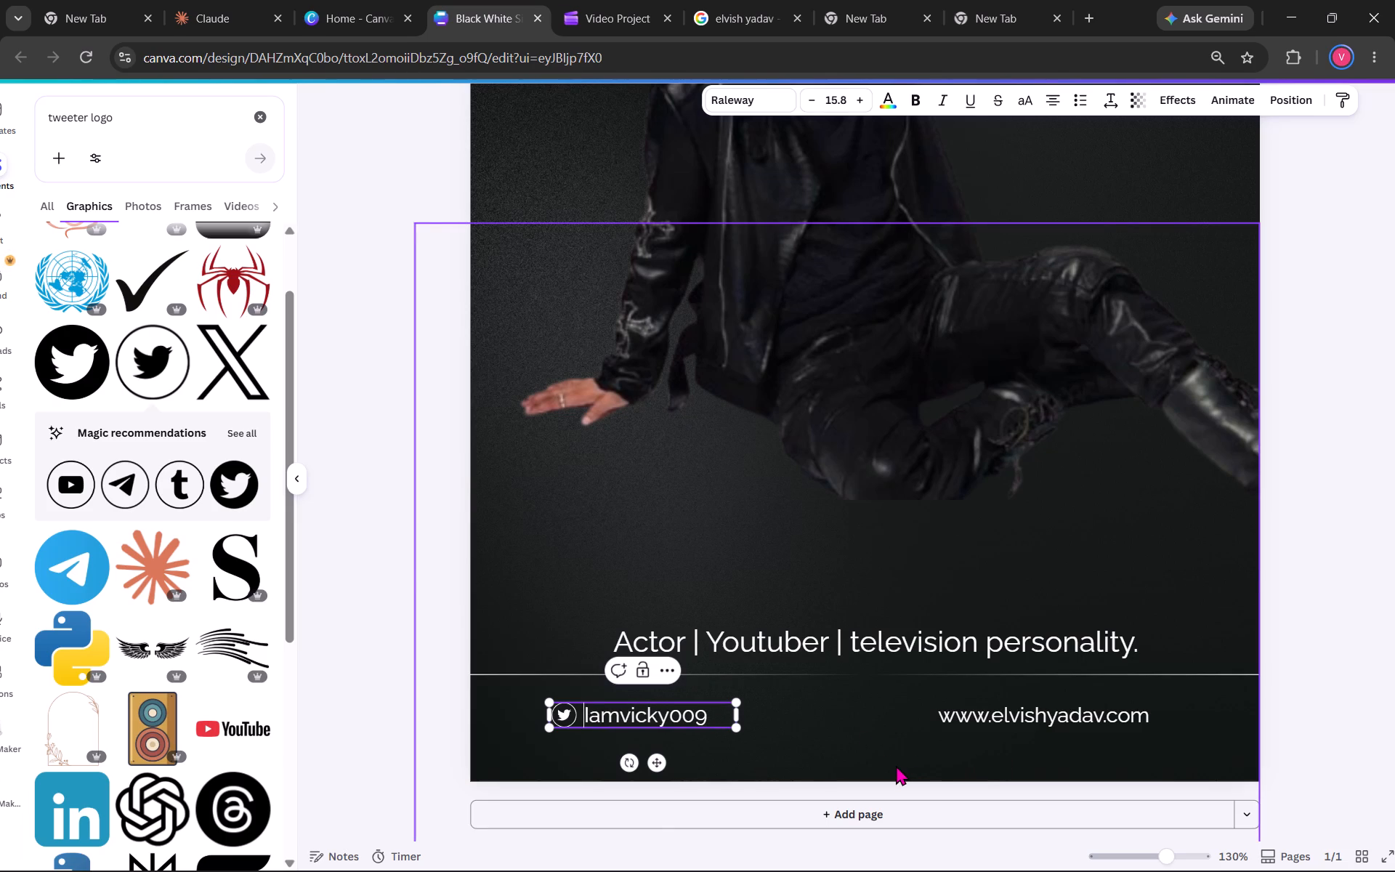
click(896, 765)
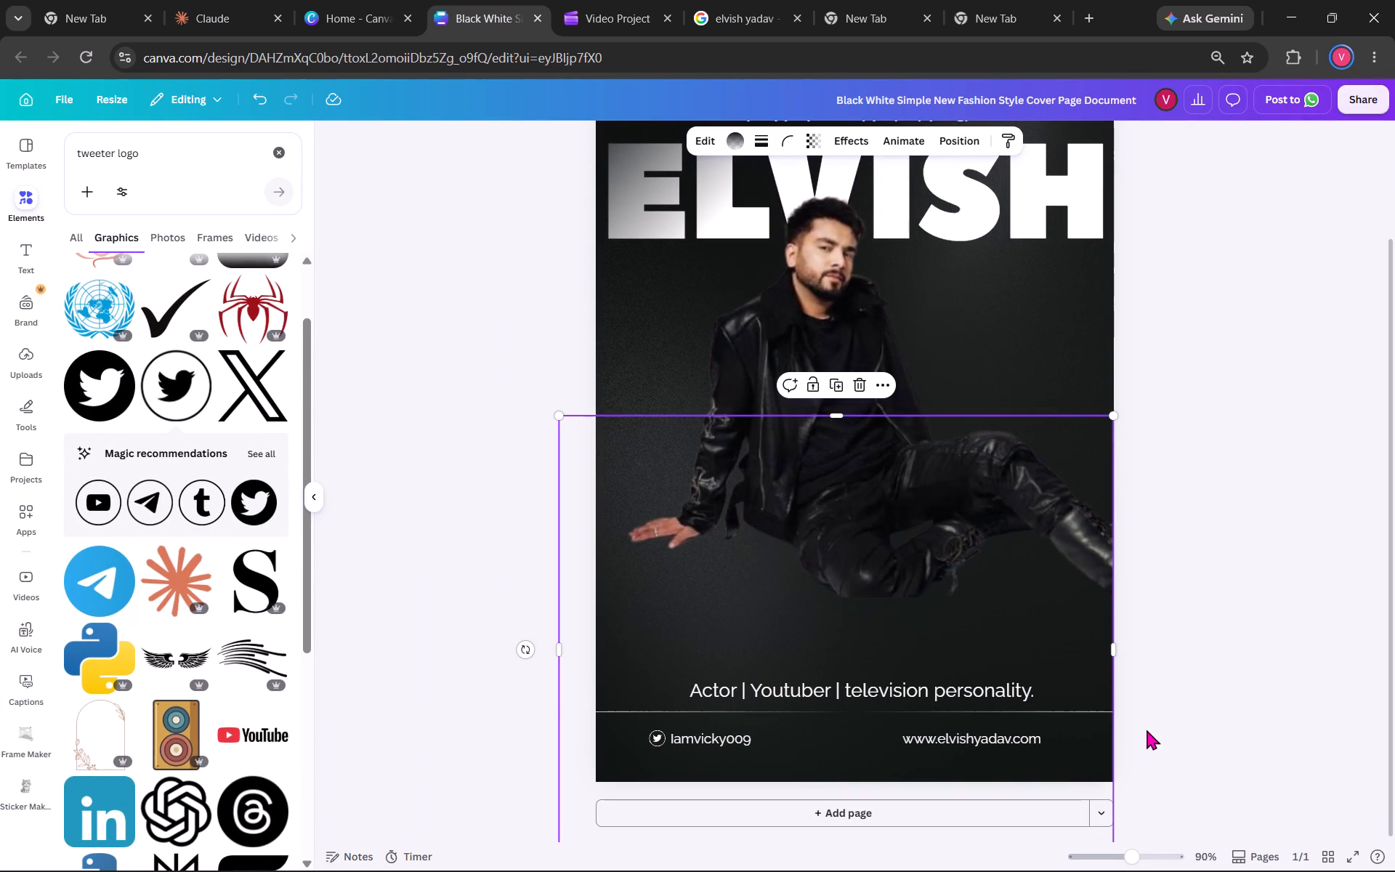
click(1262, 544)
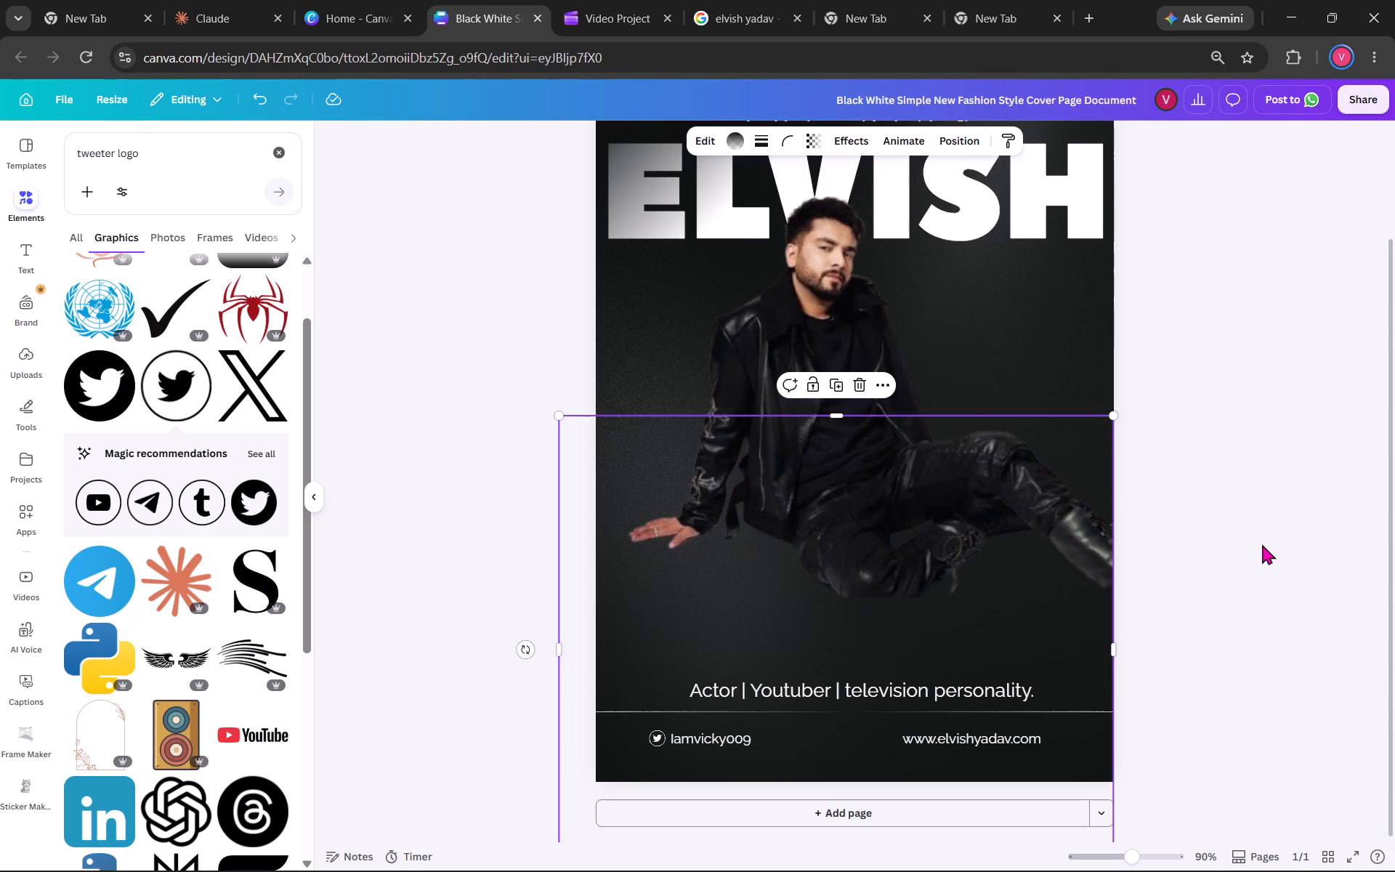
Download the finished cover as a PDF with the Digital preset.
scroll(1262, 544, up, 3)
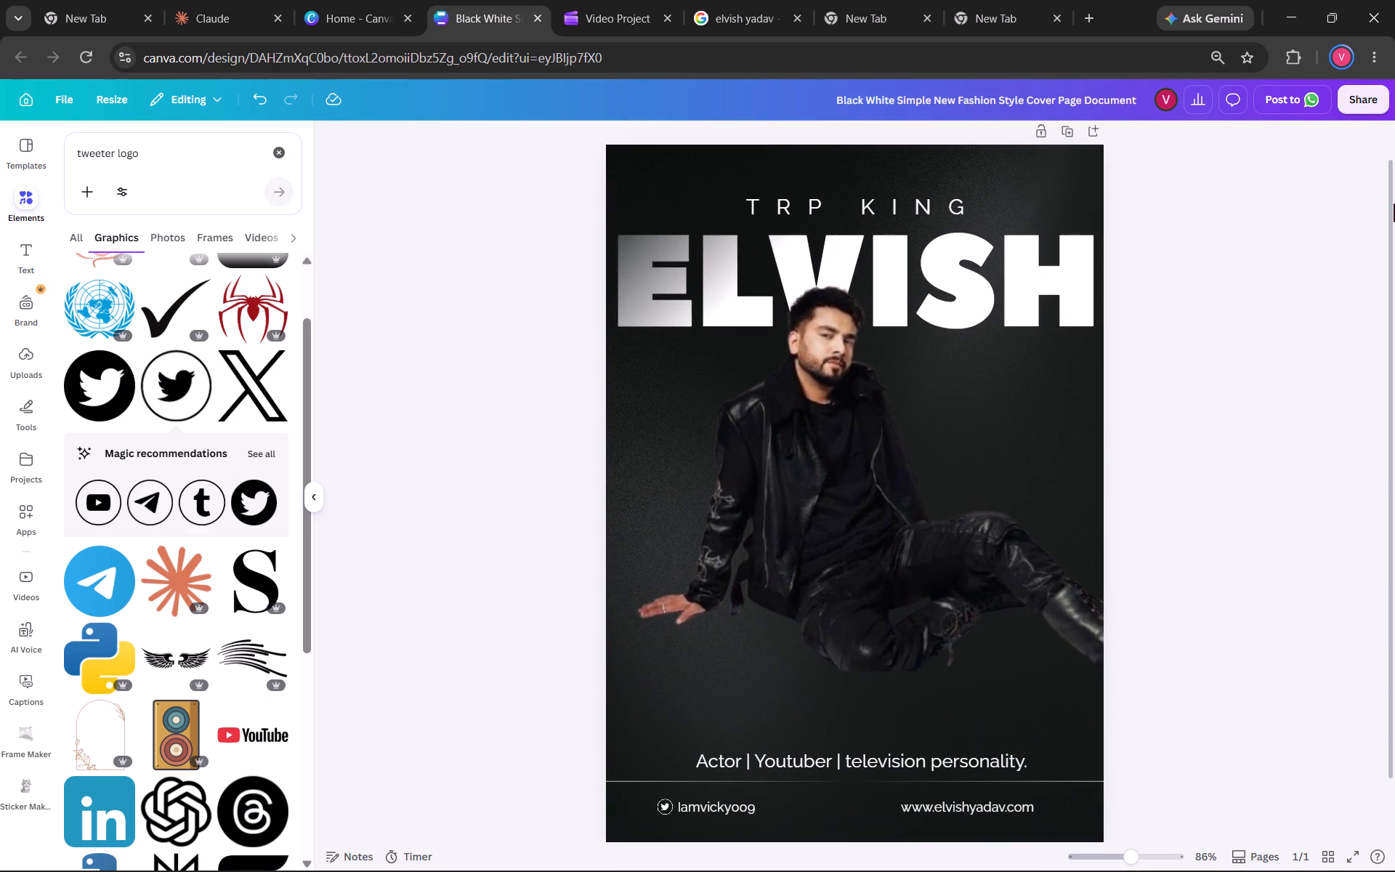
click(1354, 93)
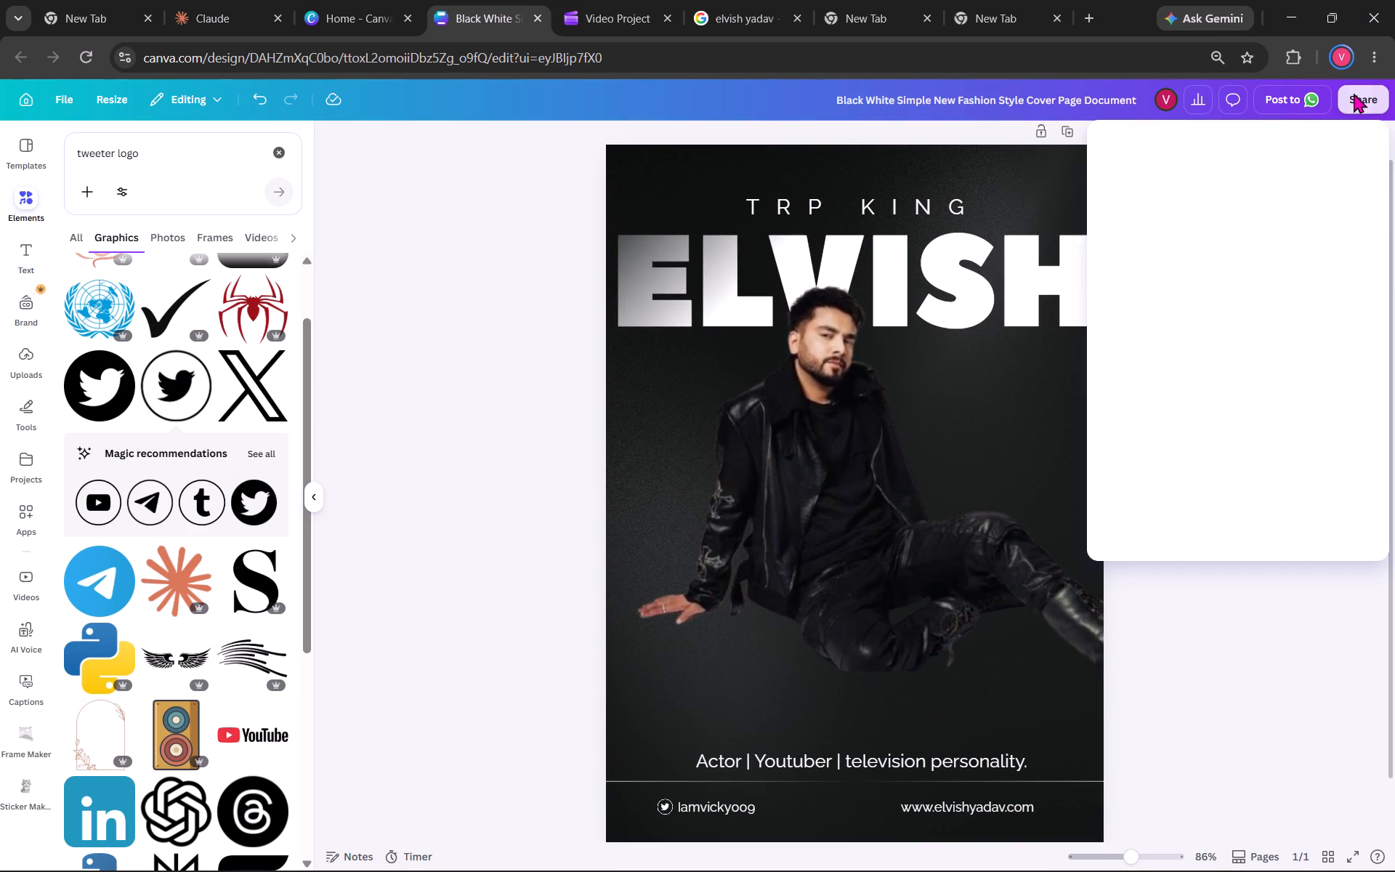
click(1140, 433)
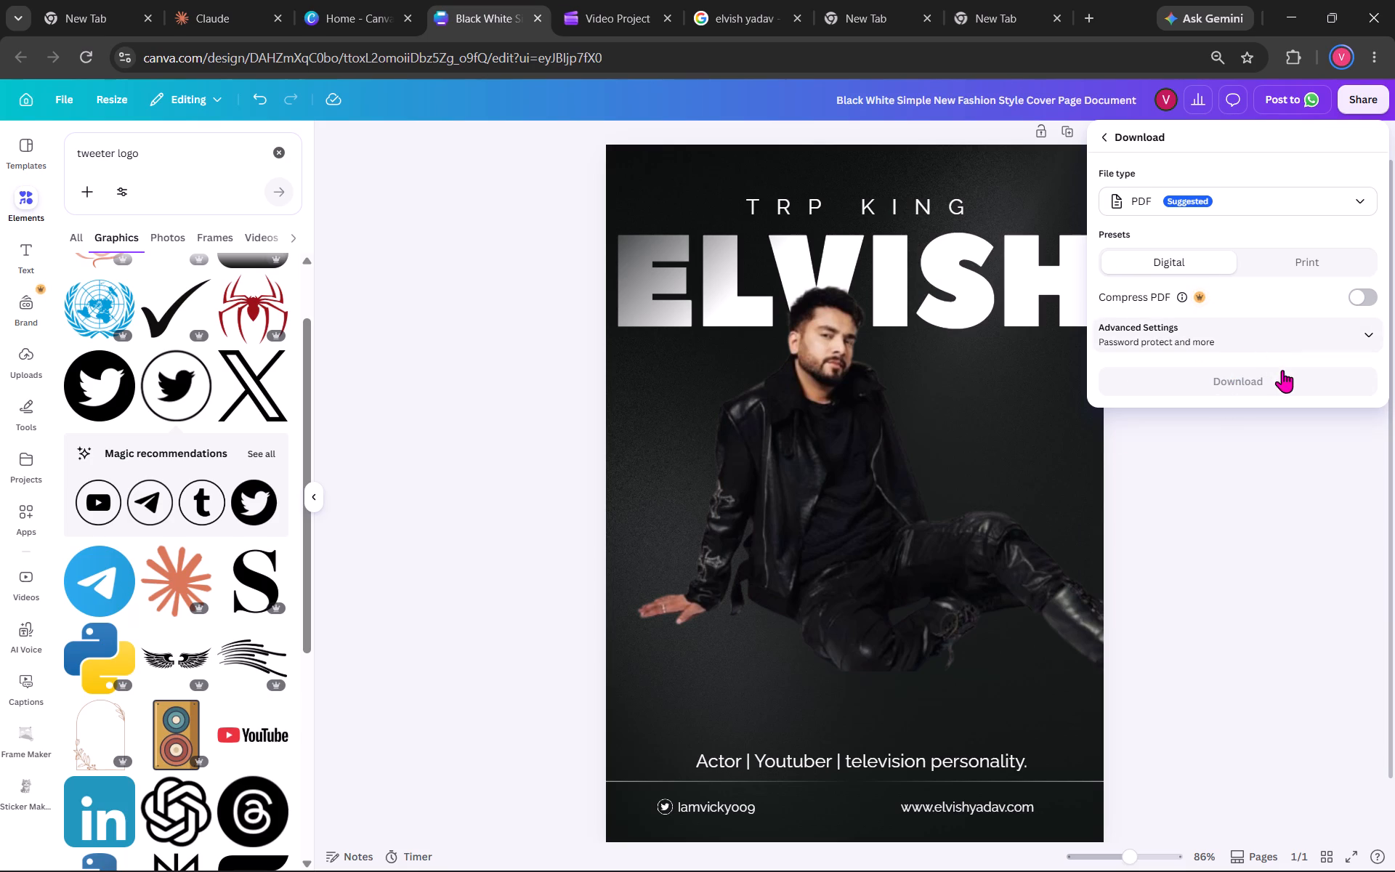
click(1260, 396)
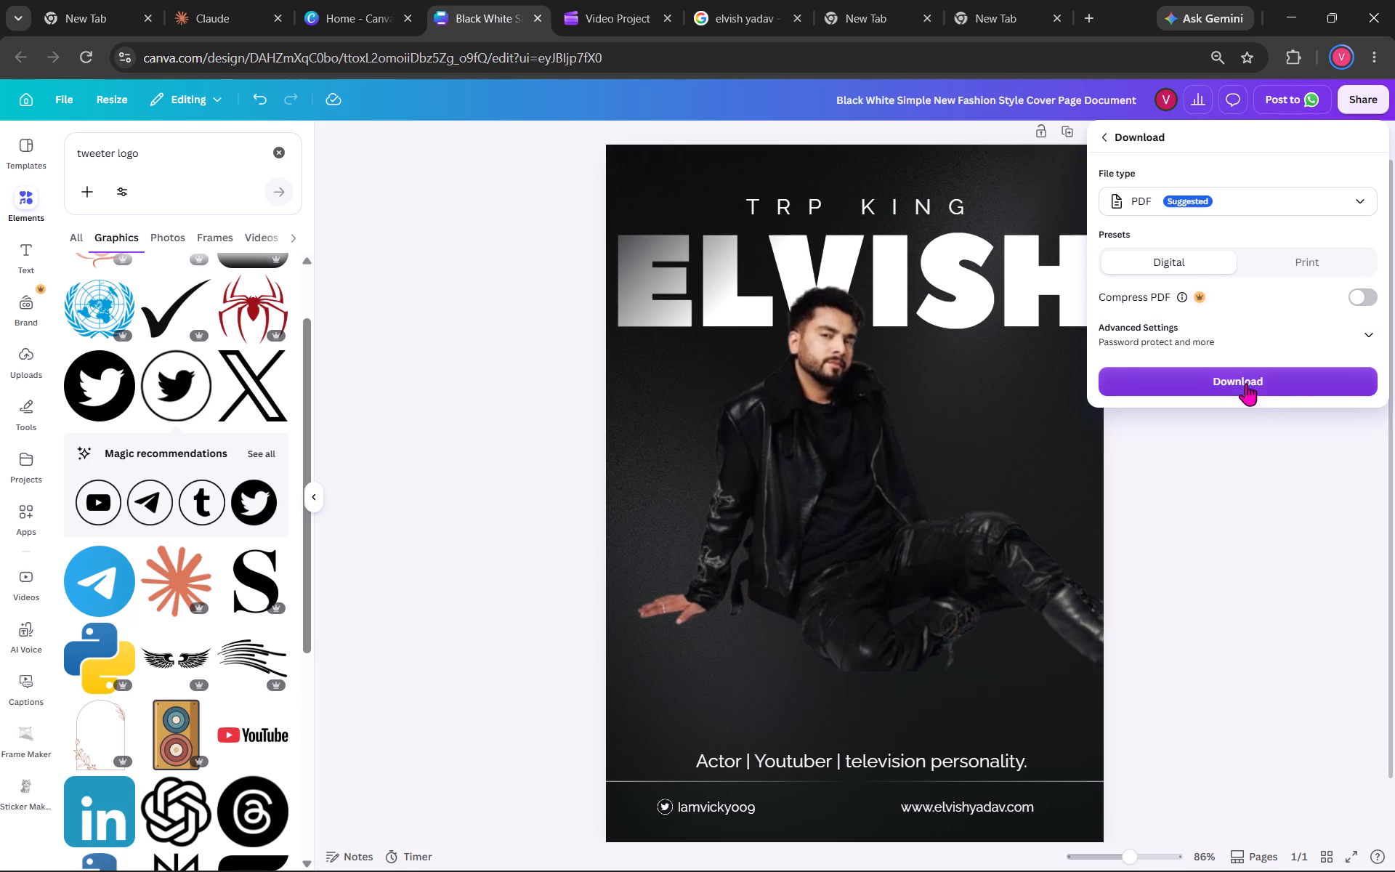
click(1253, 378)
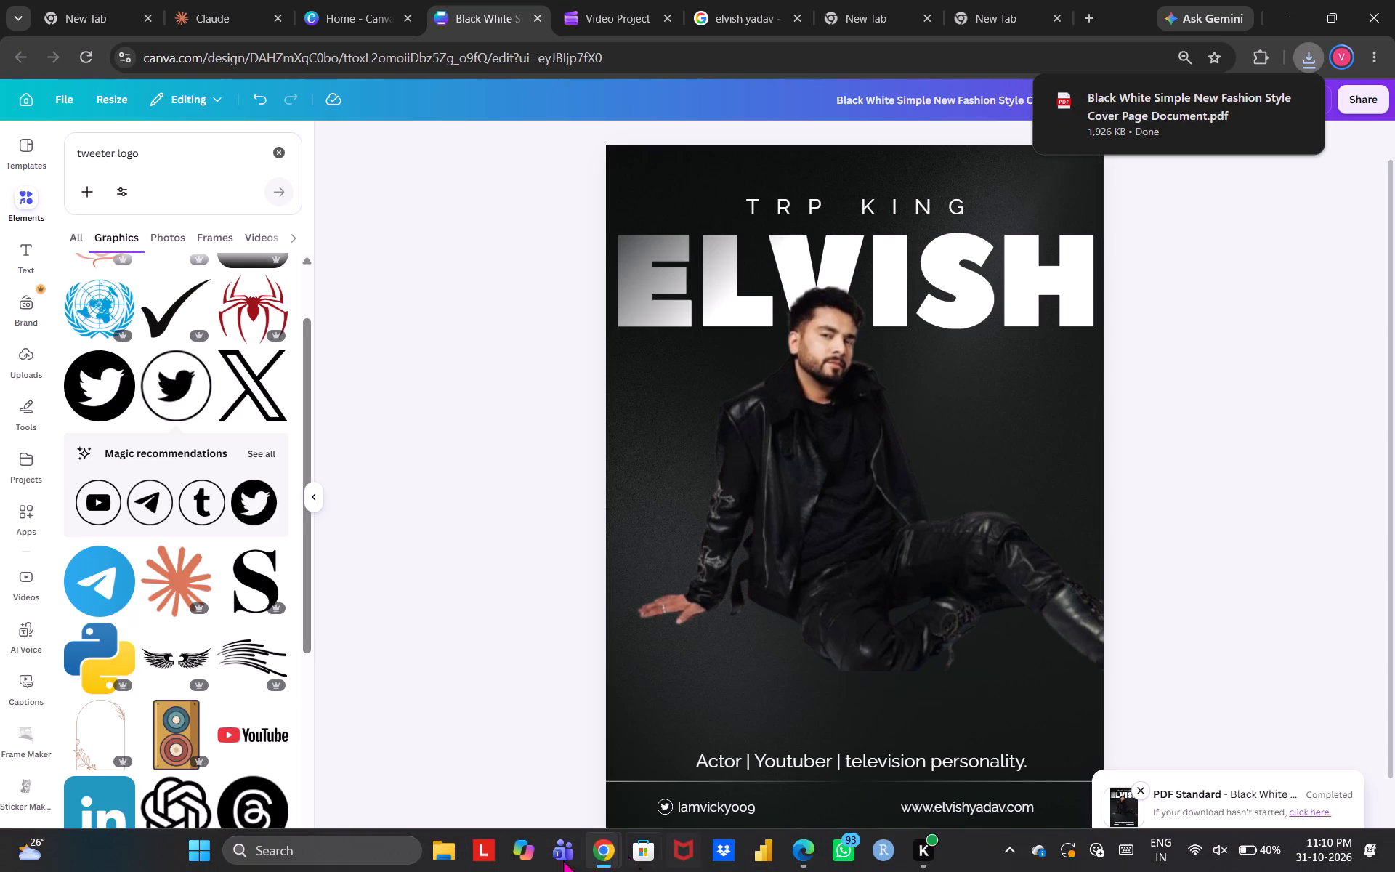
Switch to File Explorer and open the downloaded cover PDF from the Downloads folder to check it.
click(439, 854)
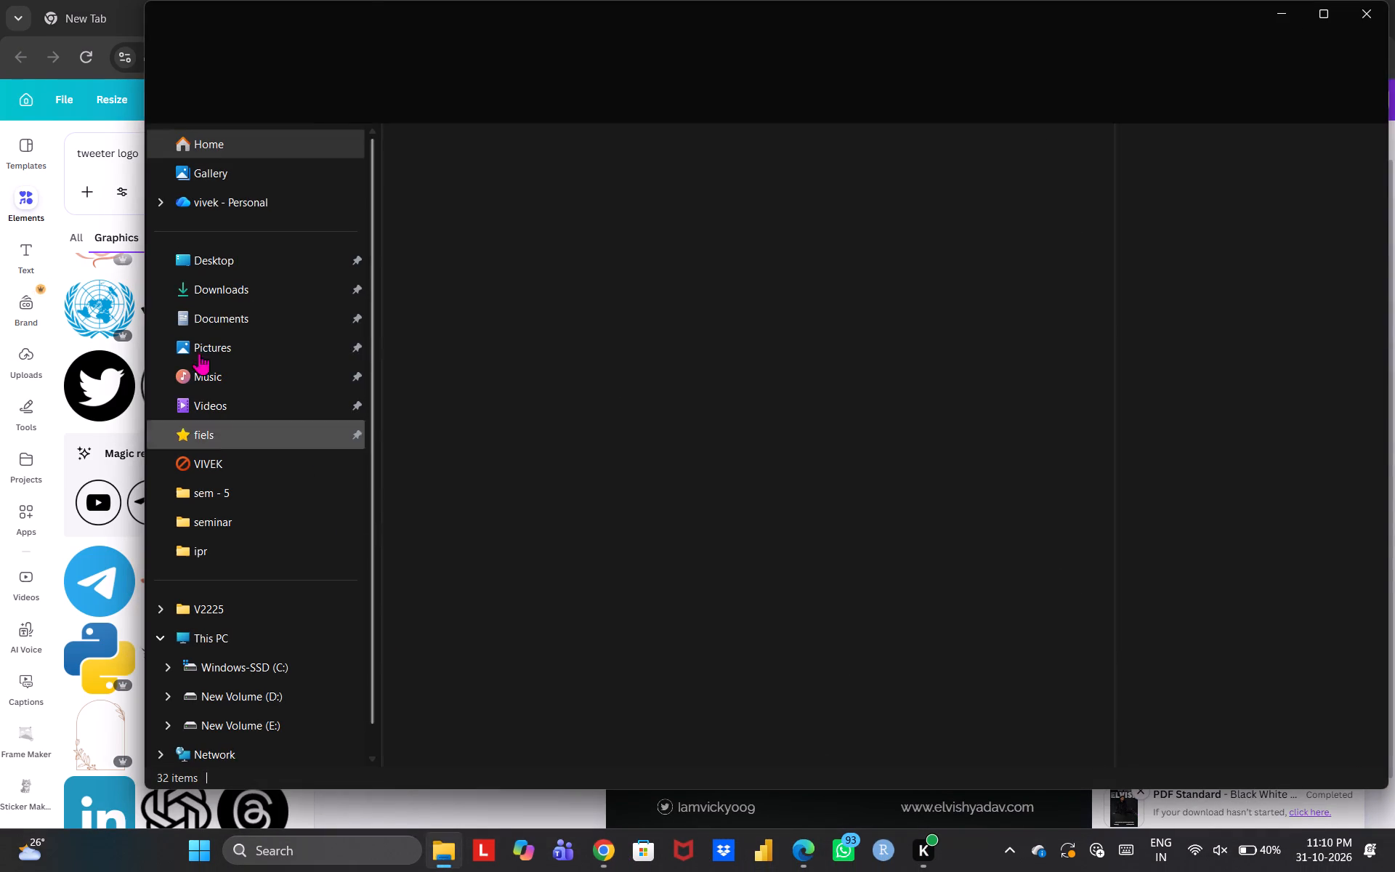
click(299, 275)
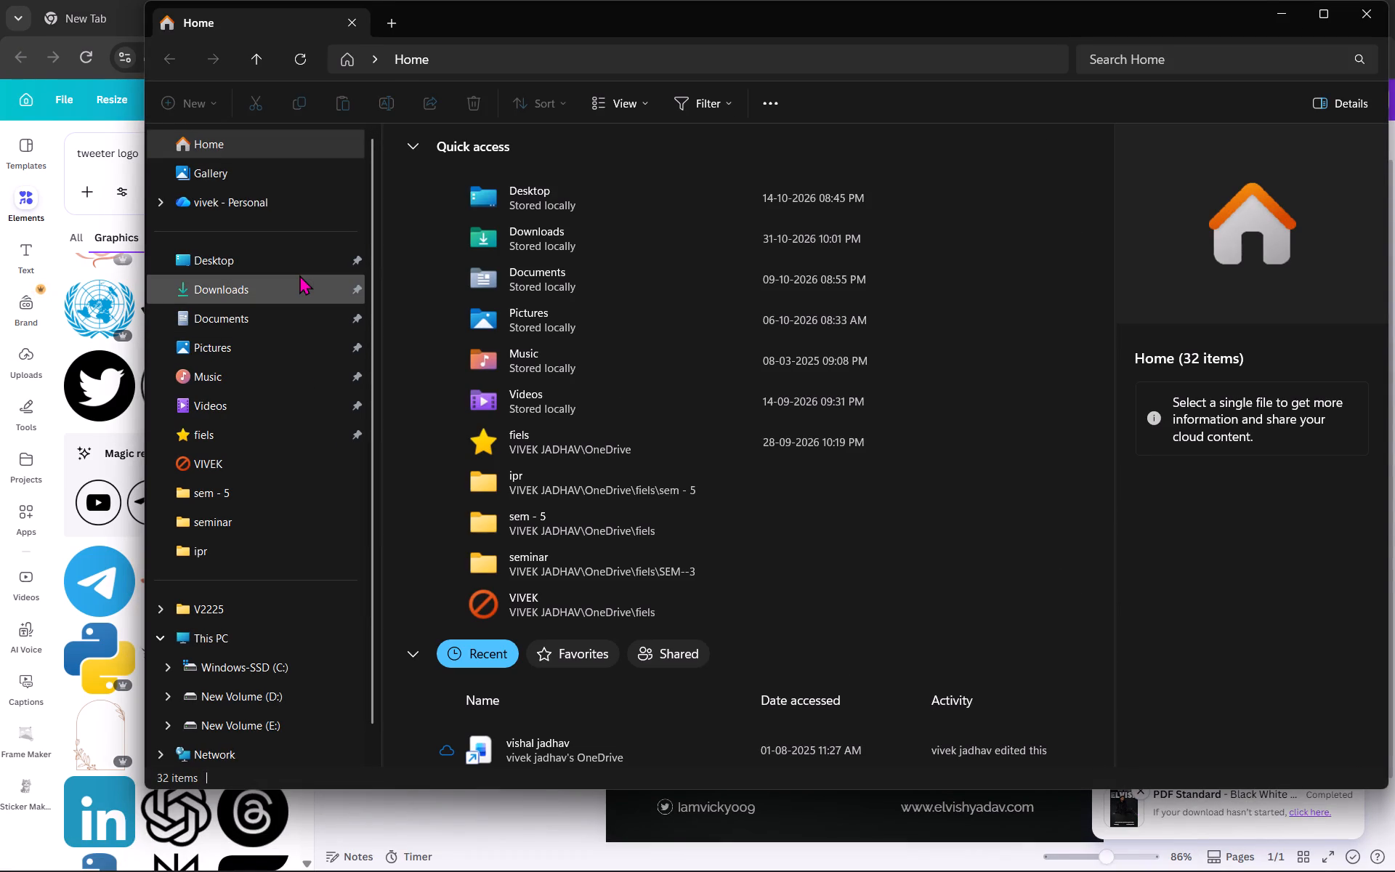
double_click(449, 237)
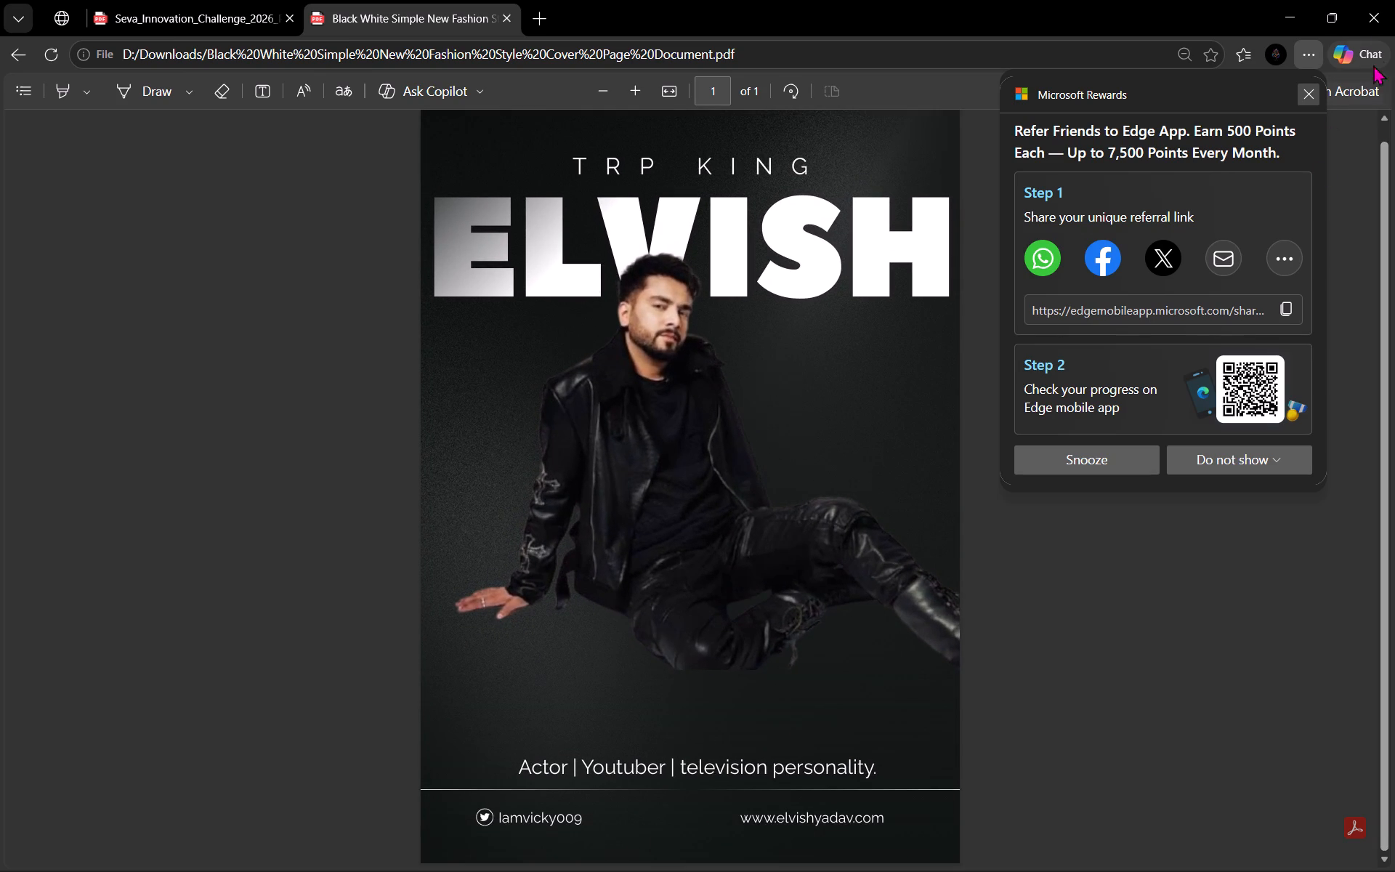
Close the PDF preview, permanently delete the exported cover PDF from the Downloads folder and return to the Canva design.
click(1393, 2)
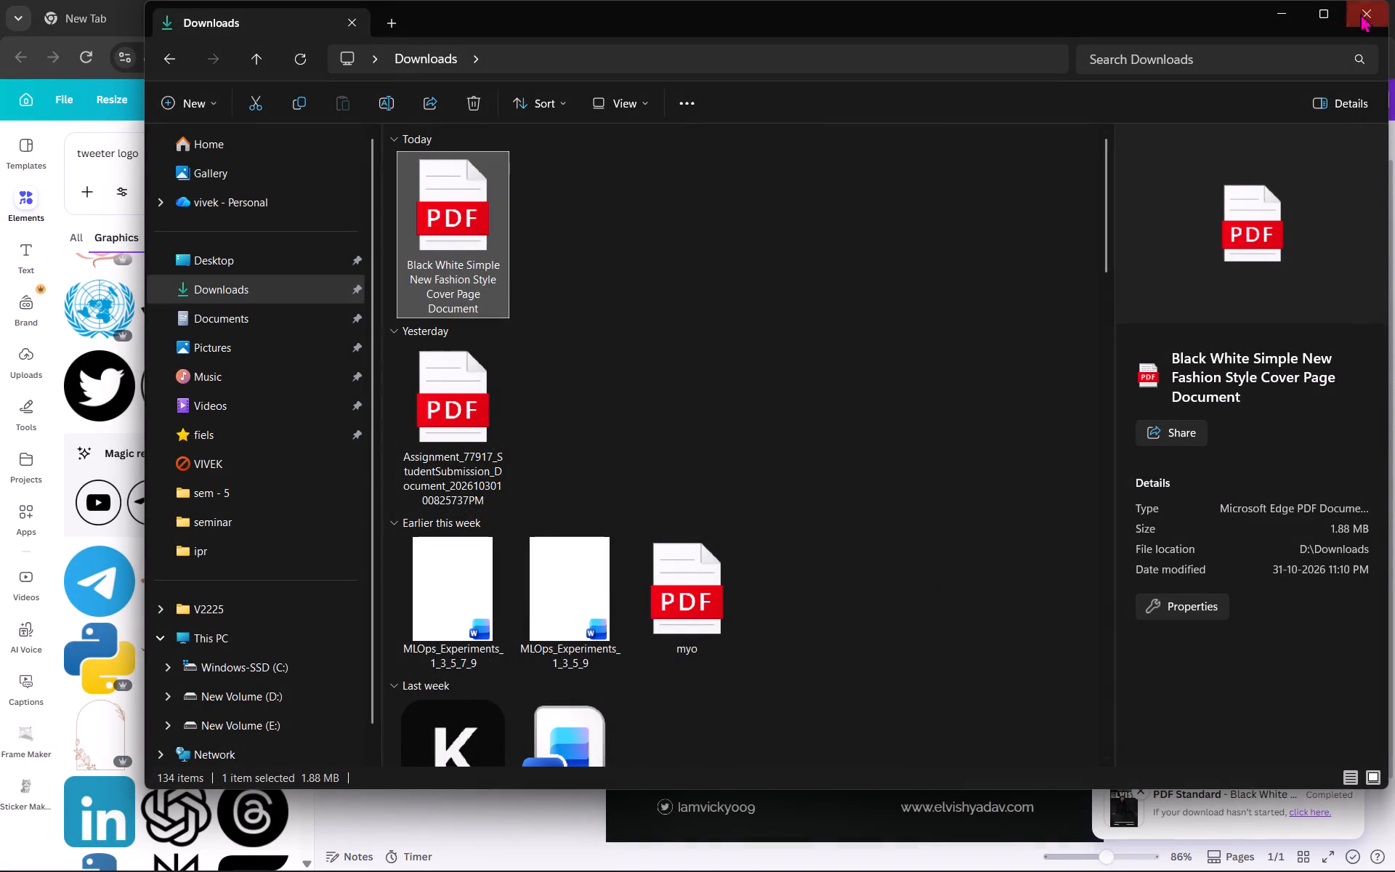
key(shift+Delete)
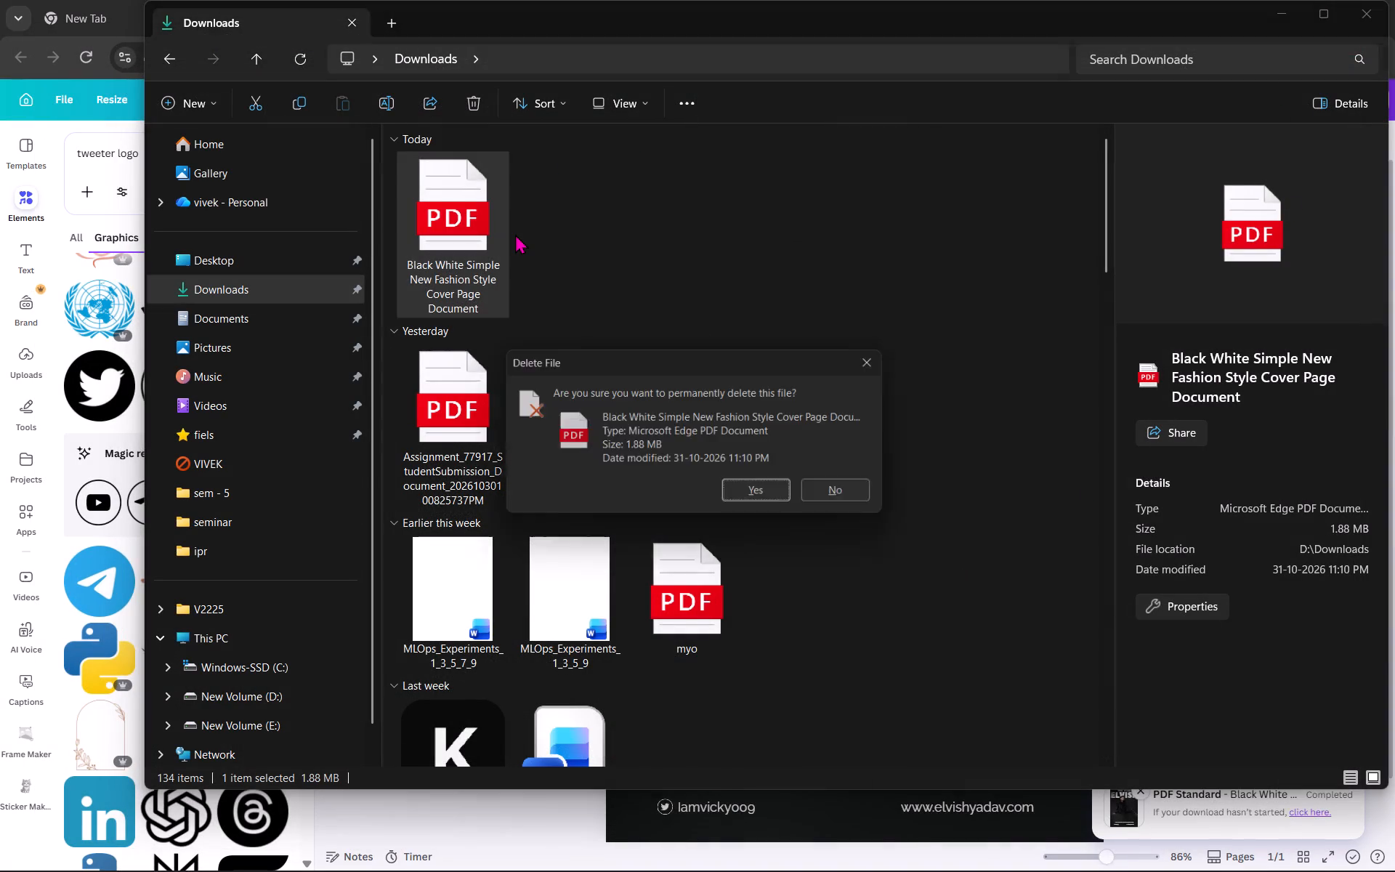
key(Return)
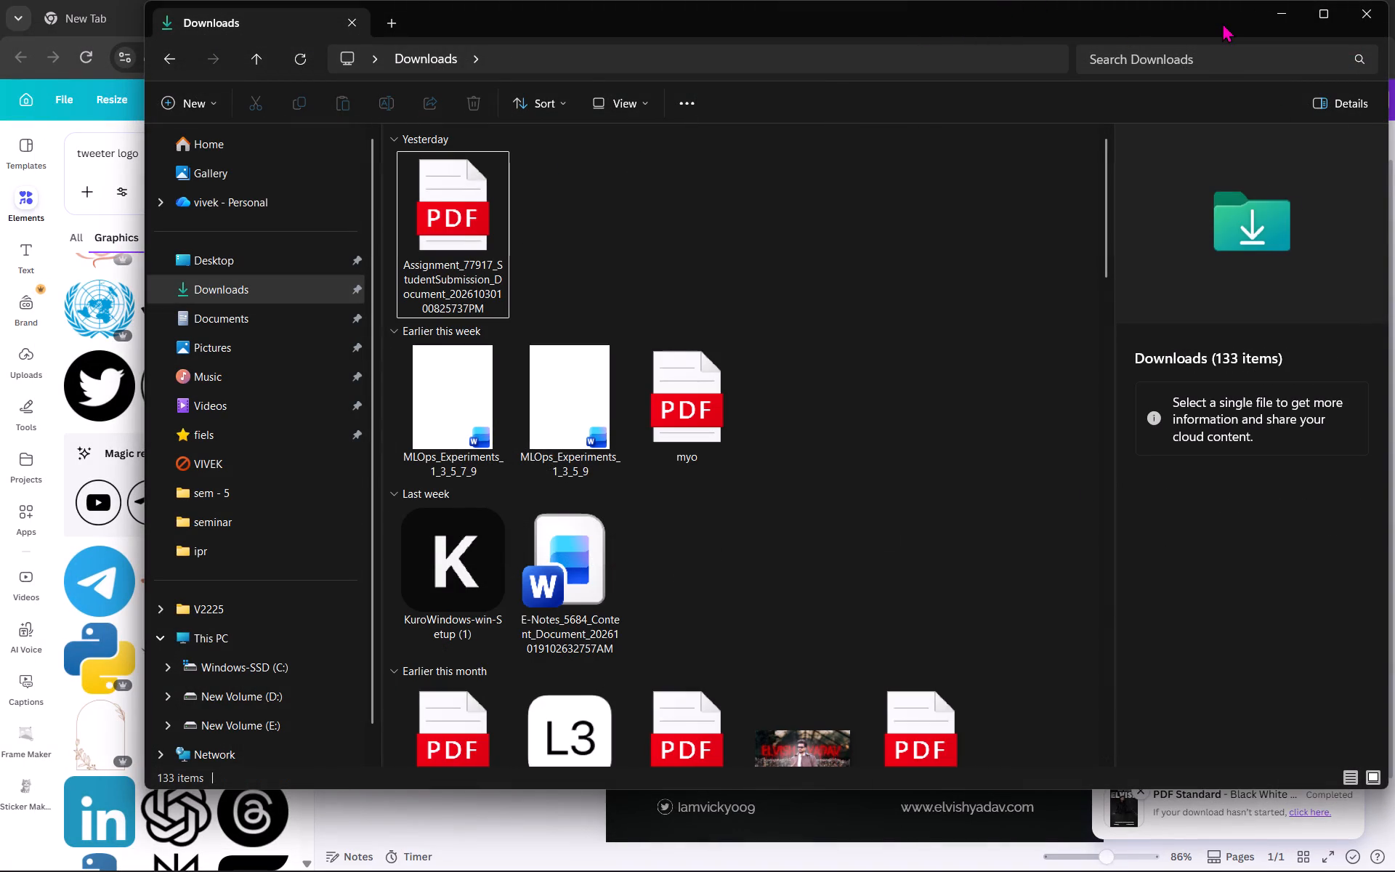
click(1377, 10)
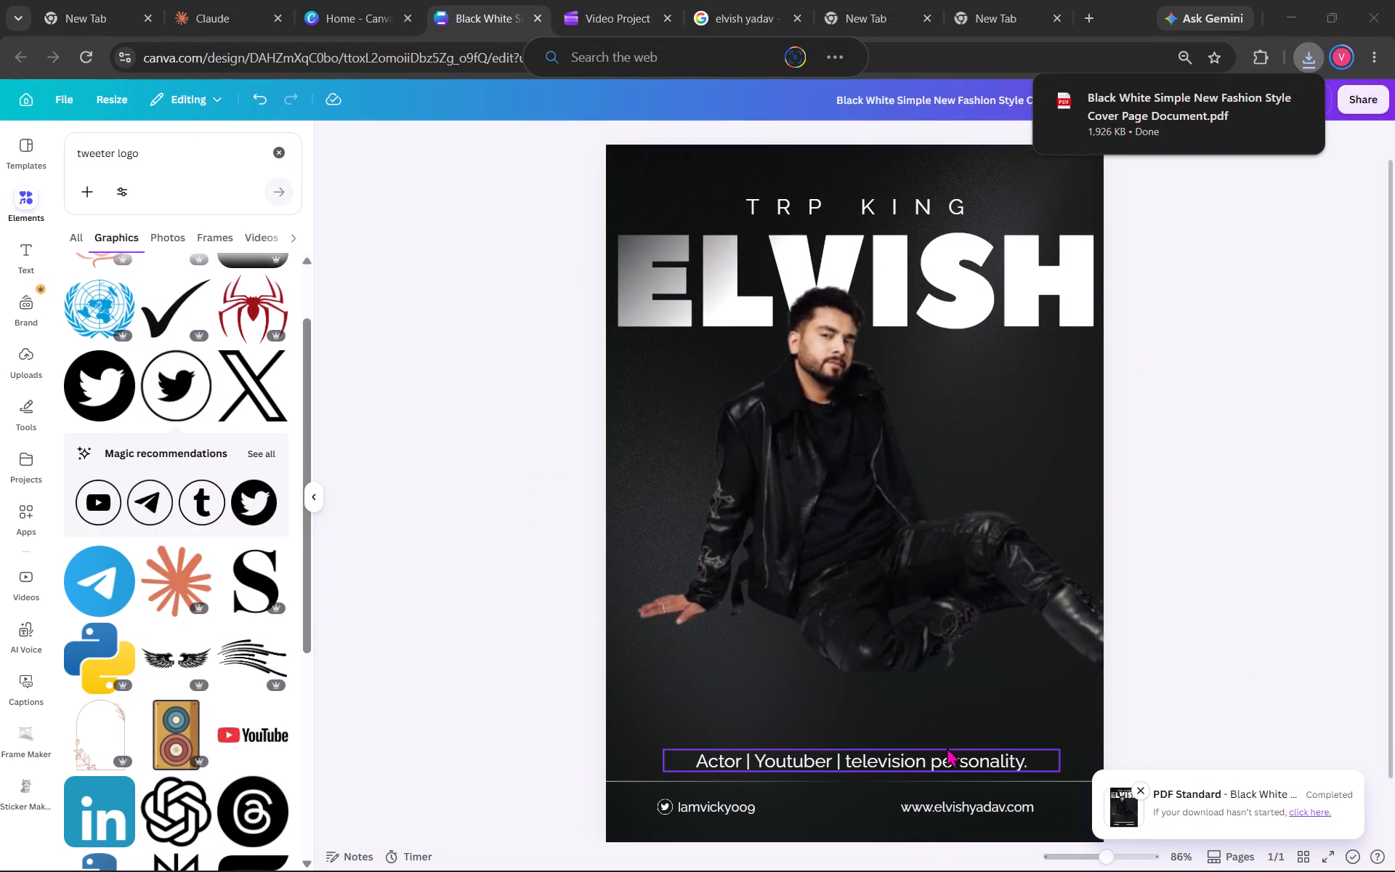
Delete the full stop at the end of the tagline so it reads "Actor | Youtuber | television personality".
click(1043, 759)
double_click(1027, 756)
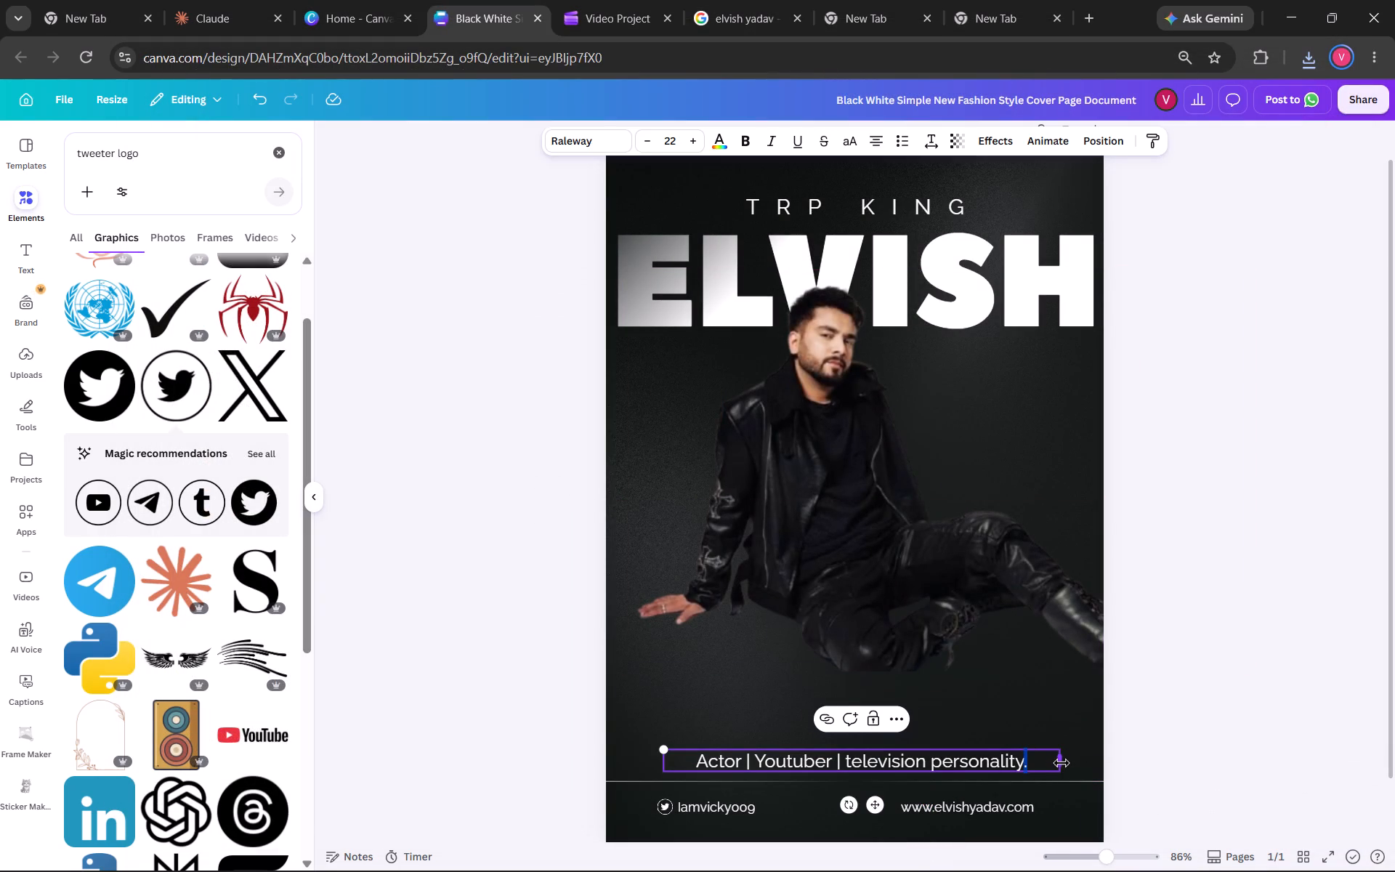
key(BackSpace)
click(1243, 580)
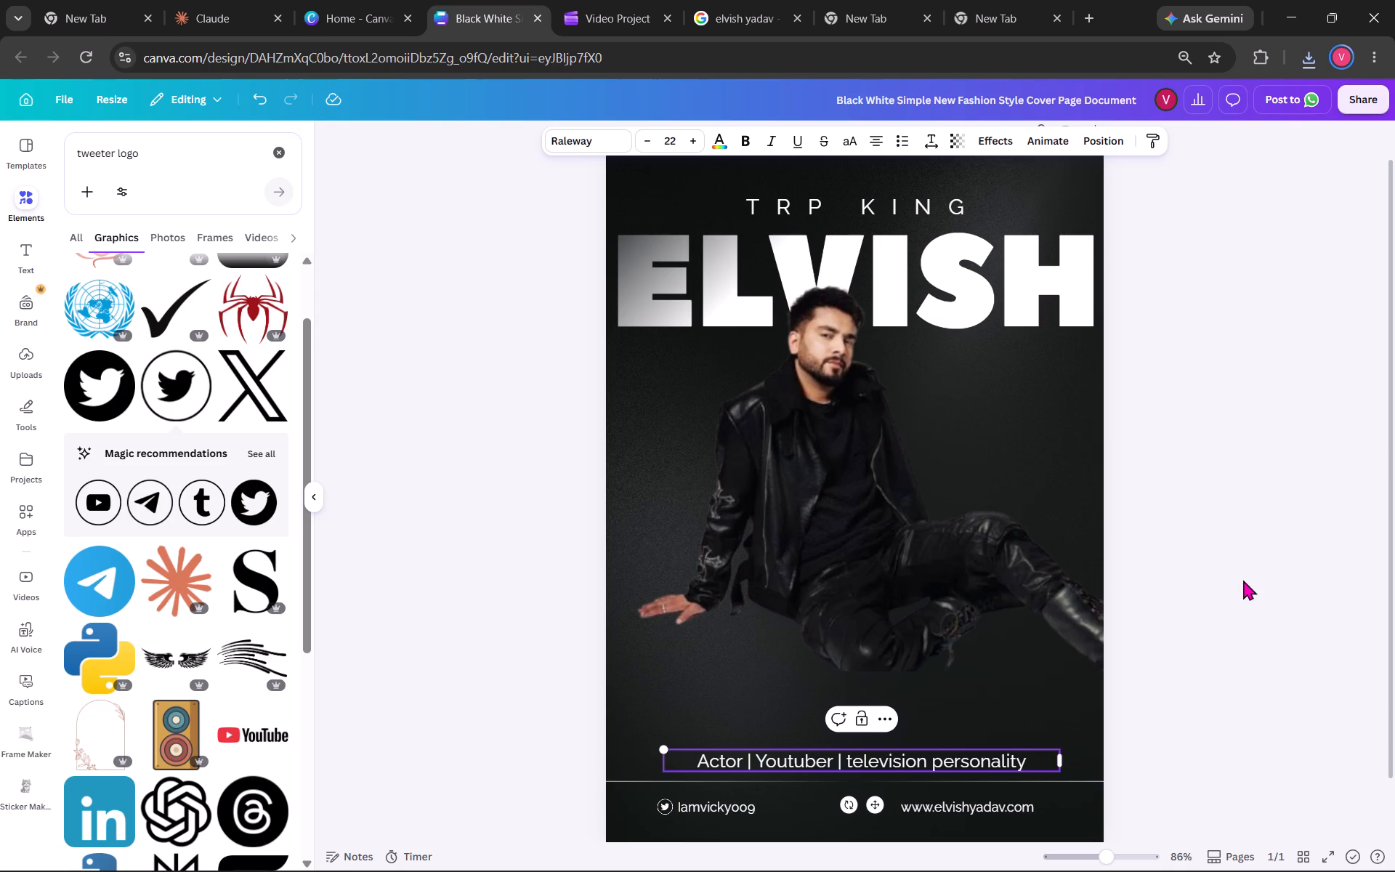
Download the corrected cover as a JPG.
click(1362, 102)
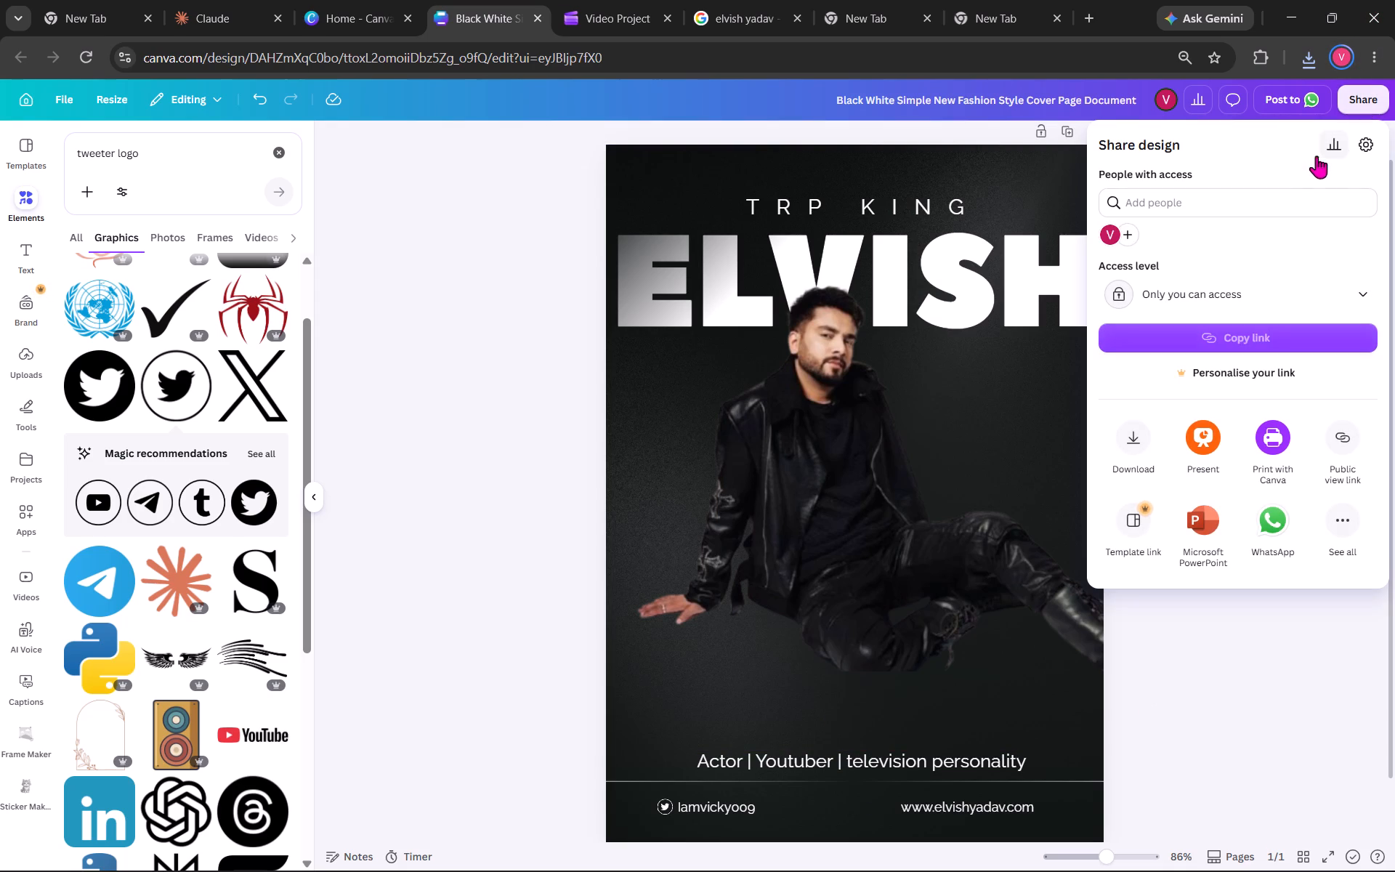
click(1141, 440)
click(1271, 196)
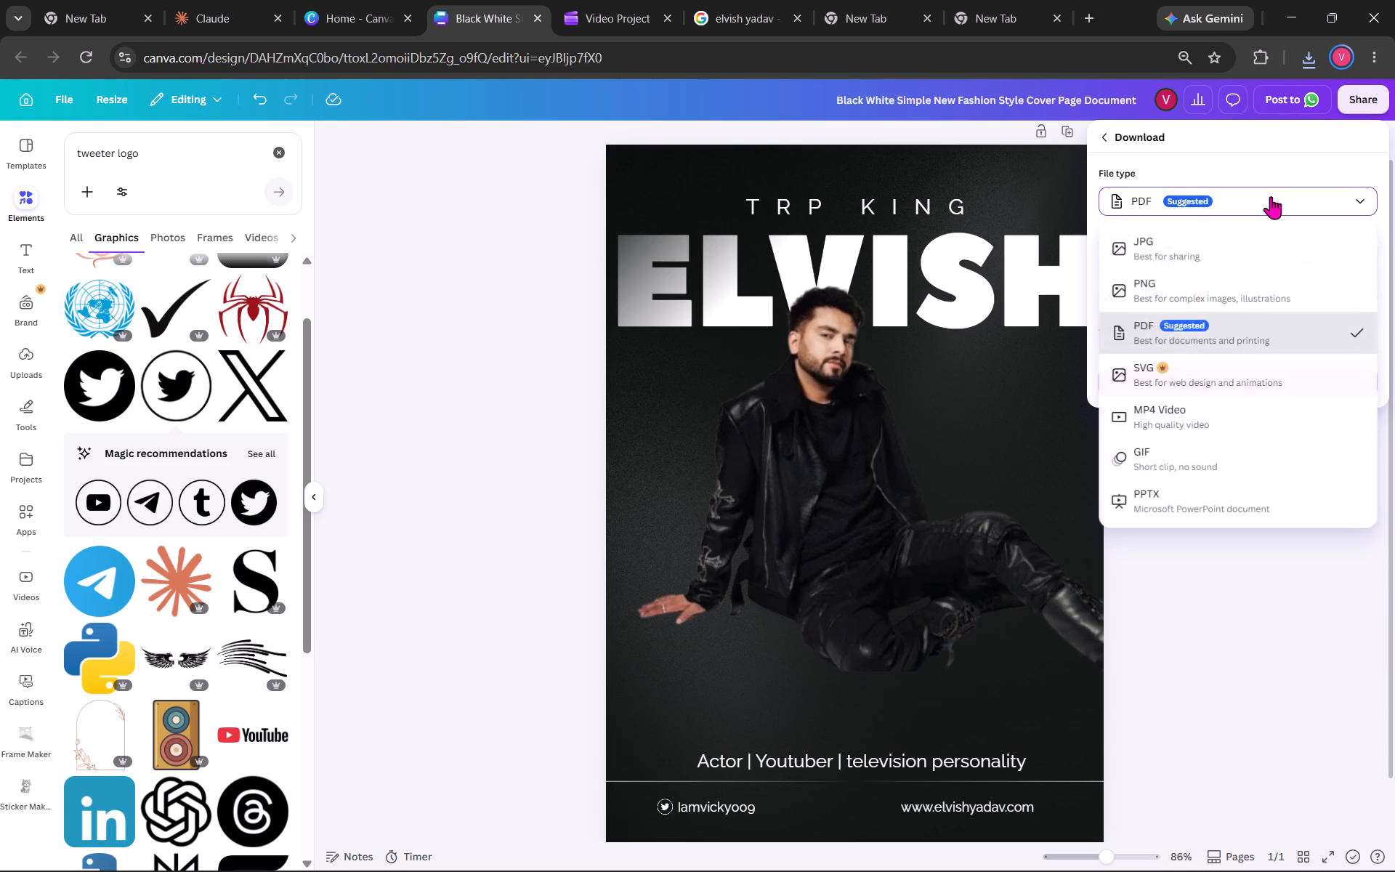
click(1267, 259)
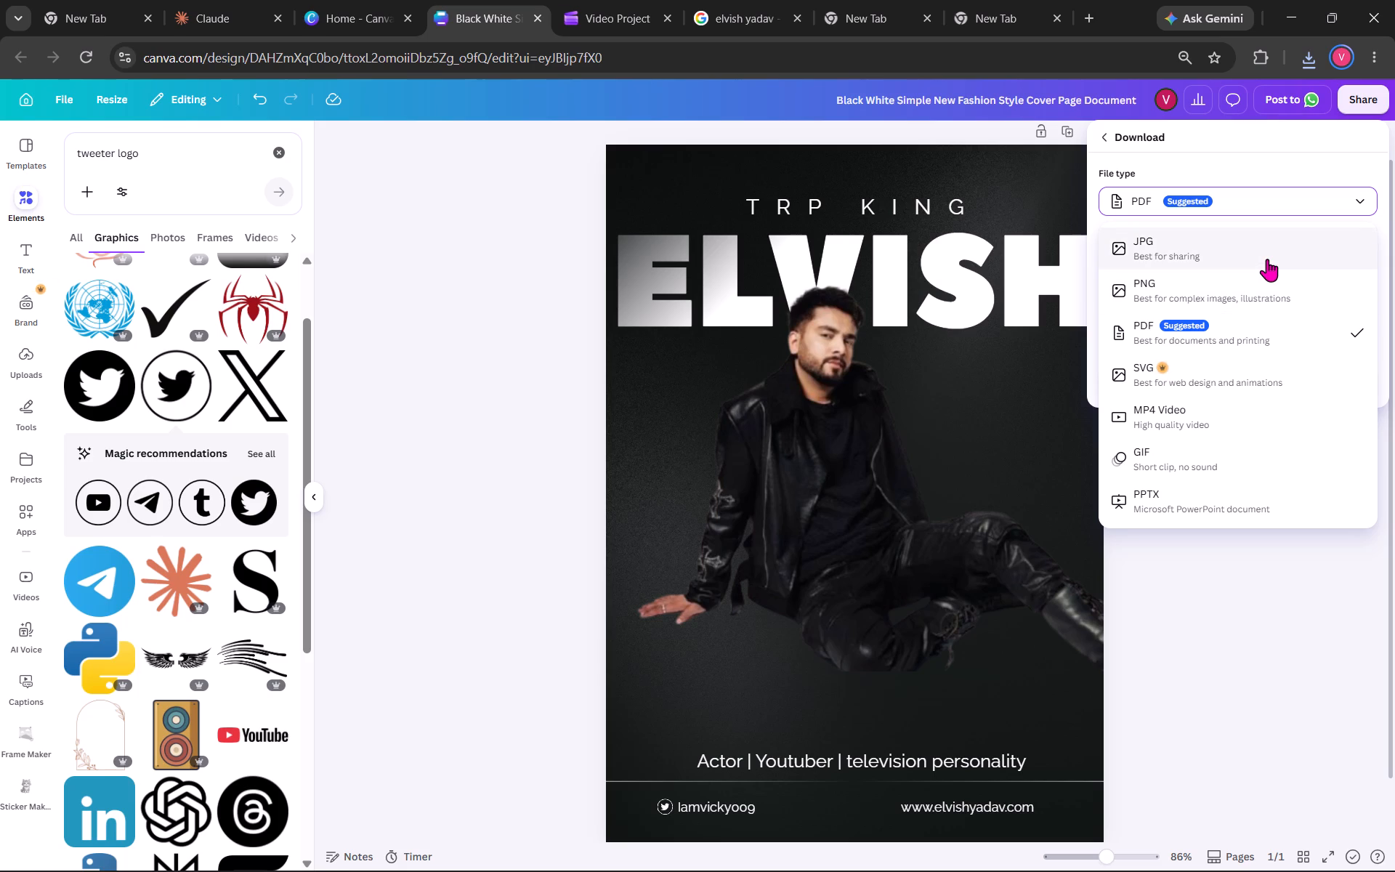
click(1232, 394)
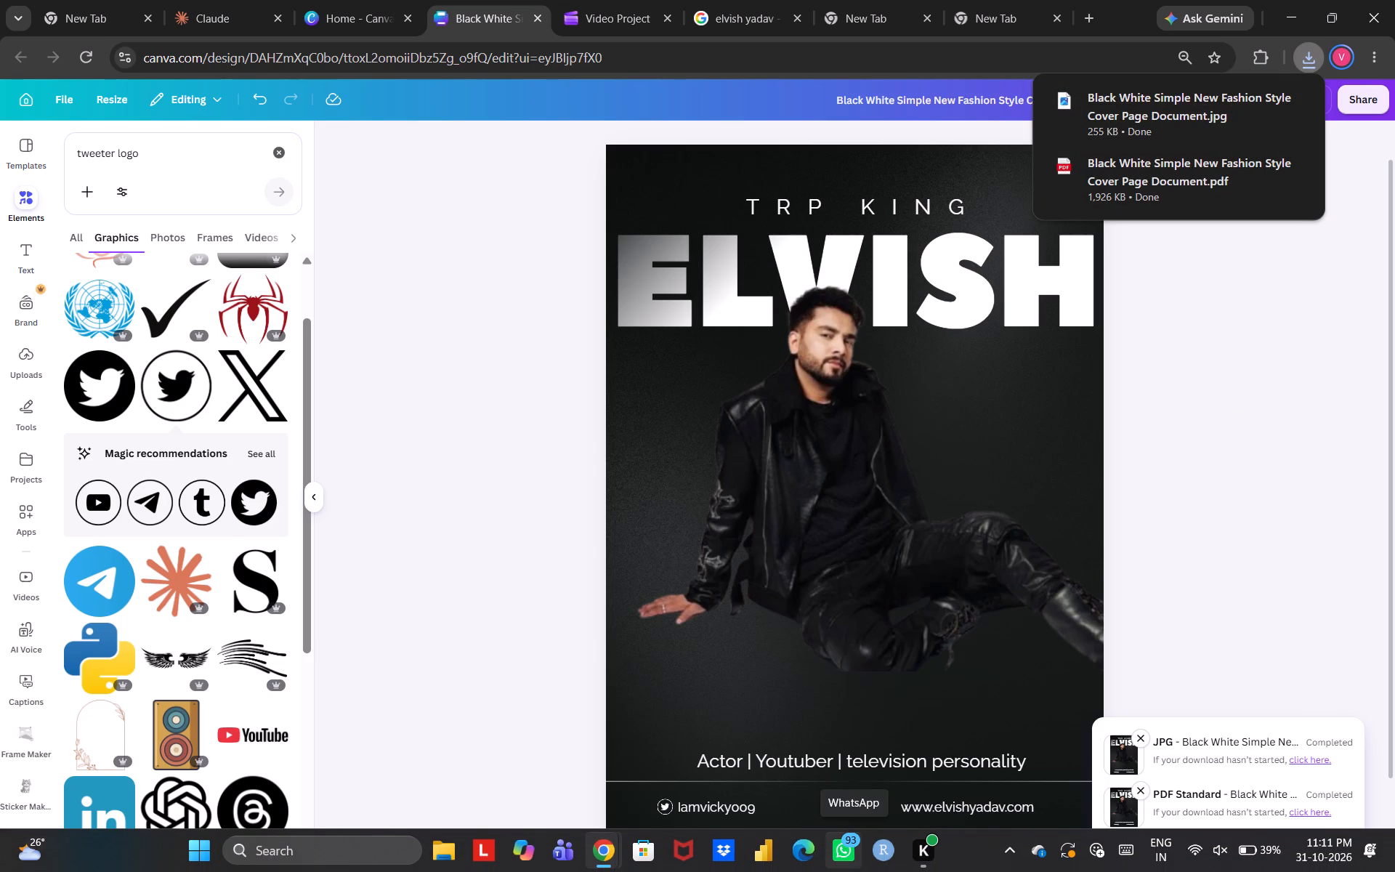
Switch to File Explorer, open the downloaded cover JPG from Downloads, inspect its image quality up close, and return to Canva.
drag(854, 871, 397, 867)
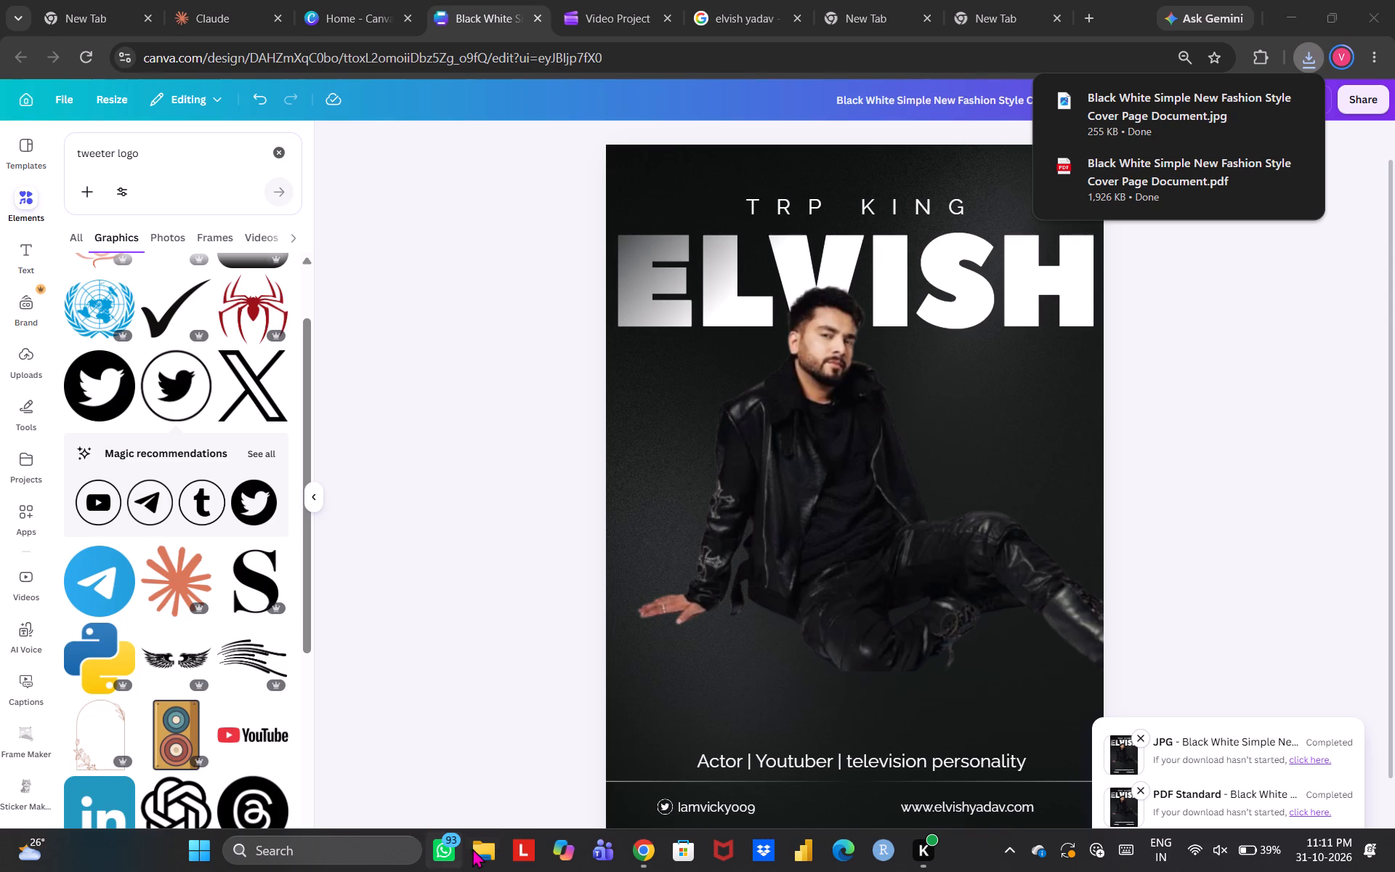
click(486, 849)
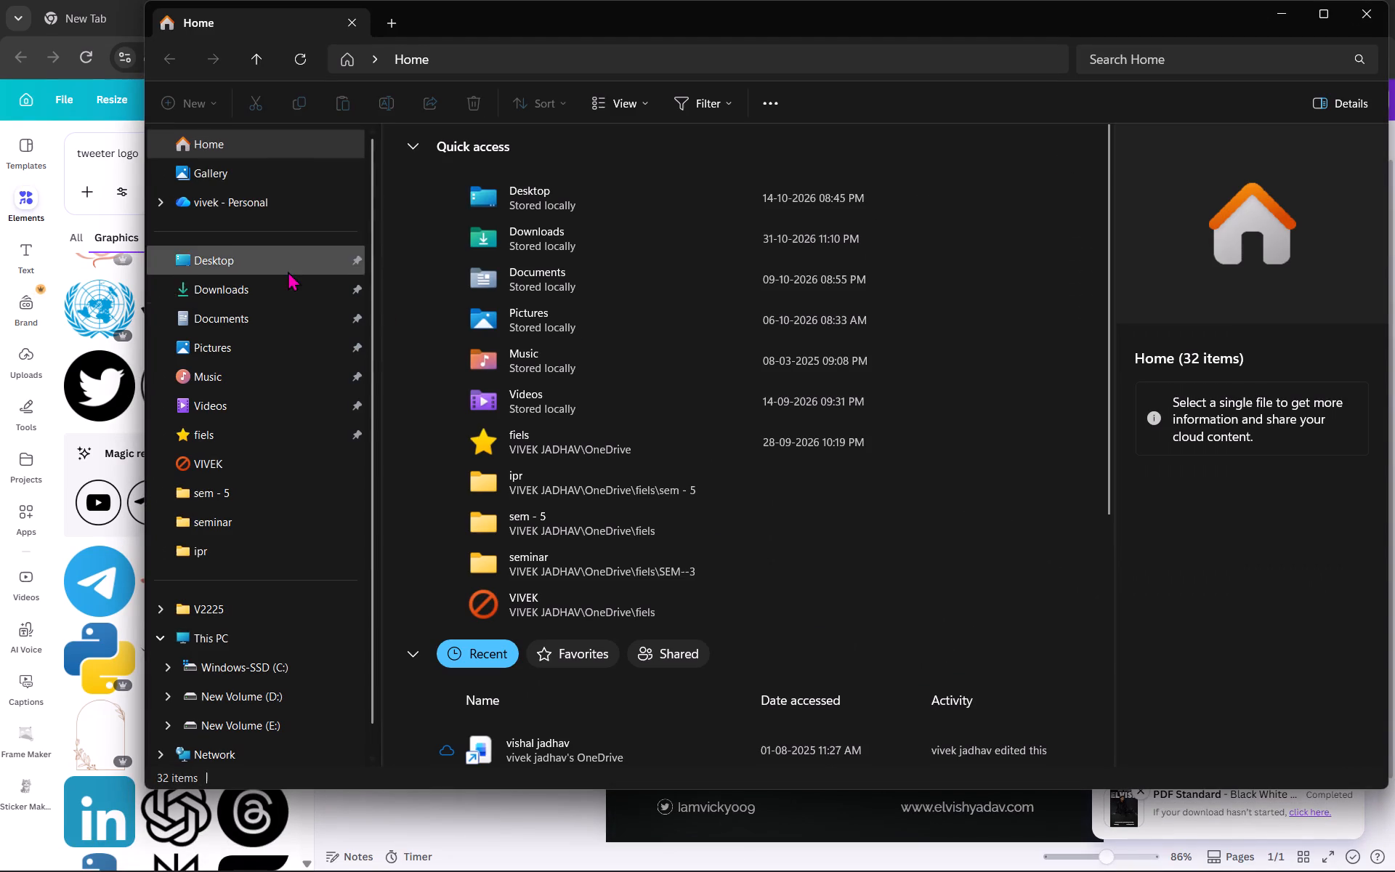
click(293, 278)
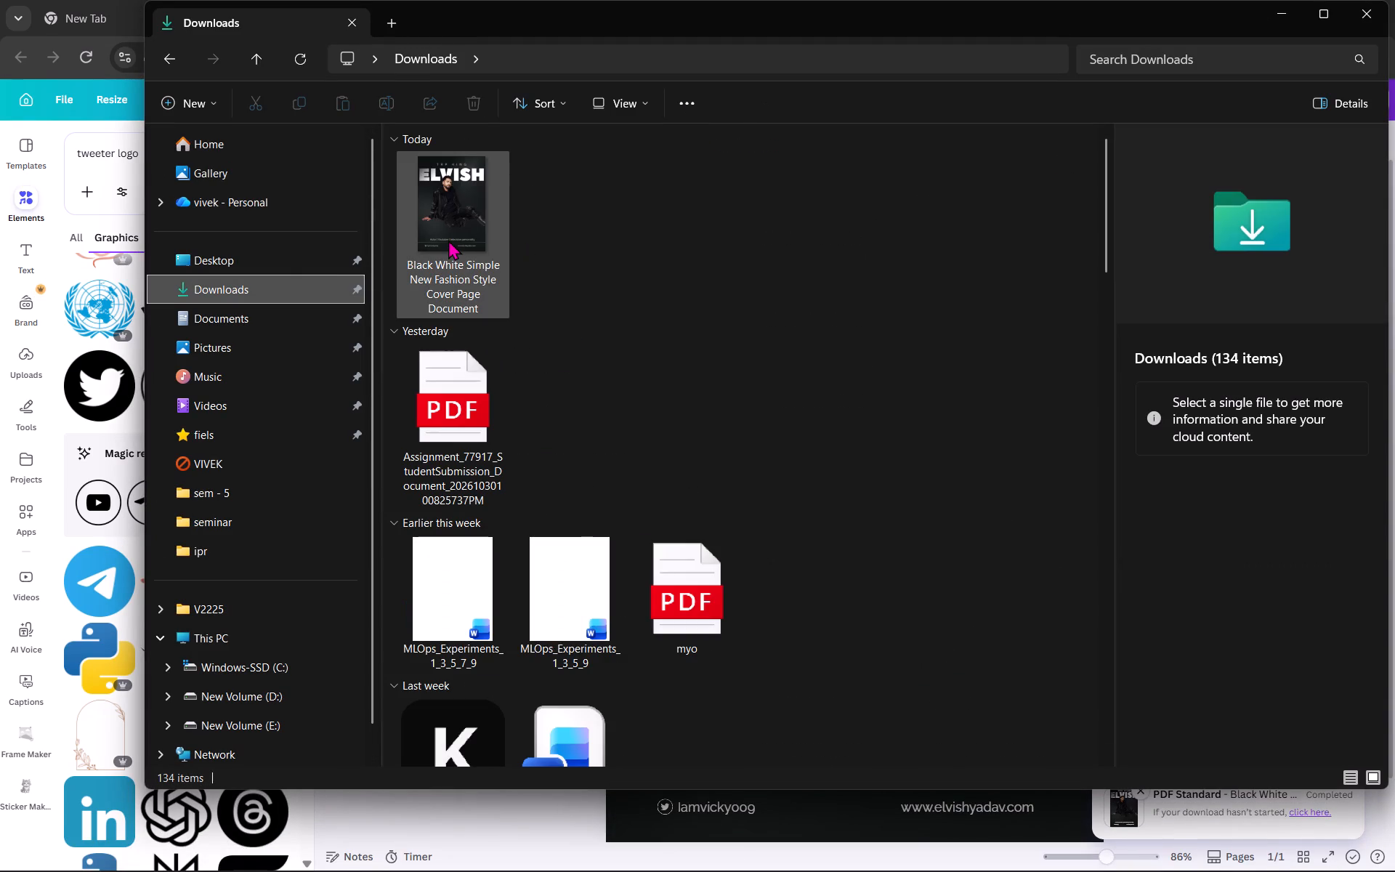
double_click(448, 239)
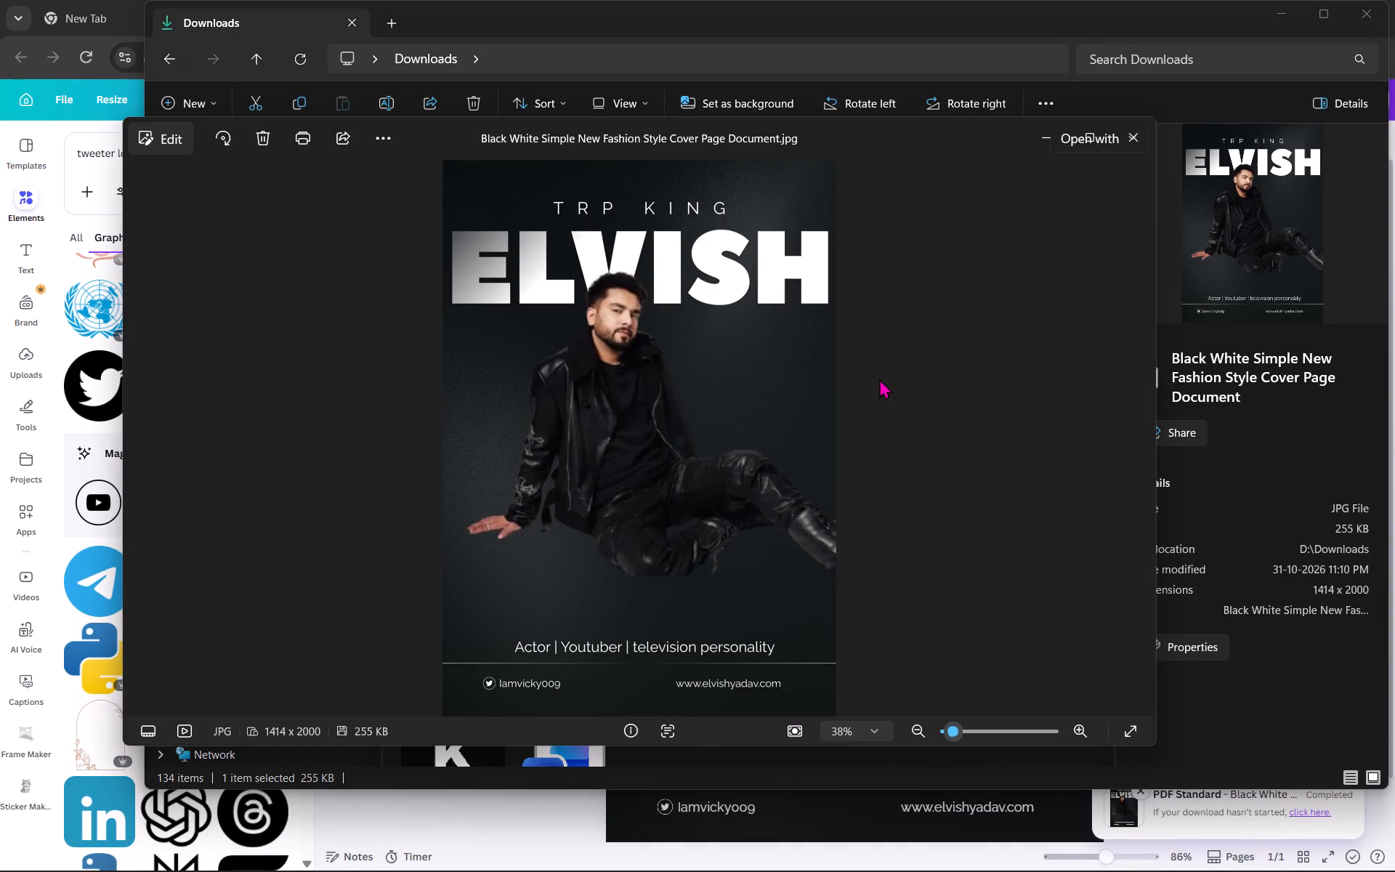
ctrl+scroll(879, 379, up, 10)
scroll(879, 379, up, 7)
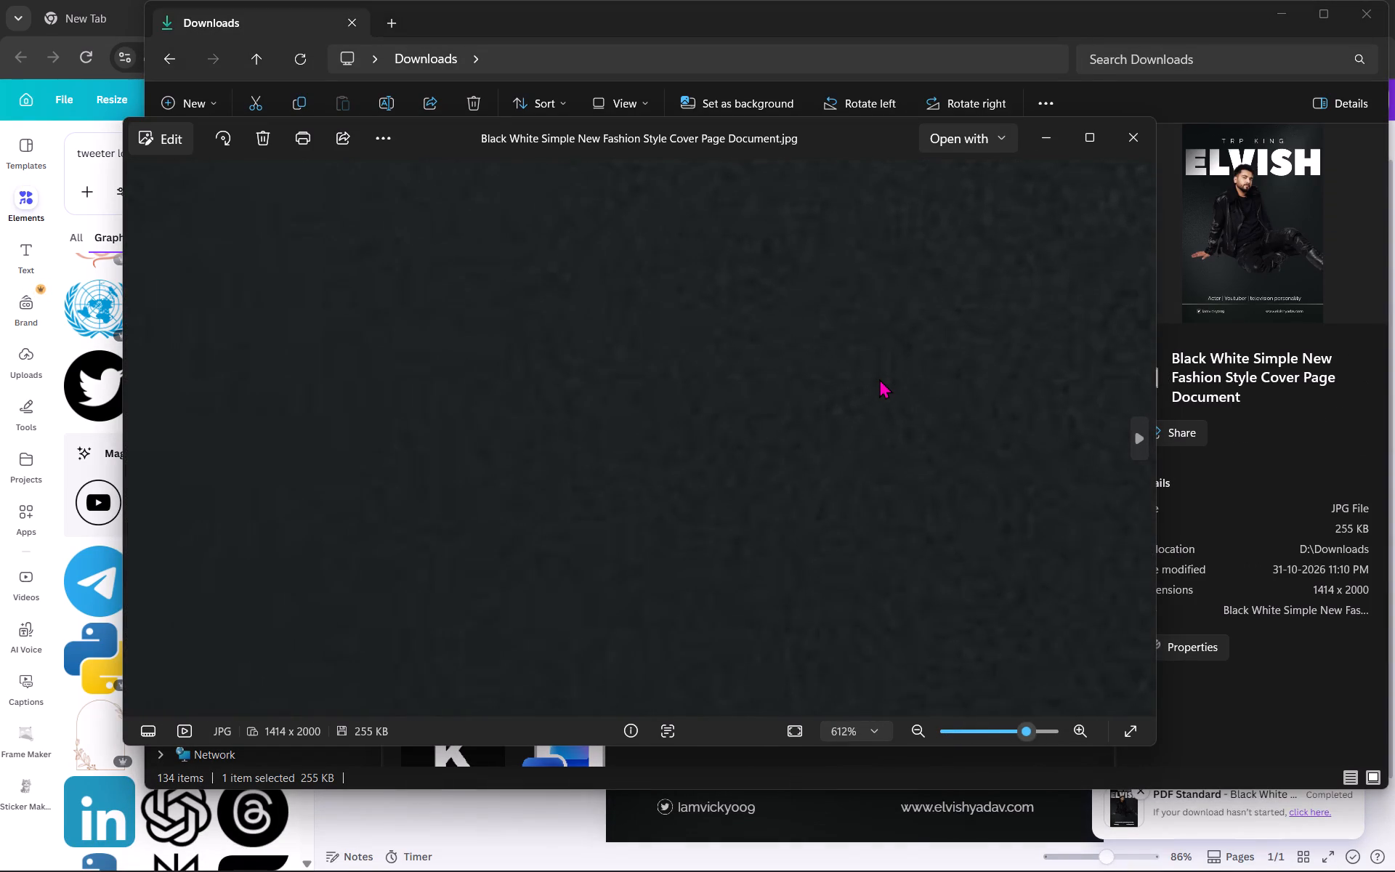
ctrl+scroll(879, 379, down, 11)
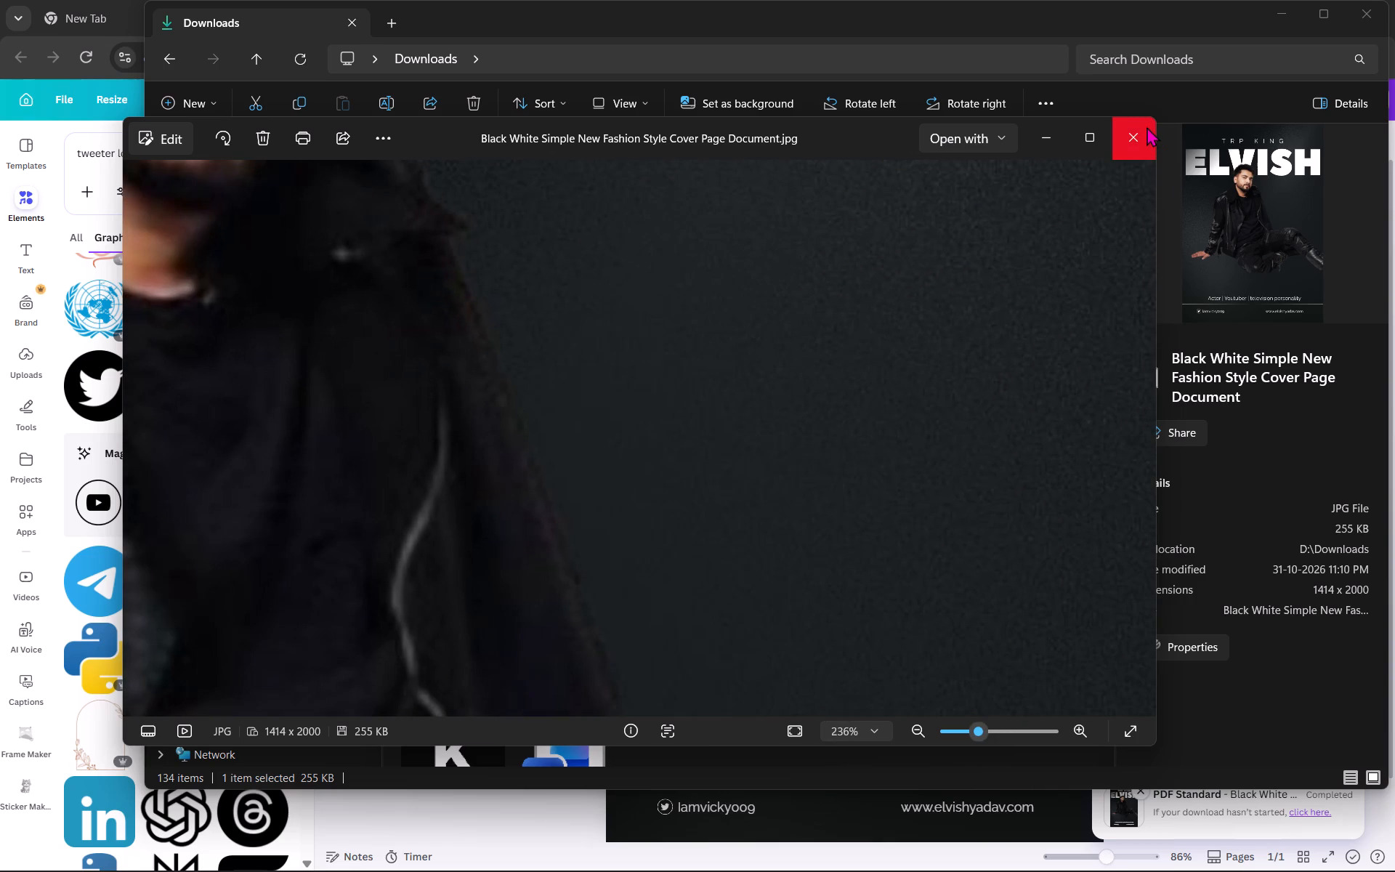
click(1147, 126)
click(1349, 17)
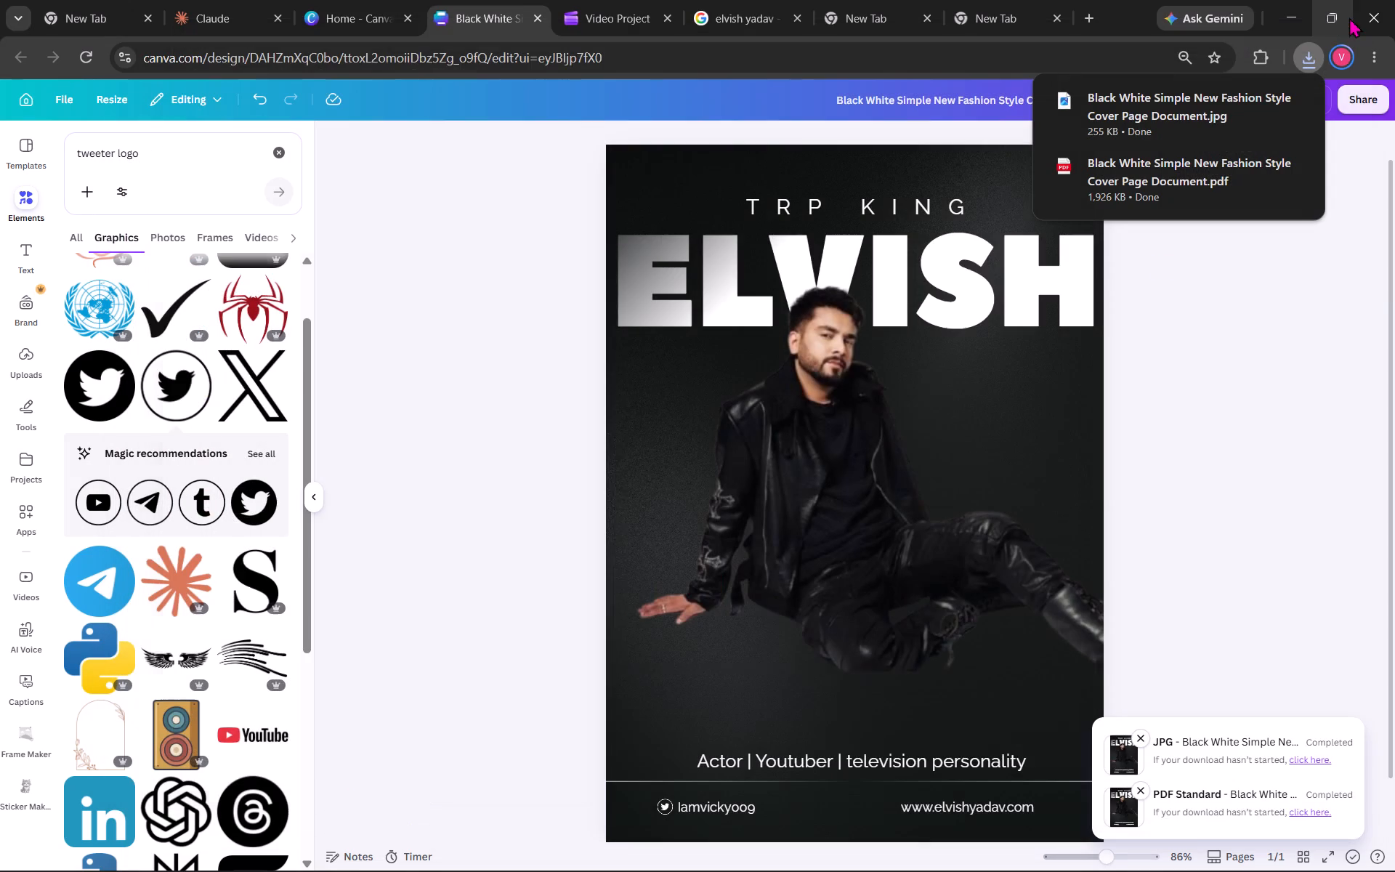